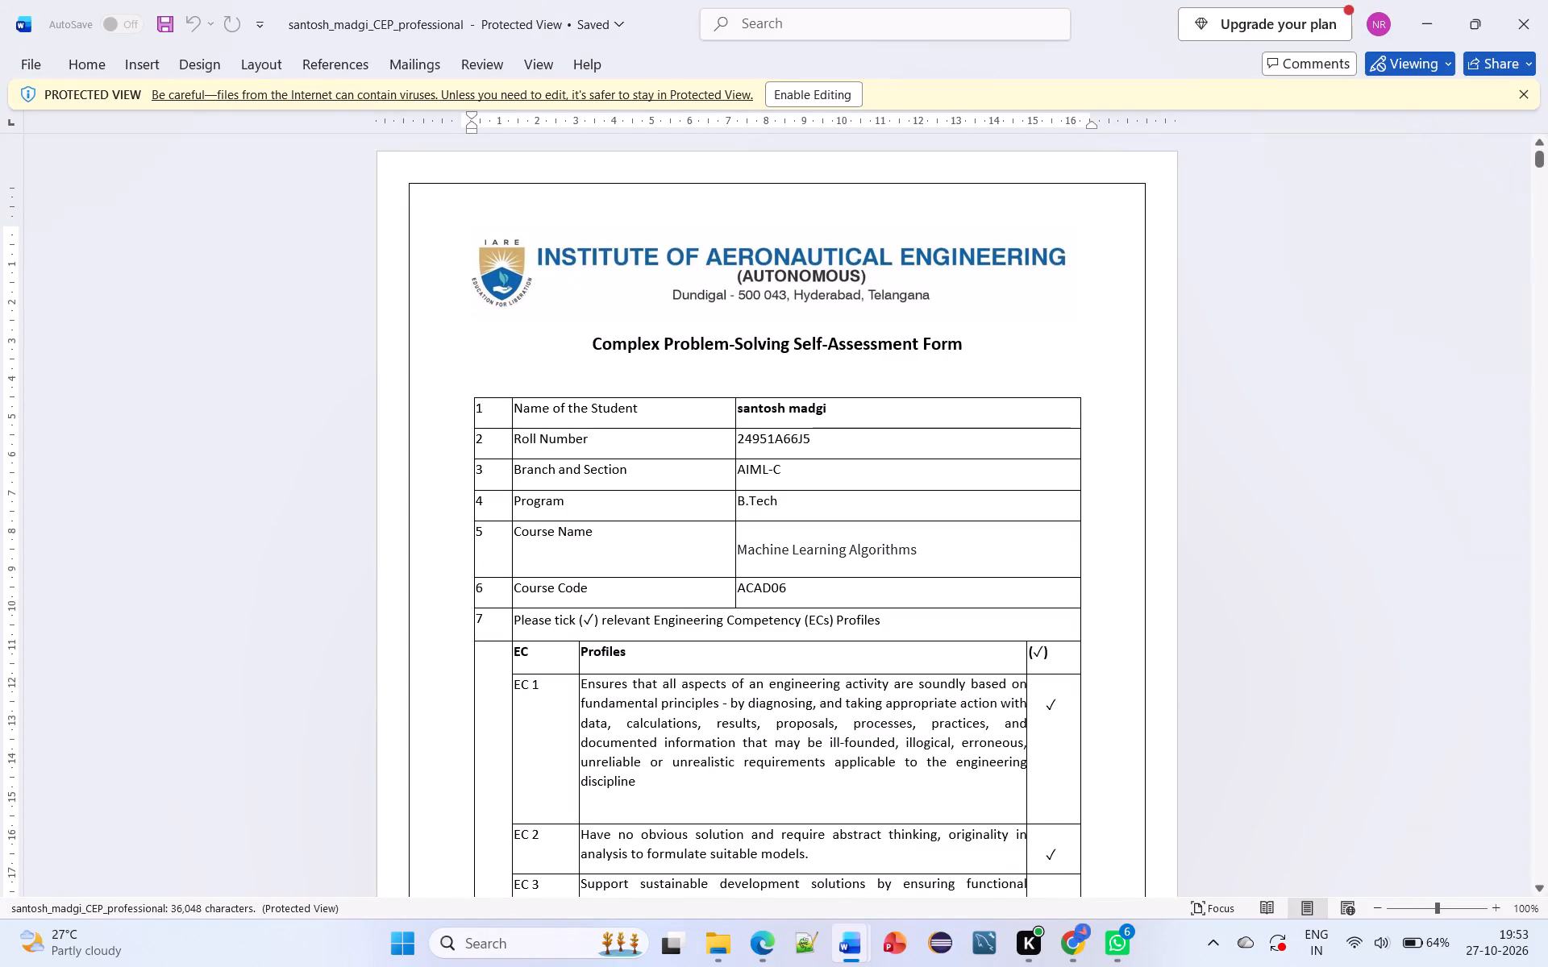
Enable editing of the protected self-assessment form document.
click(810, 102)
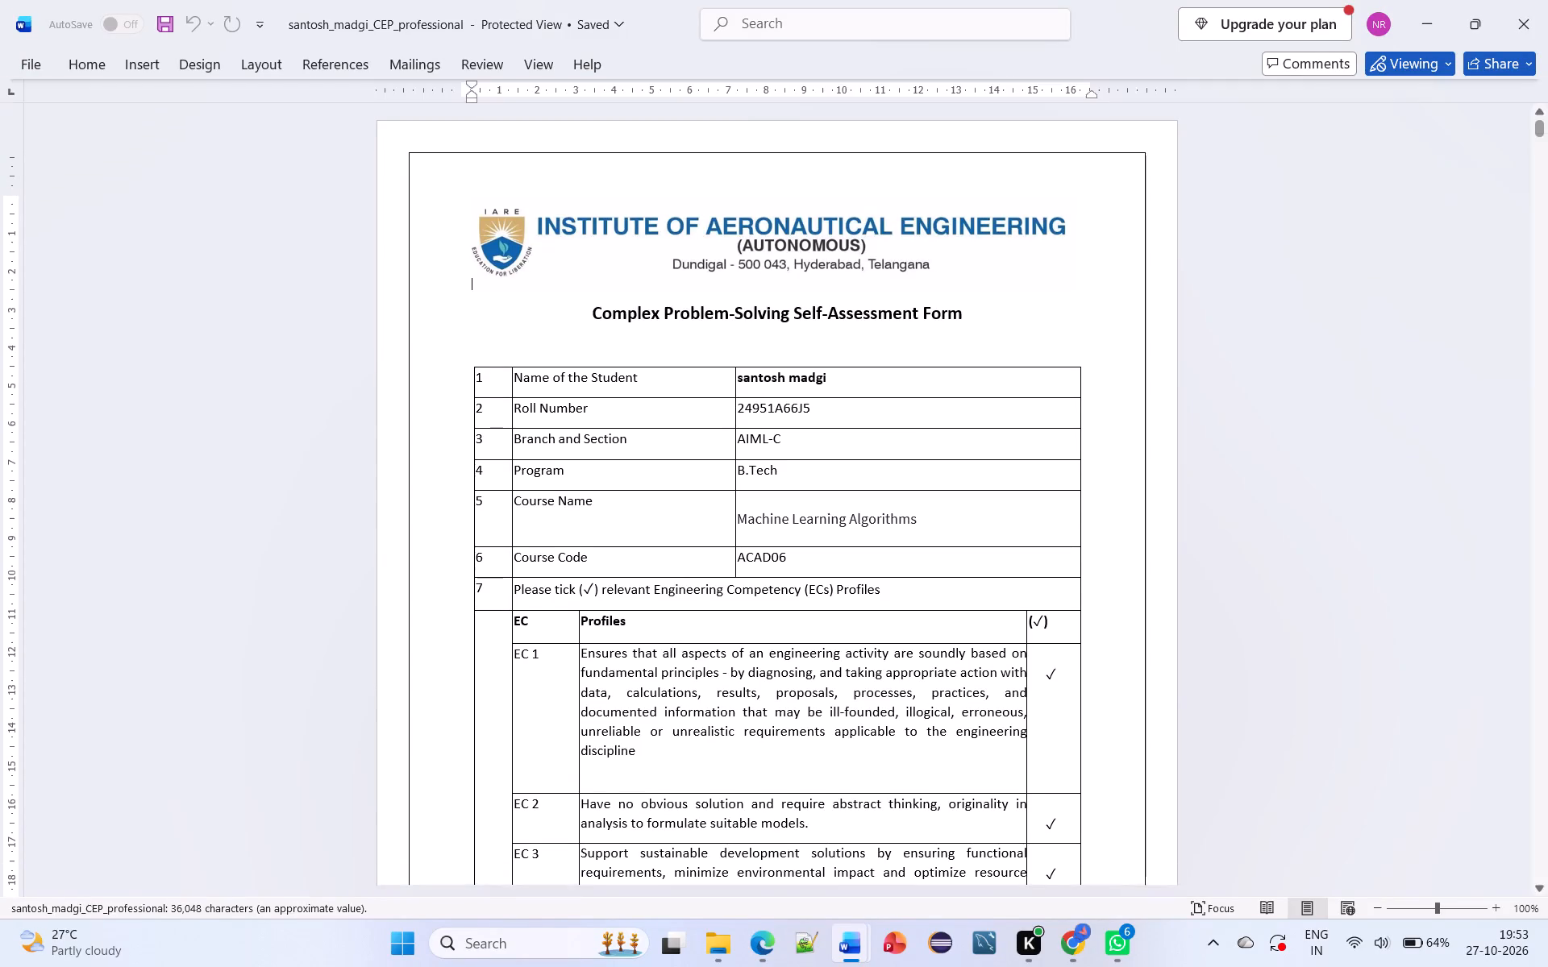
Remove the bold formatting from the student's name in row 1 of the form table.
click(839, 480)
drag(839, 480, 747, 475)
click(764, 538)
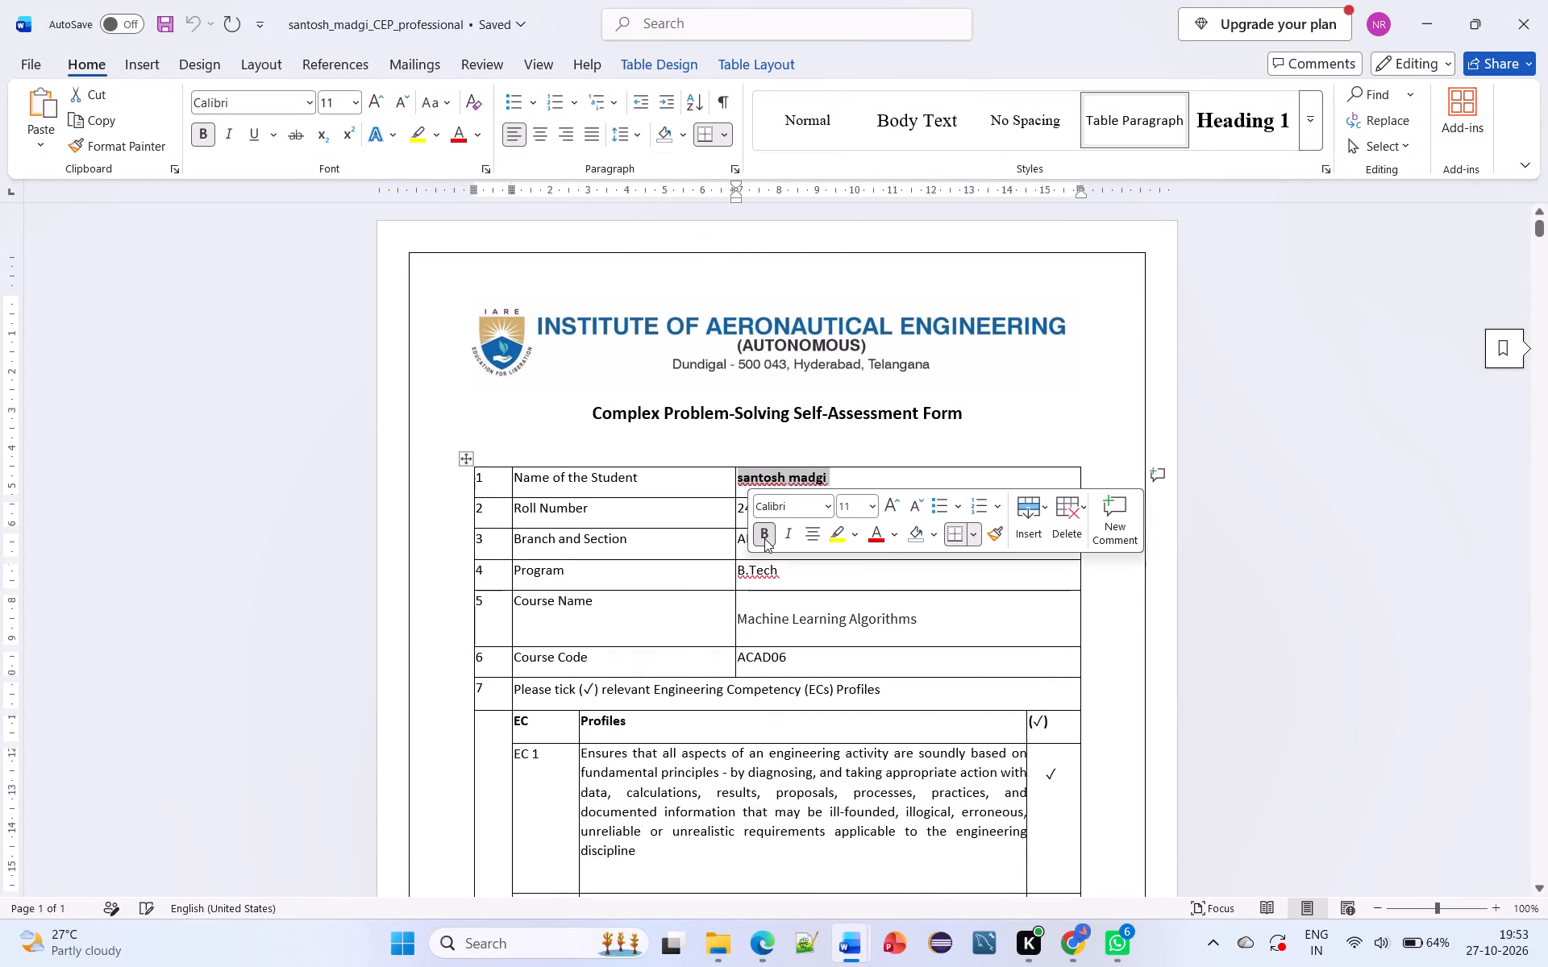
Check the font of the student's name in the TOC CEP document against the "Name of the Student" label in this form.
key(alt+Tab)
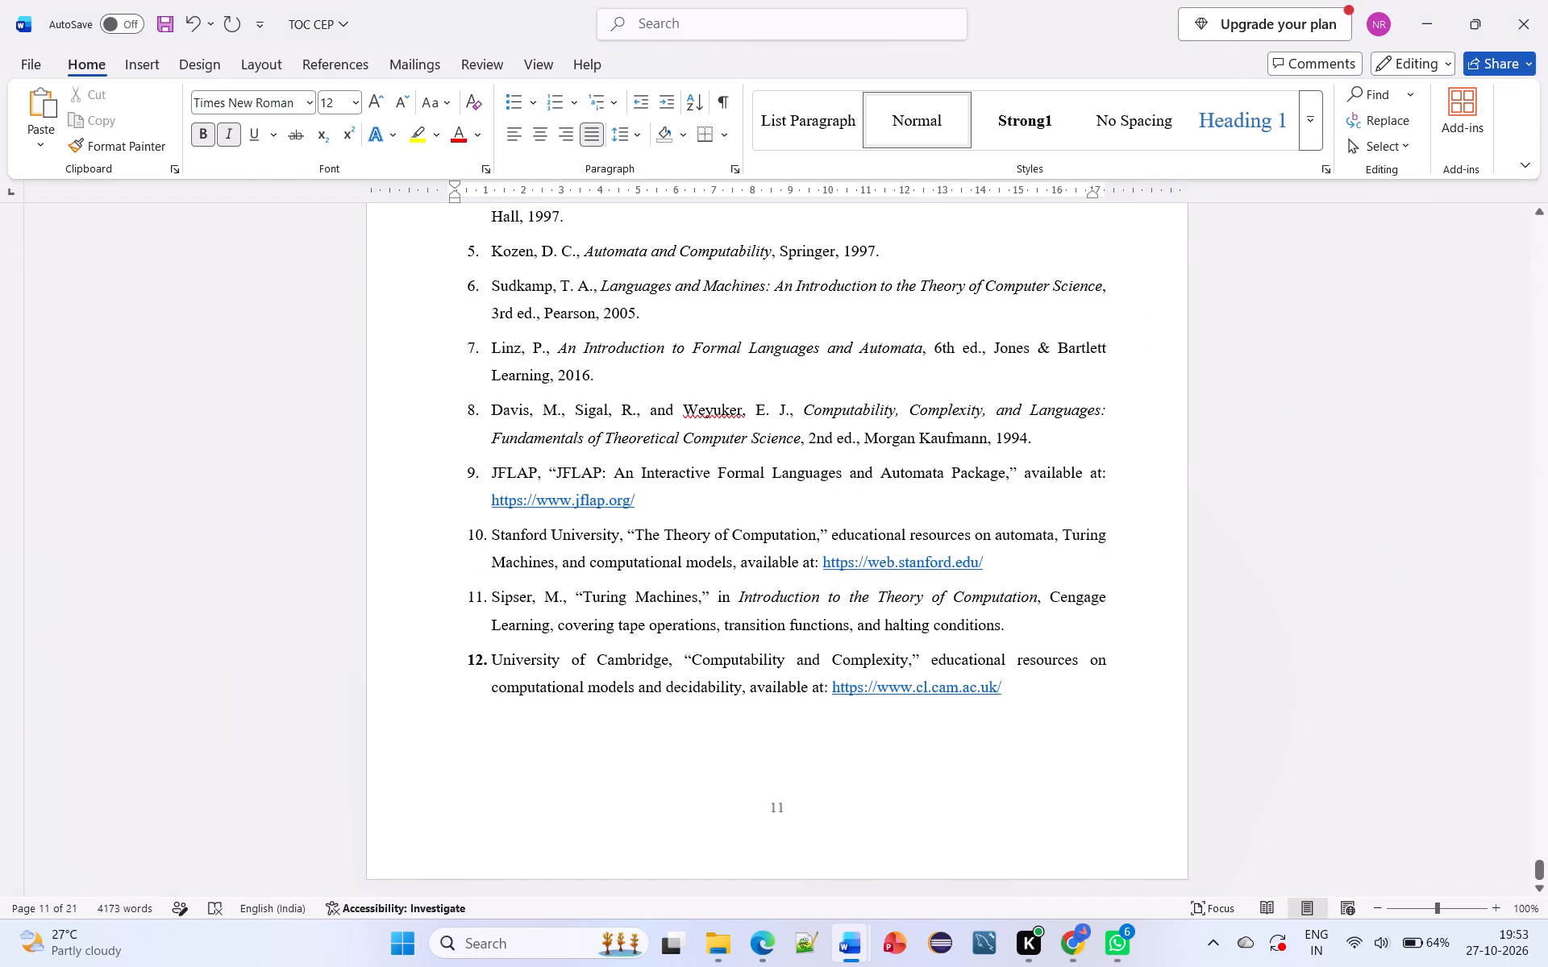
scroll(848, 475, up, 20)
scroll(848, 475, up, 19)
scroll(866, 453, up, 3)
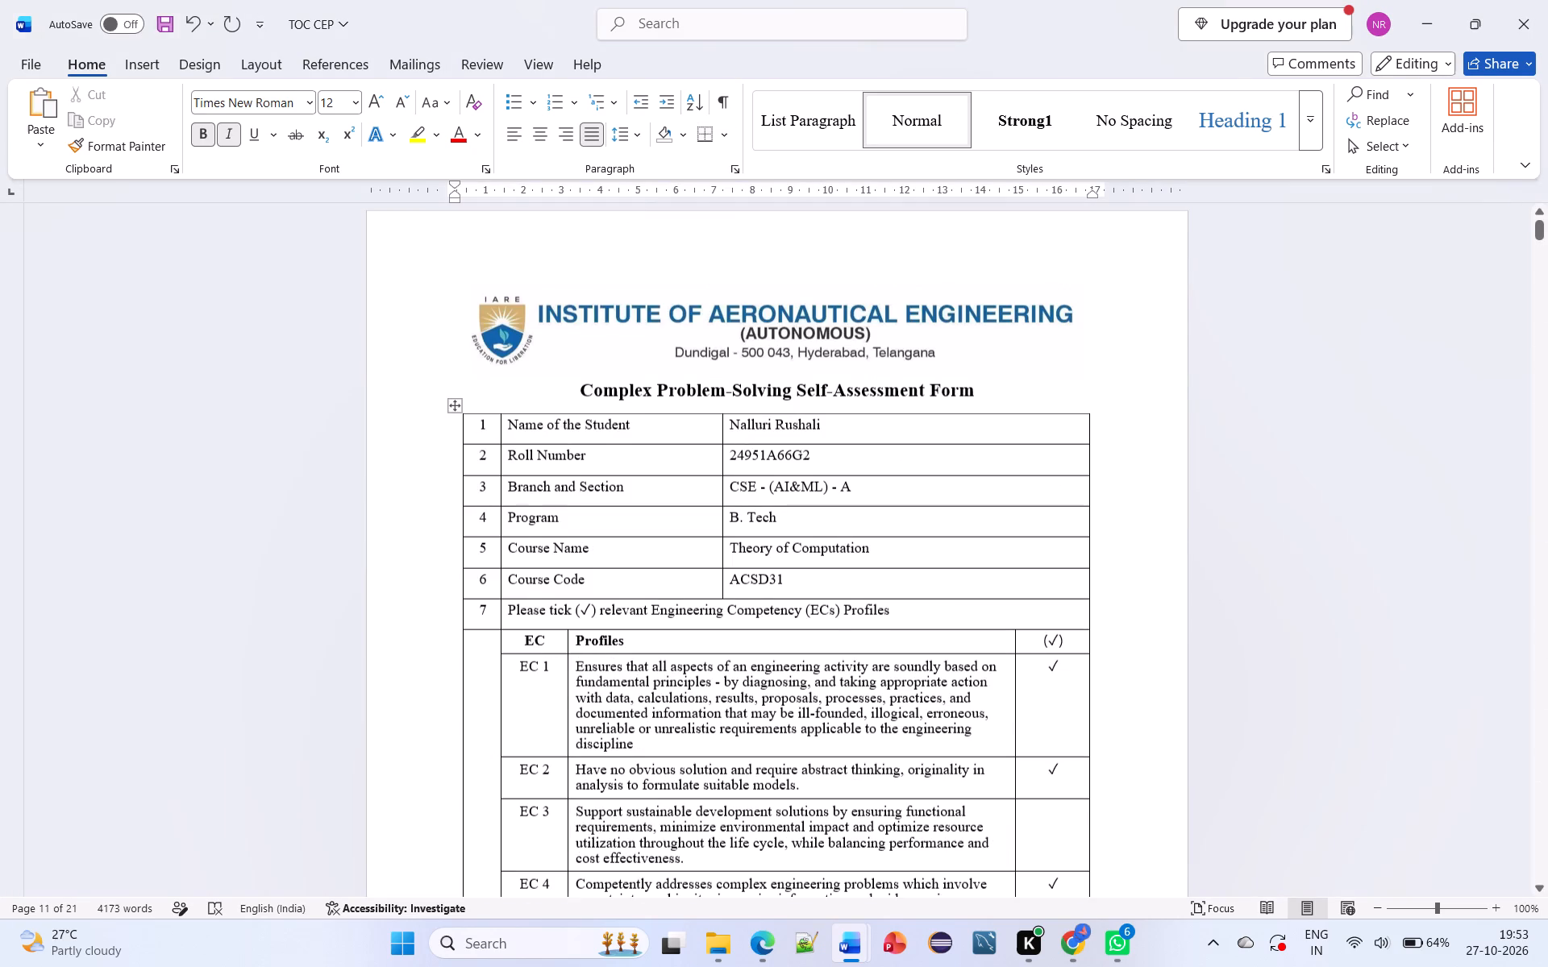
drag(848, 438, 731, 435)
click(731, 435)
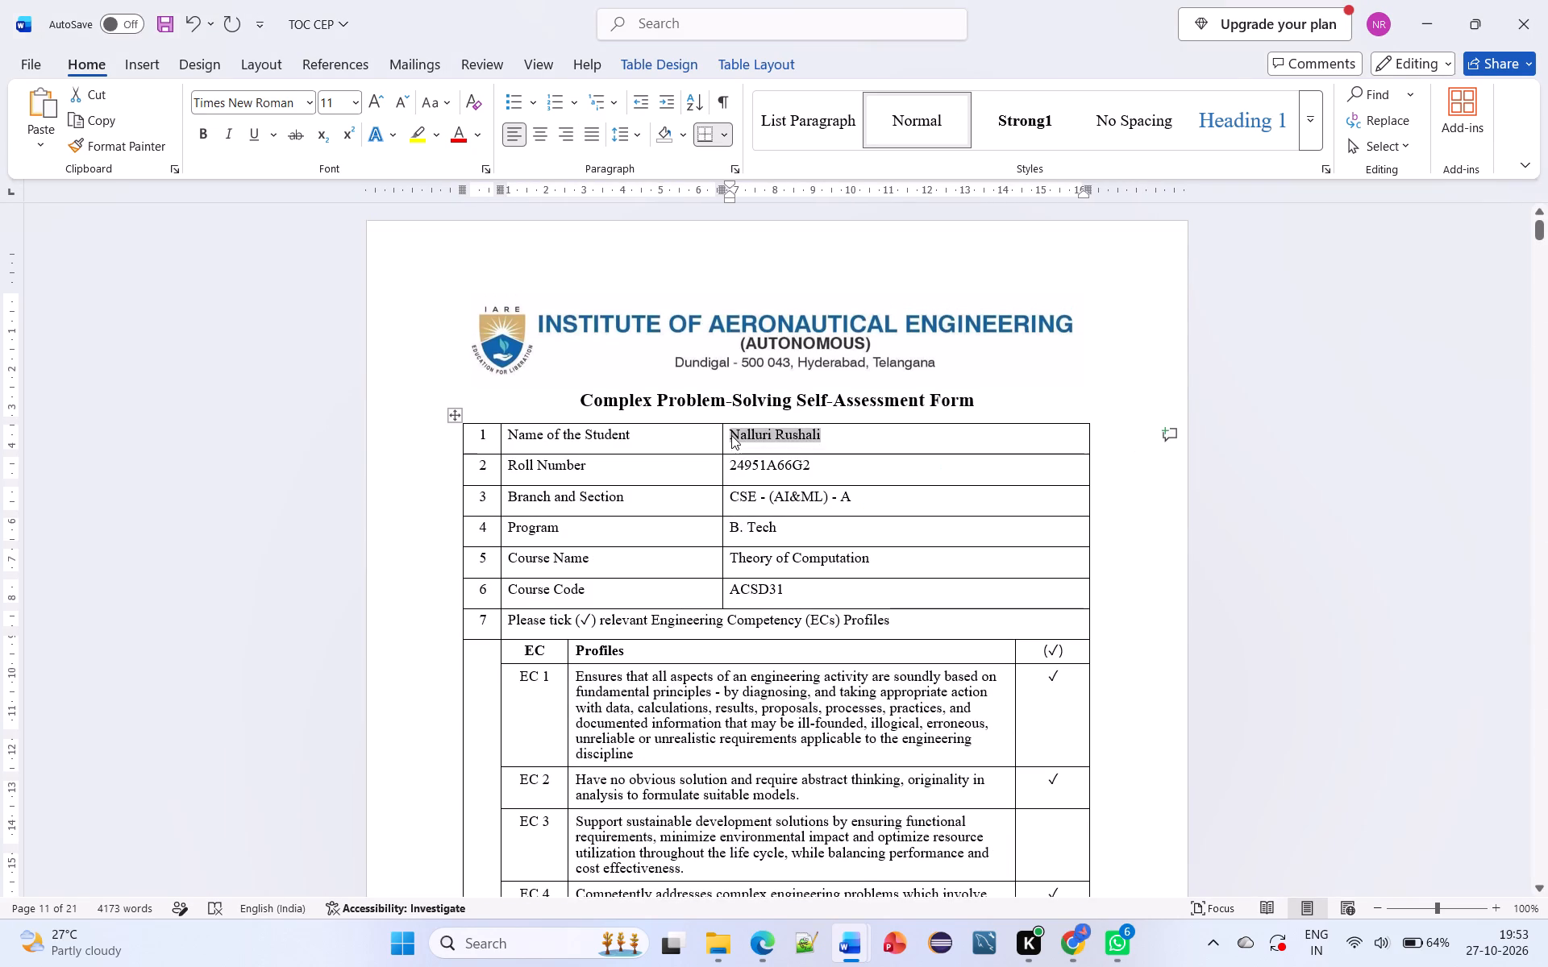
key(alt+Tab)
drag(688, 489, 526, 469)
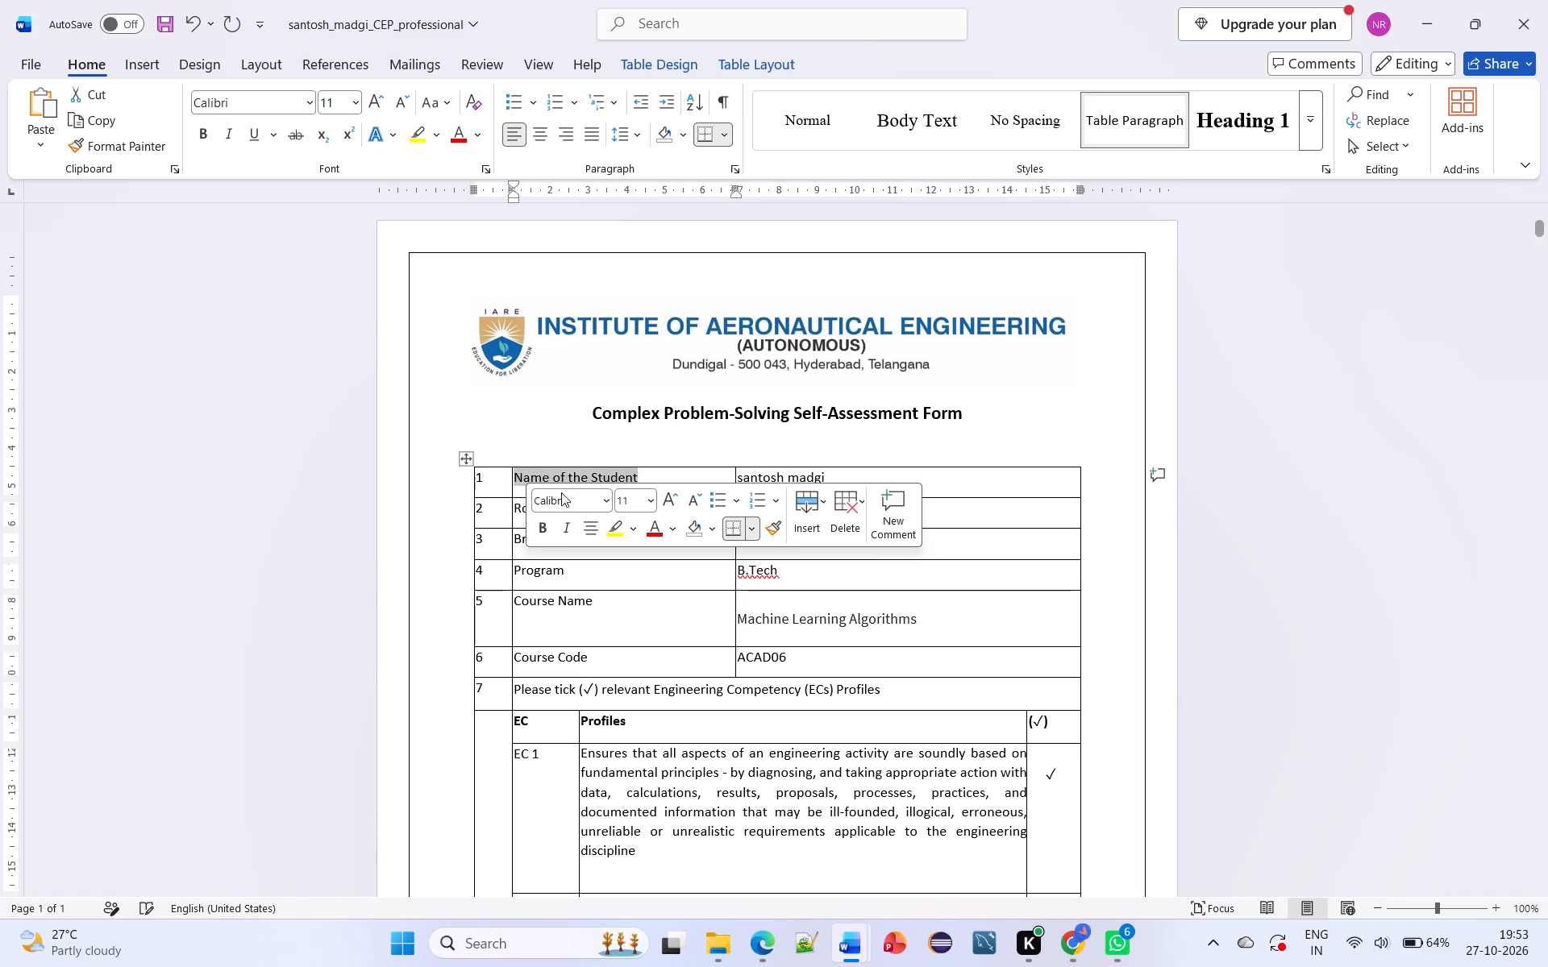
click(564, 493)
click(813, 374)
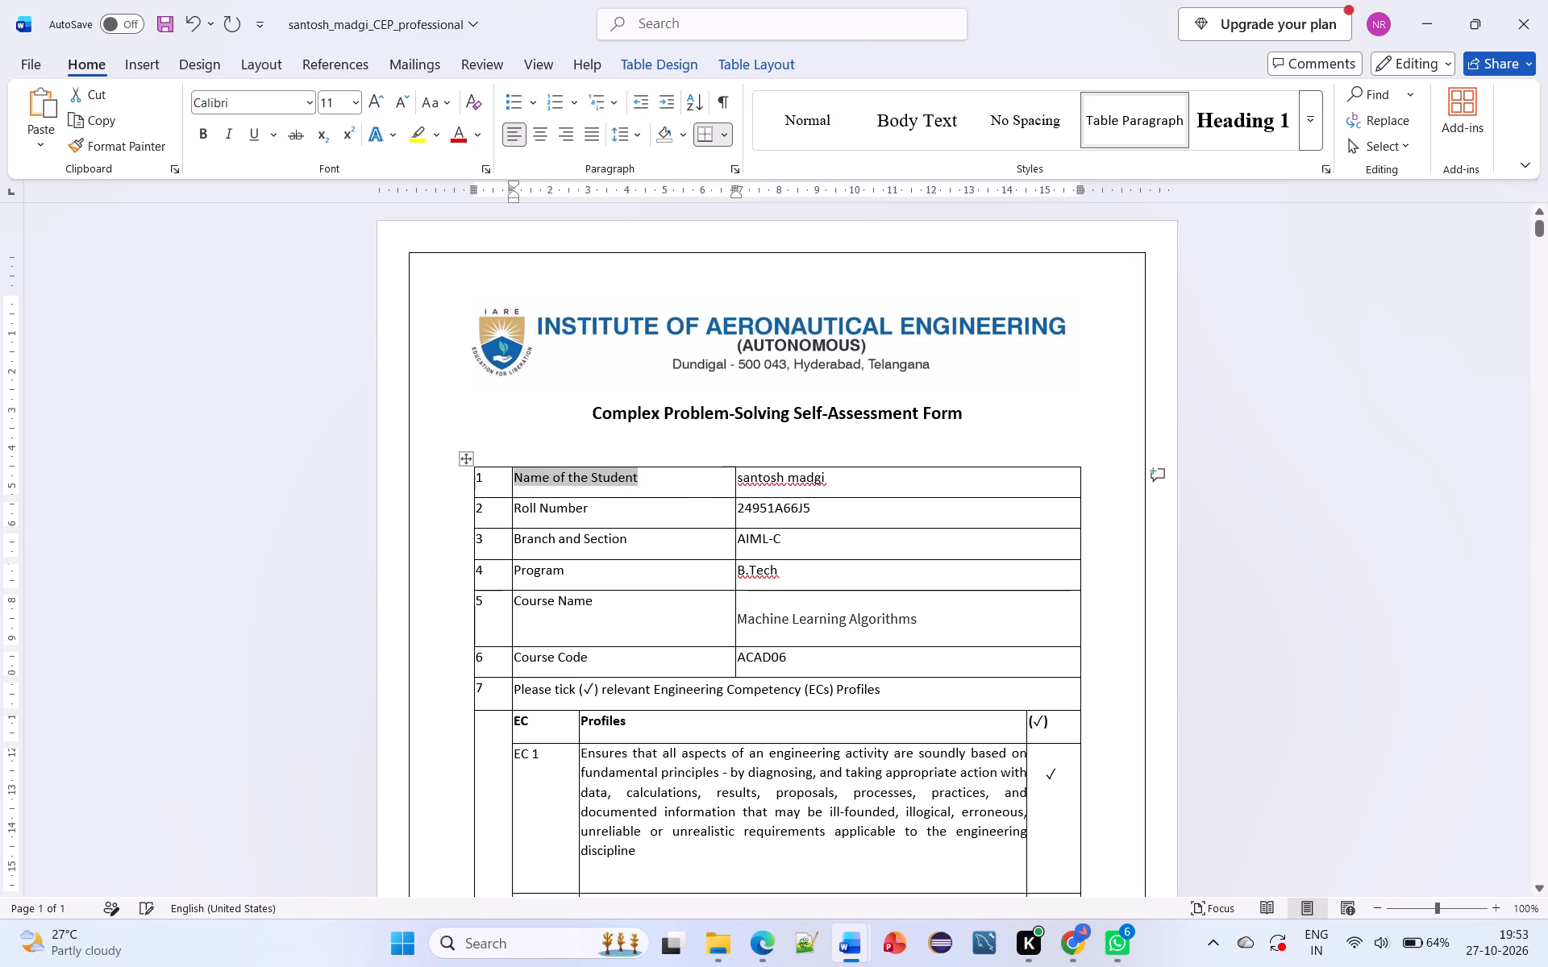
Examine the table text formatting in TOC CEP, including the Profiles heading and EC 1 row, and compare it with the Machine Learning Algorithms form.
key(alt+Tab)
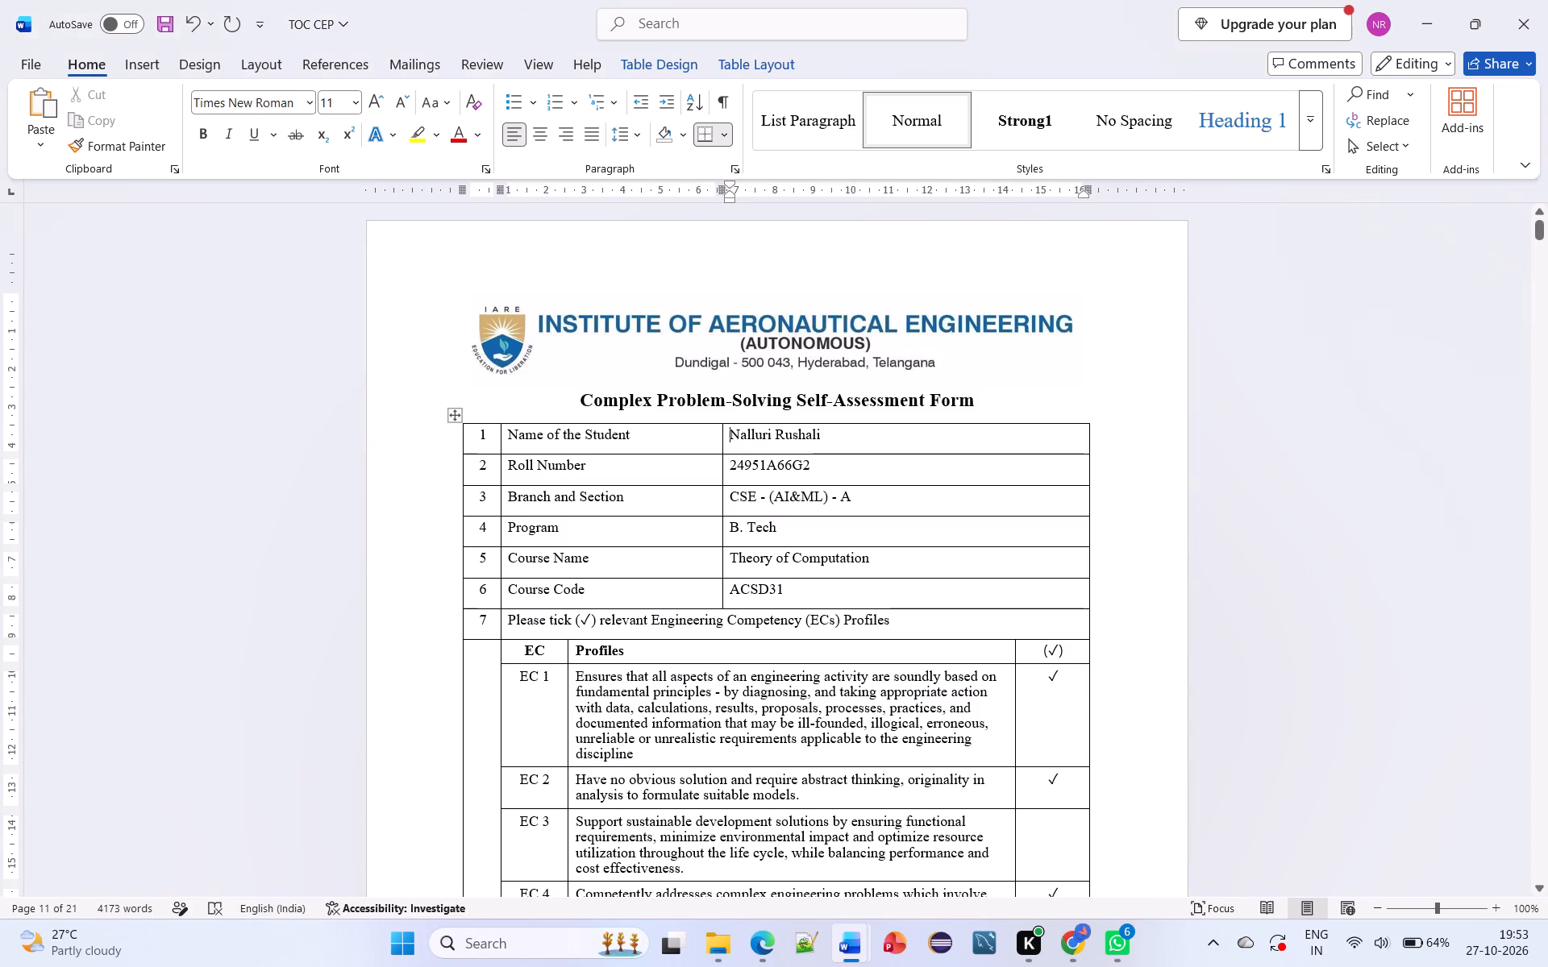
drag(508, 430, 719, 837)
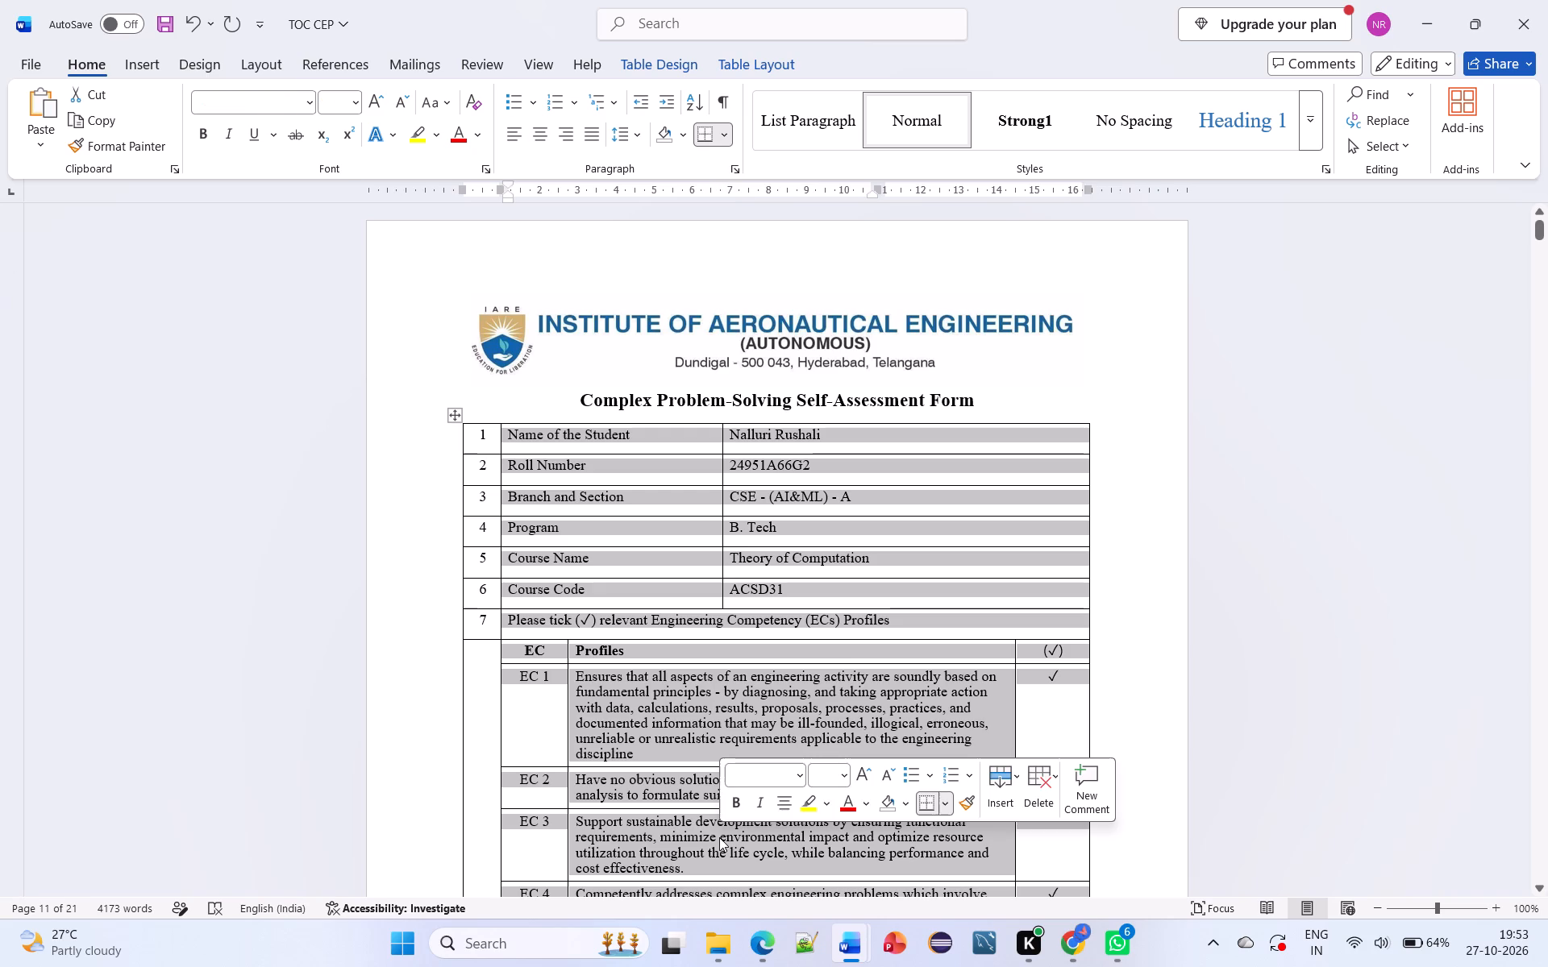
click(841, 503)
drag(577, 660, 696, 751)
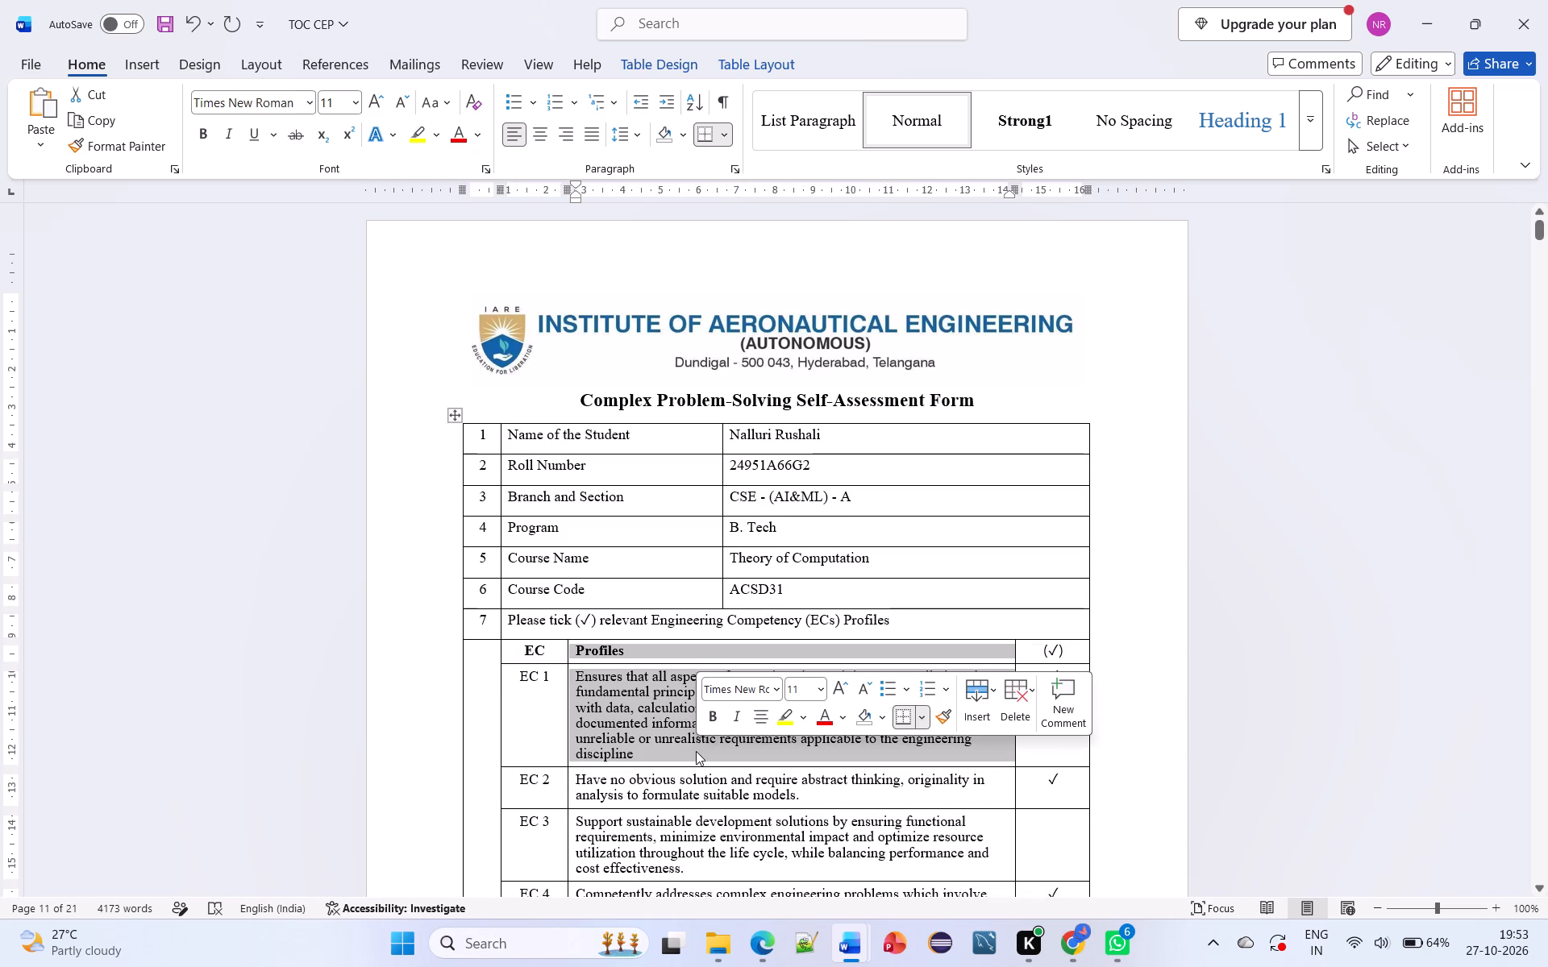
click(690, 782)
scroll(690, 782, down, 3)
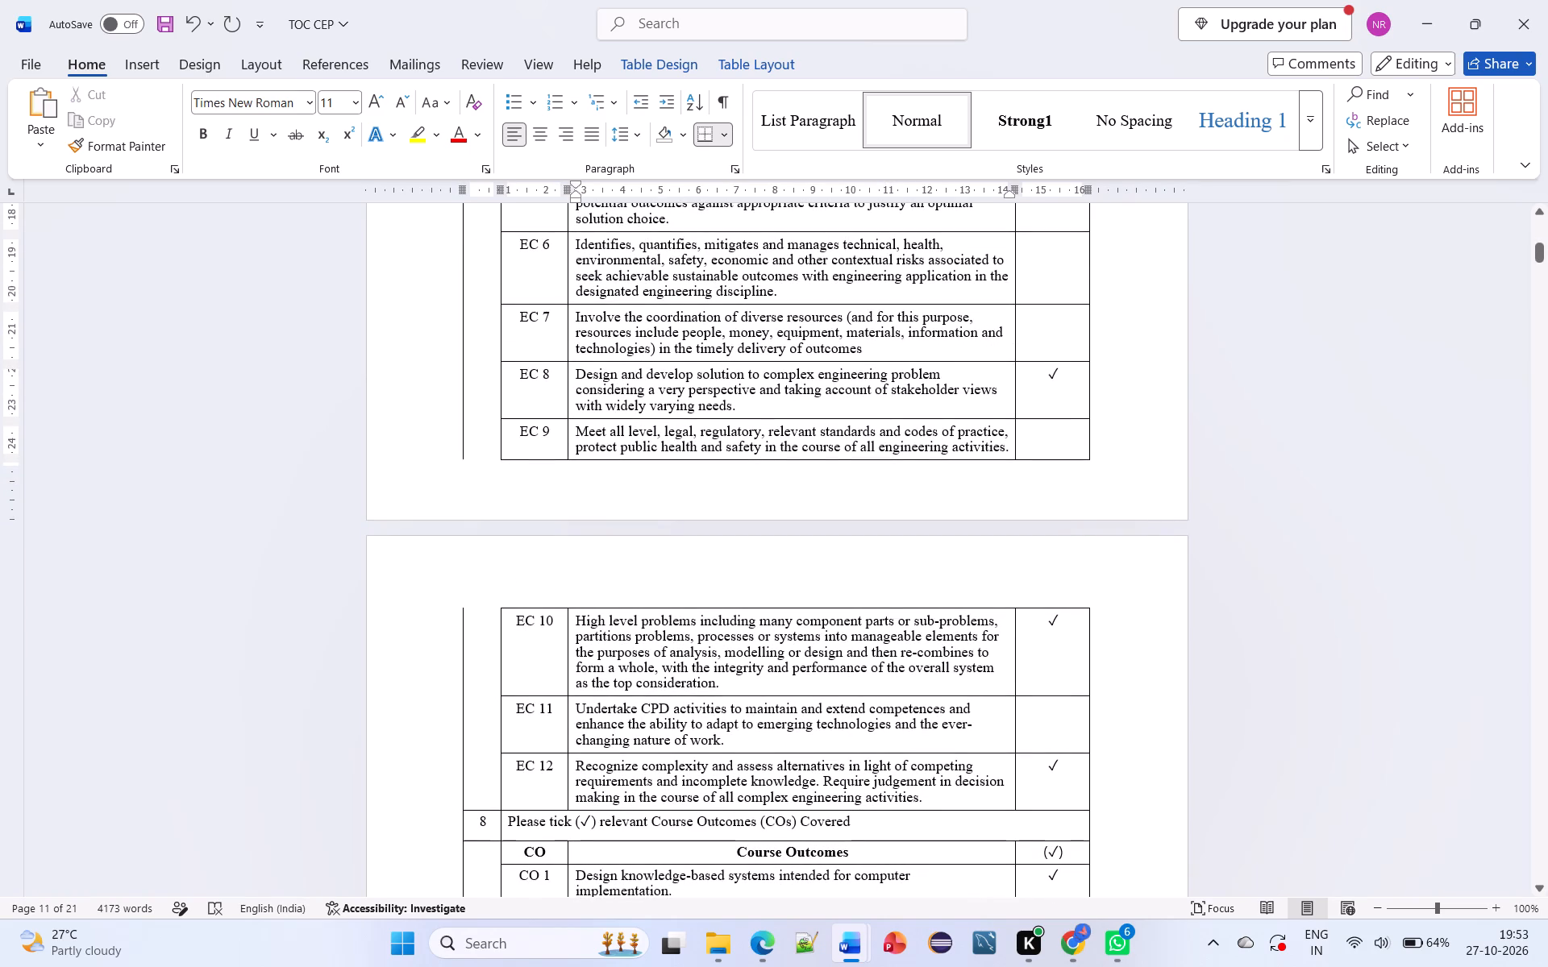
scroll(776, 598, up, 5)
key(alt+Tab)
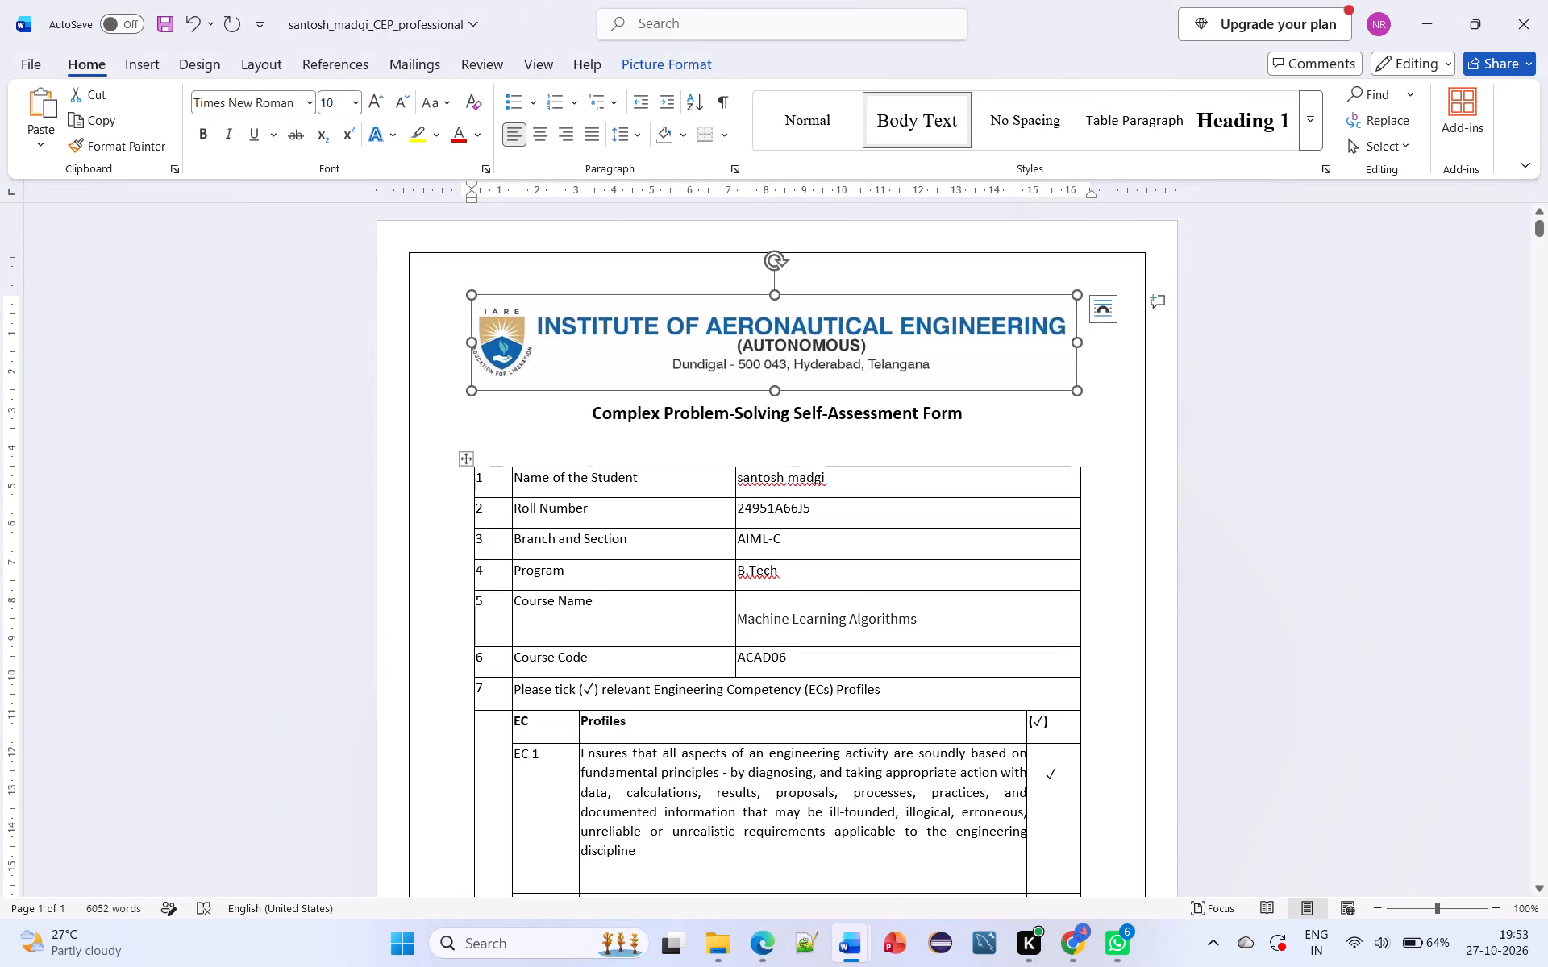
key(alt+Tab)
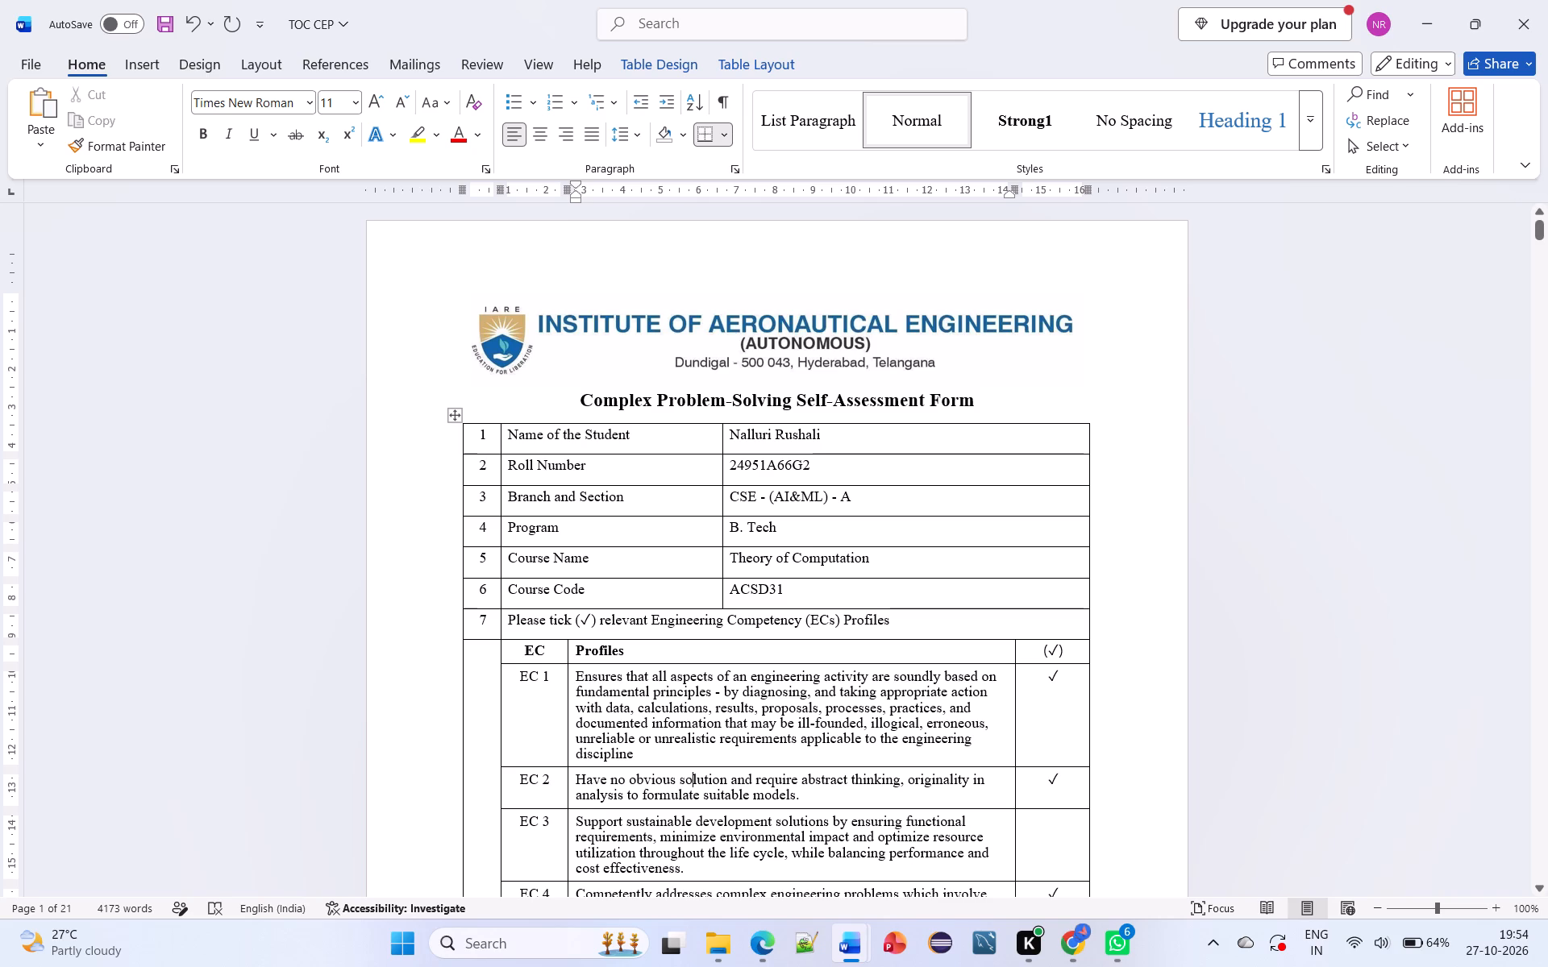
key(alt+Tab)
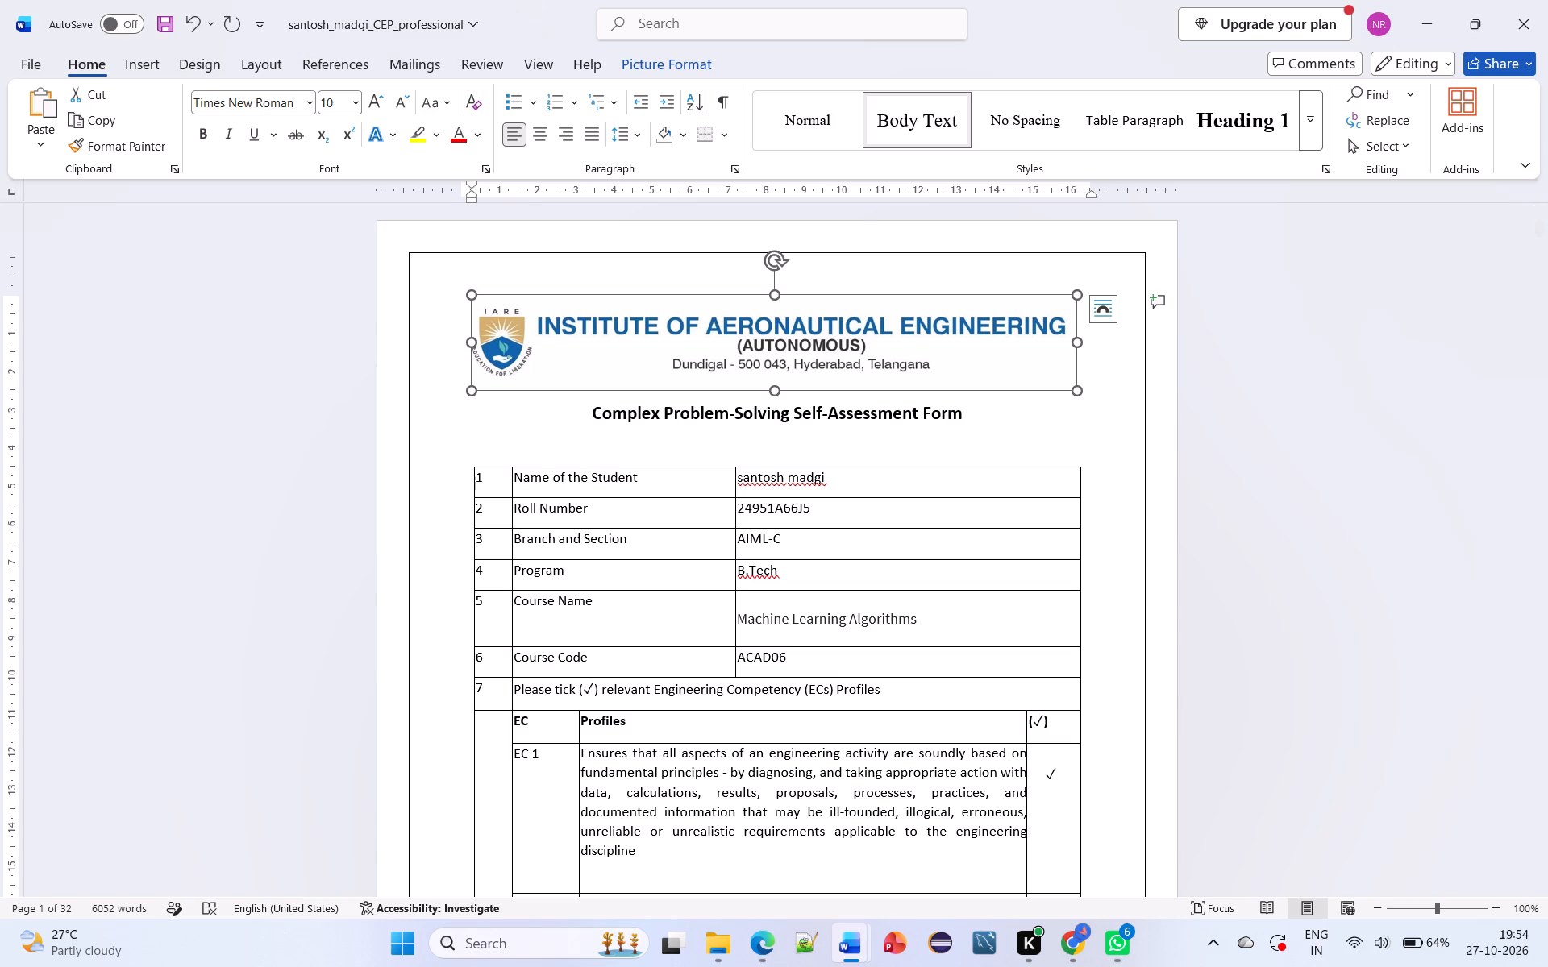
click(1143, 452)
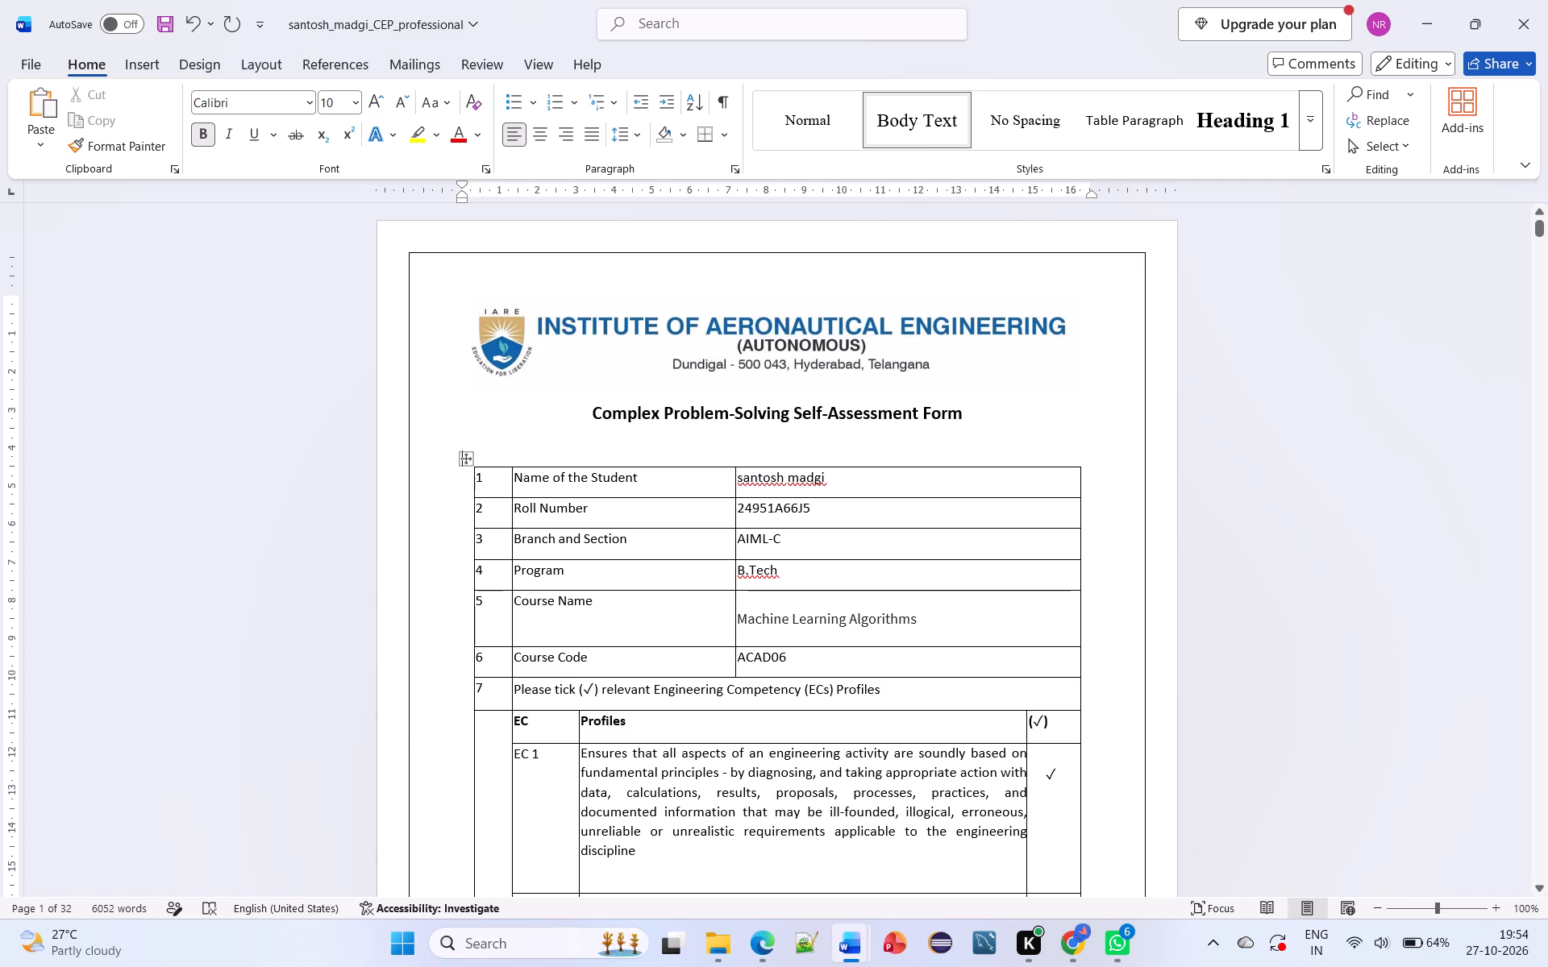
Examine the Regression Trees for Energy Consumption title page that follows the self-assessment form in the Machine Learning Algorithms report.
key(alt+Tab)
key(alt+Tab)
scroll(822, 599, down, 1)
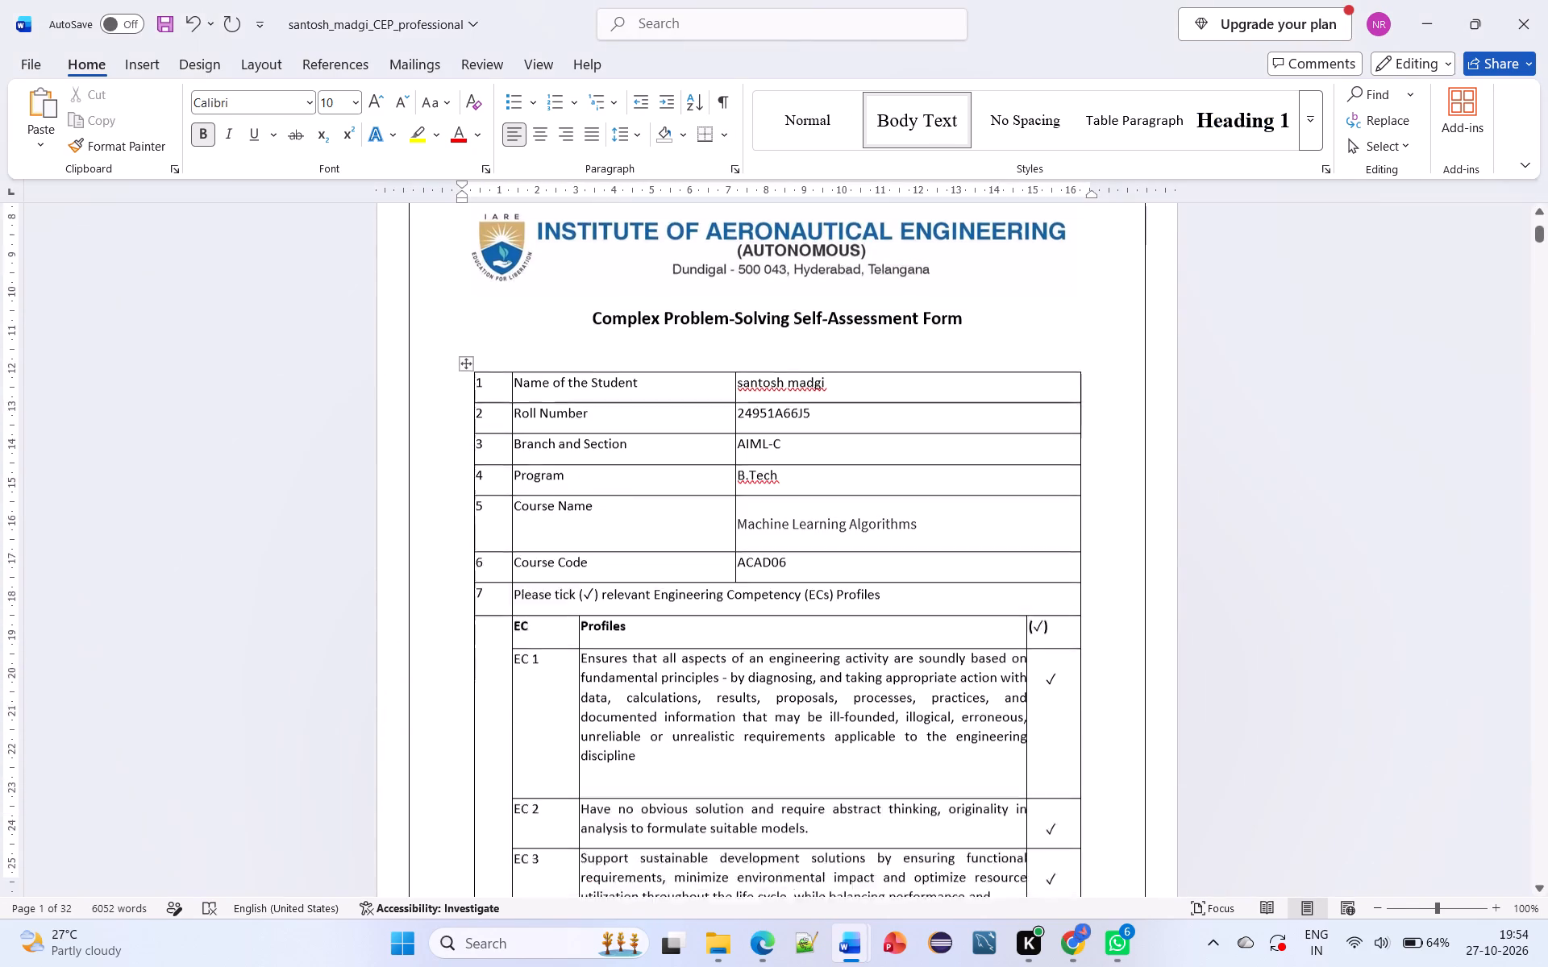
scroll(822, 599, down, 5)
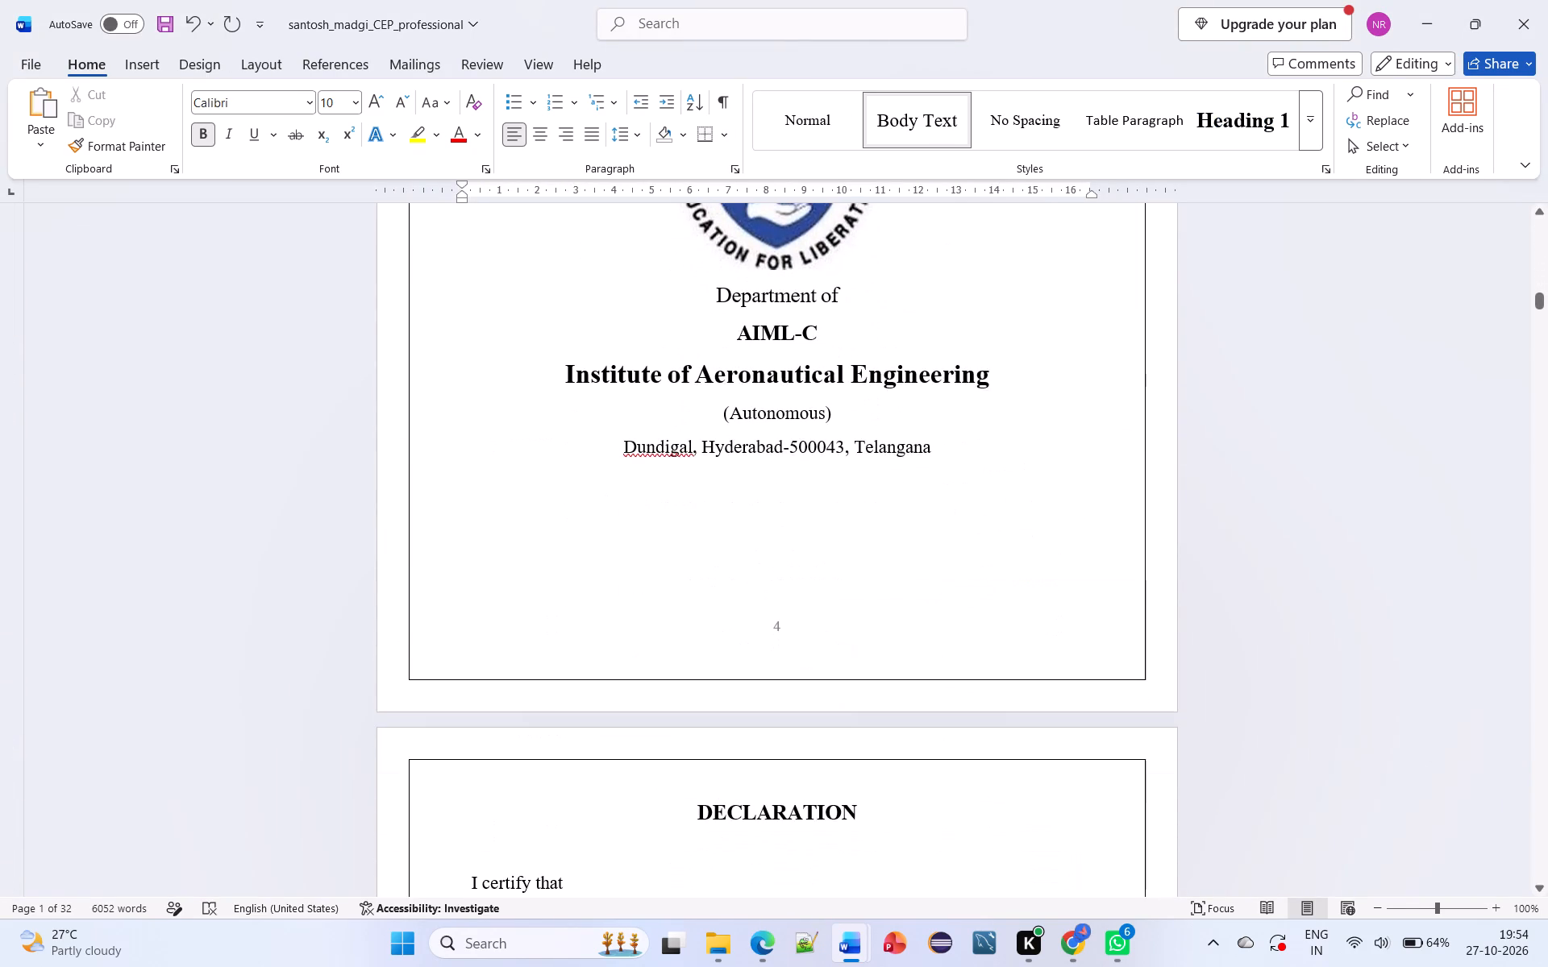
scroll(822, 599, up, 4)
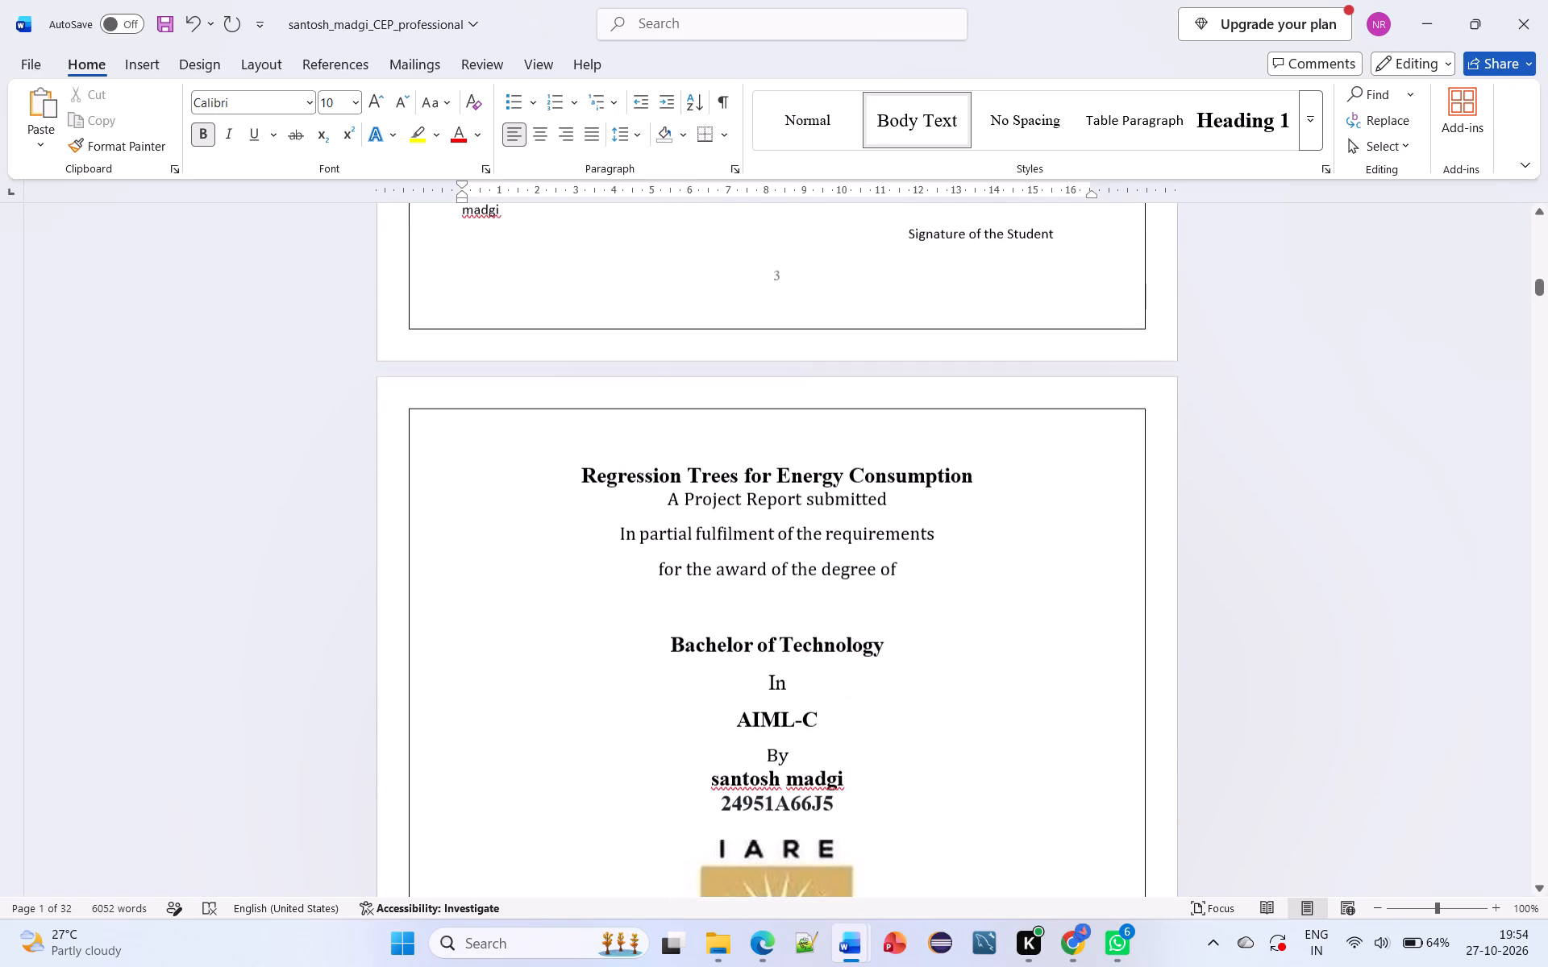
scroll(822, 599, down, 2)
Switch to the TOC CEP document to compare its pages with the Regression Trees for Energy Consumption report.
key(alt+Tab)
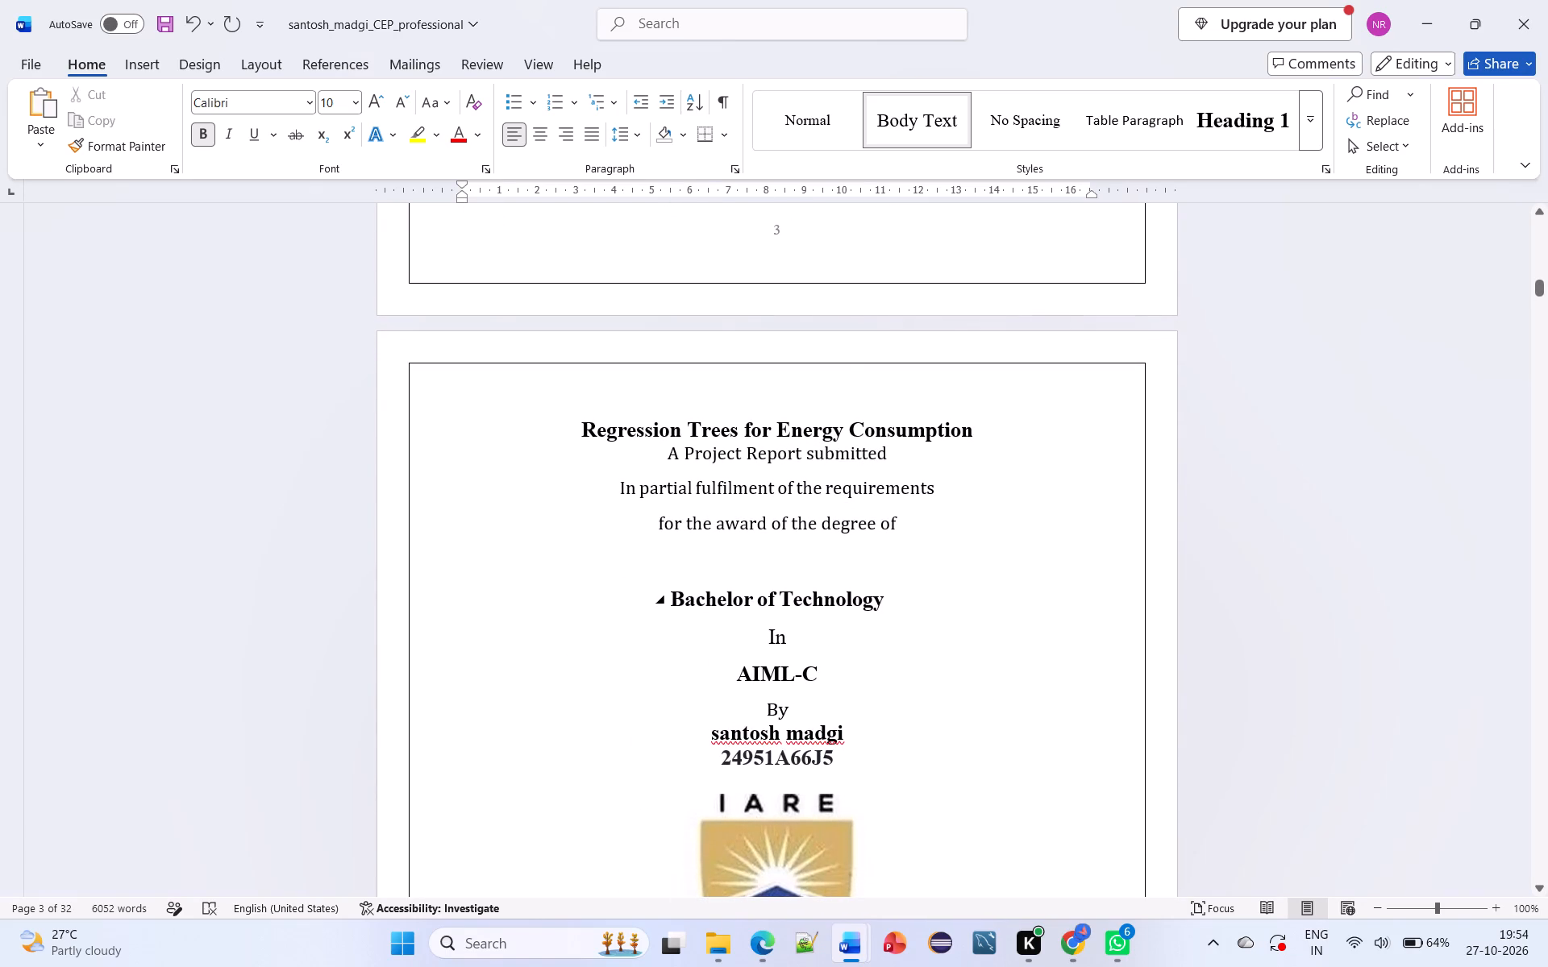
alt+scroll(822, 599, down, 1)
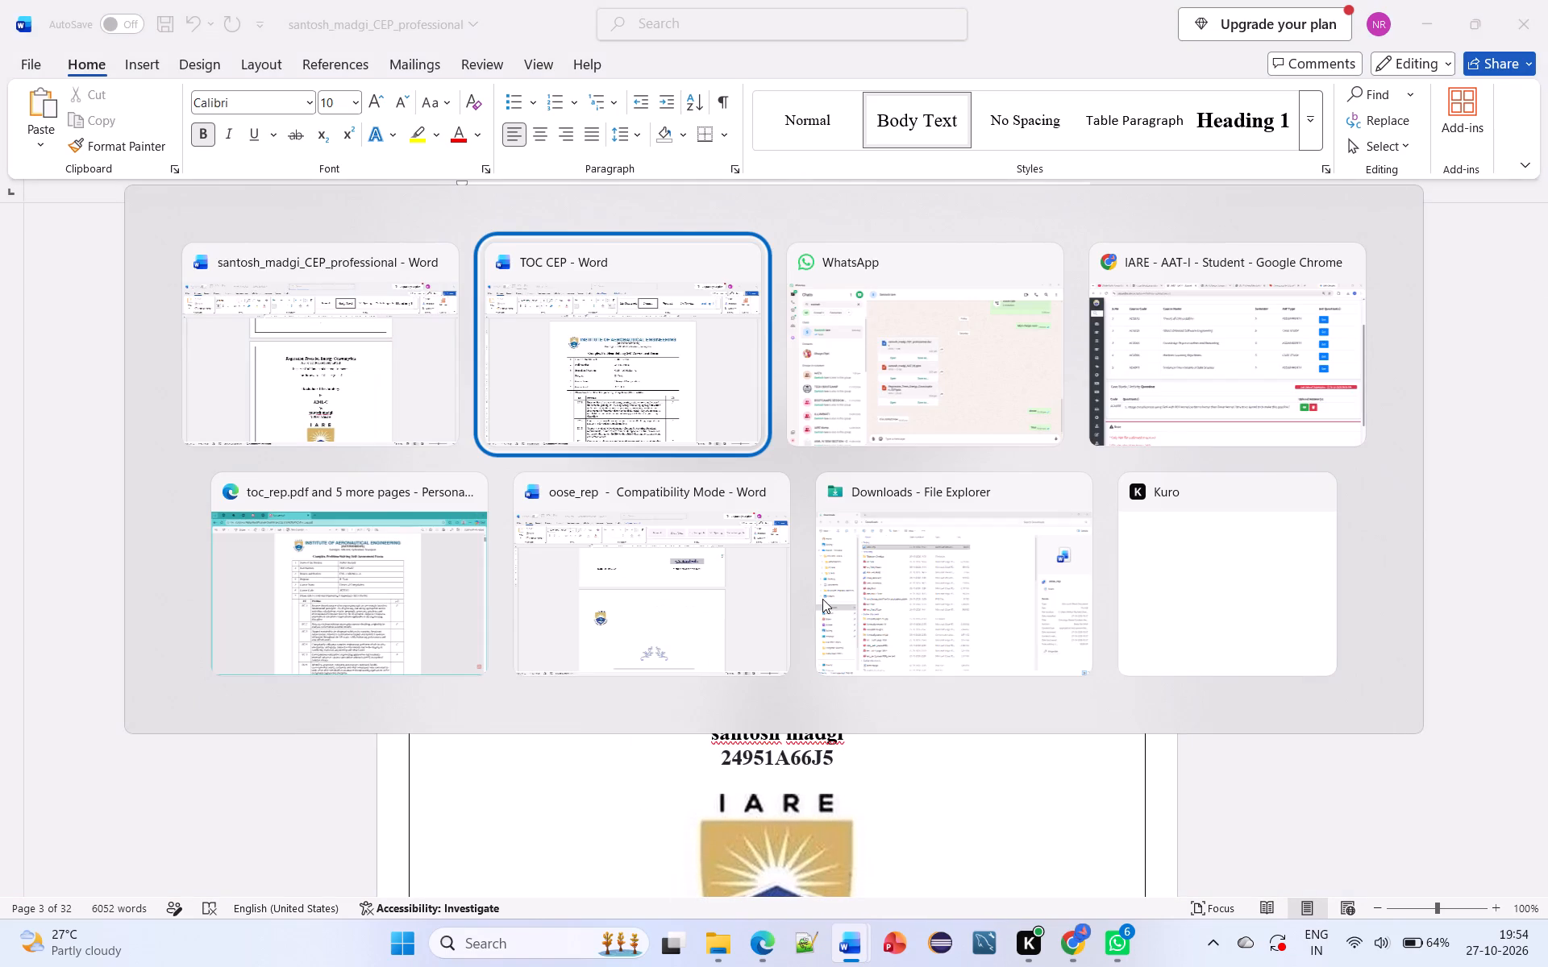
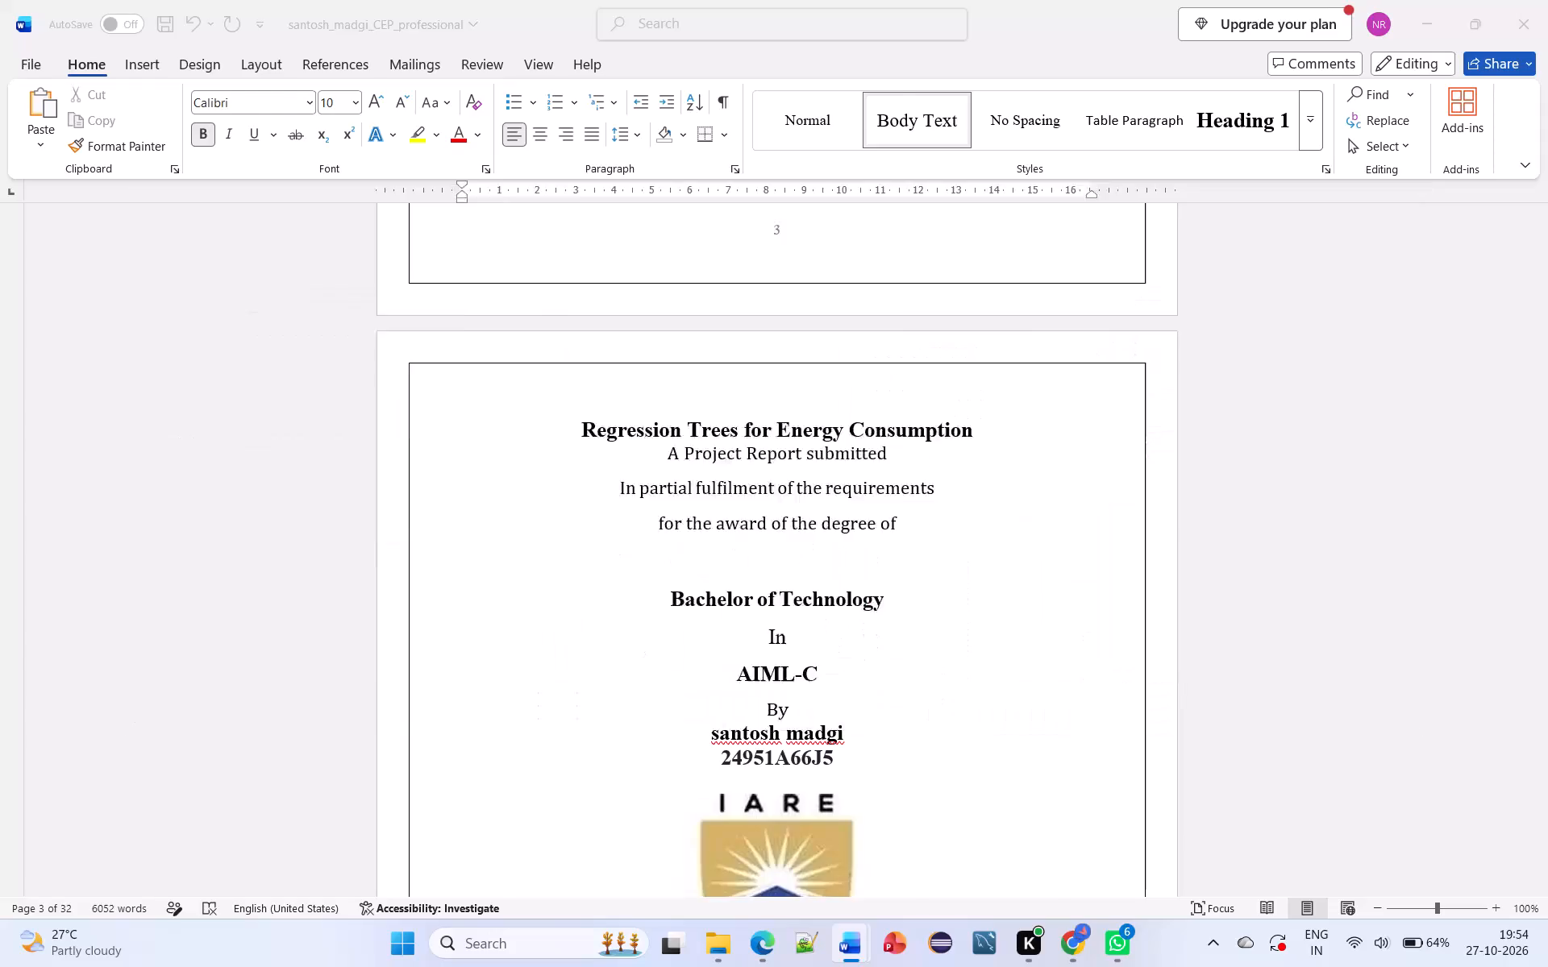
Switch to the TOC CEP document and view the top of its Complex Problem-Solving Self-Assessment Form.
key(alt+Tab)
key(alt+Tab)
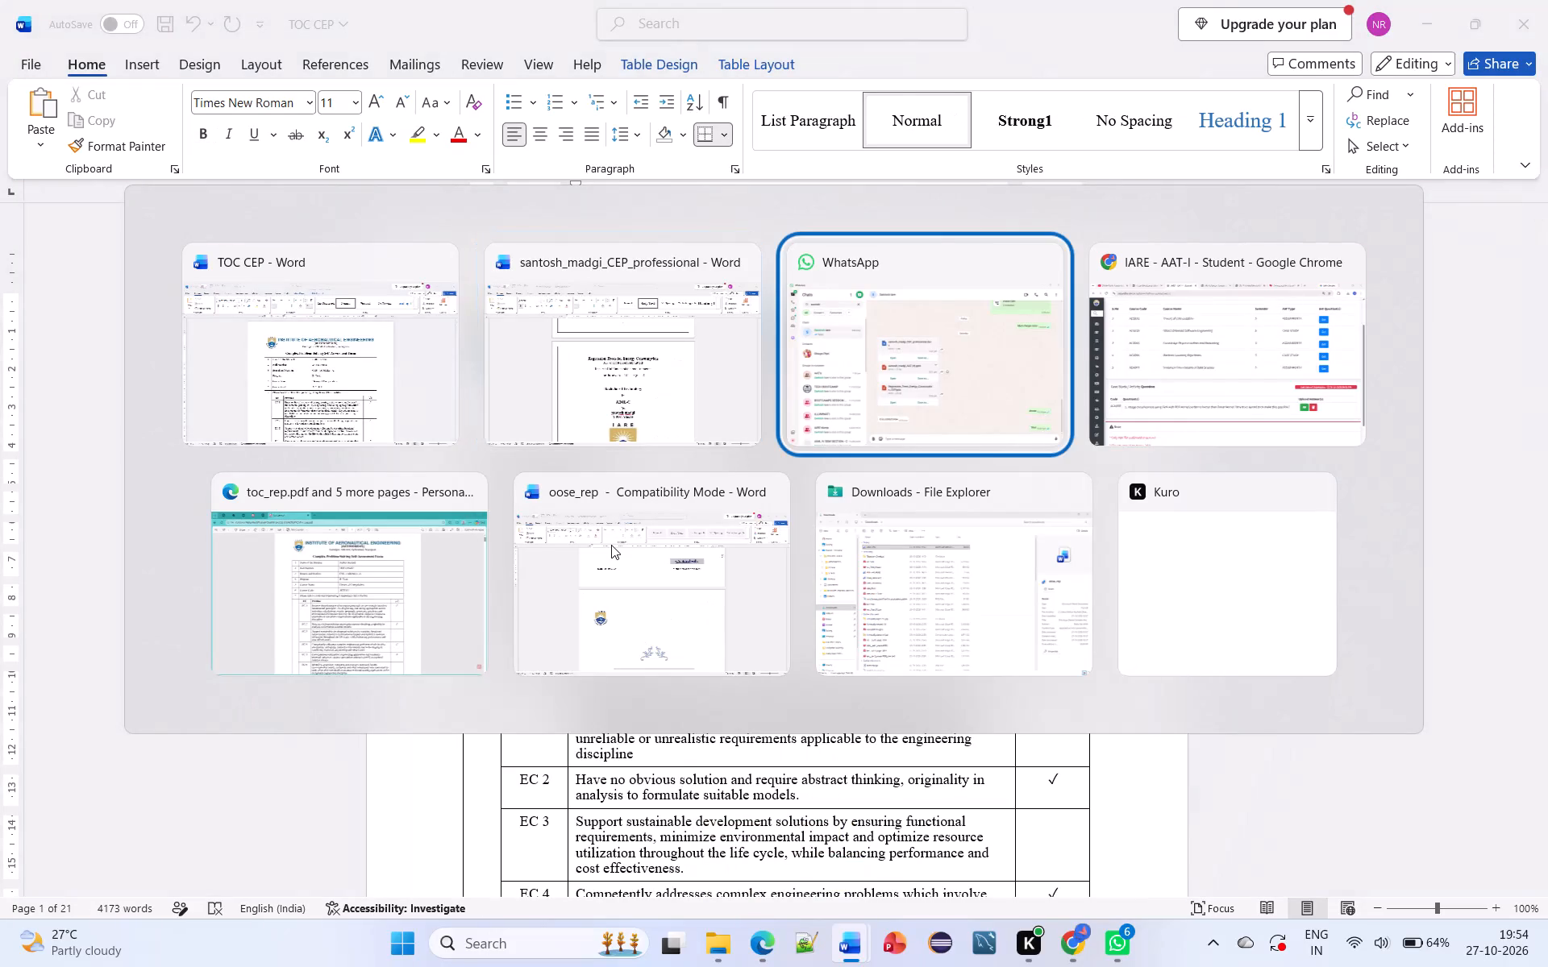
key(alt+Tab)
key(alt+Tab)
key(alt+Tab)
key(alt+Tab)
key(alt+Tab)
key(alt+Tab)
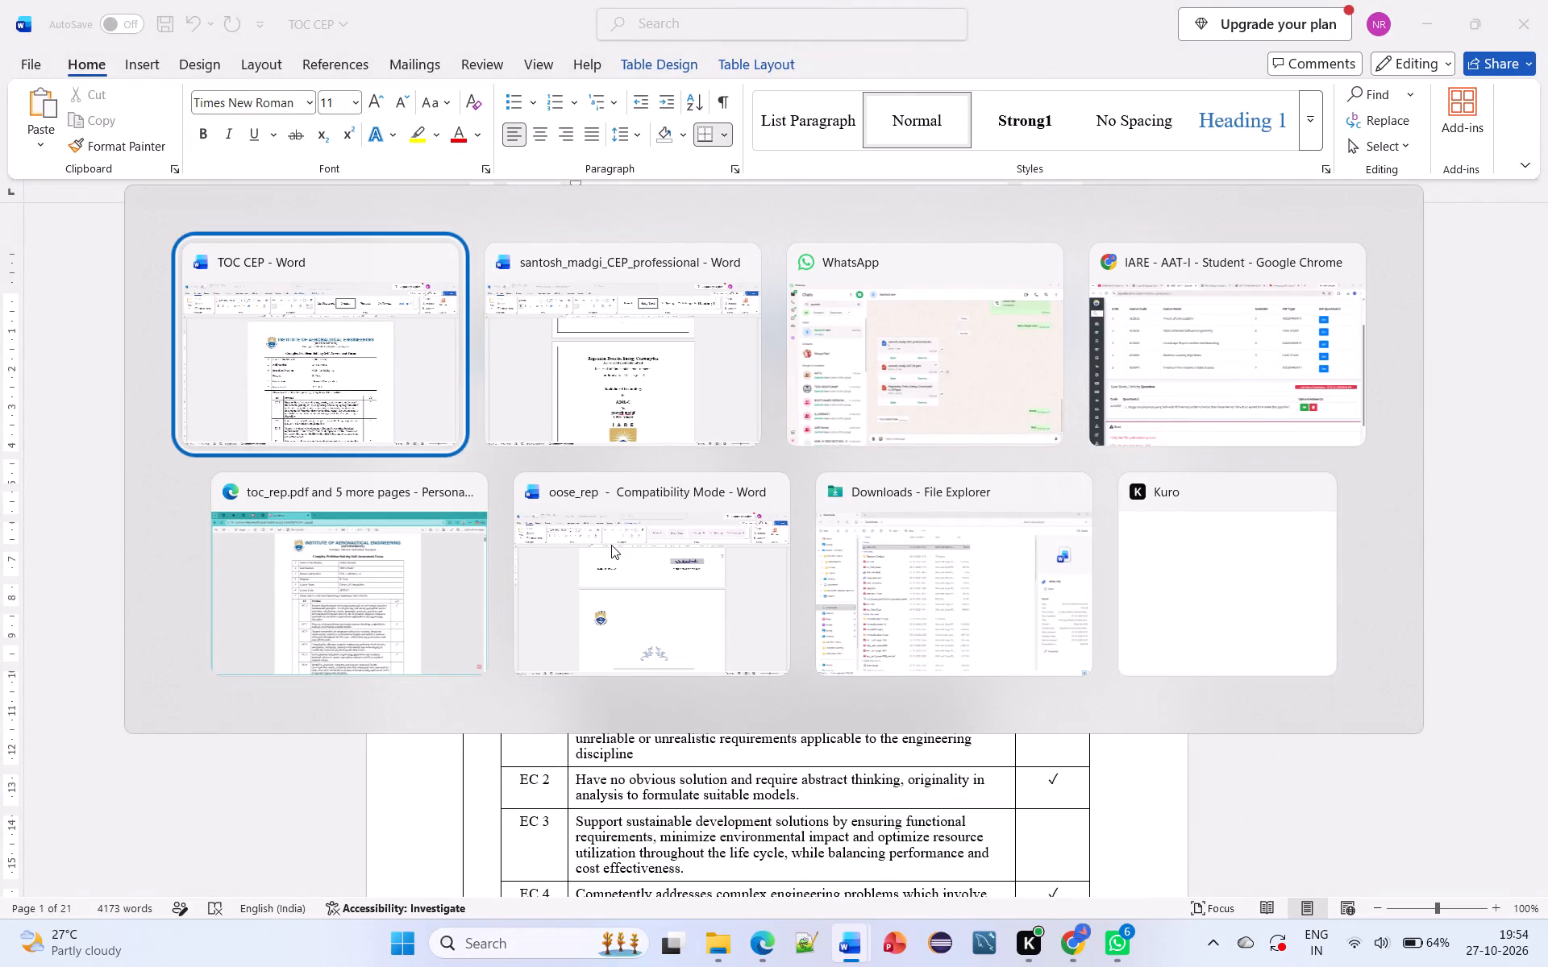
scroll(600, 542, up, 1)
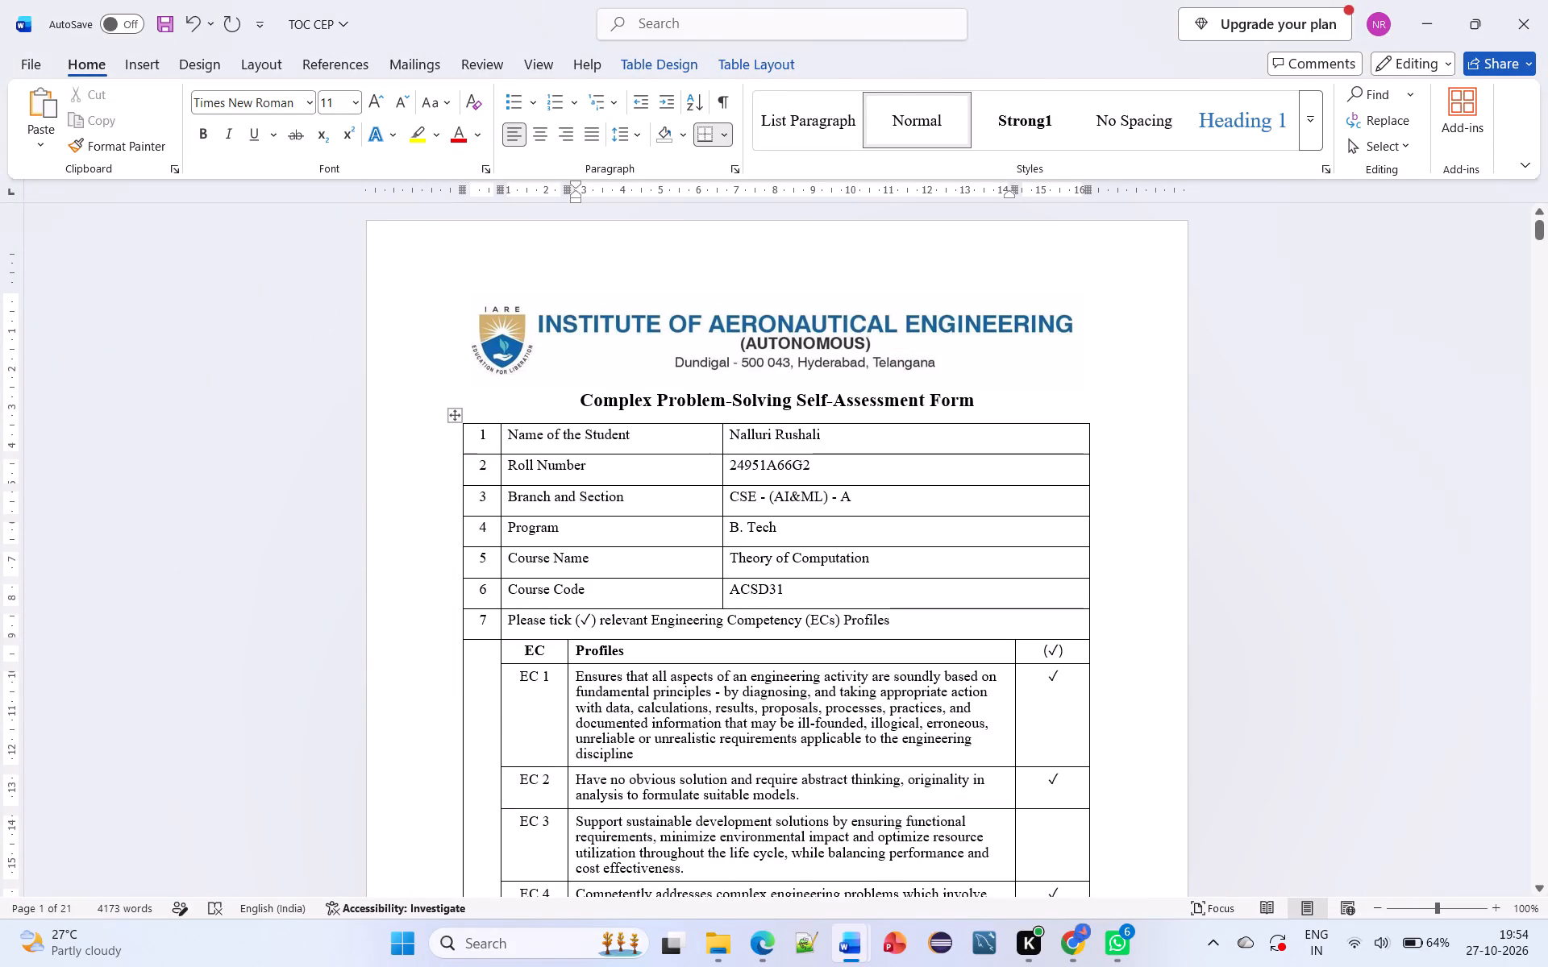
Replace the course name in row 5 of TOC CEP with "Machine Learning Algorithms" copied from the other CEP report.
key(alt+Tab)
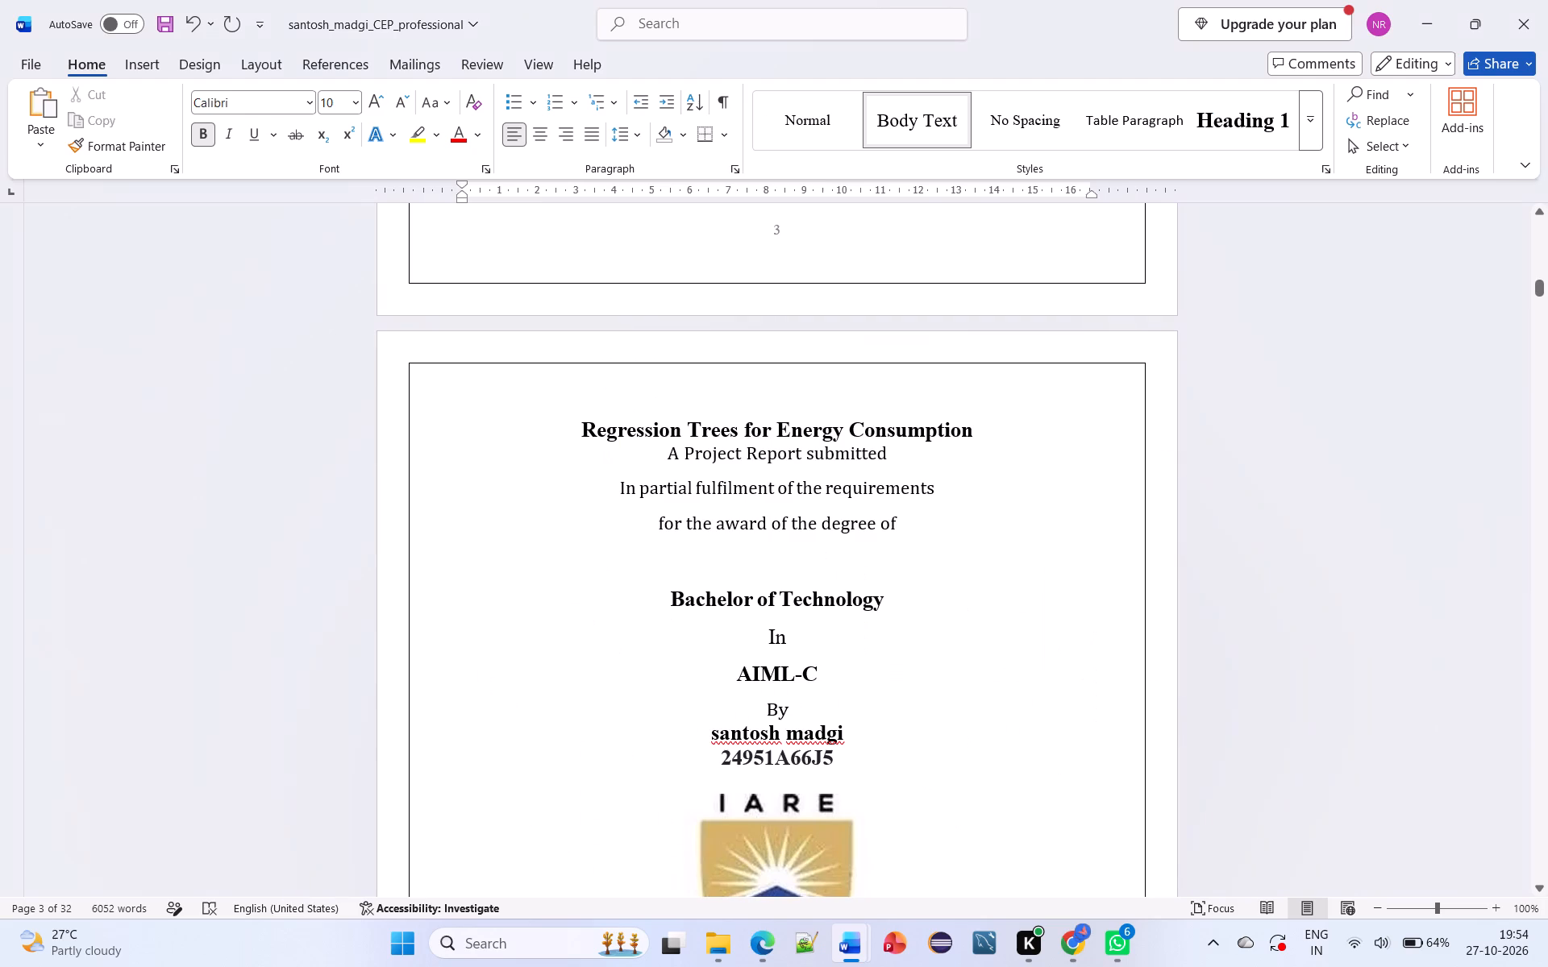
scroll(811, 534, up, 19)
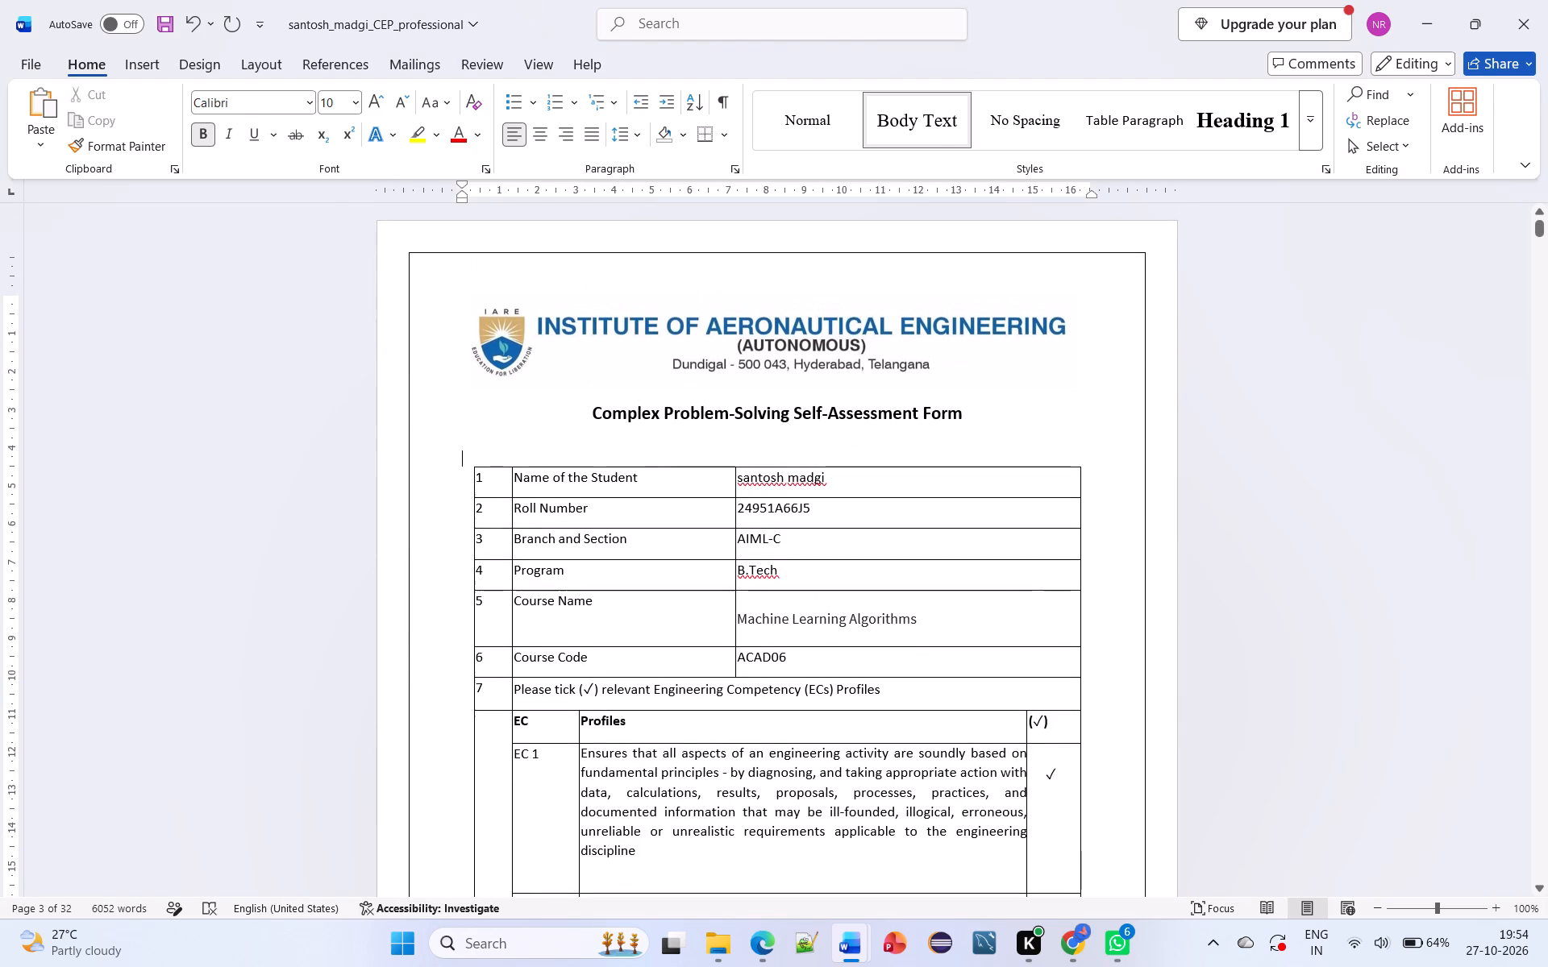
drag(934, 619, 753, 620)
key(ctrl+c)
key(alt+Tab)
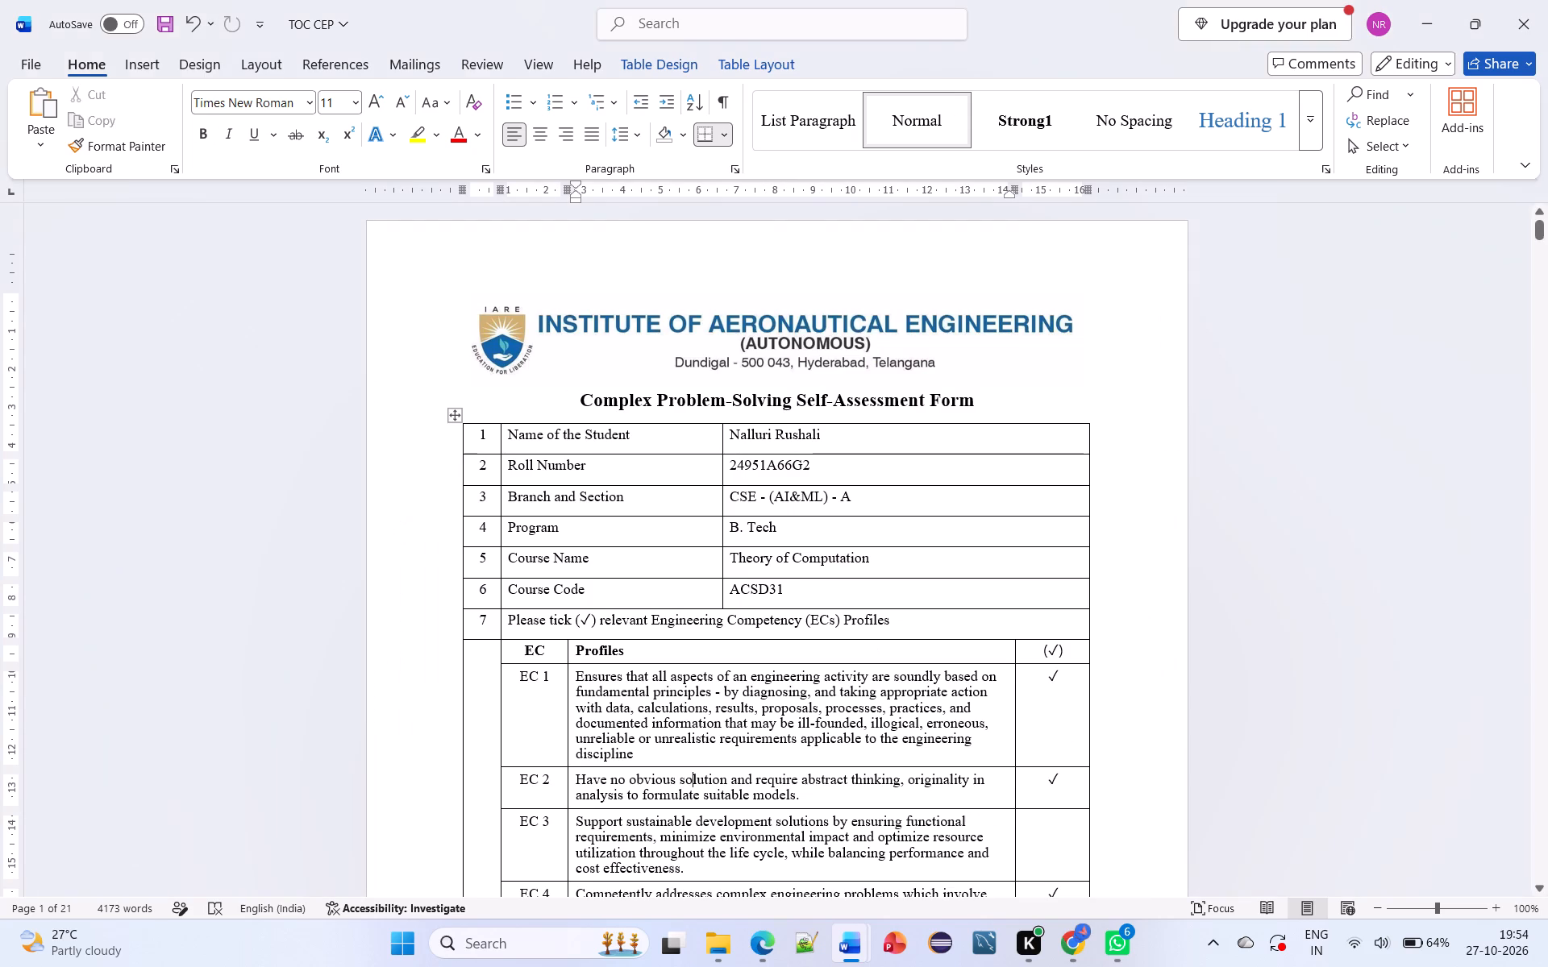
drag(873, 562, 748, 562)
key(ctrl+v)
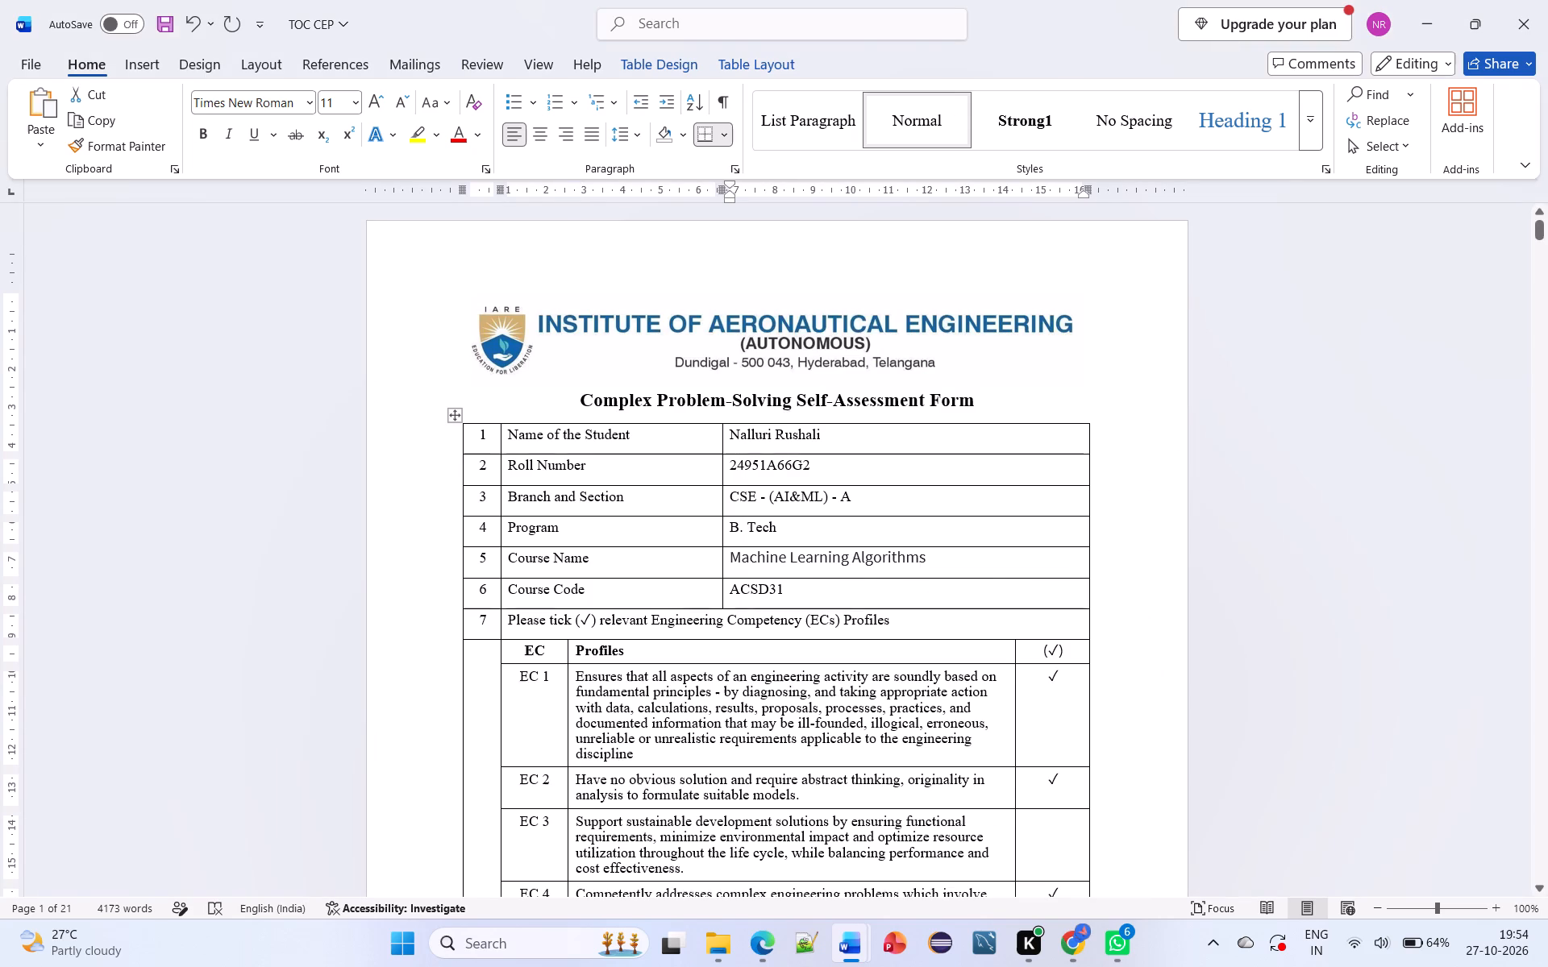
Set the font of the "Machine Learning Algorithms" course name in row 5 to Times New Roman.
drag(938, 549, 789, 563)
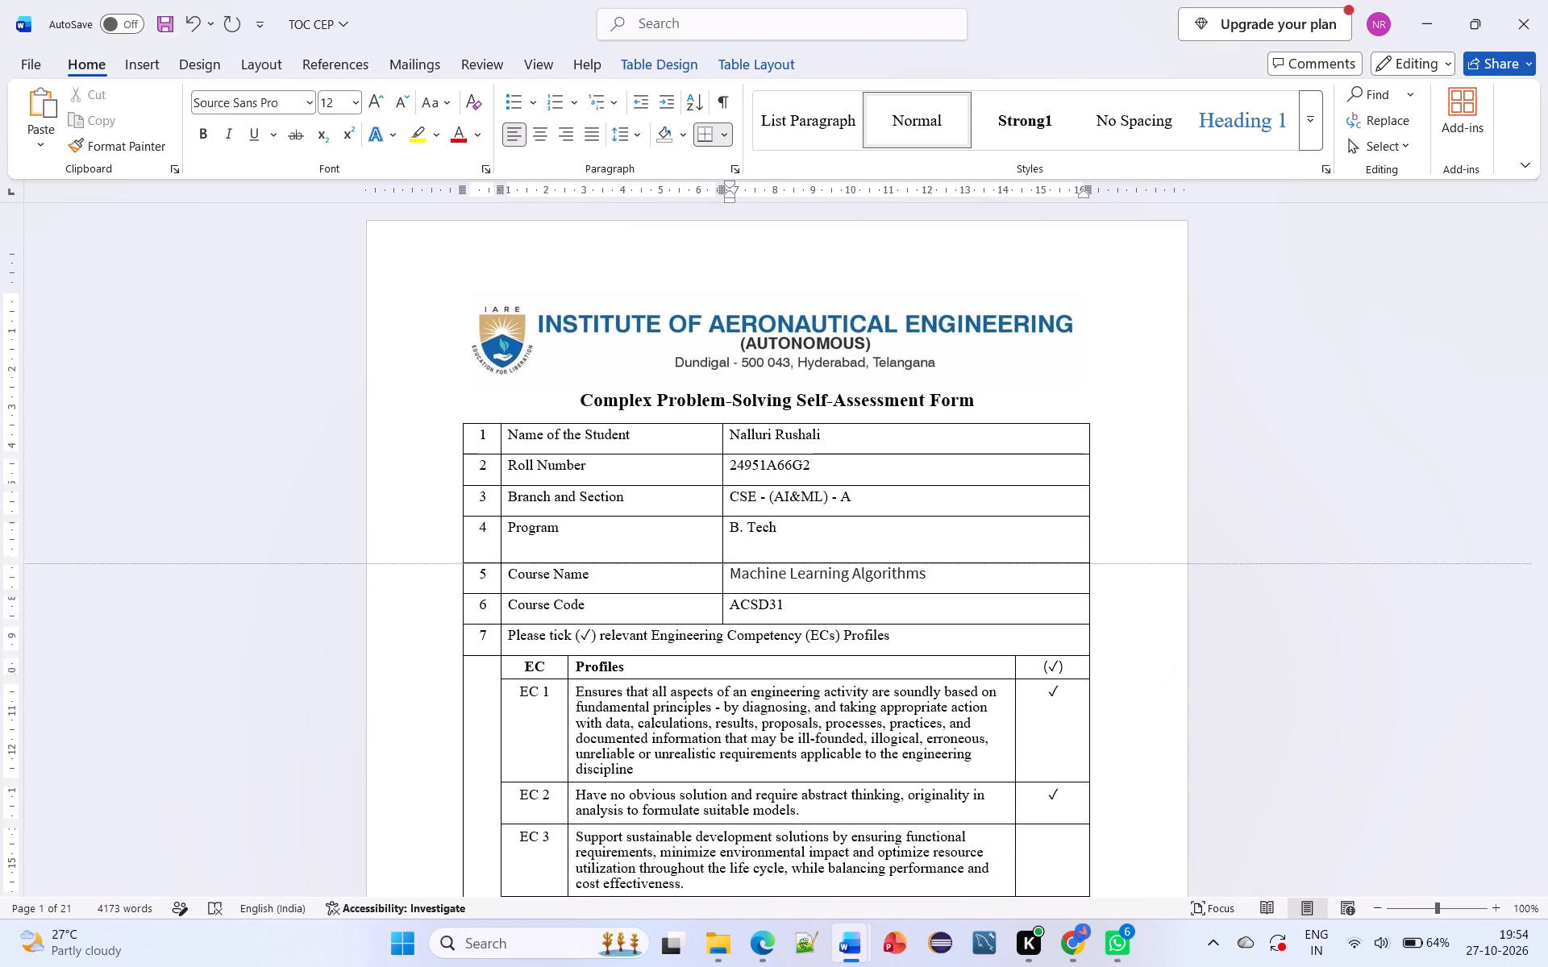
drag(789, 563, 764, 542)
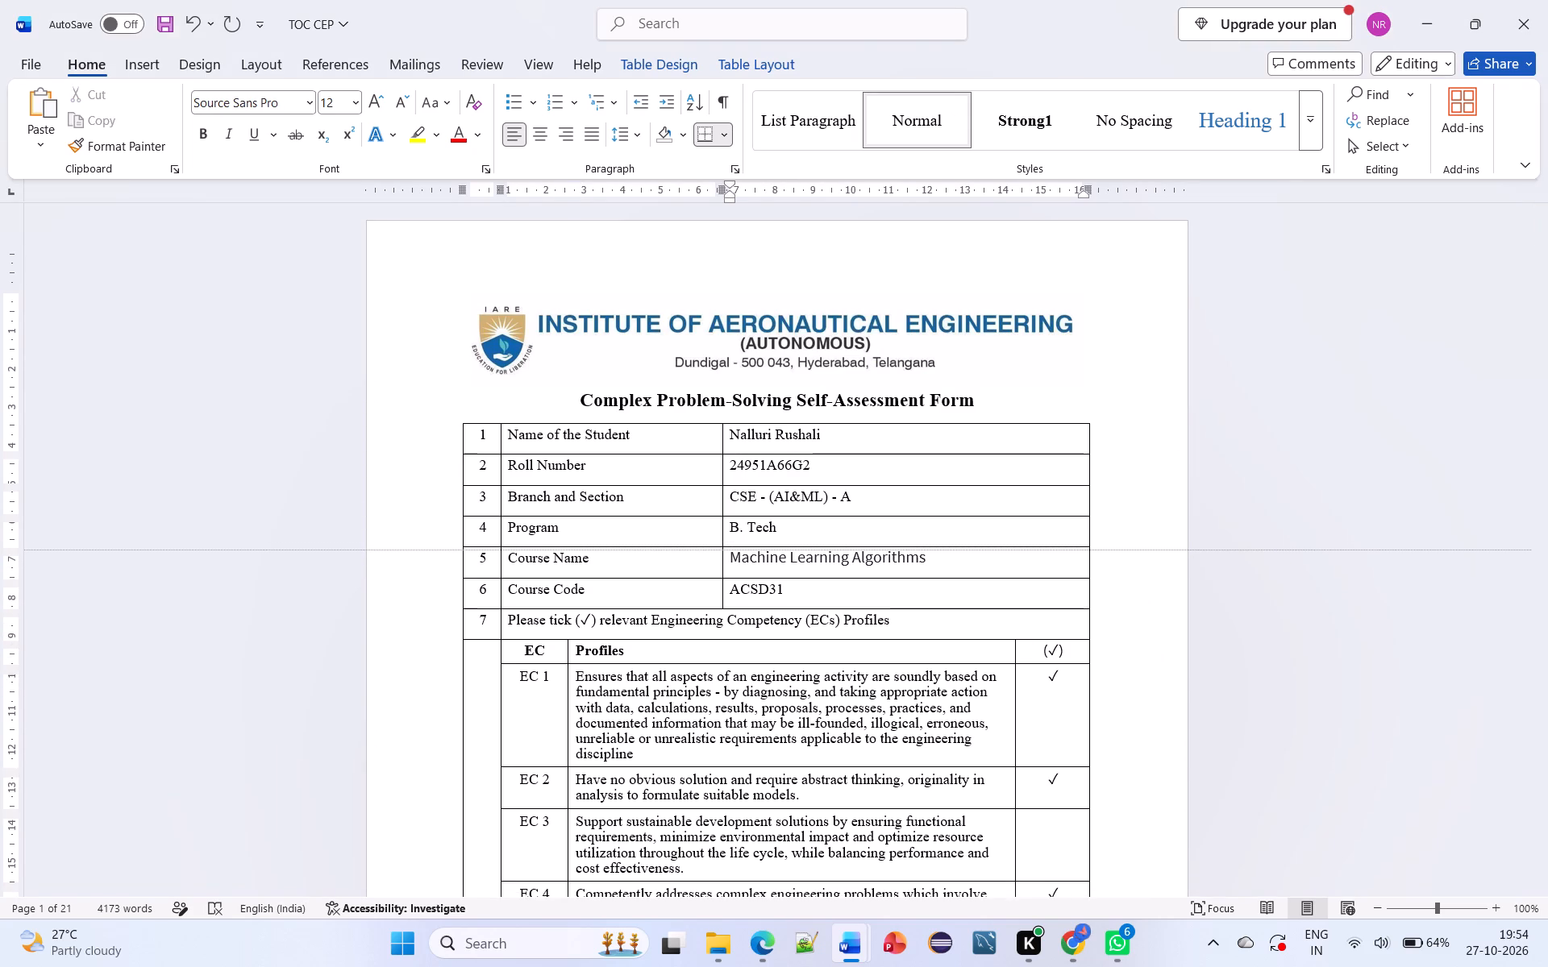
drag(764, 542, 746, 539)
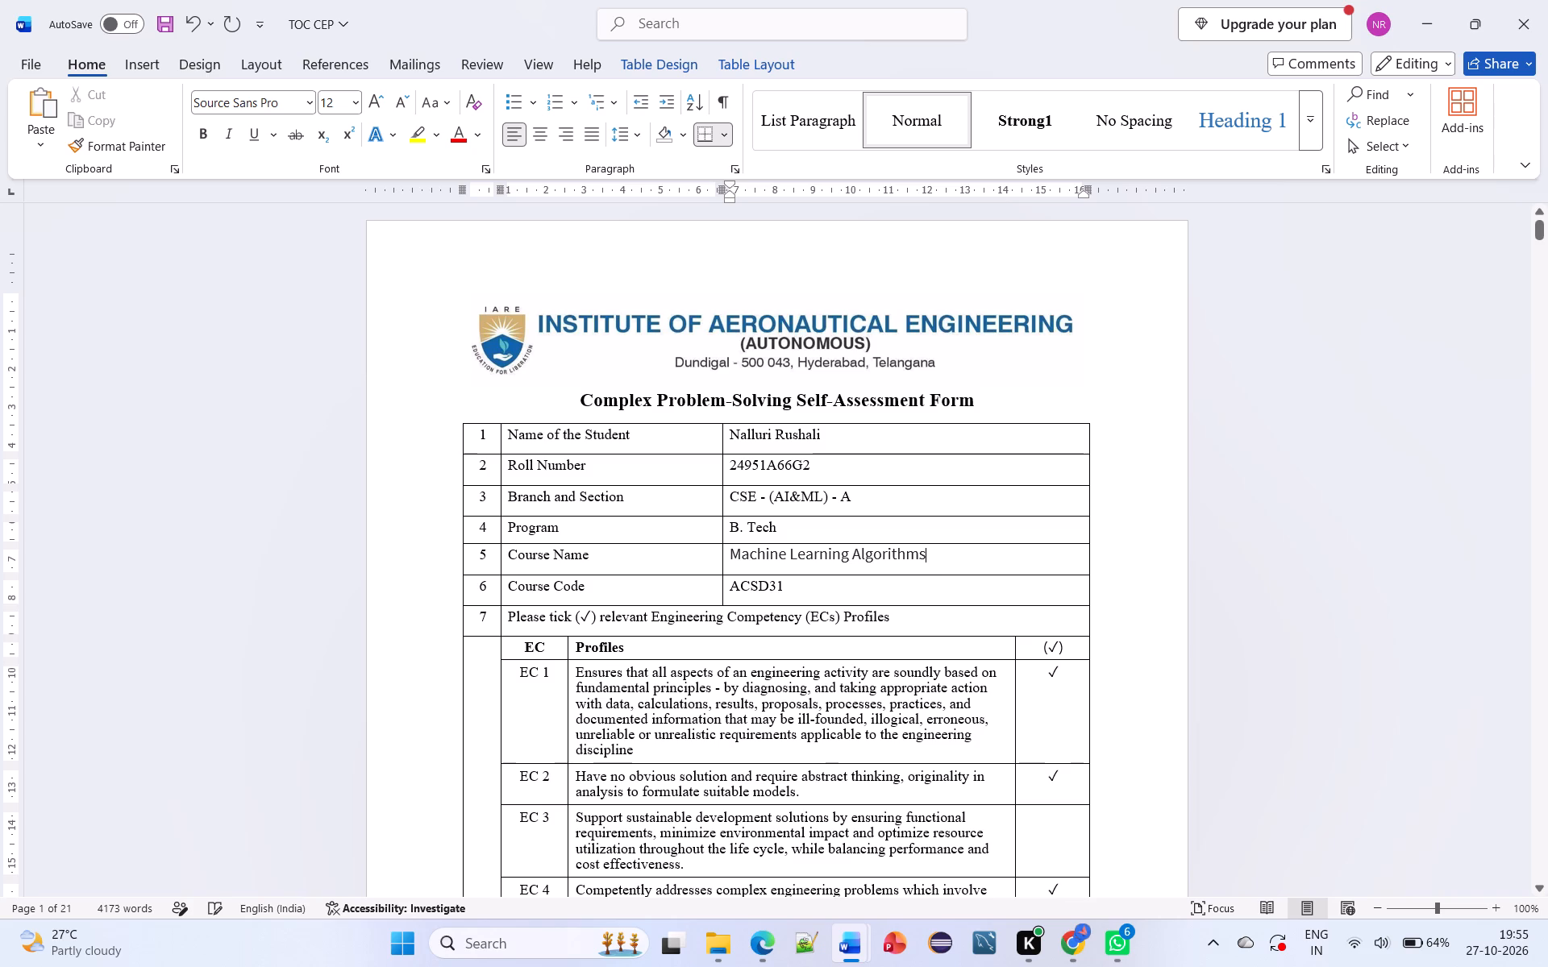
drag(934, 554, 750, 558)
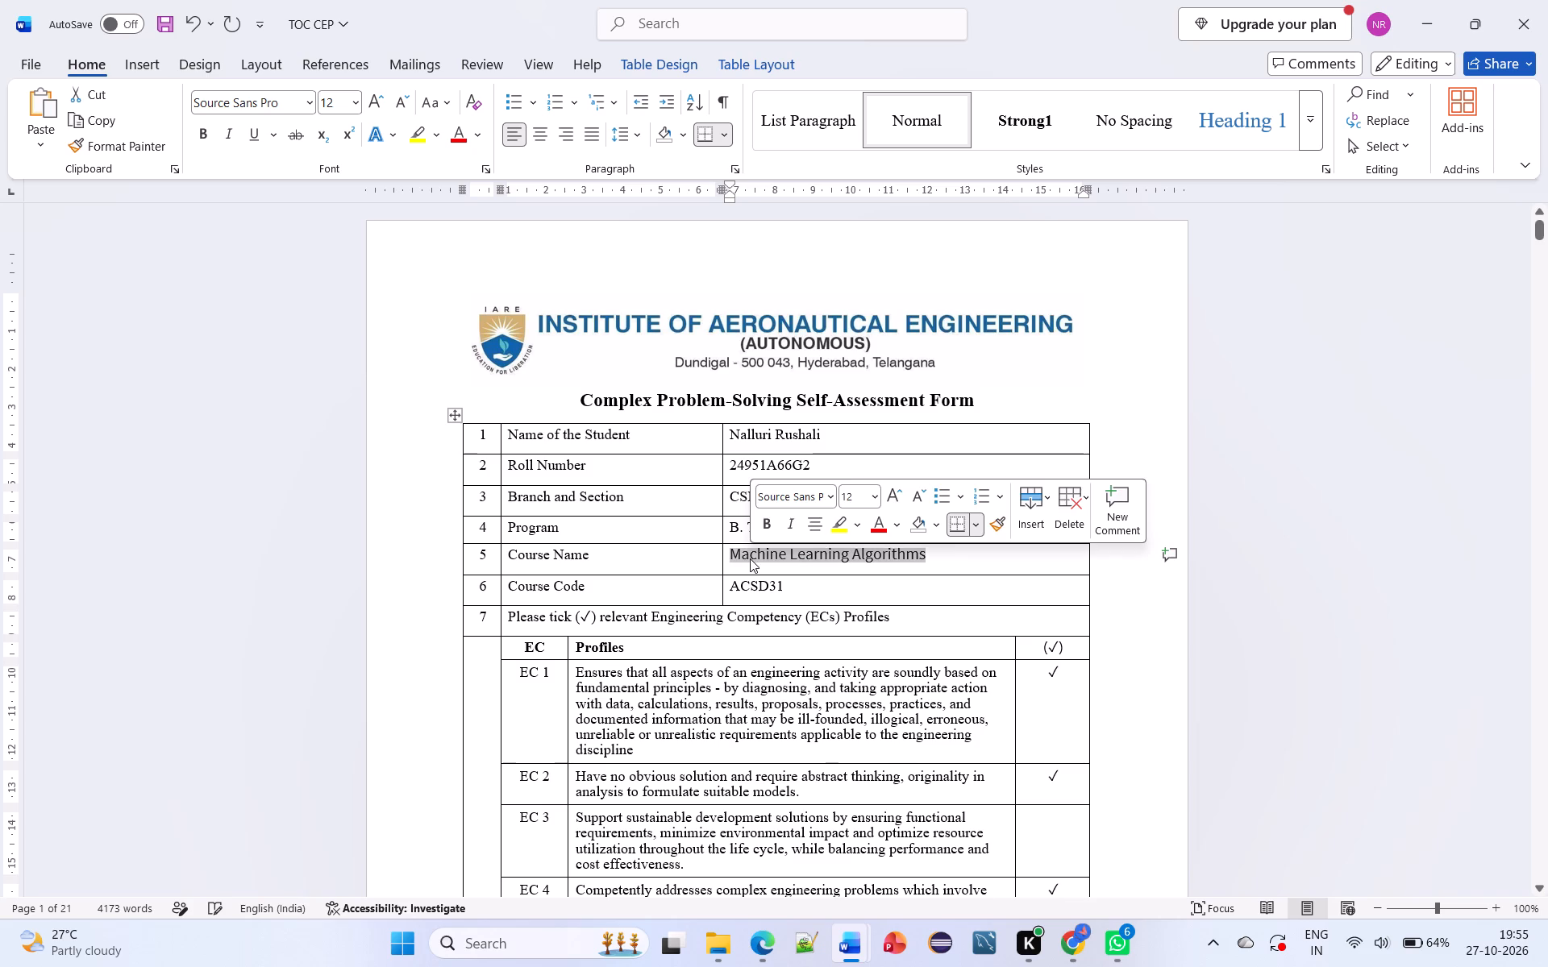
click(805, 493)
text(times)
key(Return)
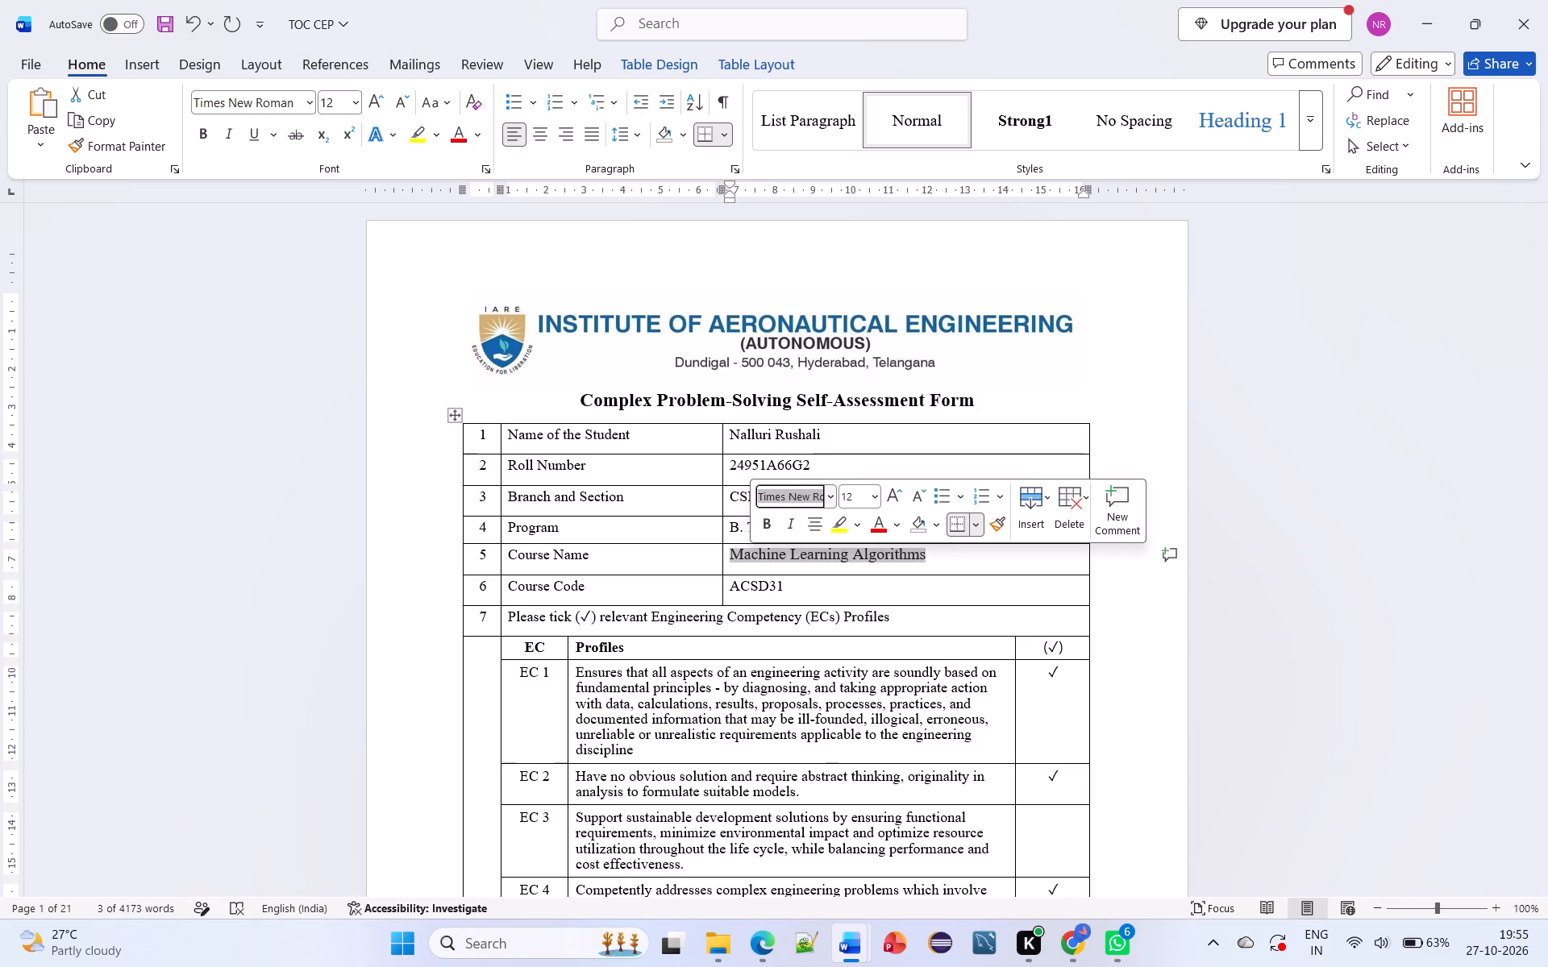
click(932, 566)
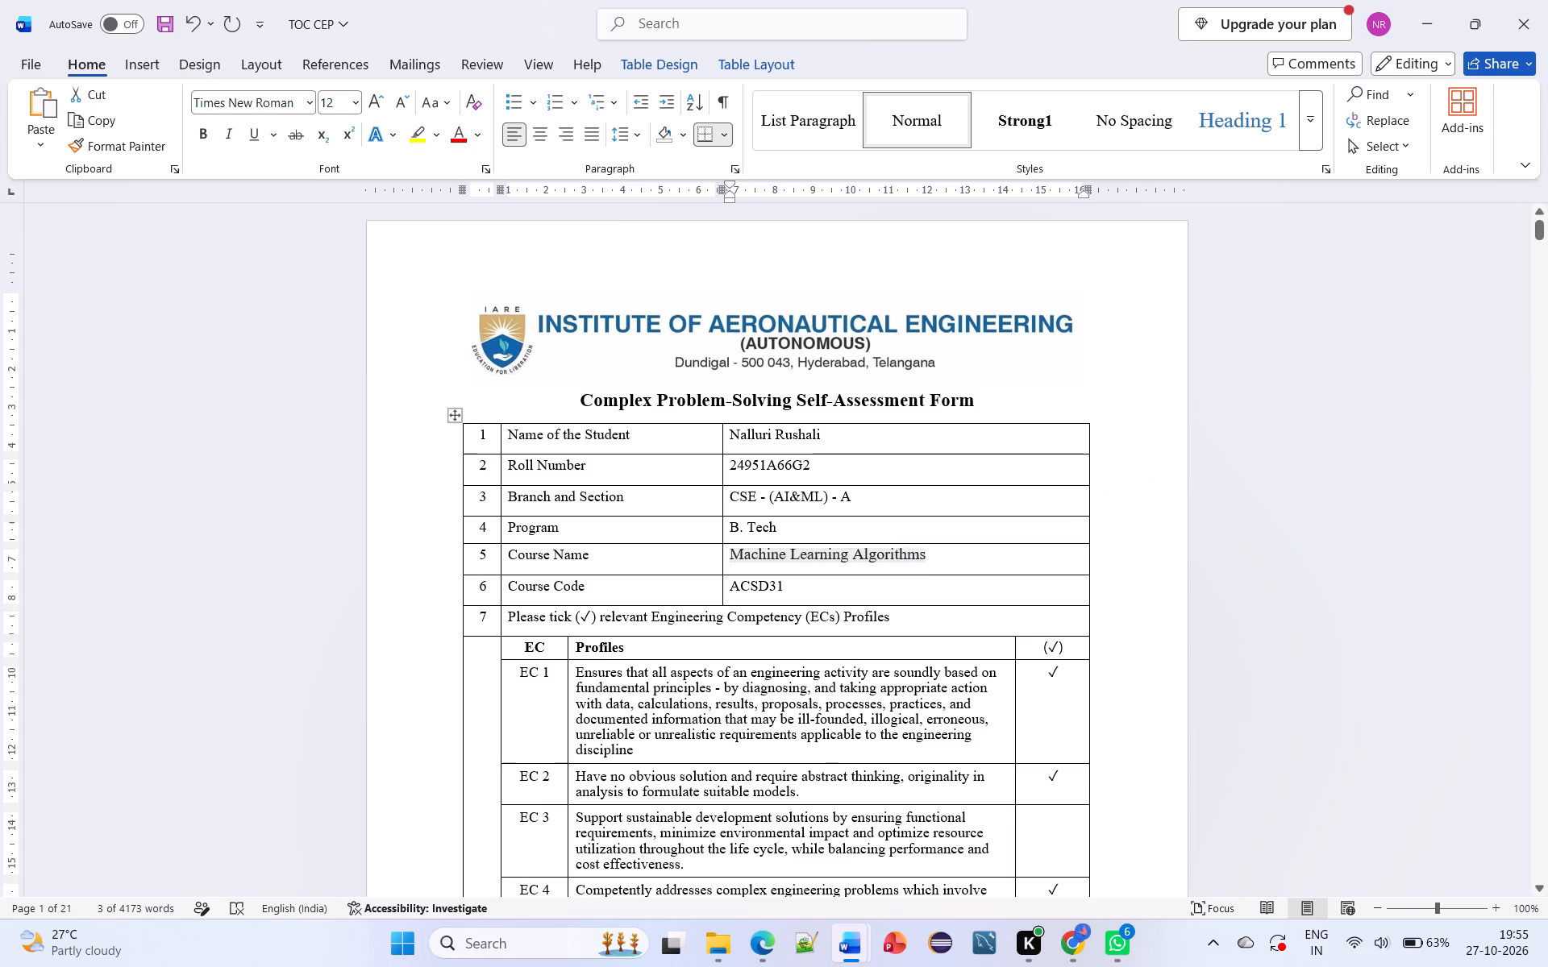
Check the font size of the other form entries and set the "Machine Learning Algorithms" course name to size 11.
drag(880, 497, 809, 499)
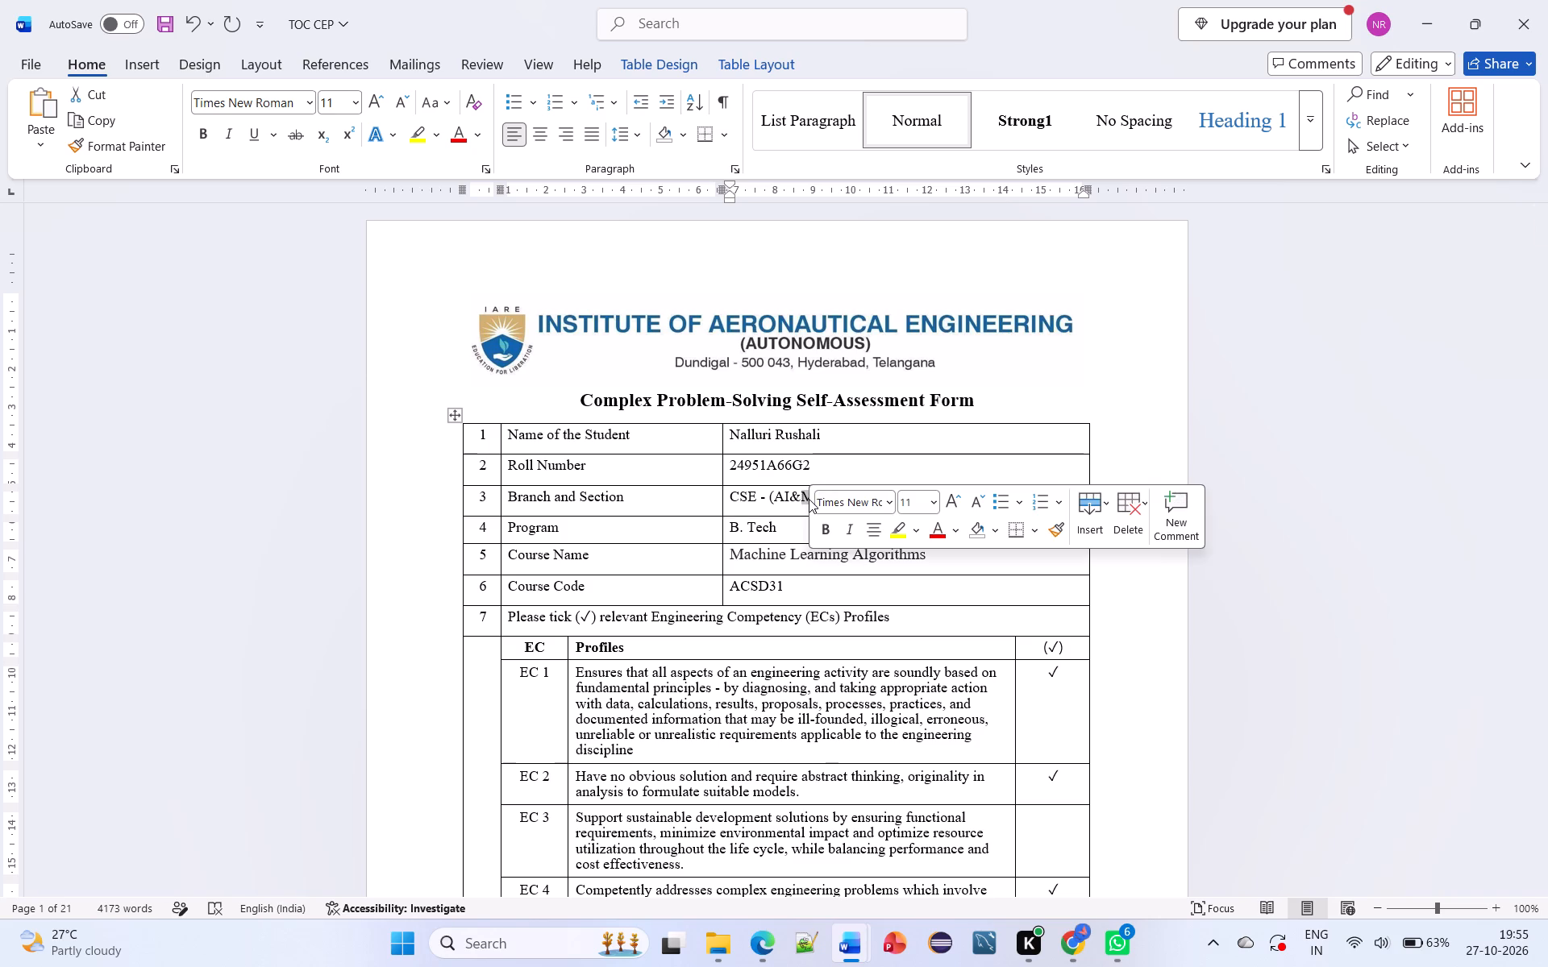
click(847, 458)
drag(841, 434, 767, 439)
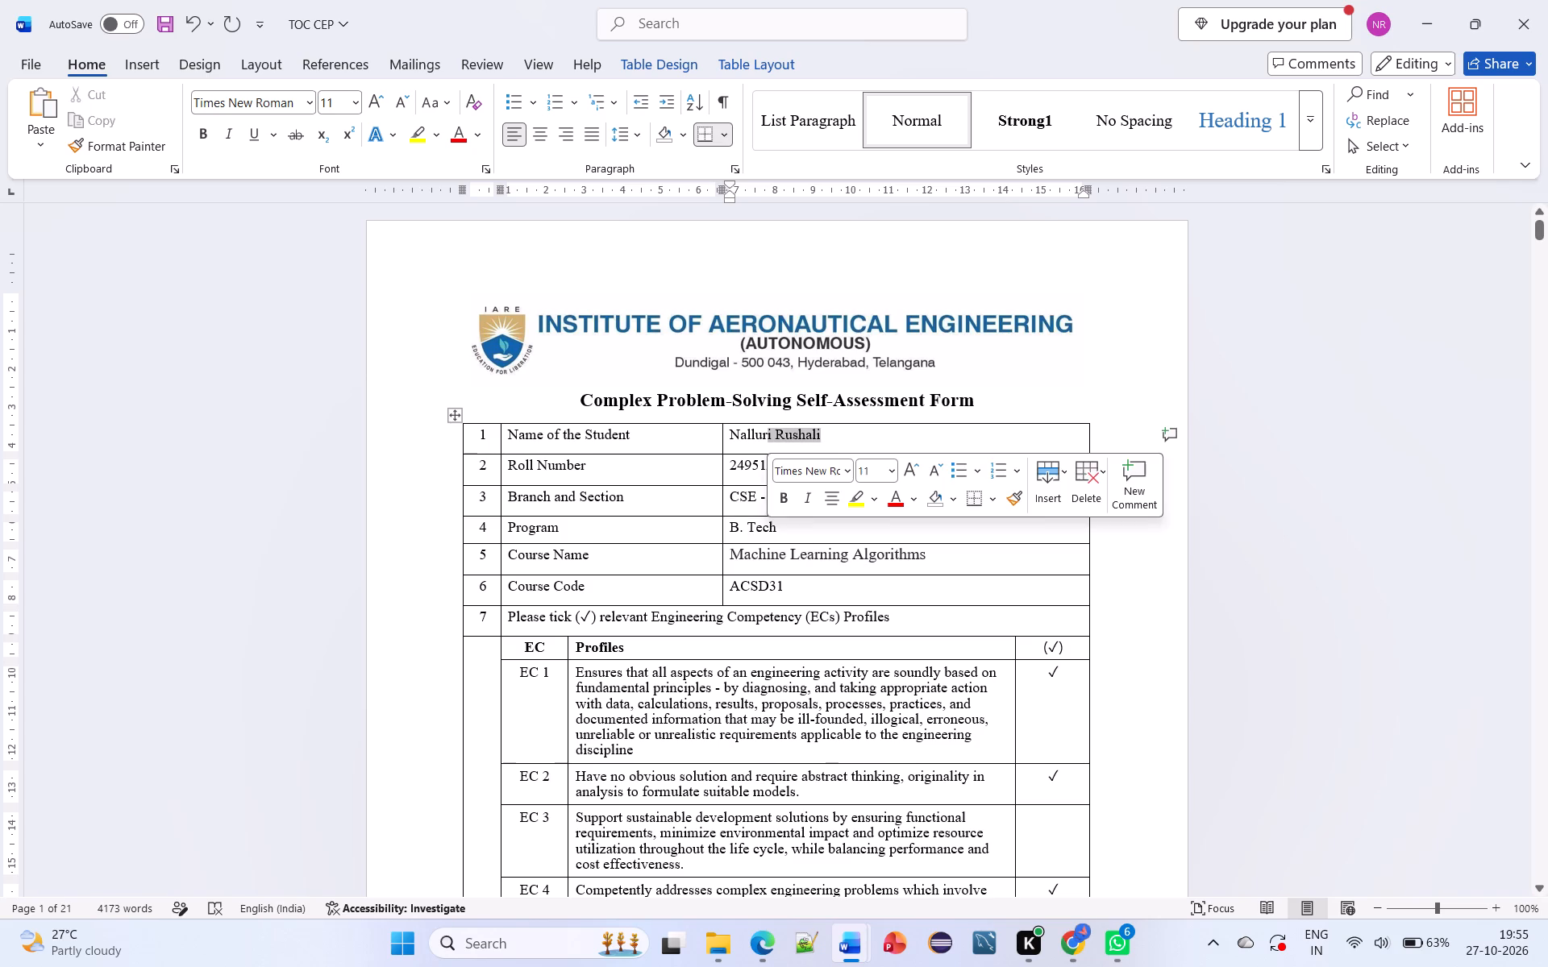
click(872, 430)
click(922, 546)
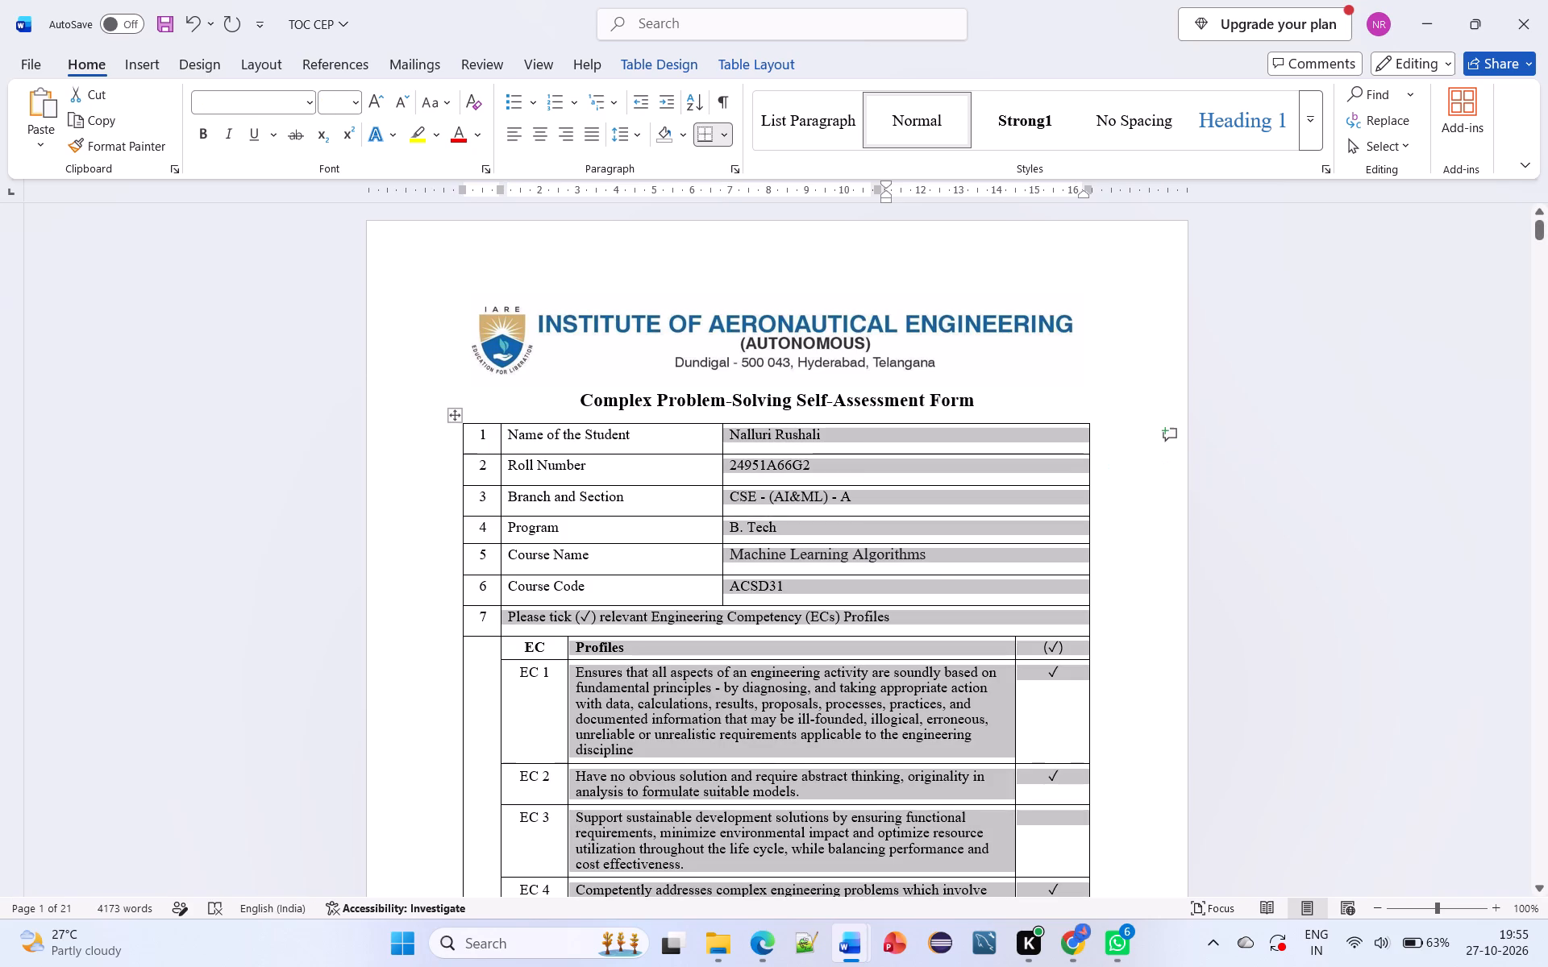
click(933, 561)
drag(929, 557, 792, 554)
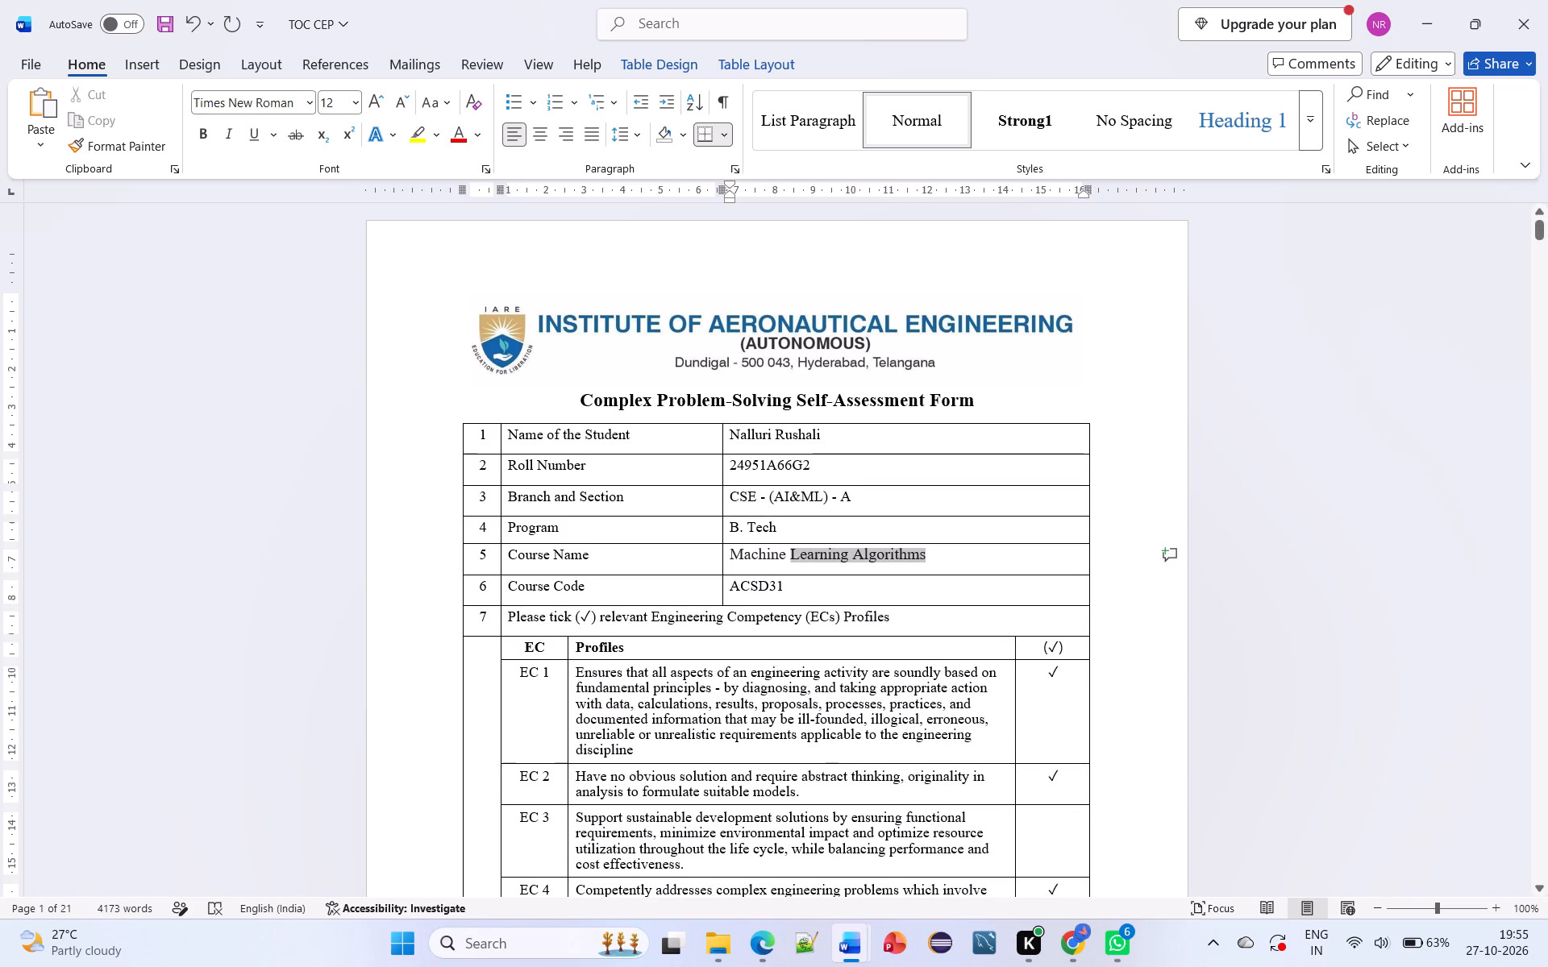
drag(792, 554, 752, 553)
click(870, 497)
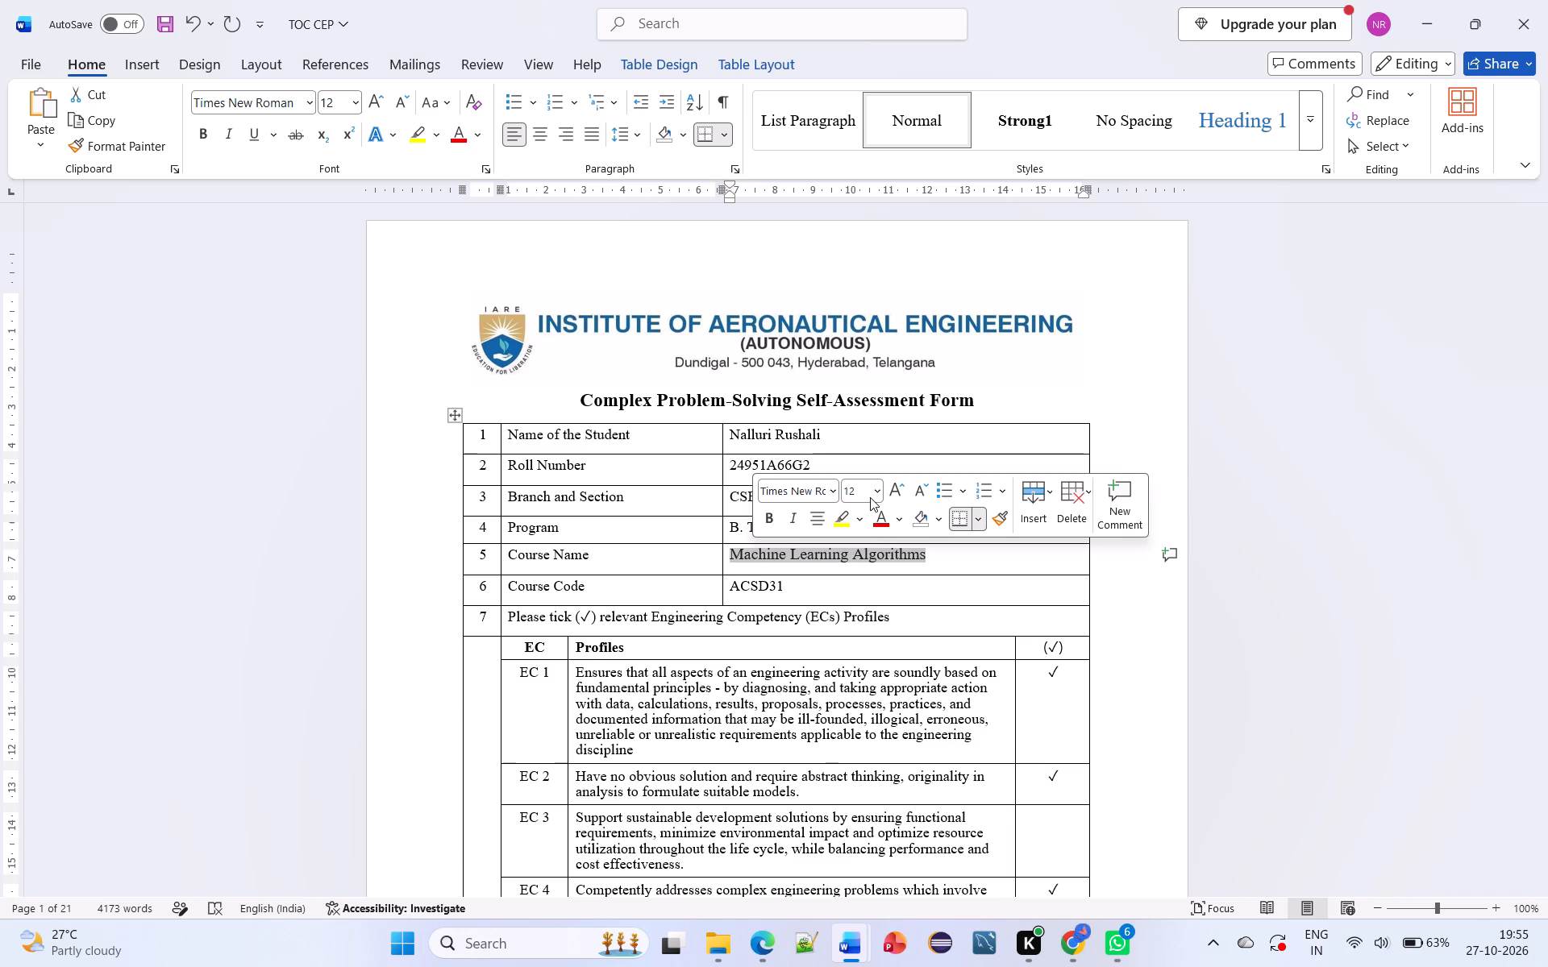
click(875, 488)
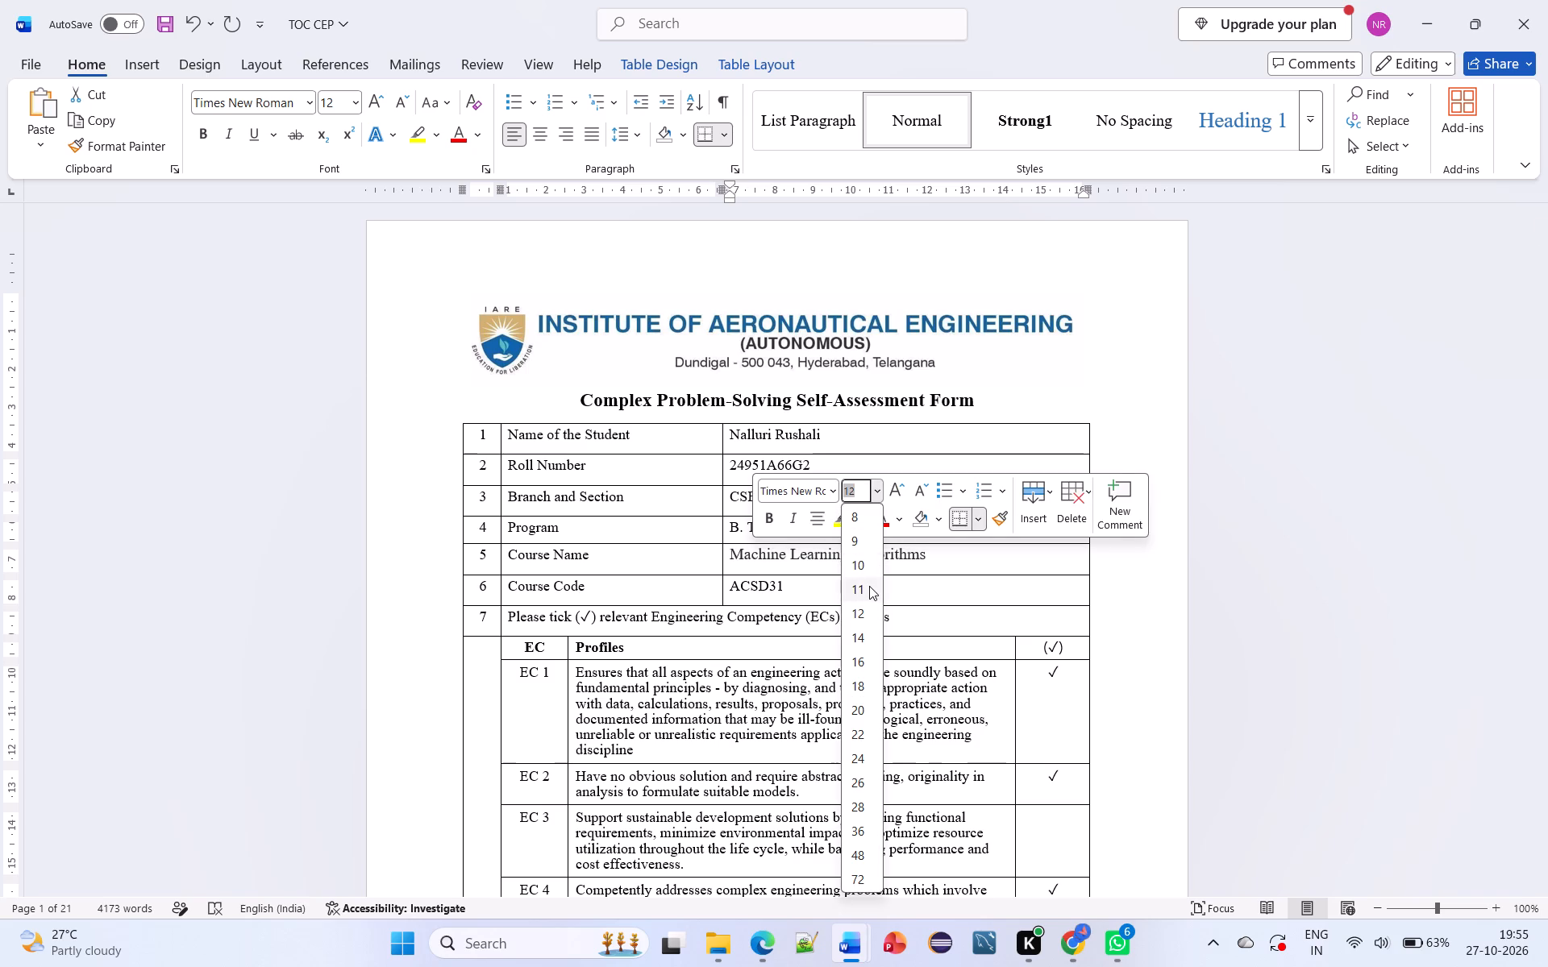
click(869, 586)
click(1013, 593)
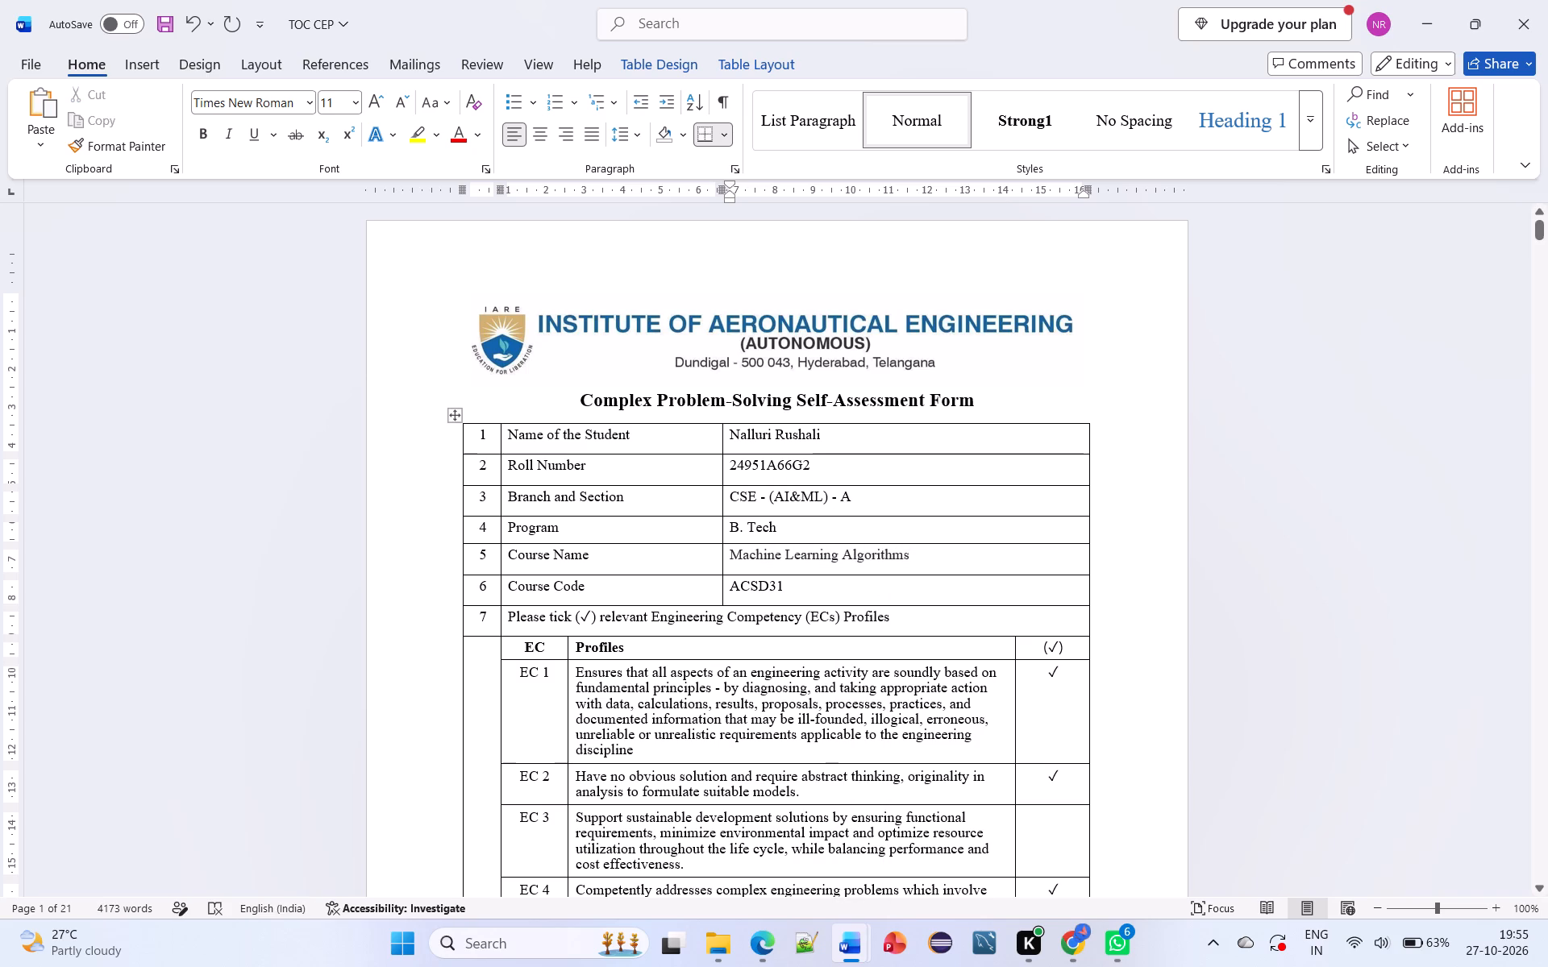
Change the course code in row 6 of TOC CEP to ACAD06, taken from the other CEP report's form.
key(alt+Tab)
click(793, 670)
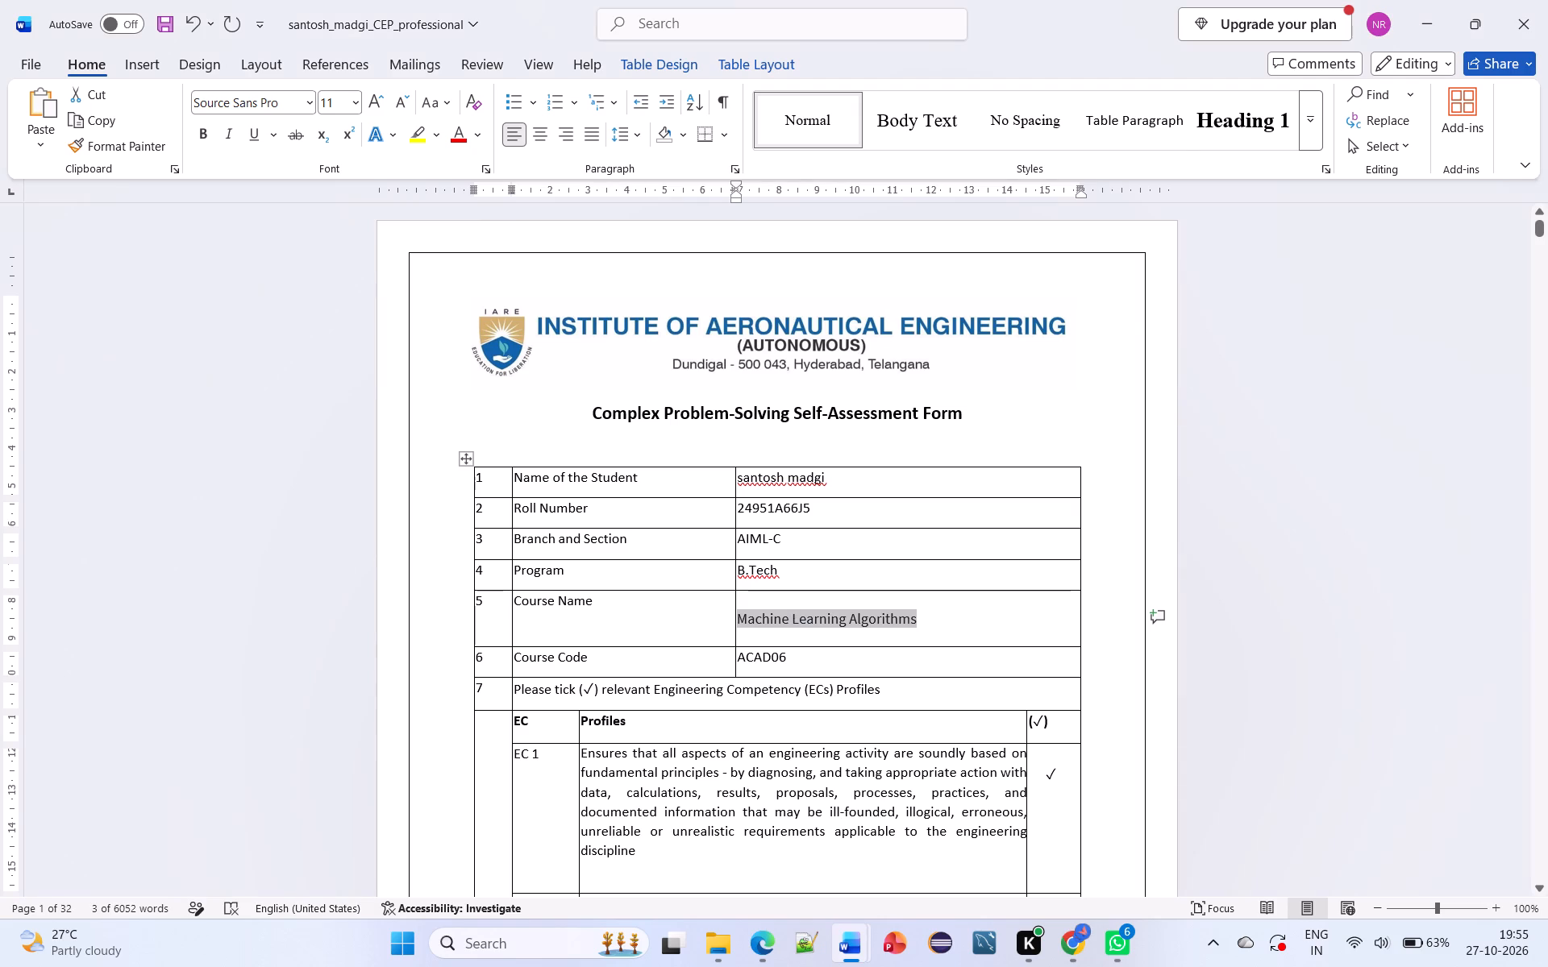
drag(792, 654, 739, 653)
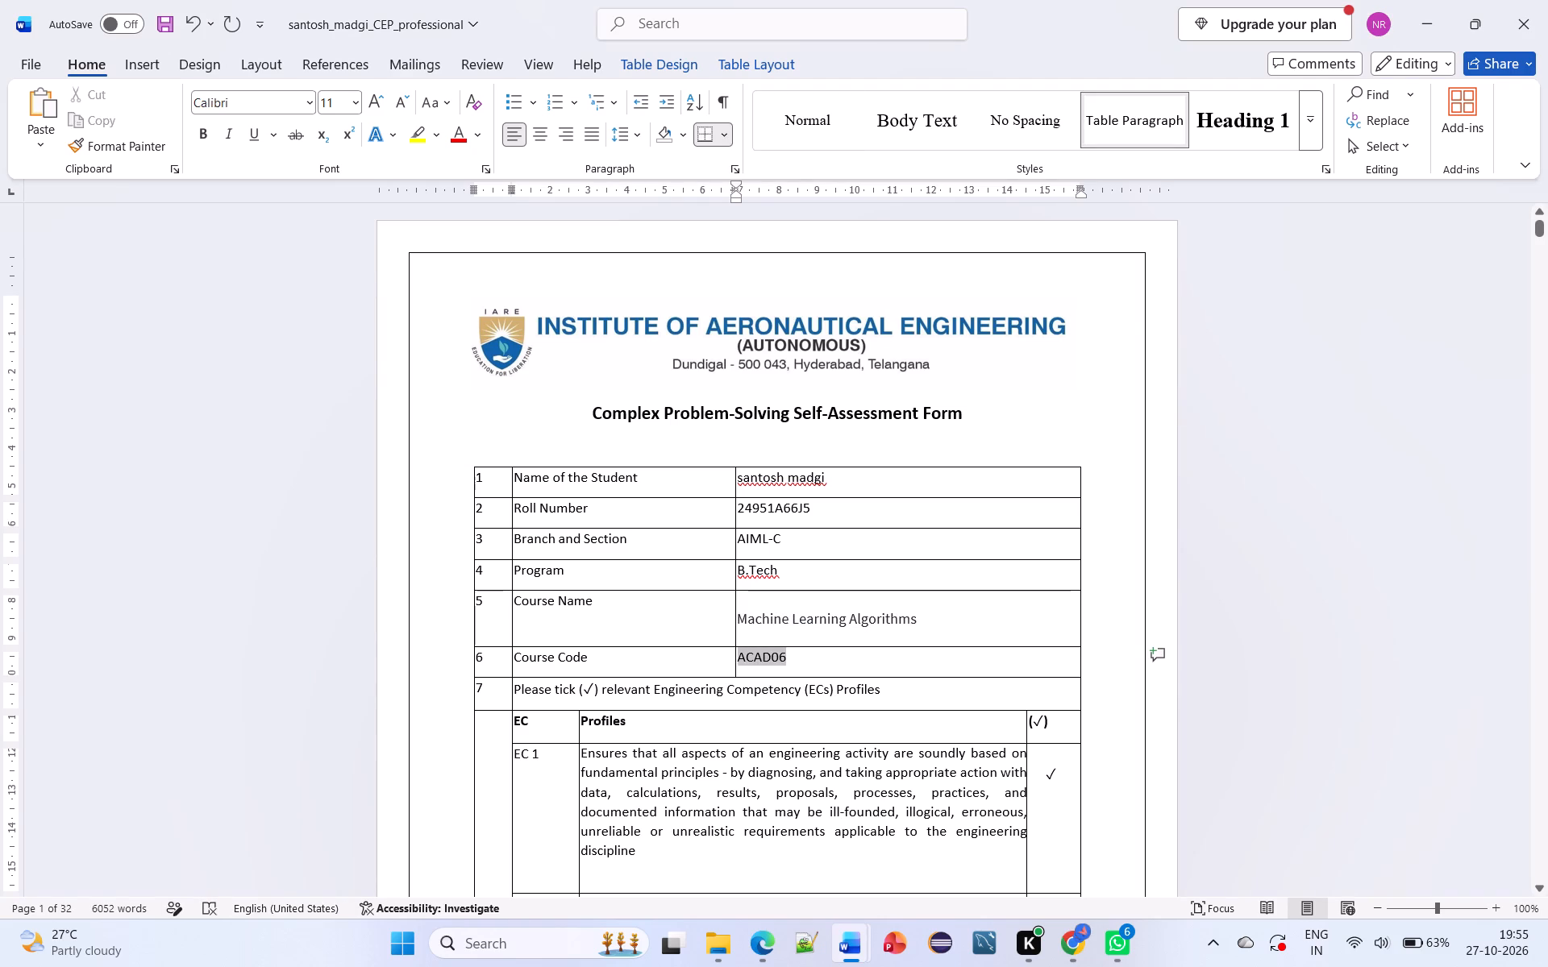
drag(739, 653, 739, 653)
key(ctrl+c)
key(alt+Tab)
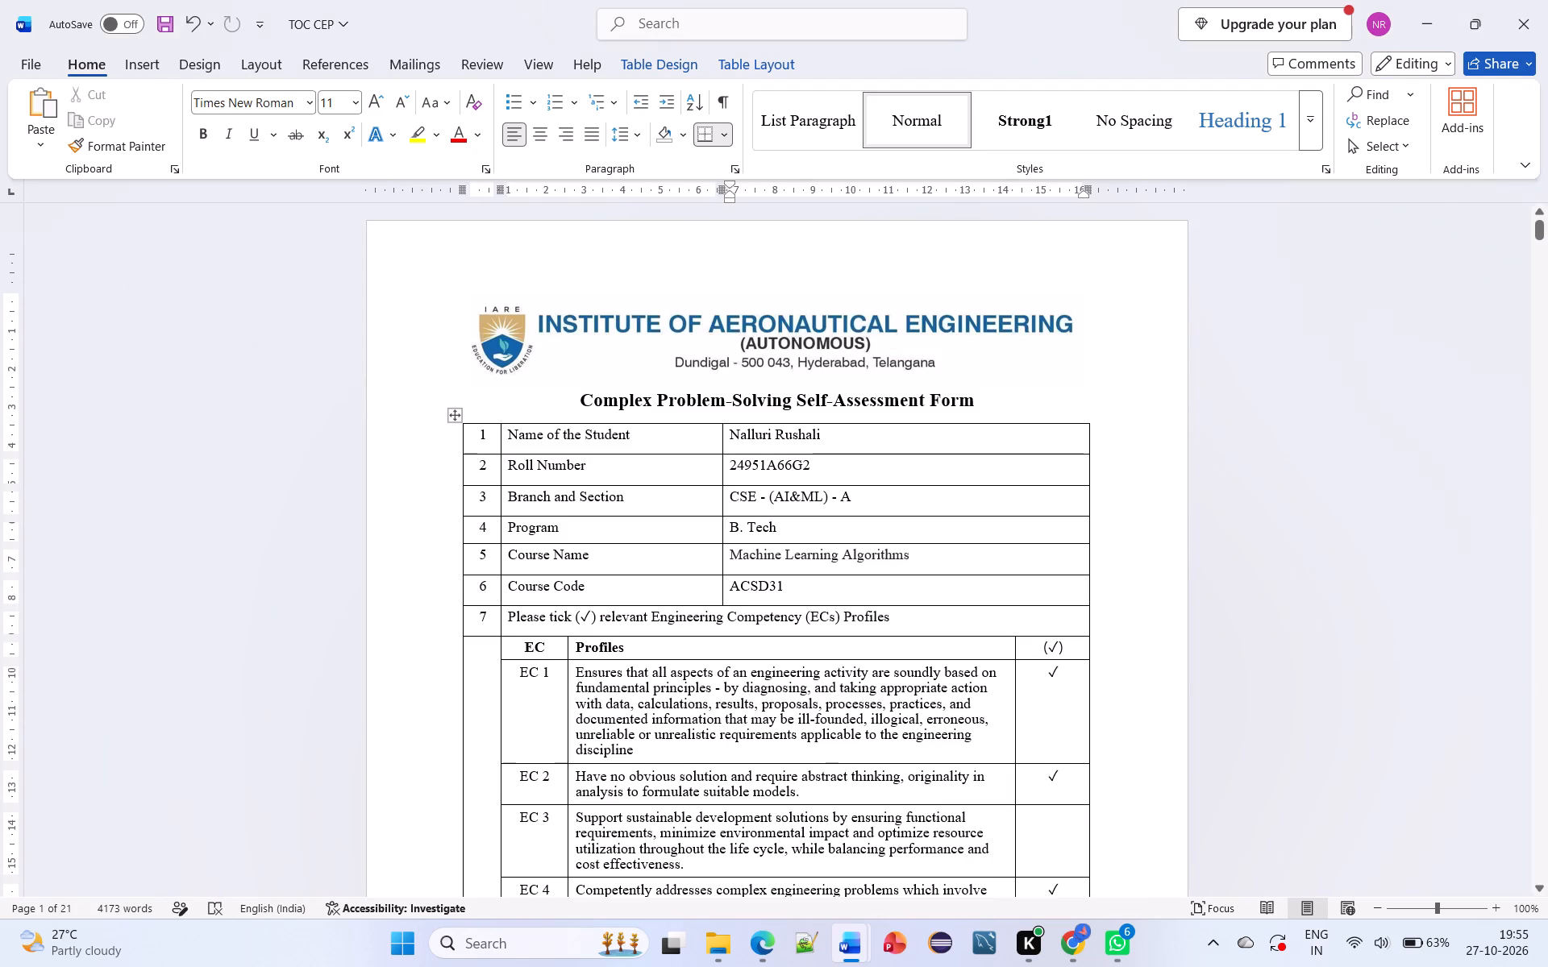
key(BackSpace)
key(BackSpace)
key(BackSpace)
key(BackSpace)
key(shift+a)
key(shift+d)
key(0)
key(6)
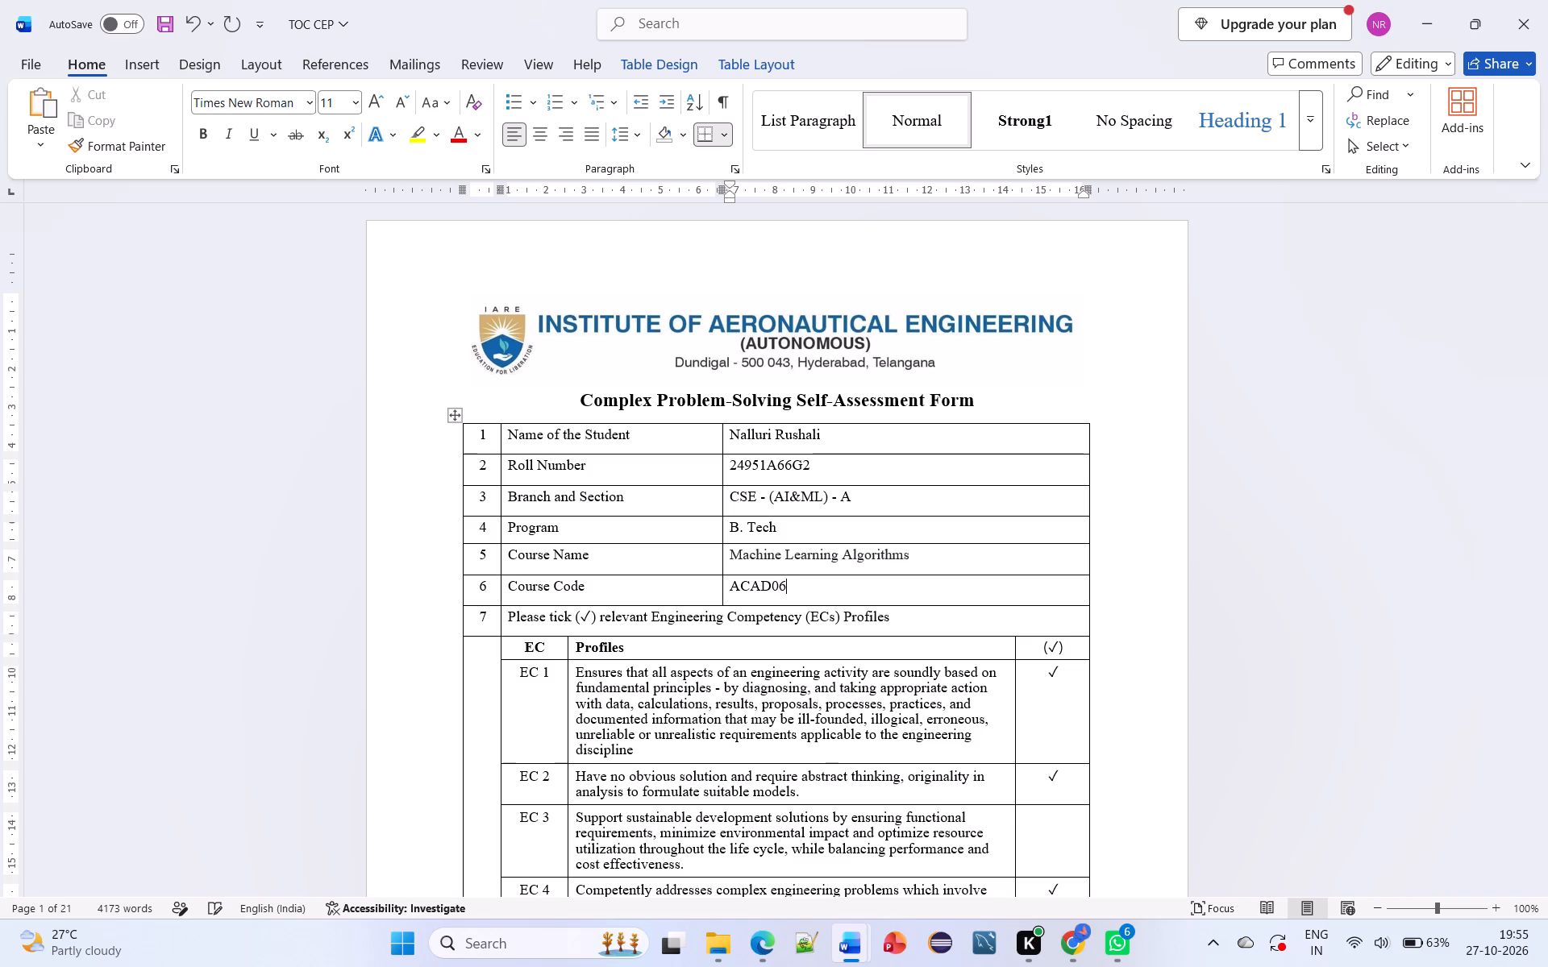
Look through the TOC CEP document from the self-assessment form on to the project title page.
scroll(831, 739, down, 1)
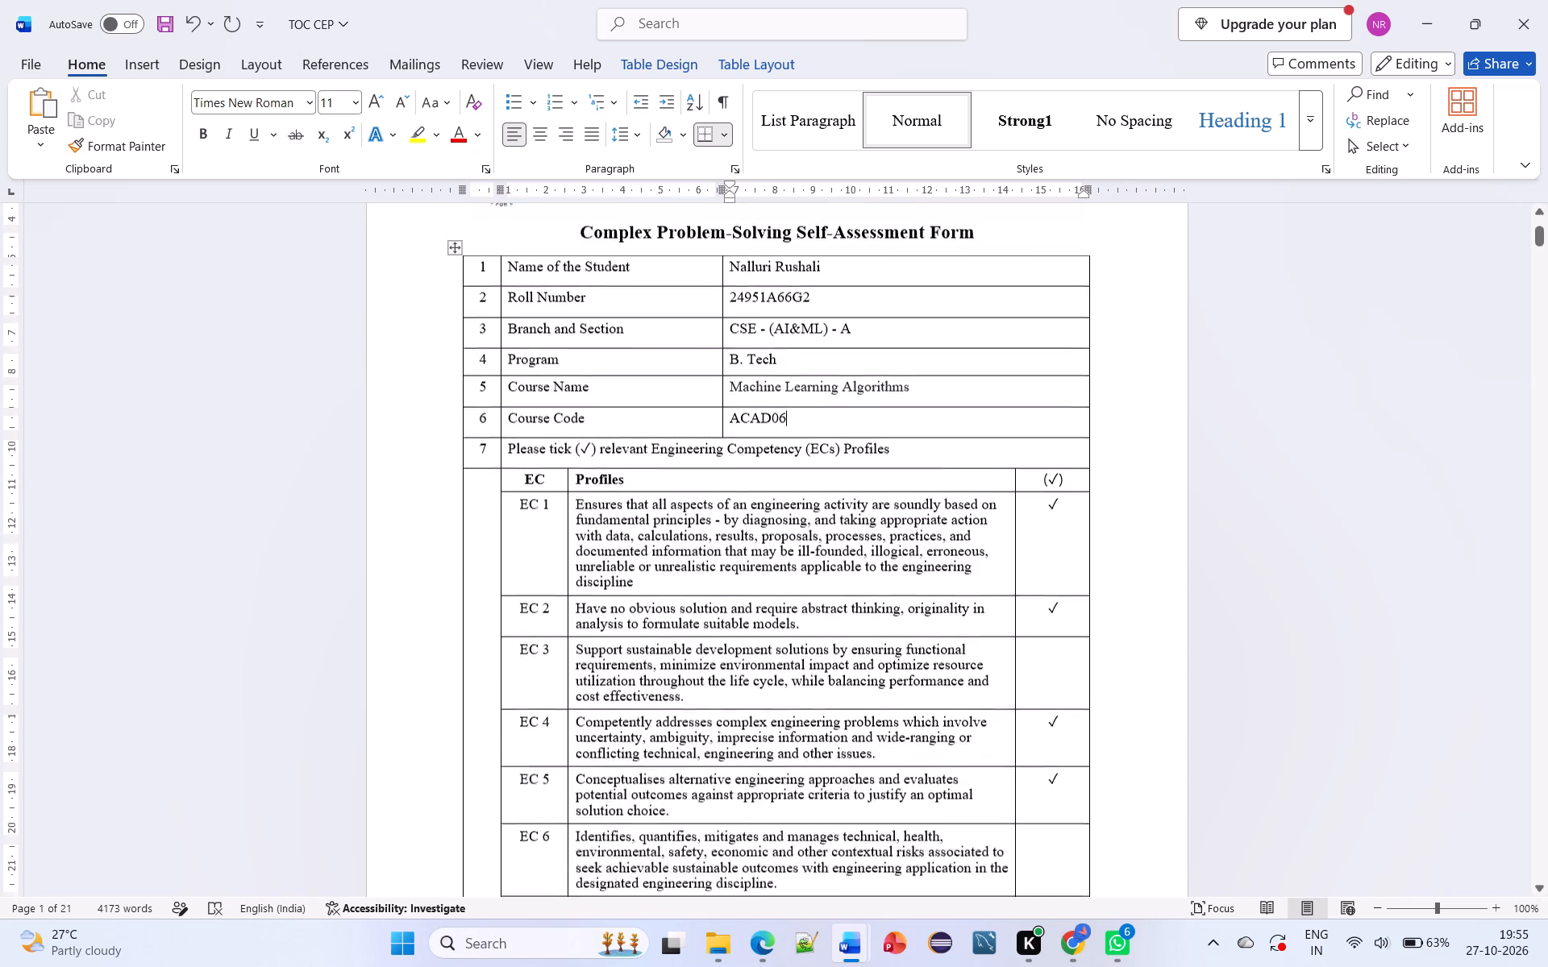
scroll(831, 739, down, 1)
scroll(831, 739, up, 2)
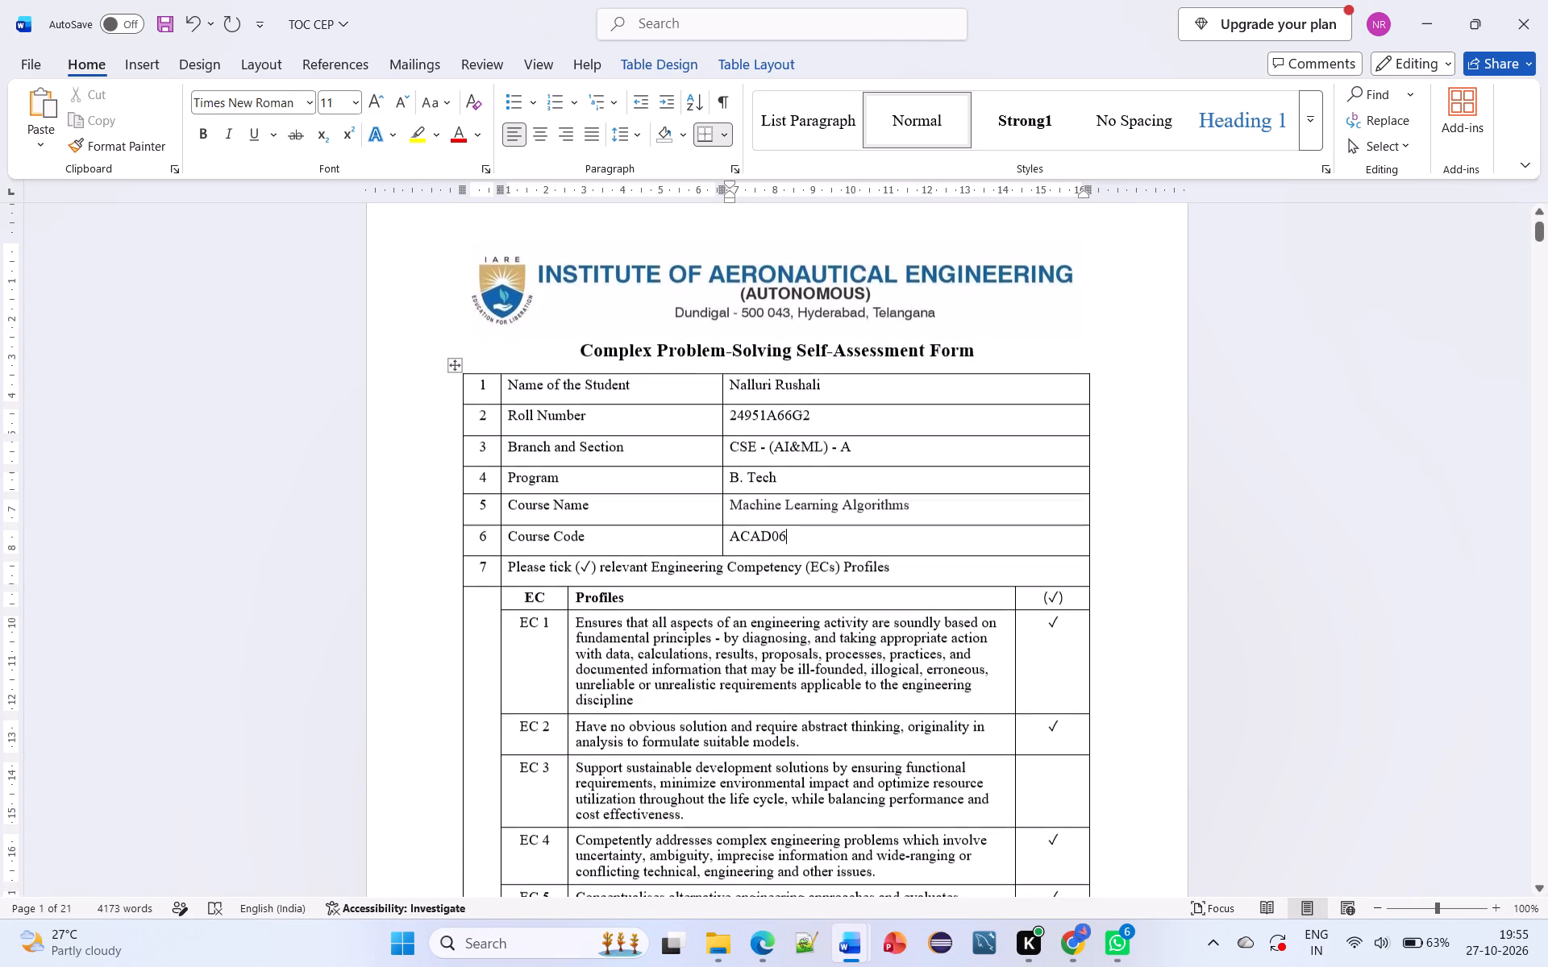
key(alt+Tab)
key(alt+Tab)
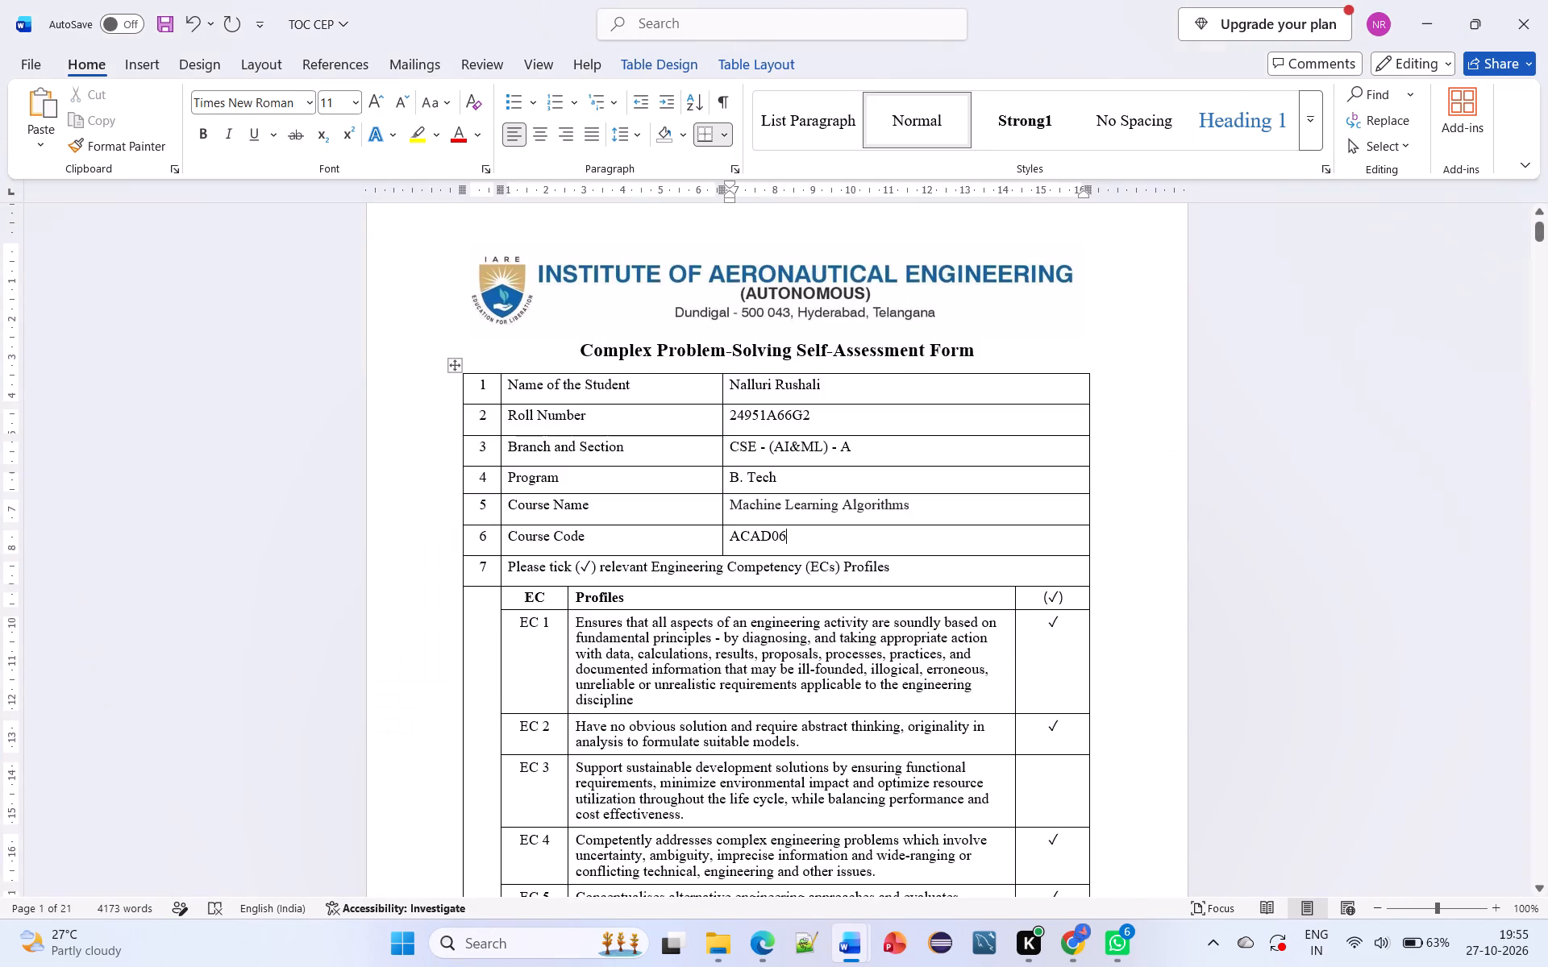
scroll(831, 739, down, 5)
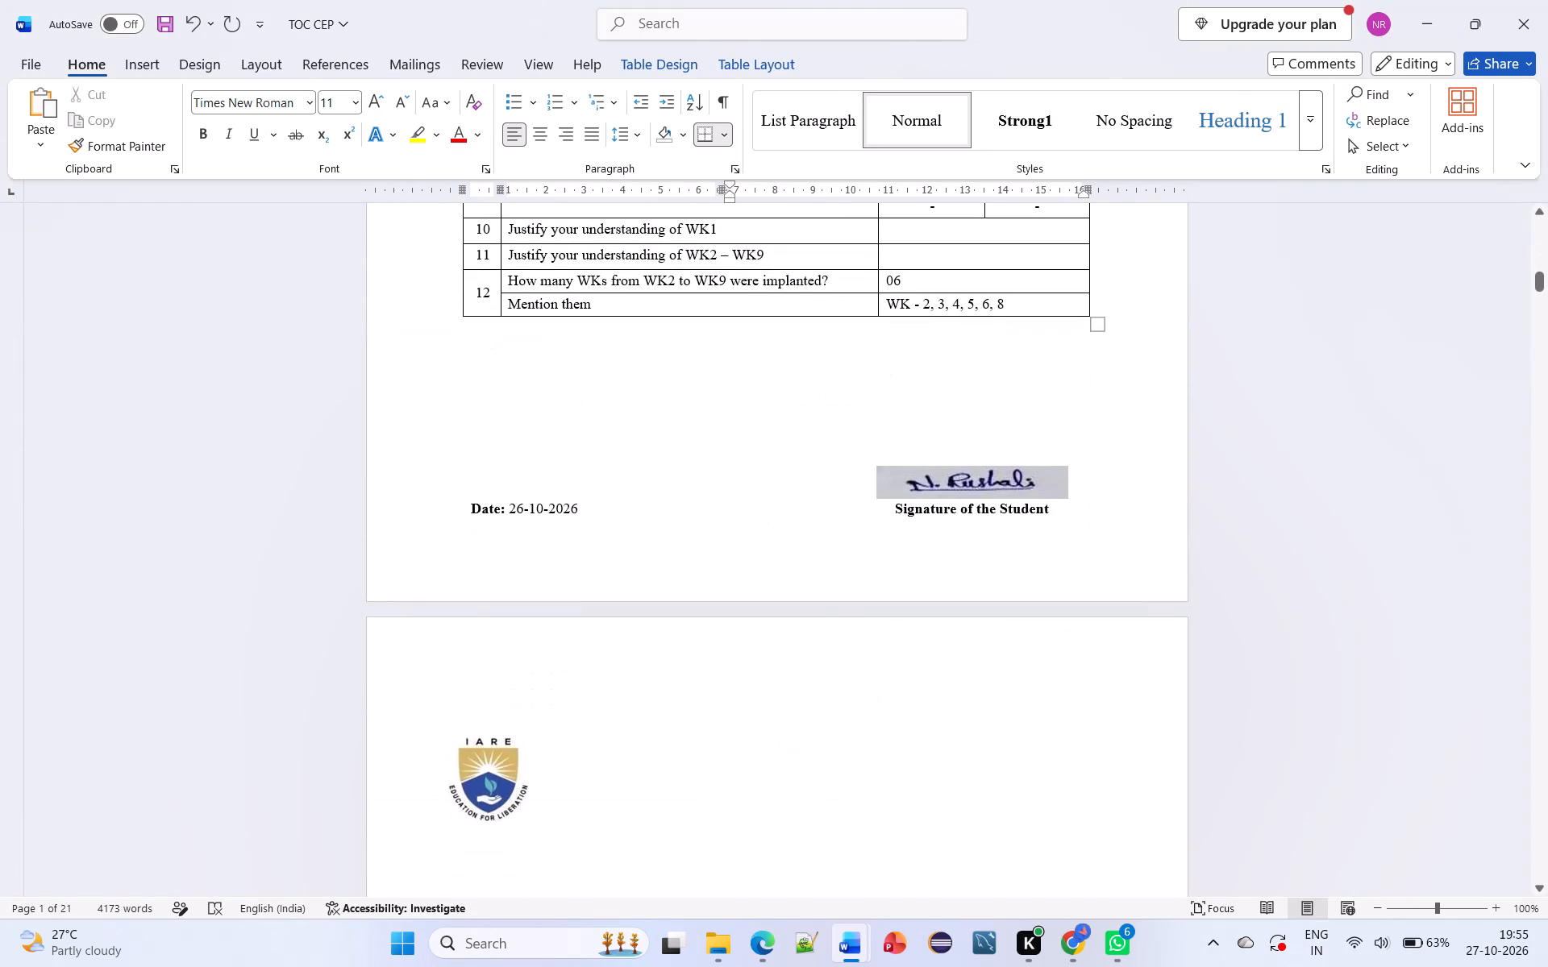
scroll(947, 619, down, 3)
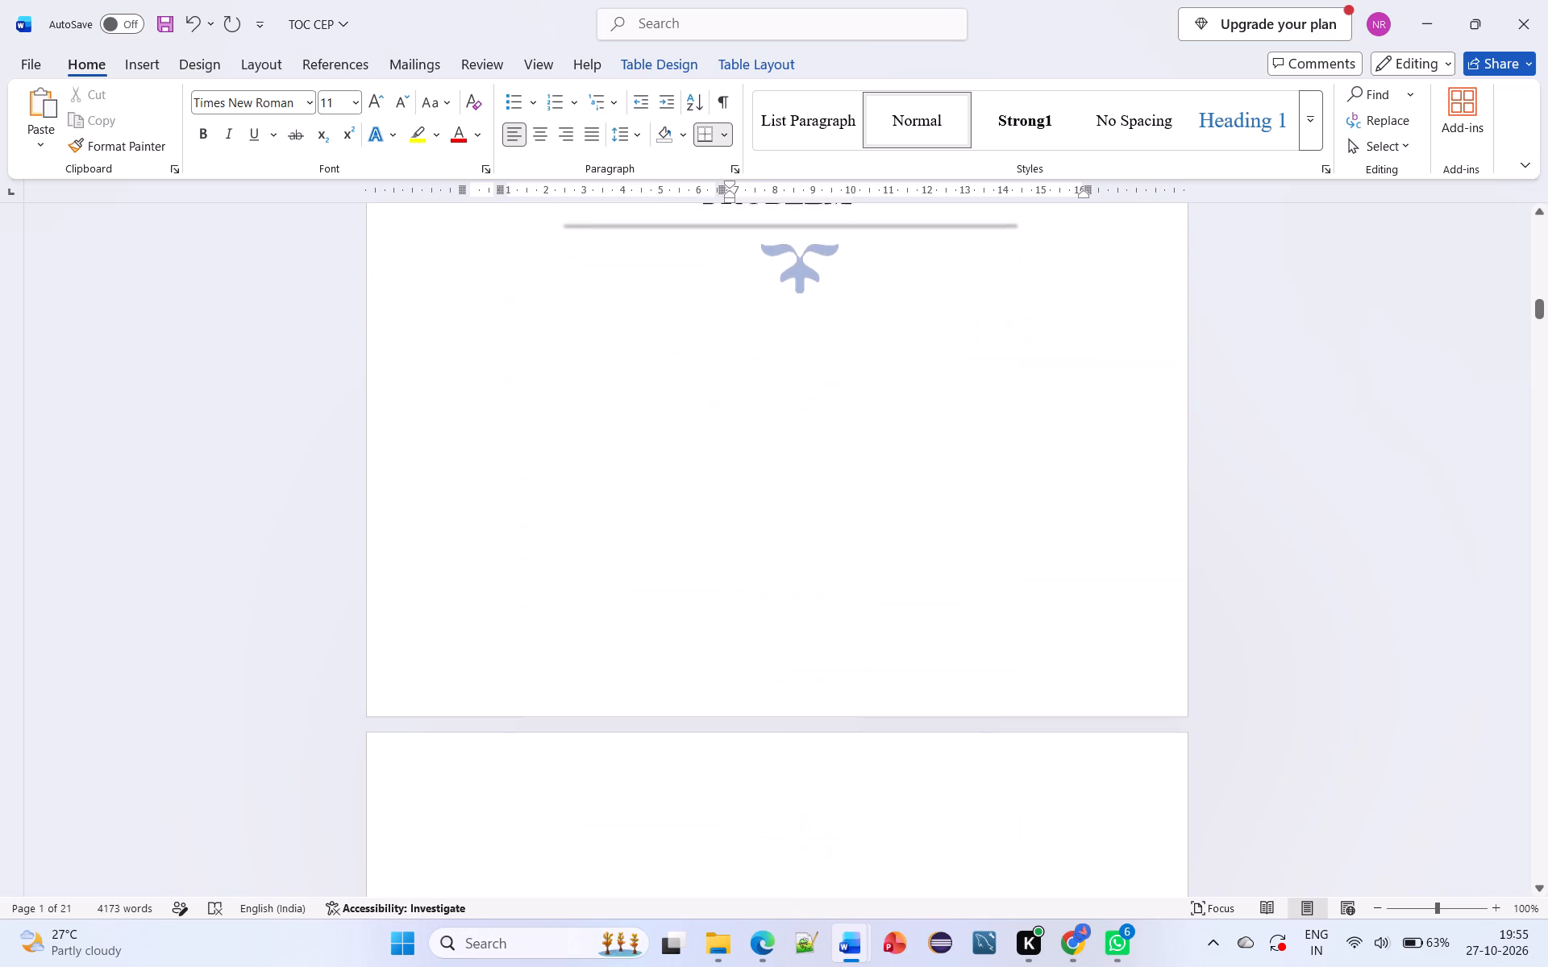
scroll(947, 619, down, 2)
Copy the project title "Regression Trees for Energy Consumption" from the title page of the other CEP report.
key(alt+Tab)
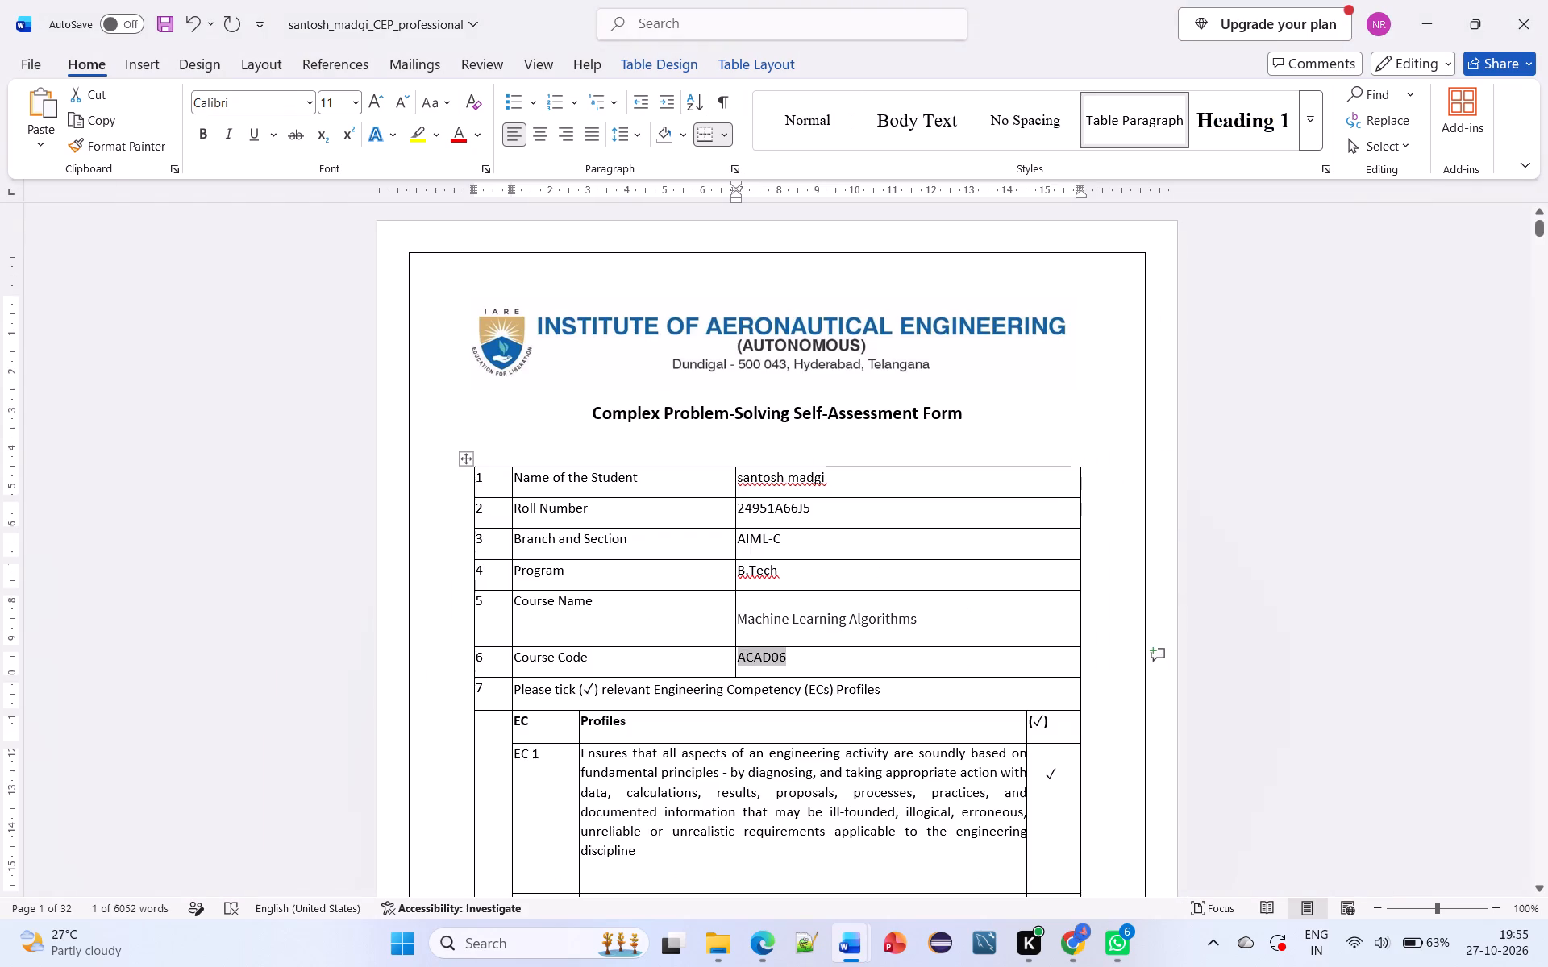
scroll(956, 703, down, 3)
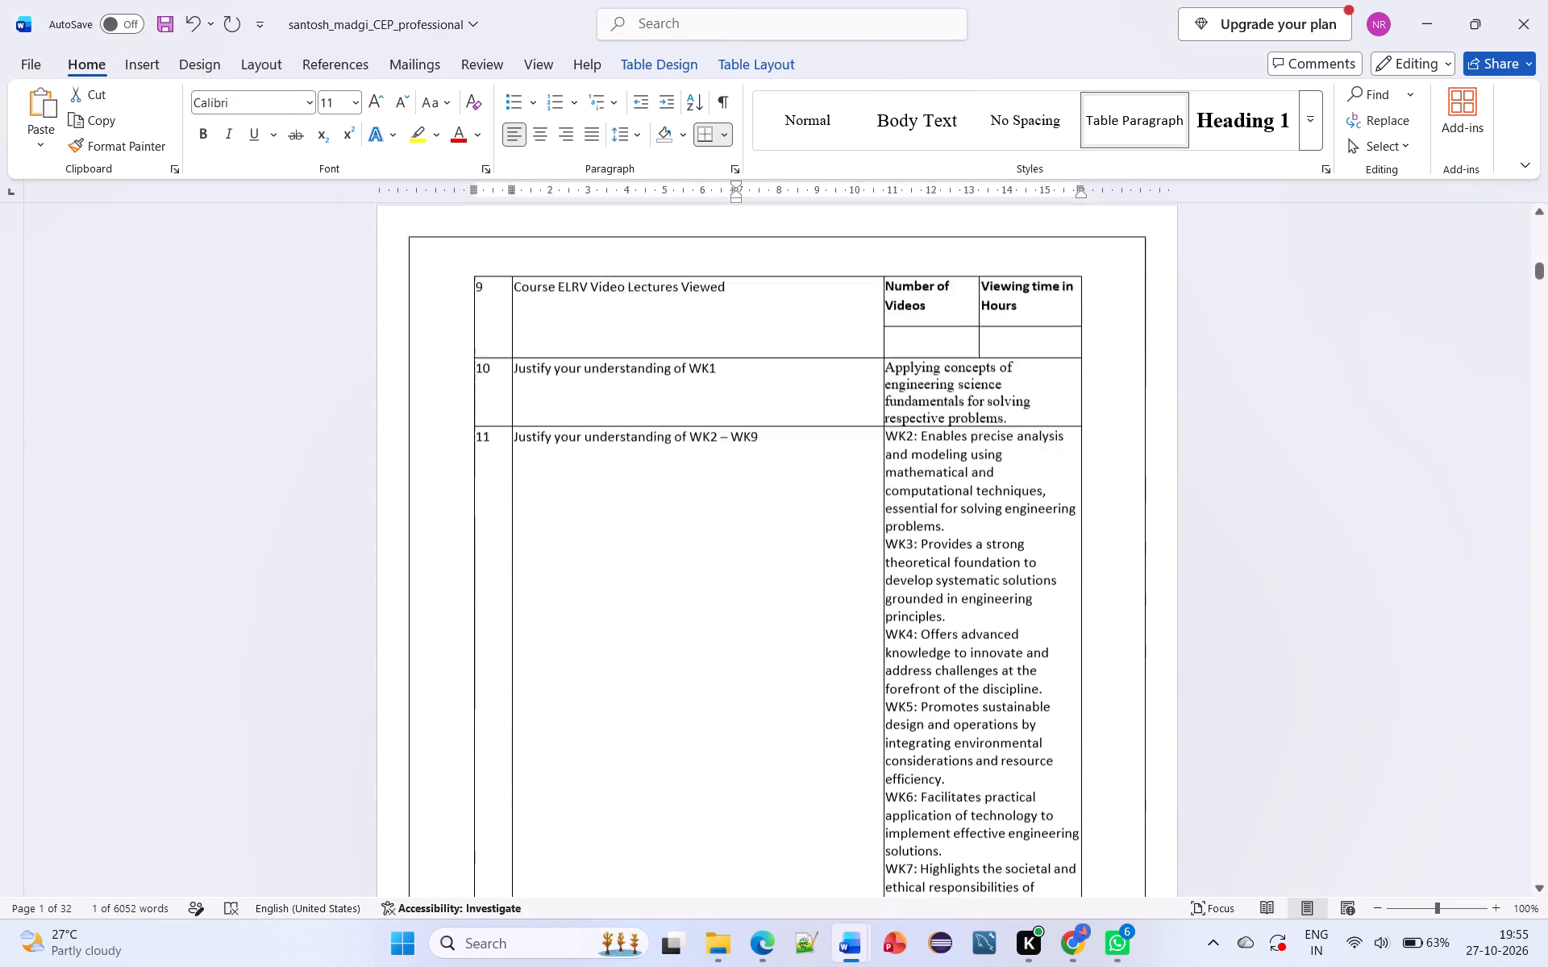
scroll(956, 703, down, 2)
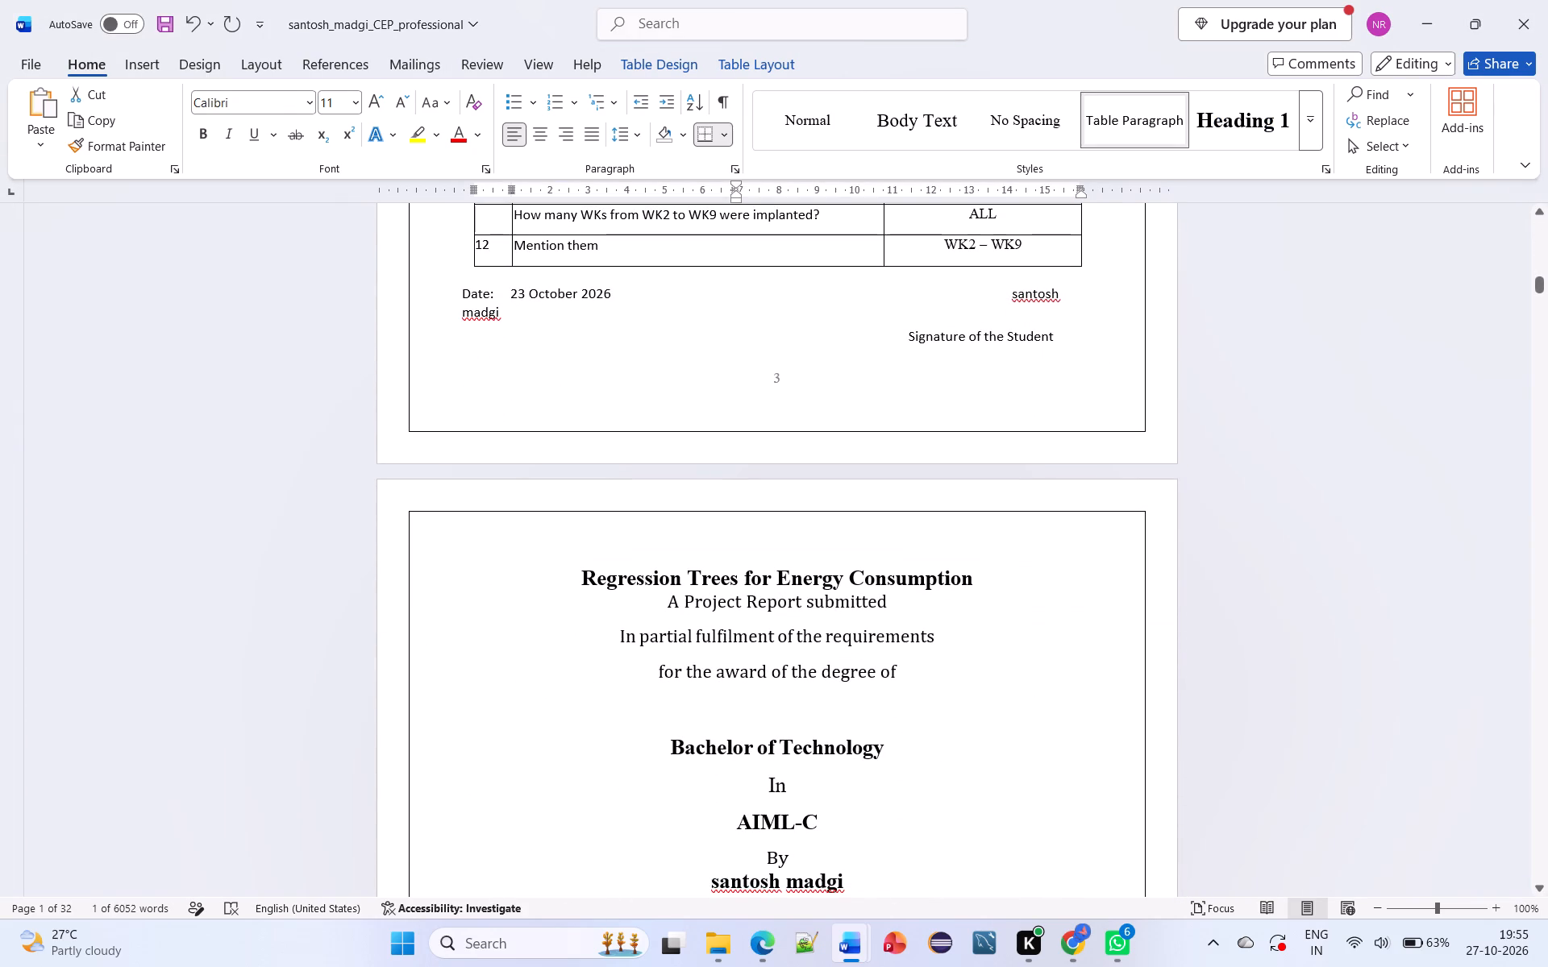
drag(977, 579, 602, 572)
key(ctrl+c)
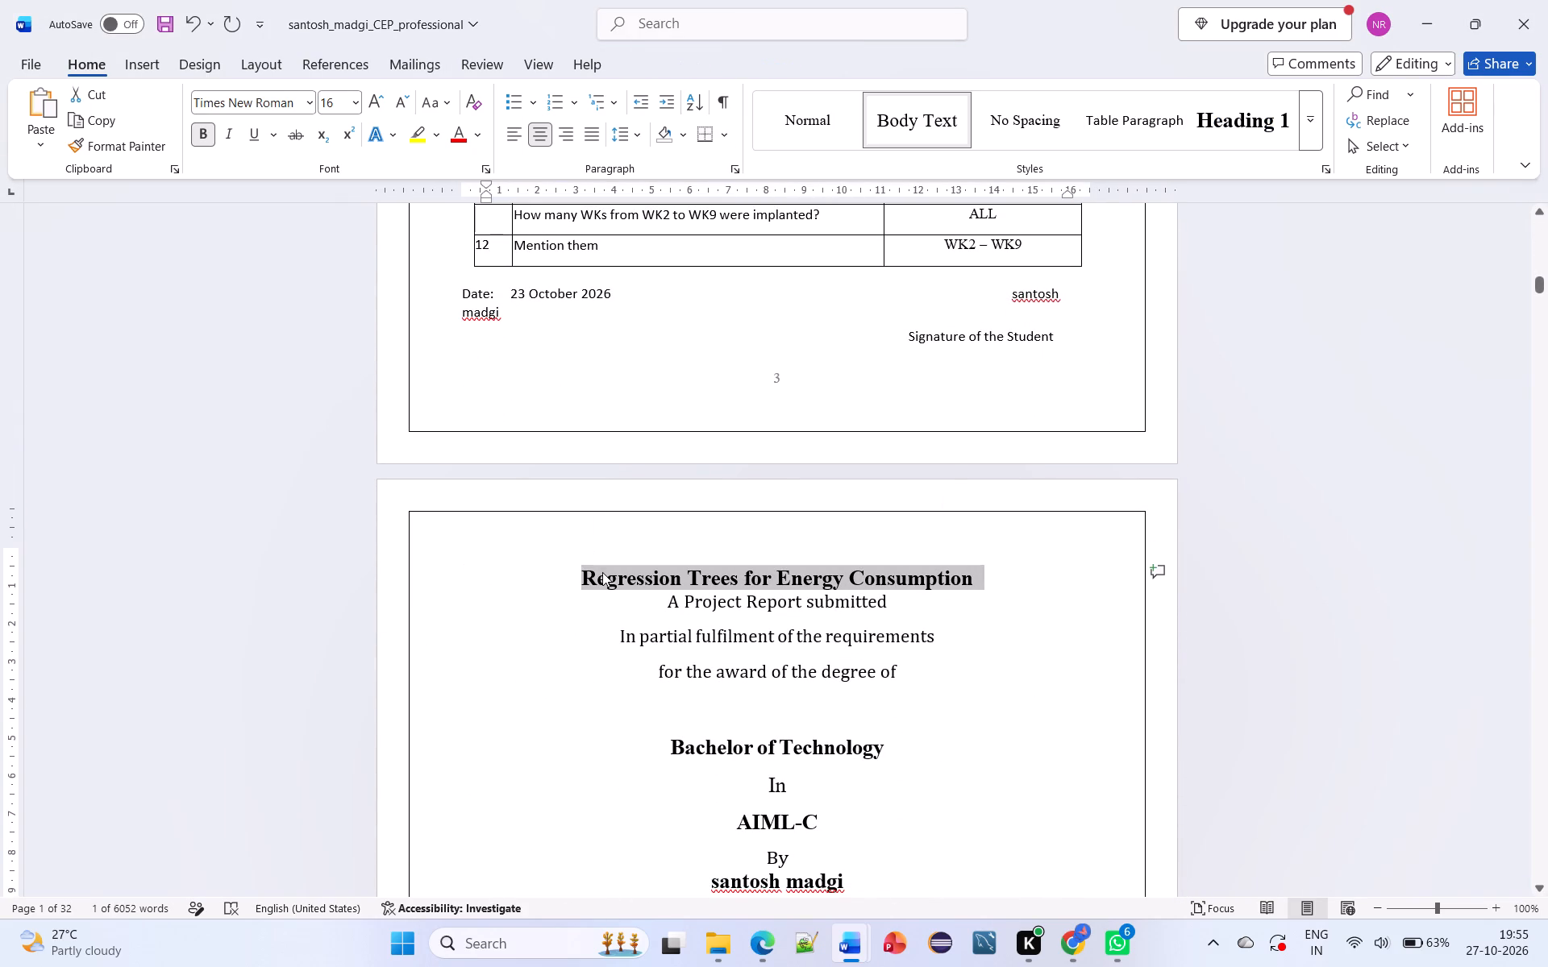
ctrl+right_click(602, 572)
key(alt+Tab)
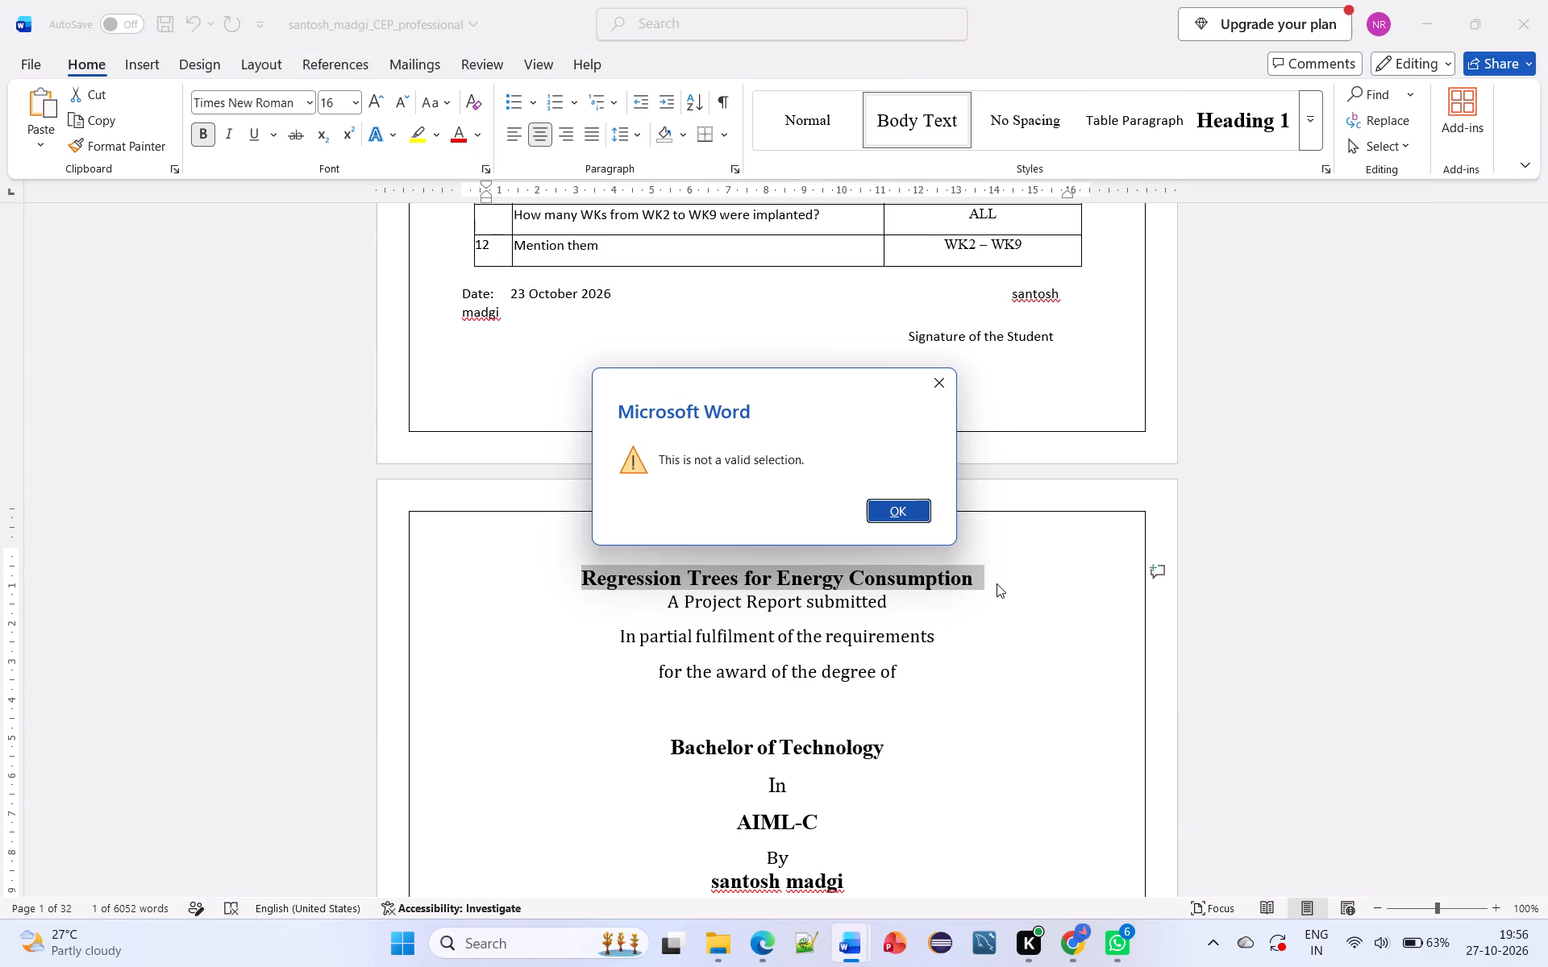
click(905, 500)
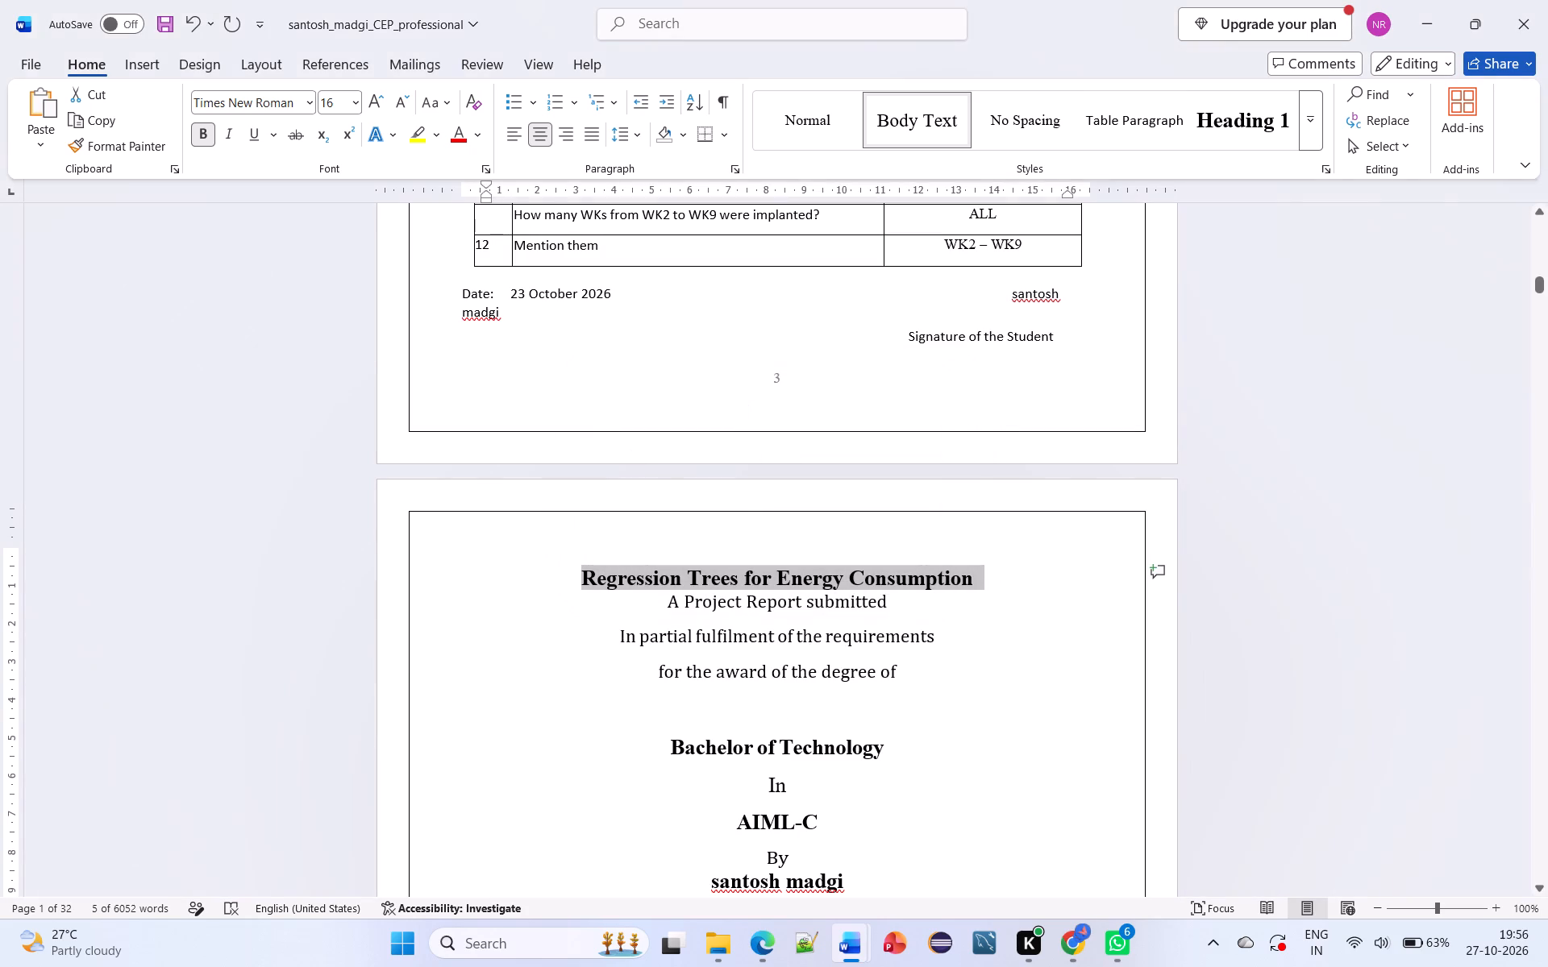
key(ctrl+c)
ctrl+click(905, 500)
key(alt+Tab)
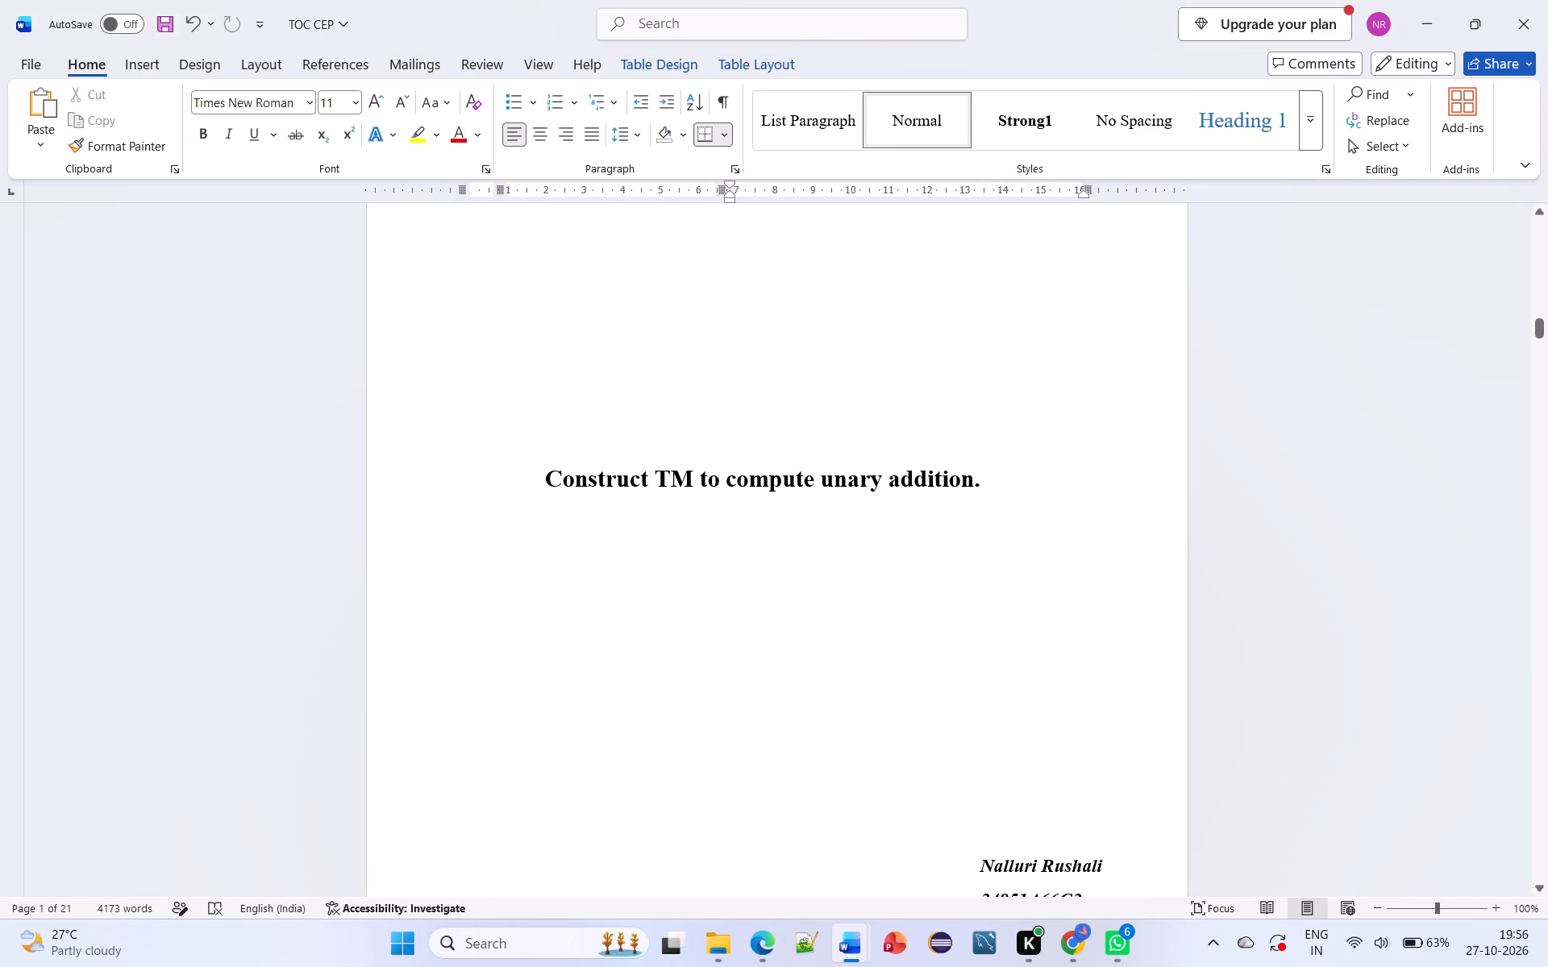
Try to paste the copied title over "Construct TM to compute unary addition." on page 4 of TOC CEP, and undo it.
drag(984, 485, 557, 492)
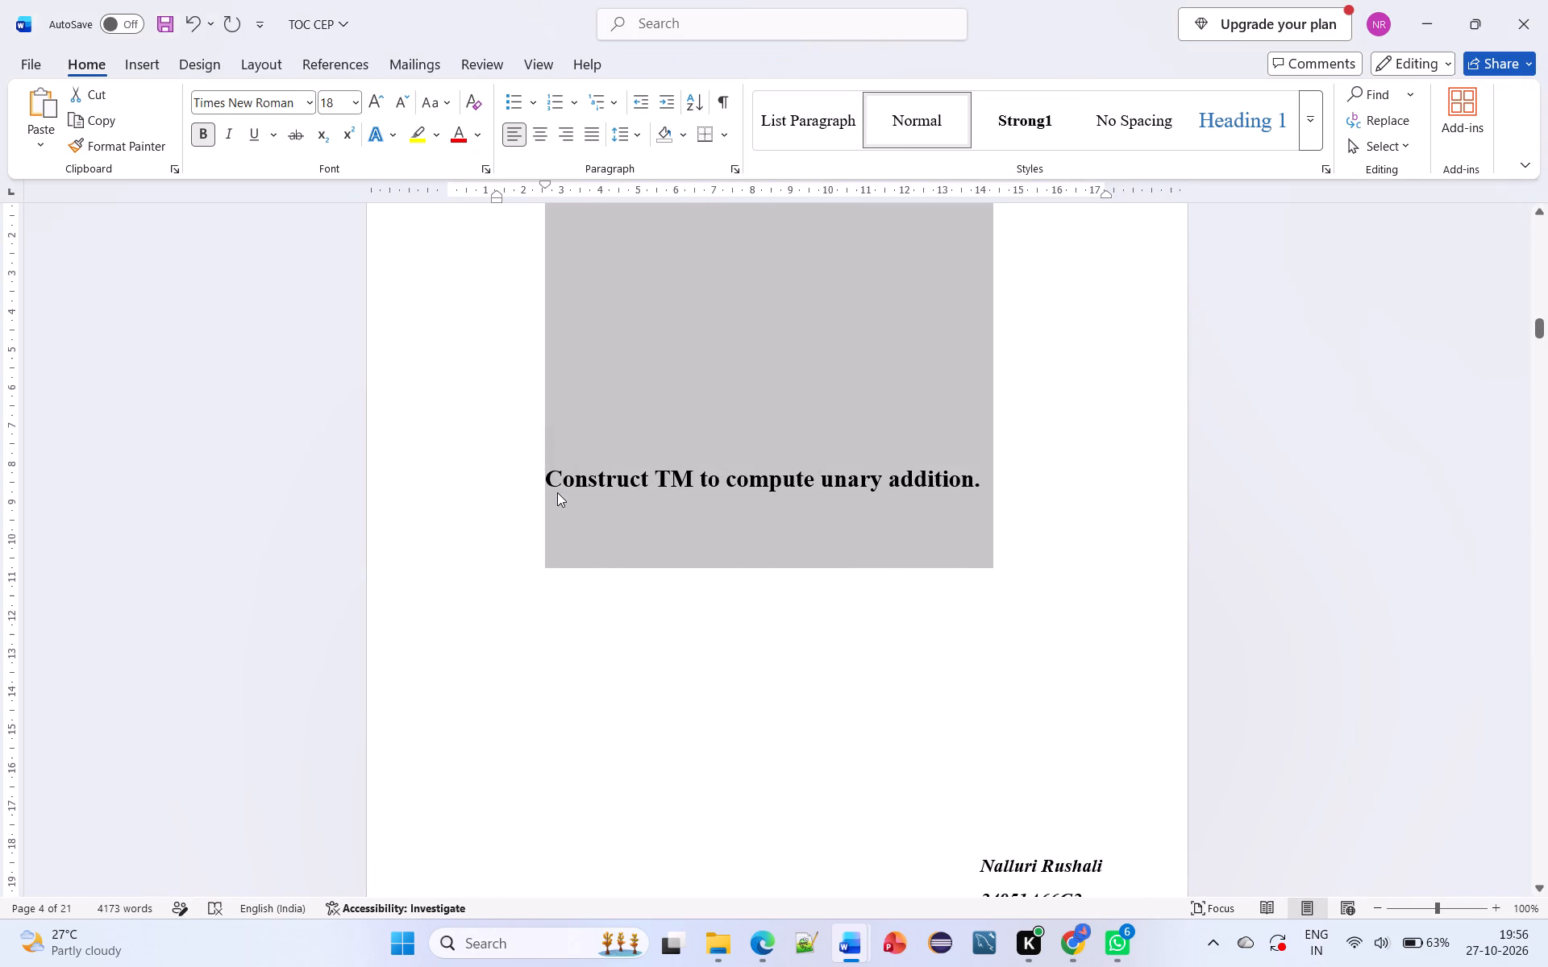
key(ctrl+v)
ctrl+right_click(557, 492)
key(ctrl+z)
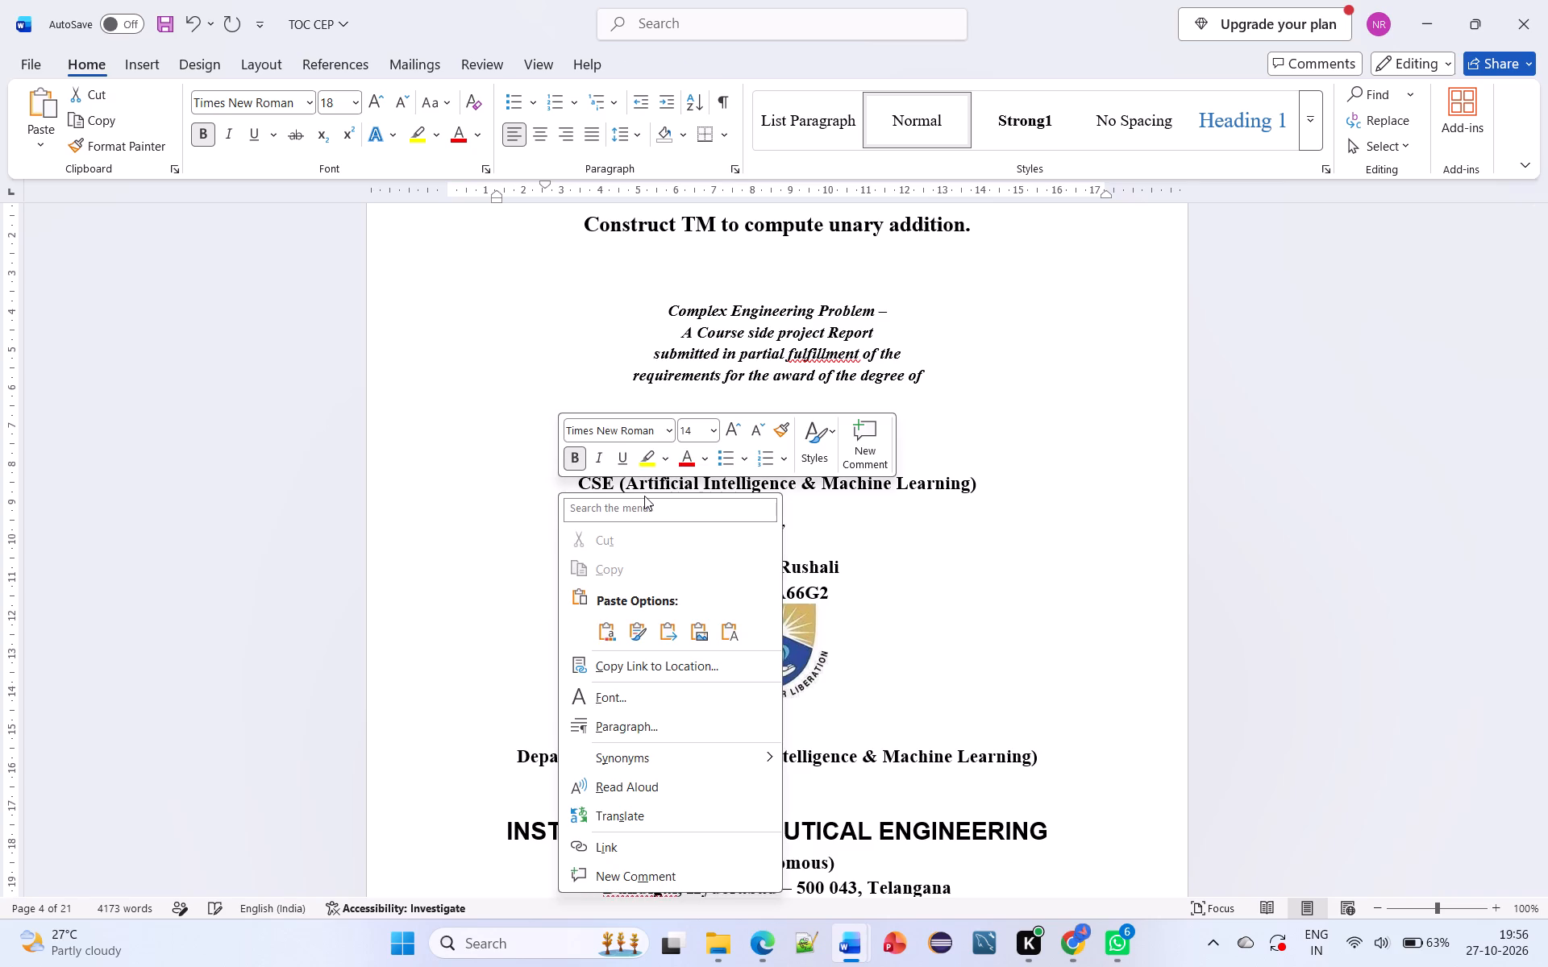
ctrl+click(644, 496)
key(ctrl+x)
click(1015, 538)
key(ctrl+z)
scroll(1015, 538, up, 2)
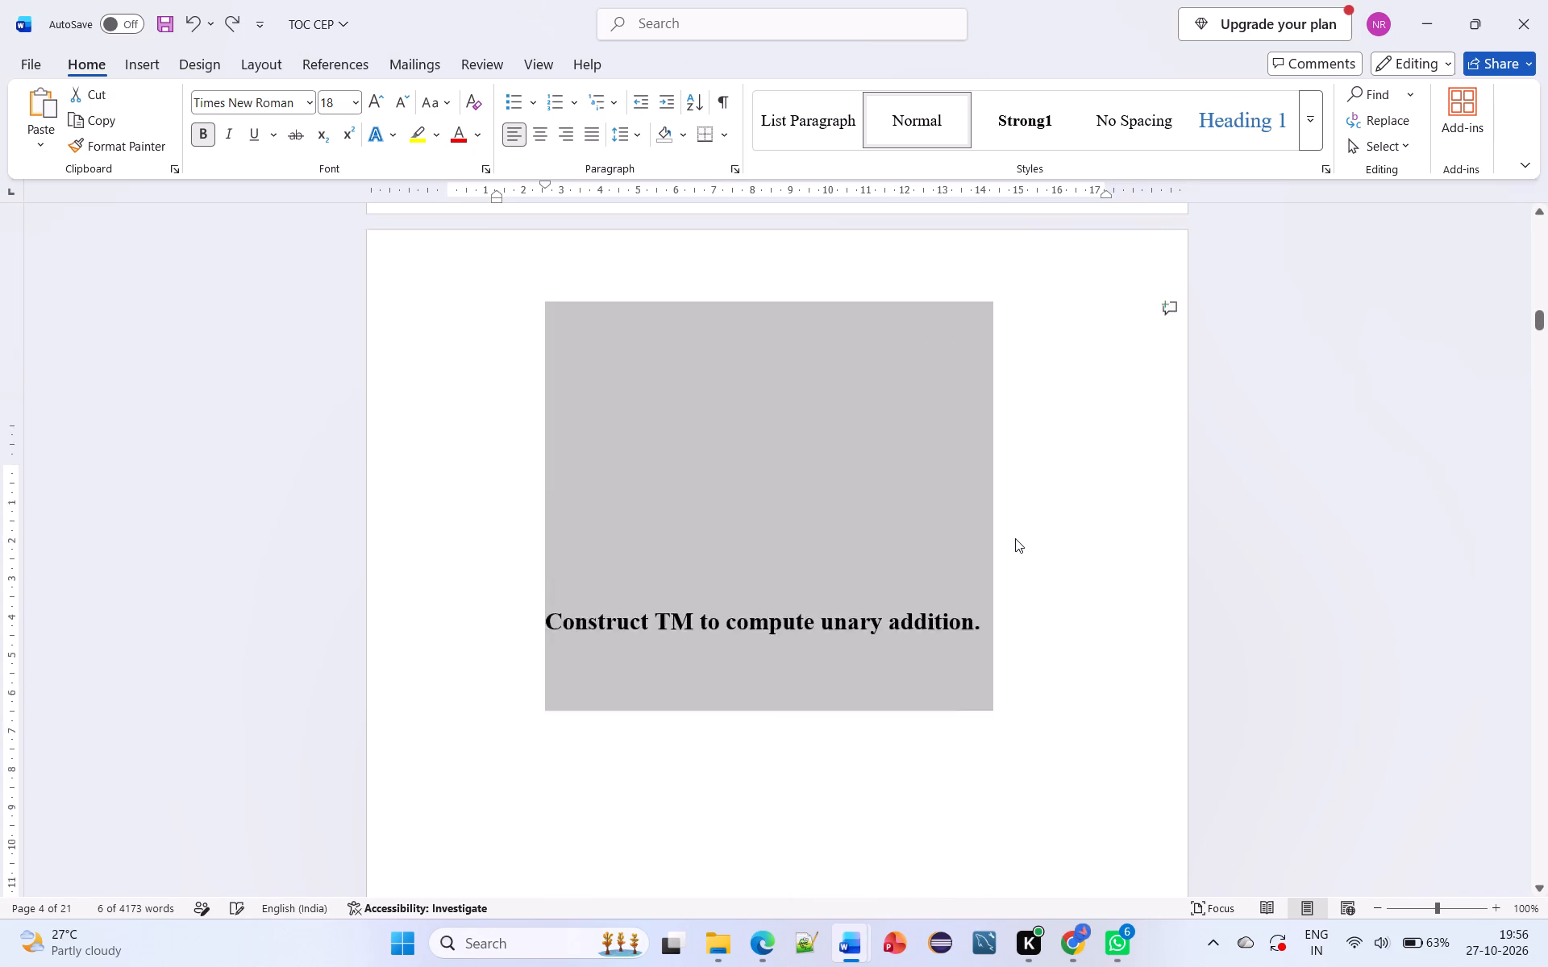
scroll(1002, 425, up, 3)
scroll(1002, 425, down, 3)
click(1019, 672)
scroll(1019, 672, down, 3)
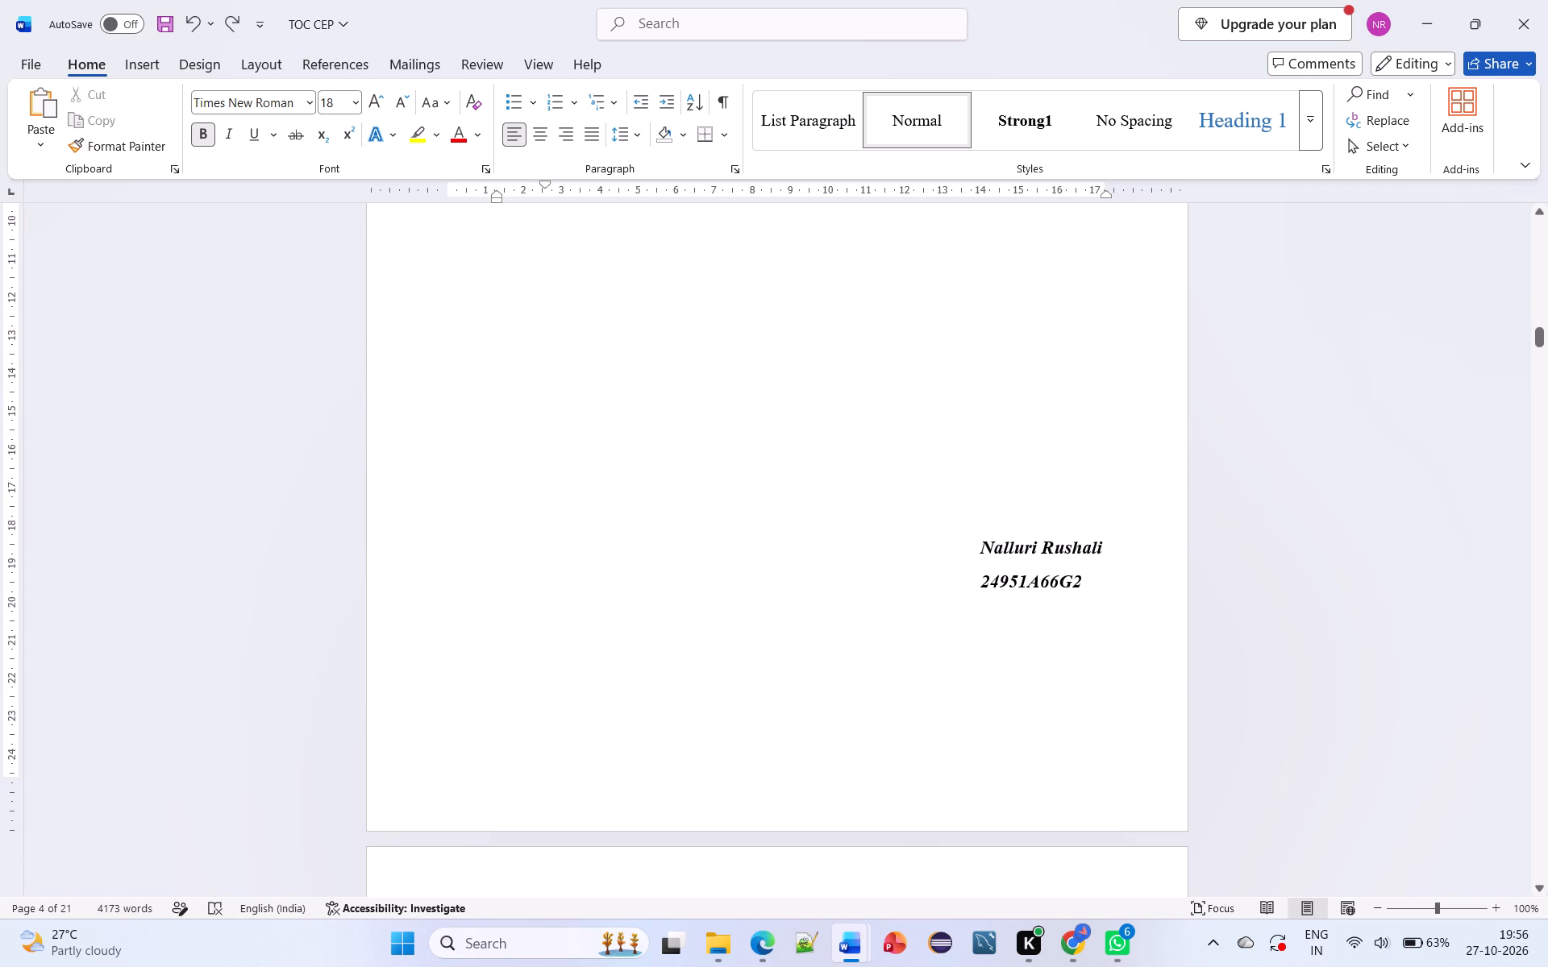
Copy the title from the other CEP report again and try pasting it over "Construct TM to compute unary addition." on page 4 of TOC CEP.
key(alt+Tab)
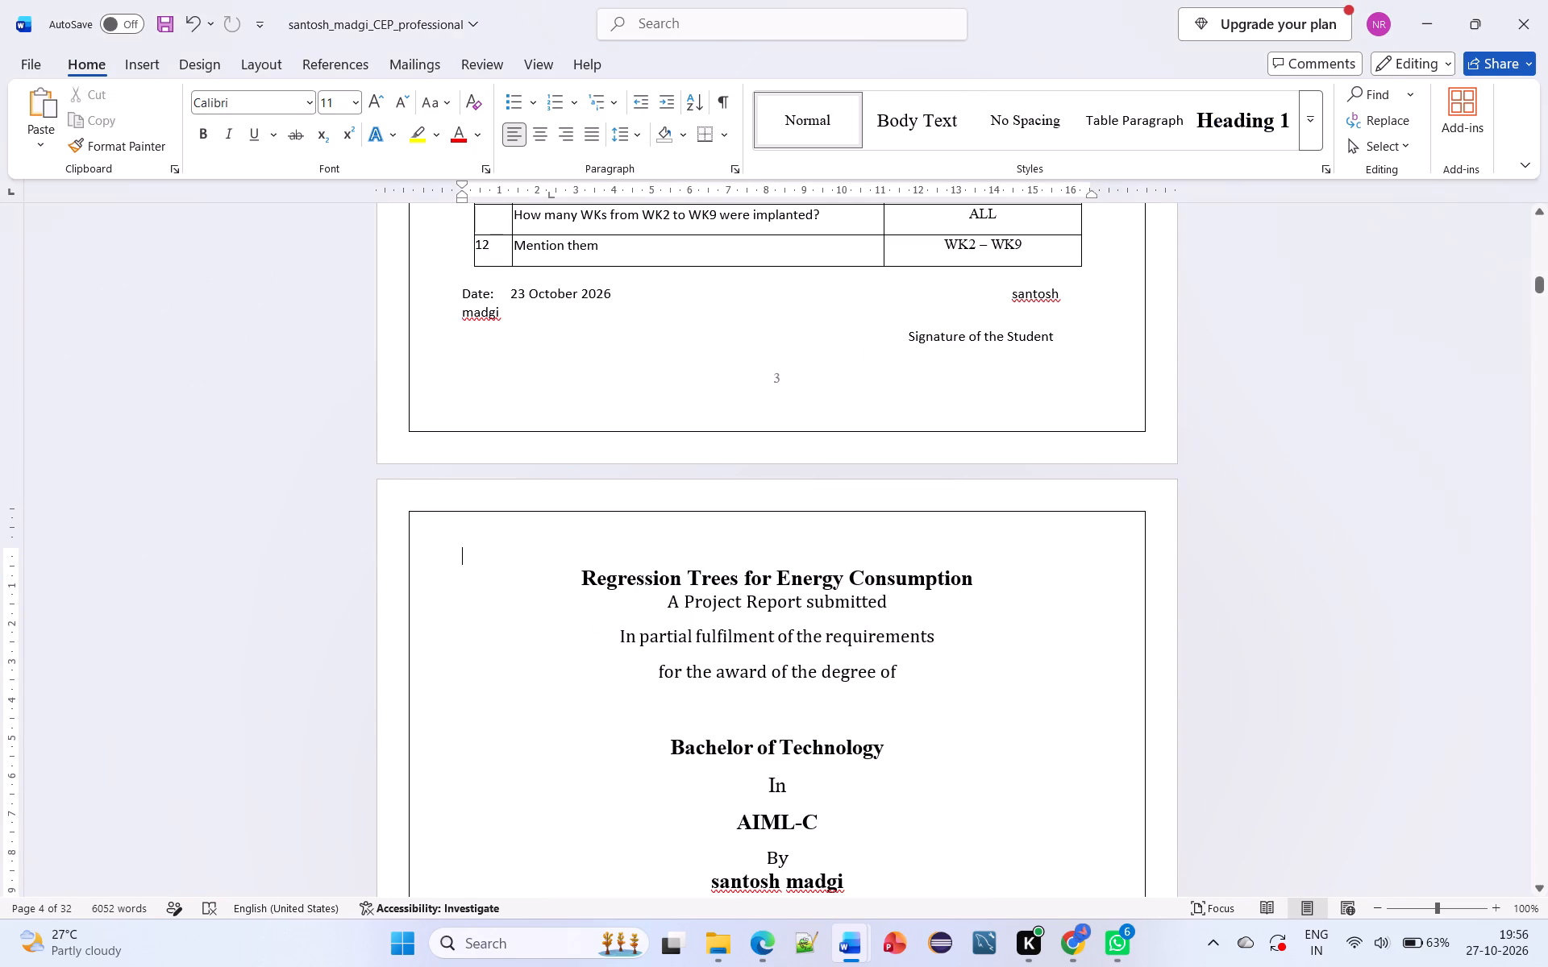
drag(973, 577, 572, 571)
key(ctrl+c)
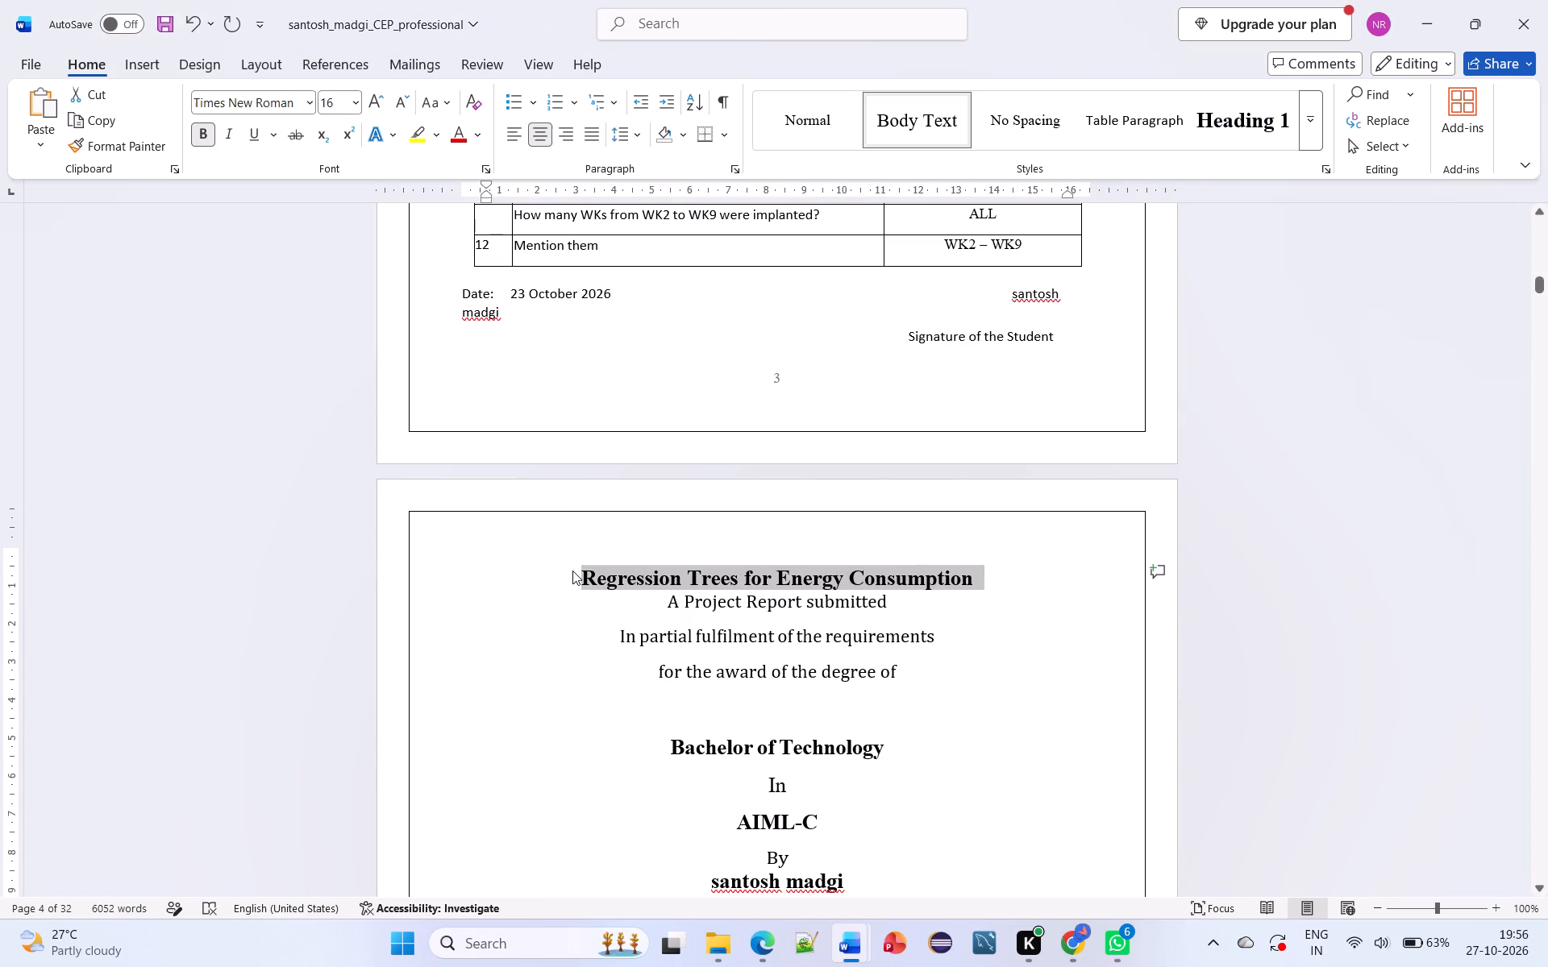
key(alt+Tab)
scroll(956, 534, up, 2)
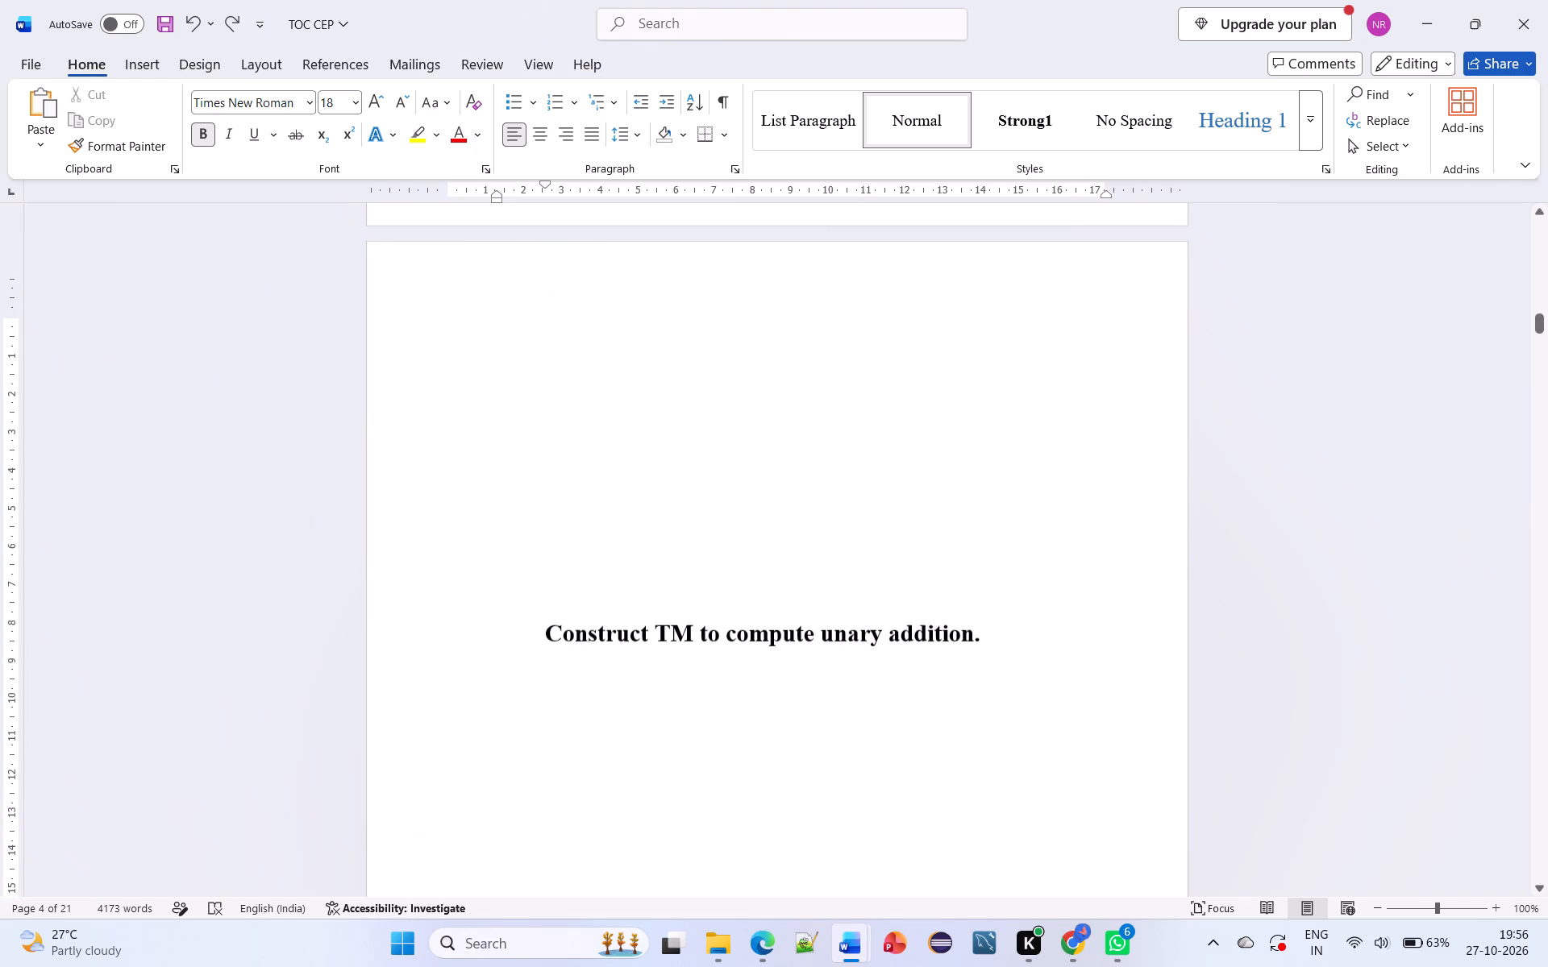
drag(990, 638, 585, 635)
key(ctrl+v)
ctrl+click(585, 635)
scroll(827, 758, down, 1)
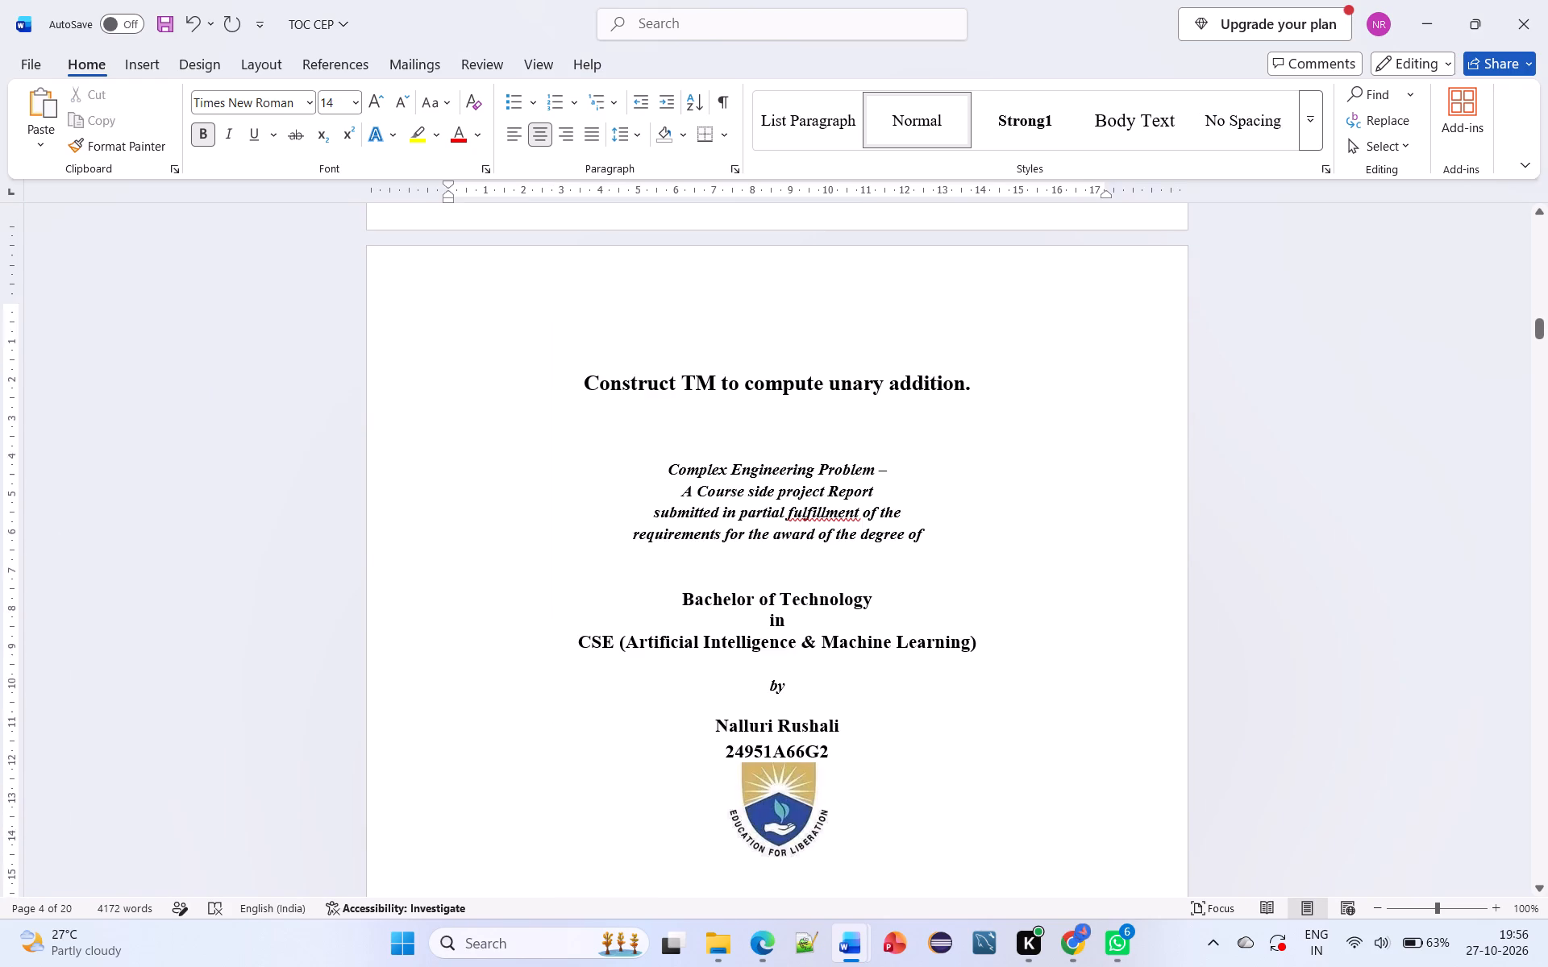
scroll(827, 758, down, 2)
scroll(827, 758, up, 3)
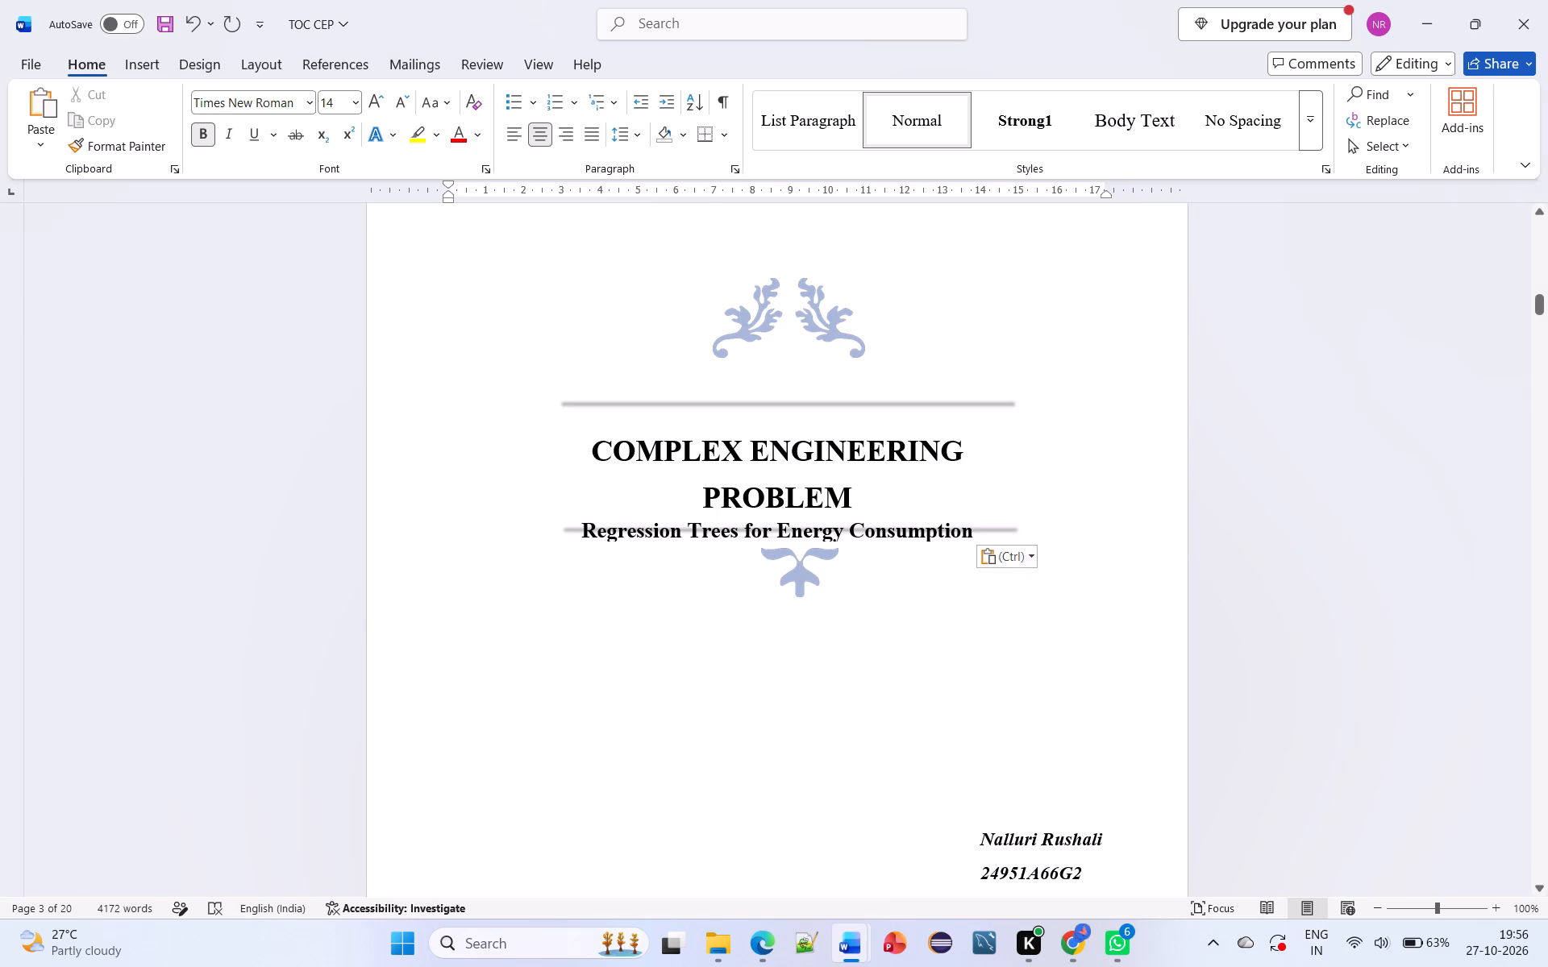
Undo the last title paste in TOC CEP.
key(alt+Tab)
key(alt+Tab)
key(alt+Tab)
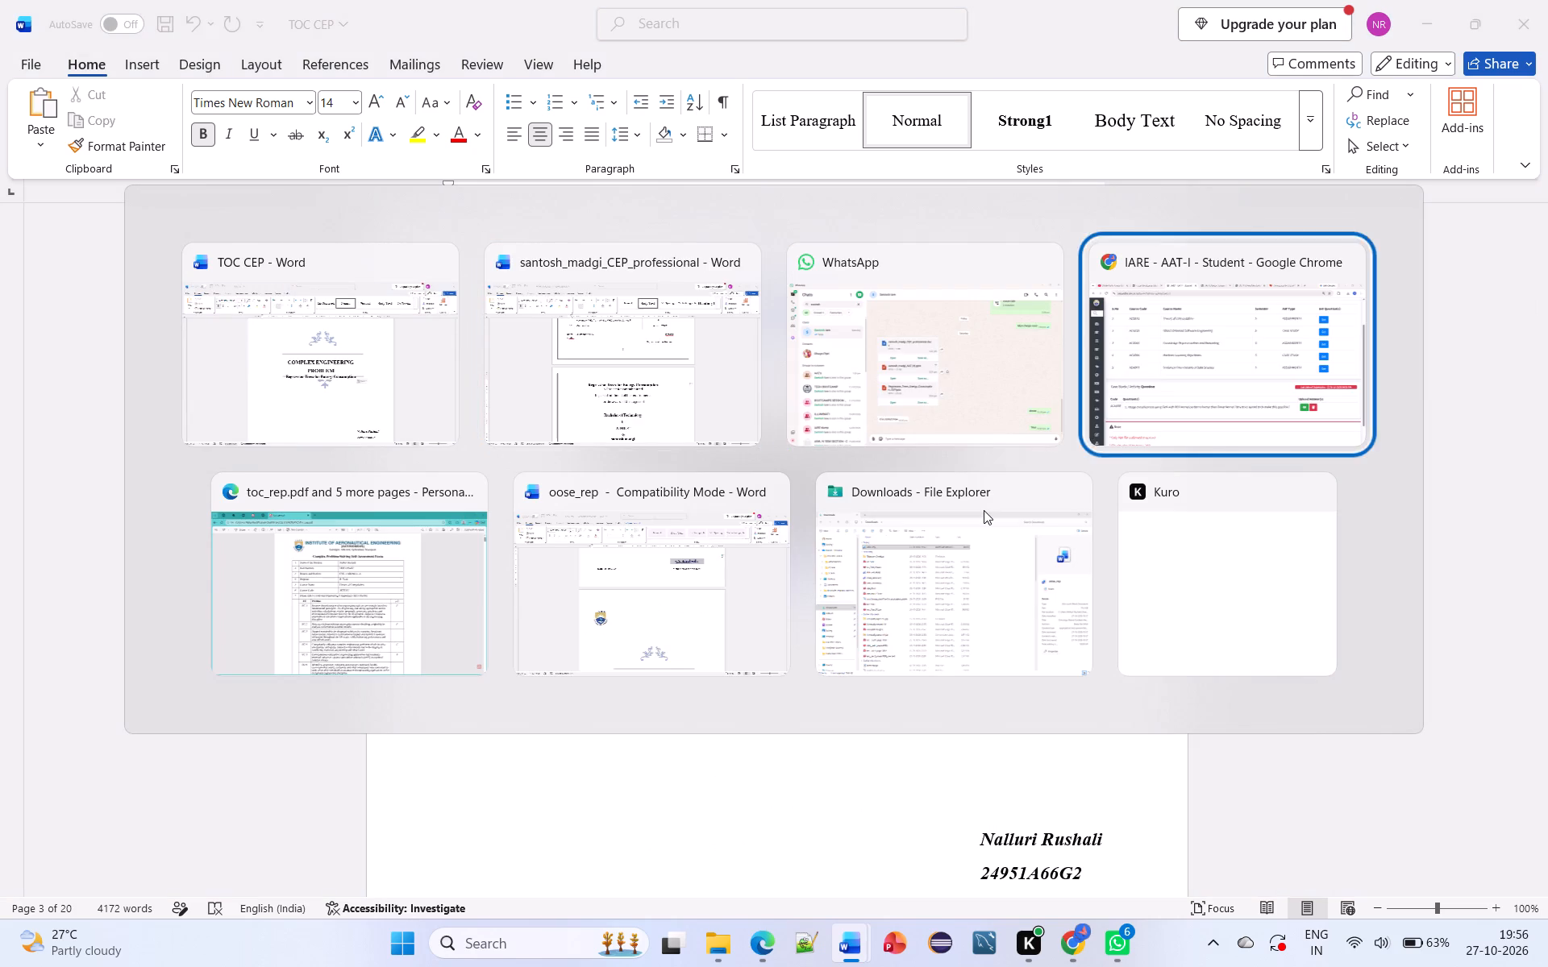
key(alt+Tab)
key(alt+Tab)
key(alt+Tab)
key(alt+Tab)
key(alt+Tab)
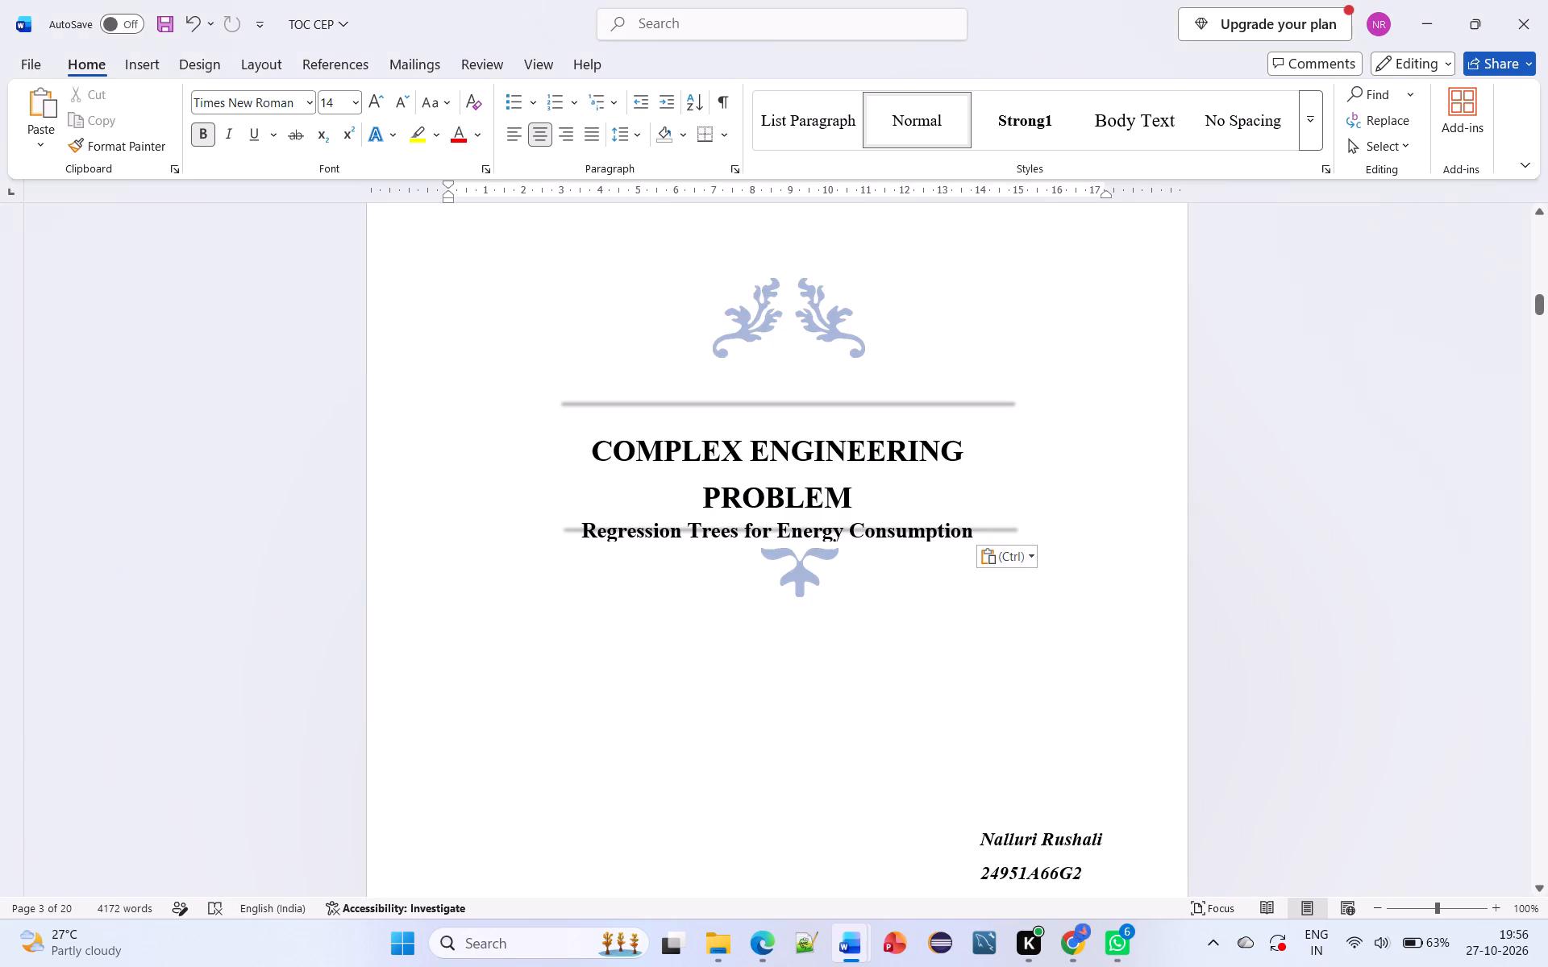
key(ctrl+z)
Replace the wording of the large project title on page 4 of TOC CEP with "Regression Trees for Energy Consumption", keeping its formatting.
scroll(984, 510, down, 1)
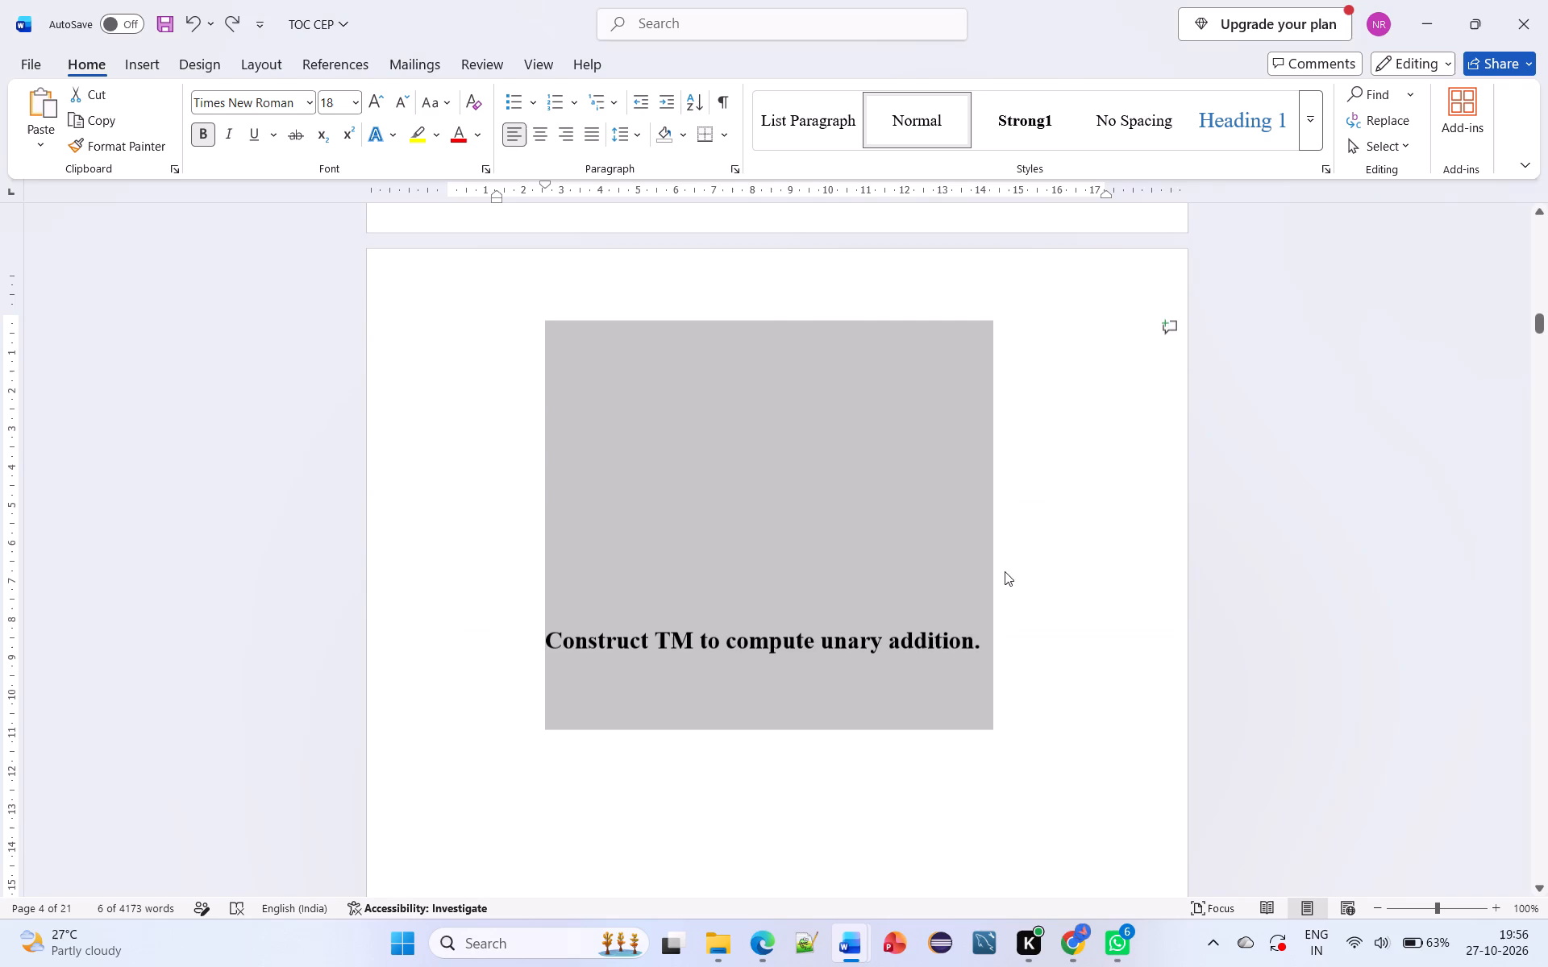
click(967, 643)
click(987, 637)
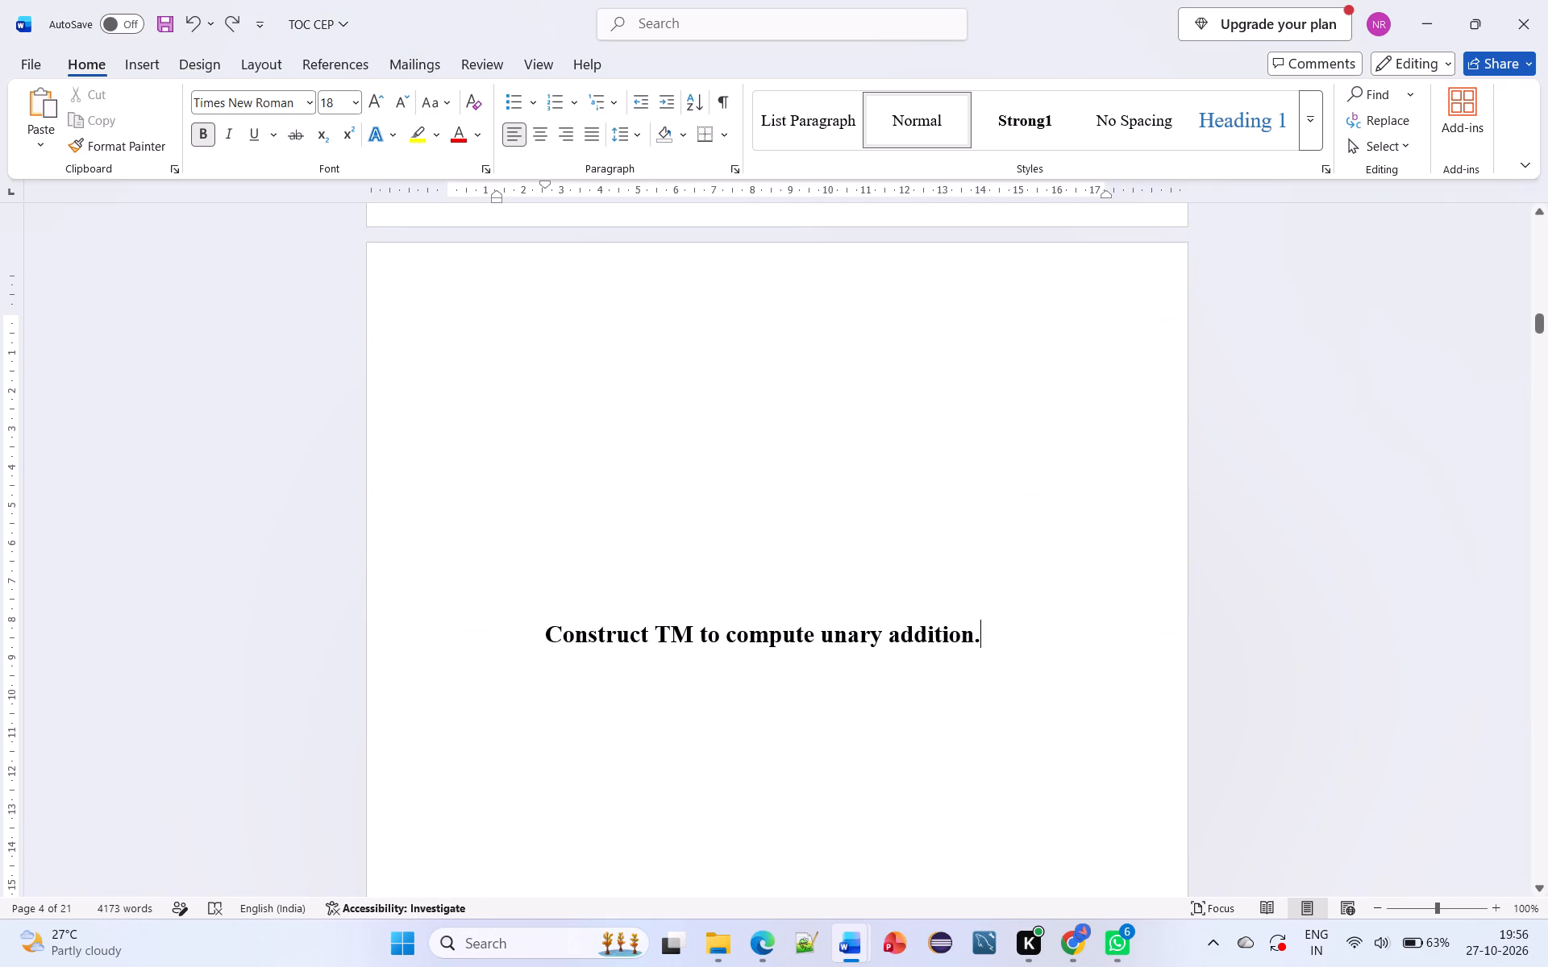
click(969, 635)
key(alt+Tab)
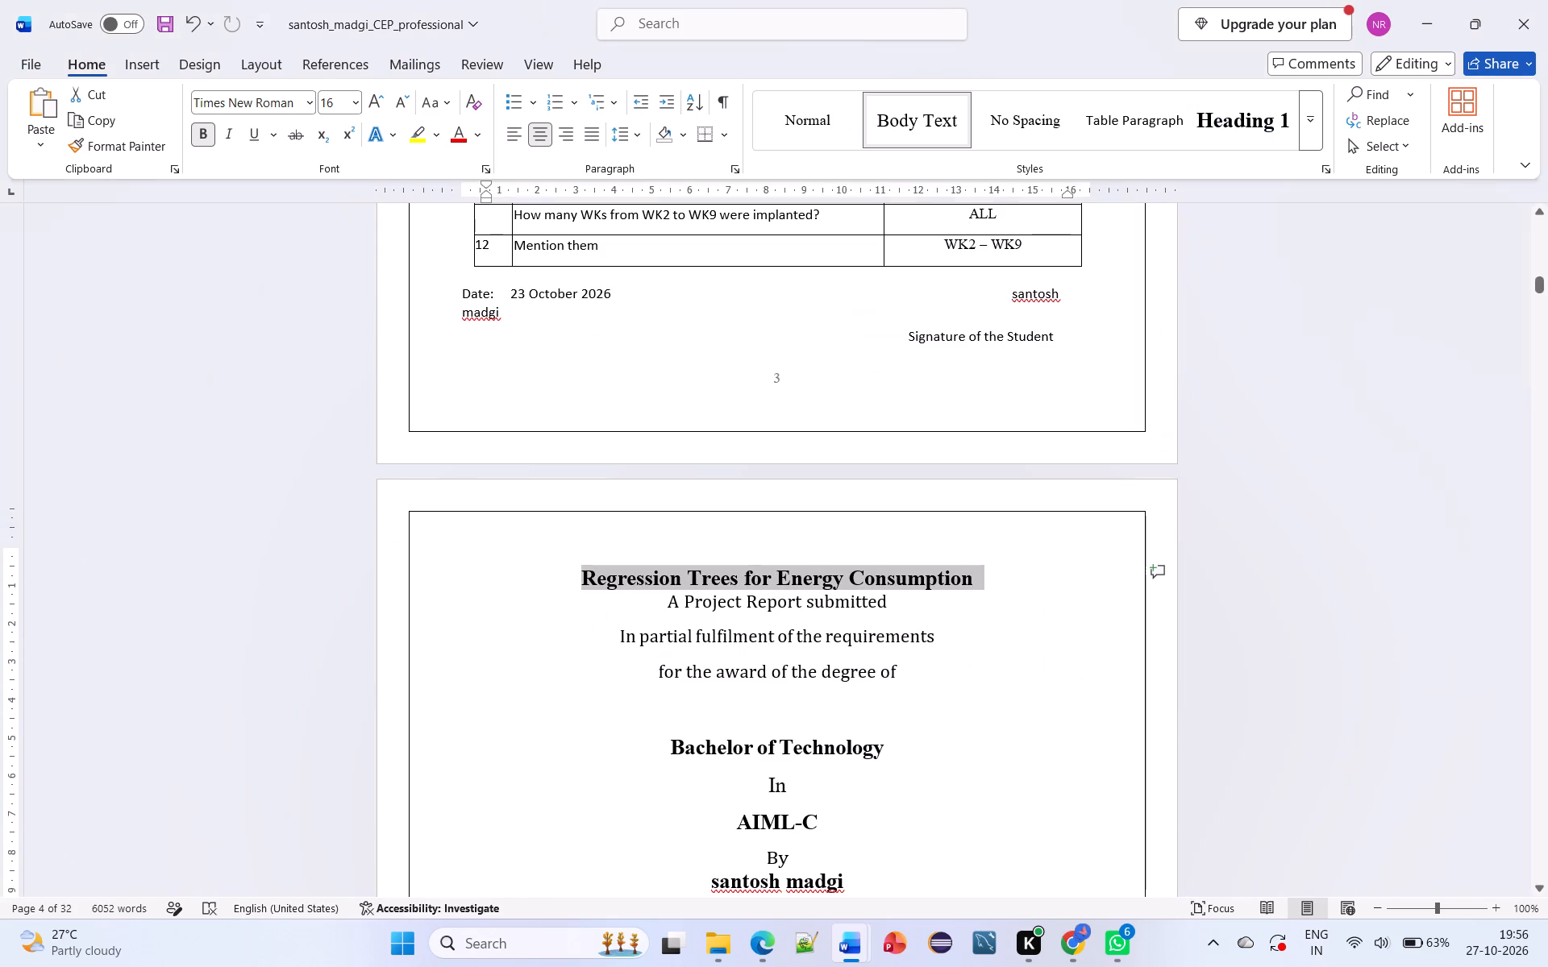
key(alt+Tab)
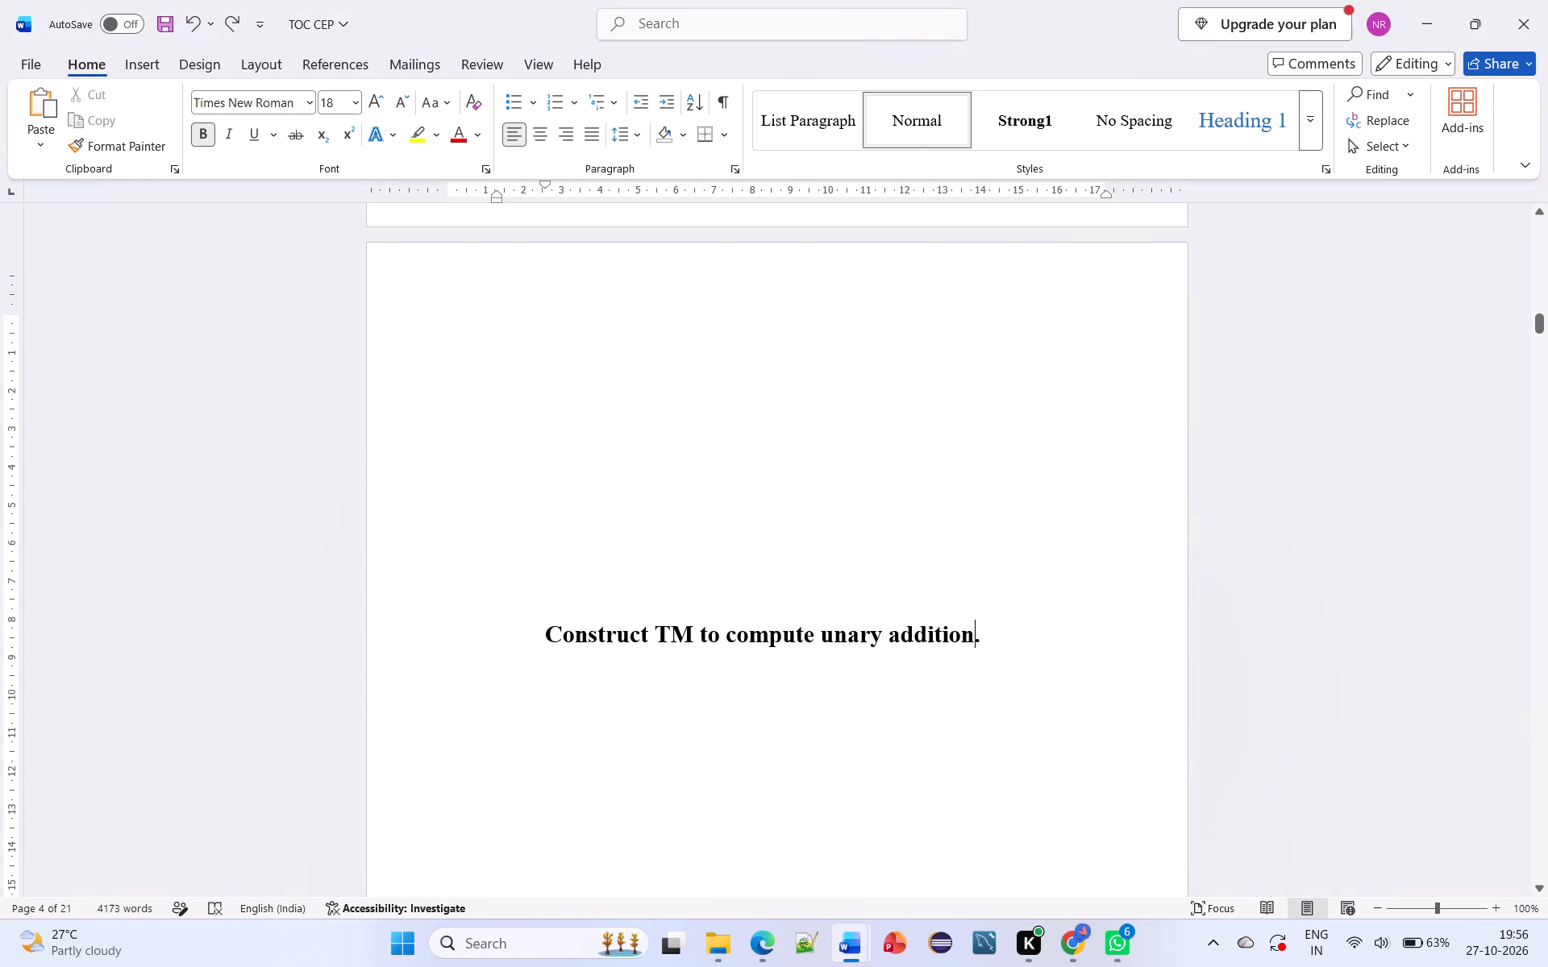
key(BackSpace)
key(BackSpace)
key(BackSpace)
key(BackSpace)
key(BackSpace)
key(BackSpace)
key(BackSpace)
key(BackSpace)
key(BackSpace)
key(BackSpace)
key(BackSpace)
key(BackSpace)
key(BackSpace)
key(BackSpace)
key(BackSpace)
key(BackSpace)
key(BackSpace)
key(BackSpace)
key(BackSpace)
key(BackSpace)
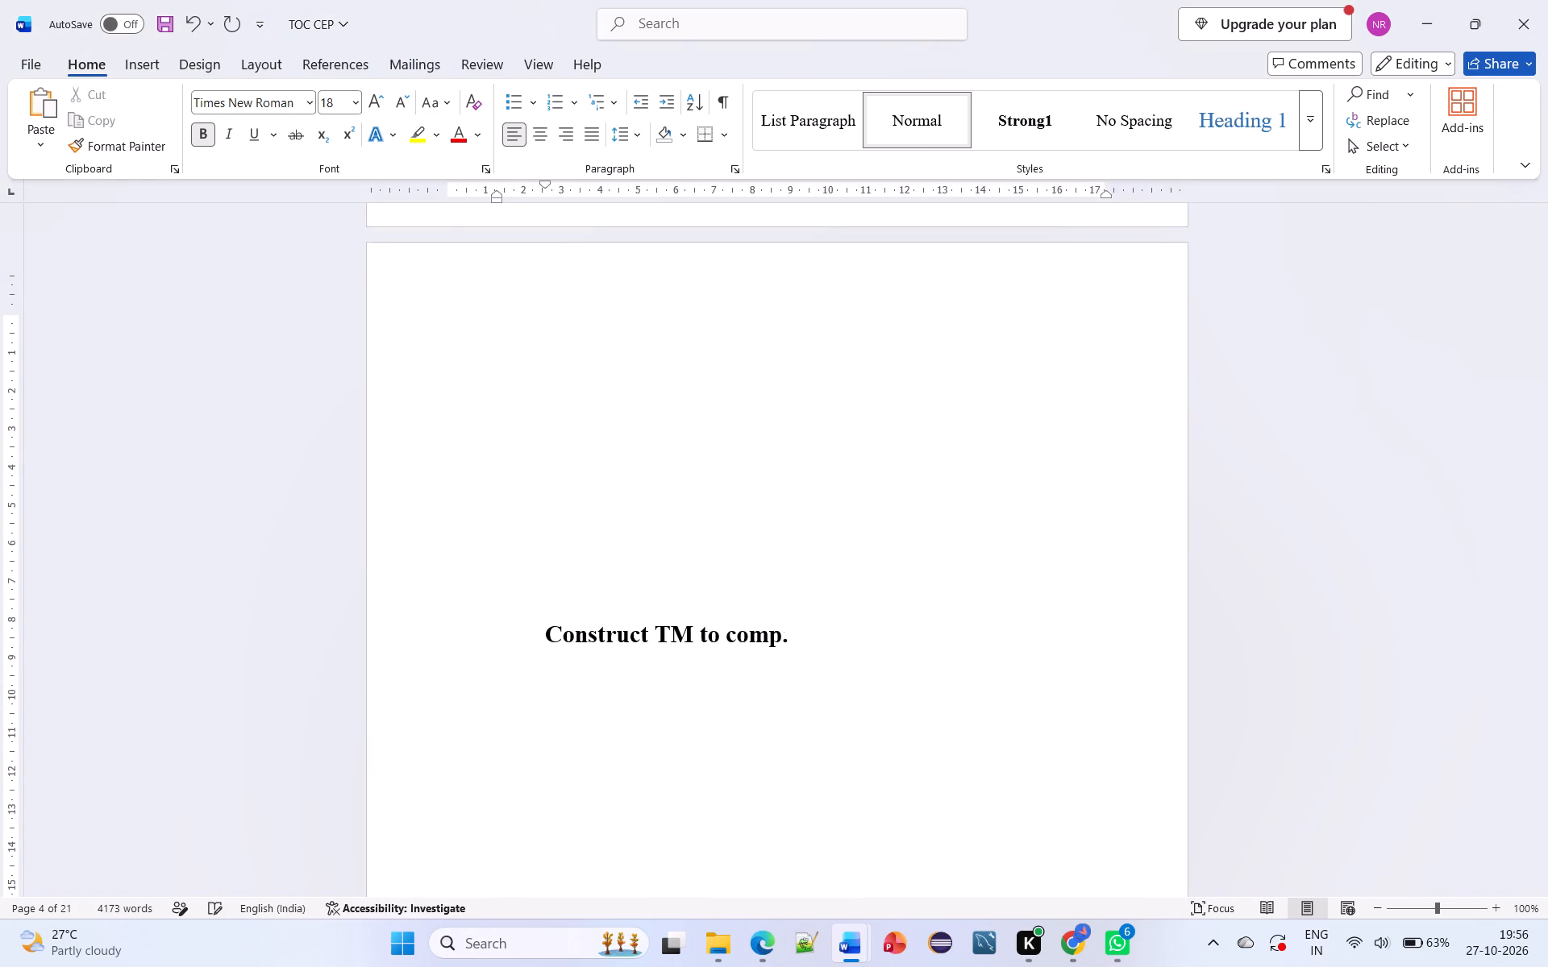
key(BackSpace)
key(BackSpace)
key(BackSpace)
key(BackSpace)
key(BackSpace)
key(BackSpace)
key(BackSpace)
key(BackSpace)
key(BackSpace)
key(BackSpace)
key(BackSpace)
key(BackSpace)
key(BackSpace)
key(BackSpace)
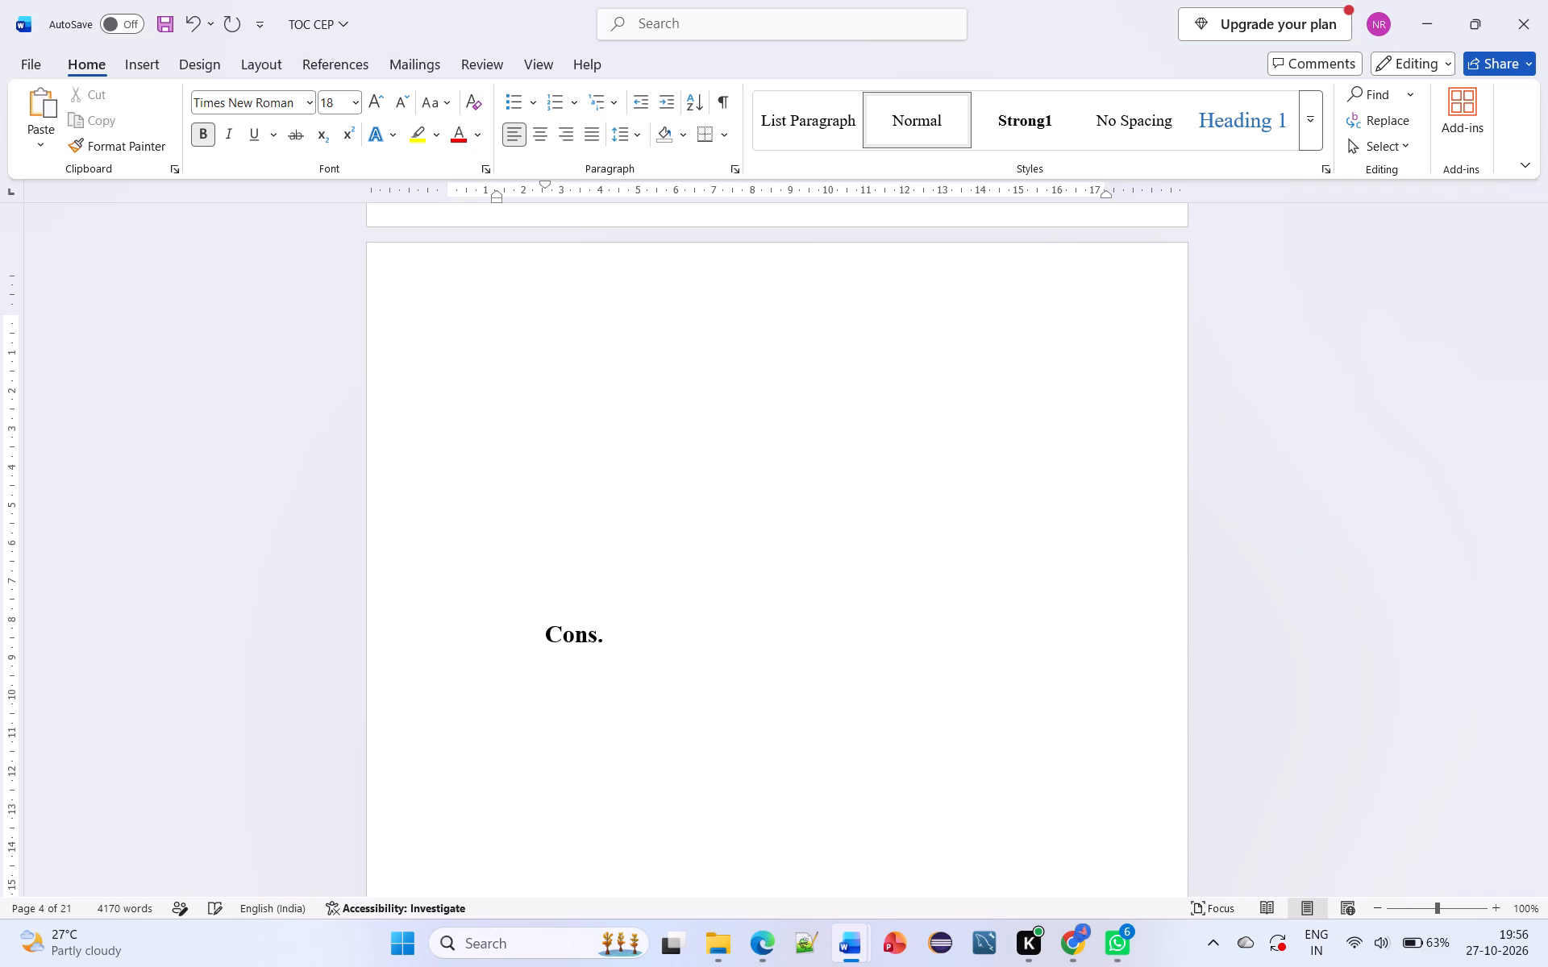
key(BackSpace)
key(BackSpace)
key(BackSpace)
key(BackSpace)
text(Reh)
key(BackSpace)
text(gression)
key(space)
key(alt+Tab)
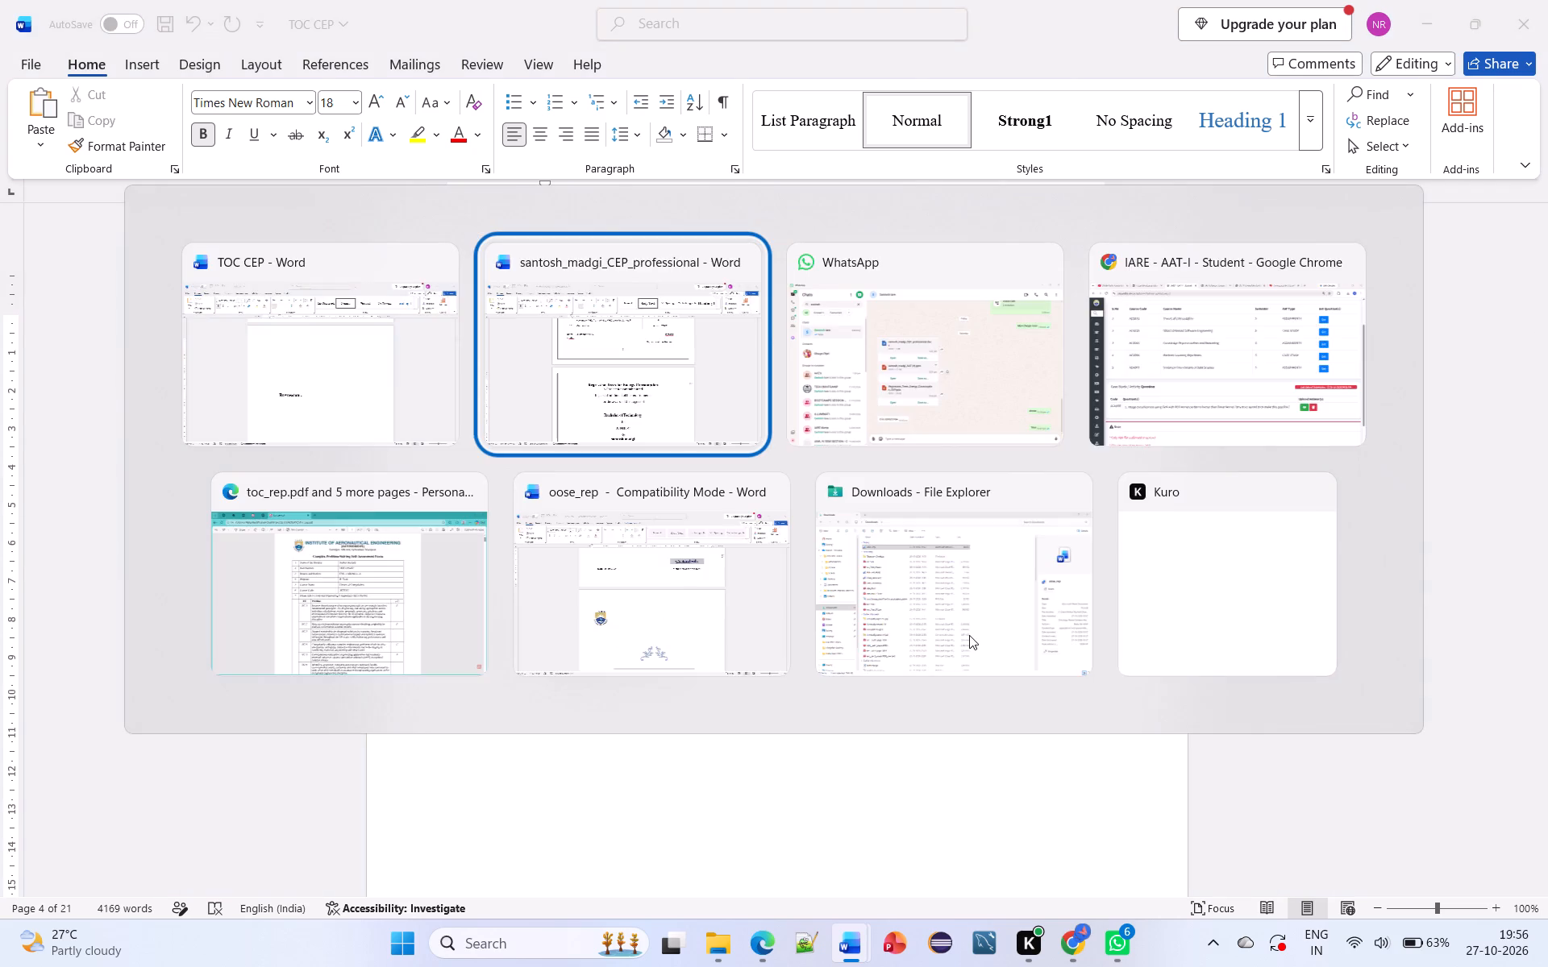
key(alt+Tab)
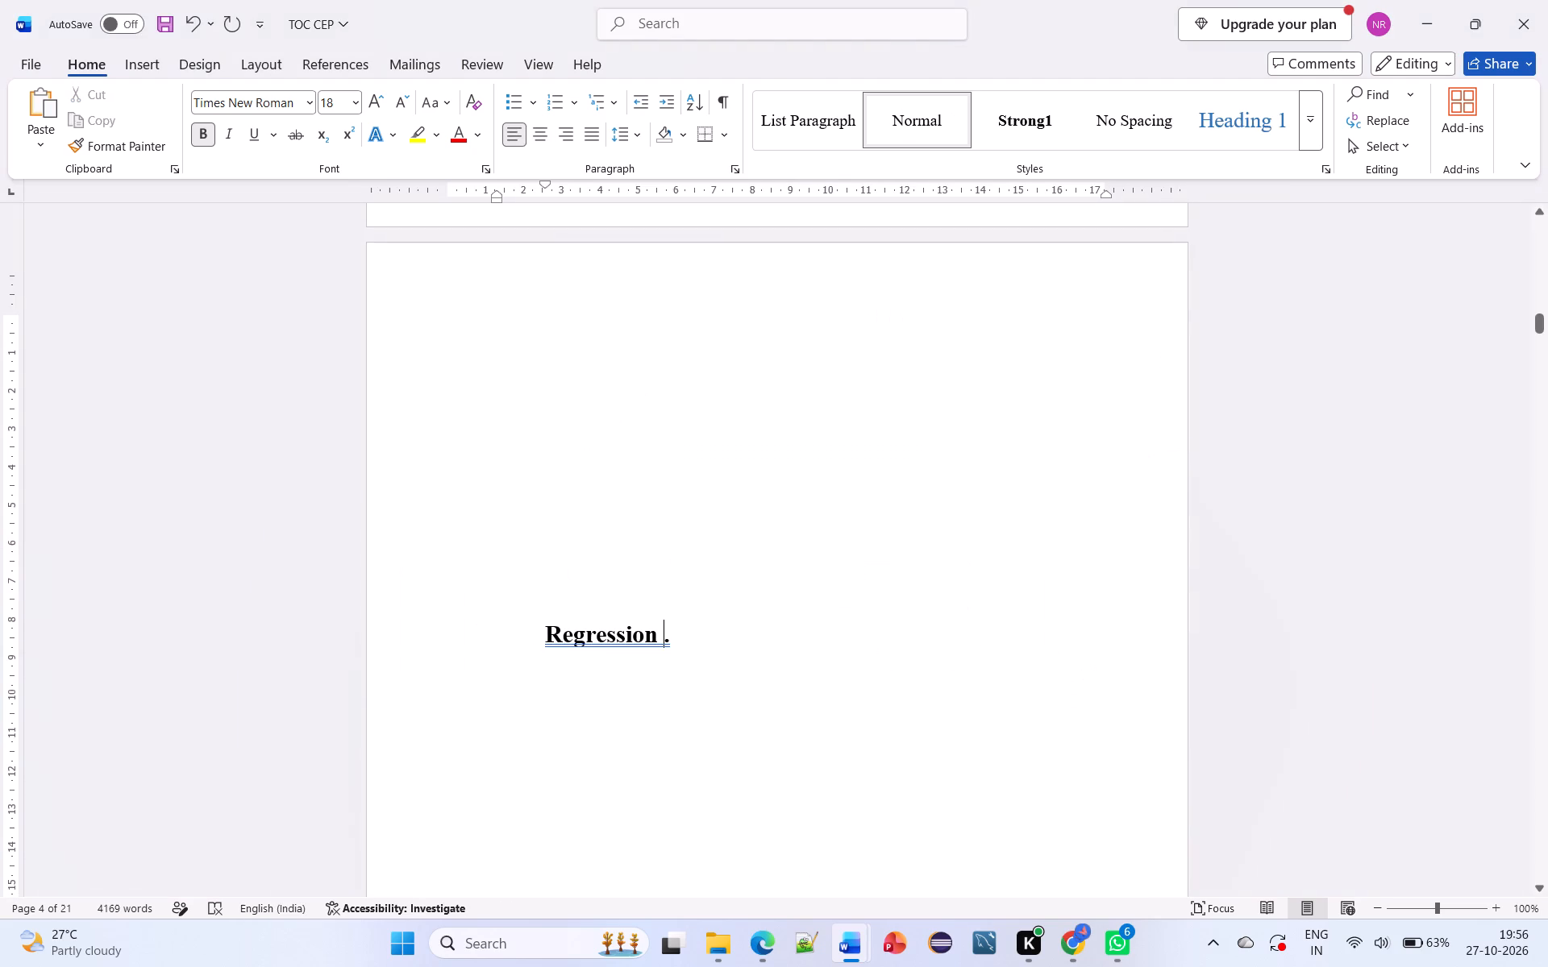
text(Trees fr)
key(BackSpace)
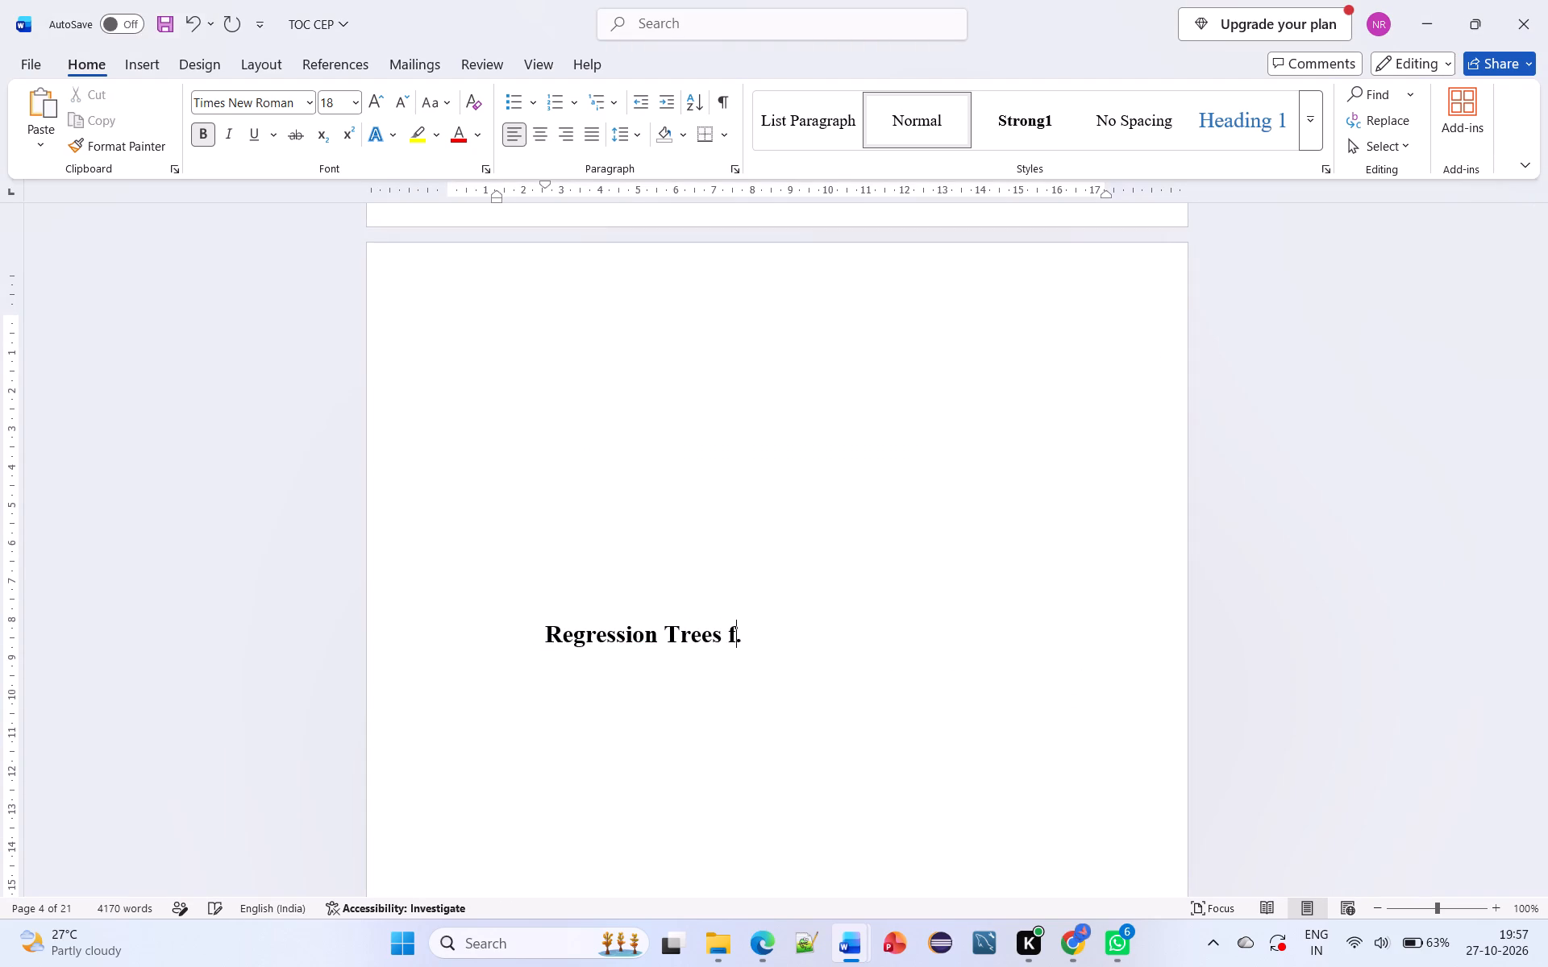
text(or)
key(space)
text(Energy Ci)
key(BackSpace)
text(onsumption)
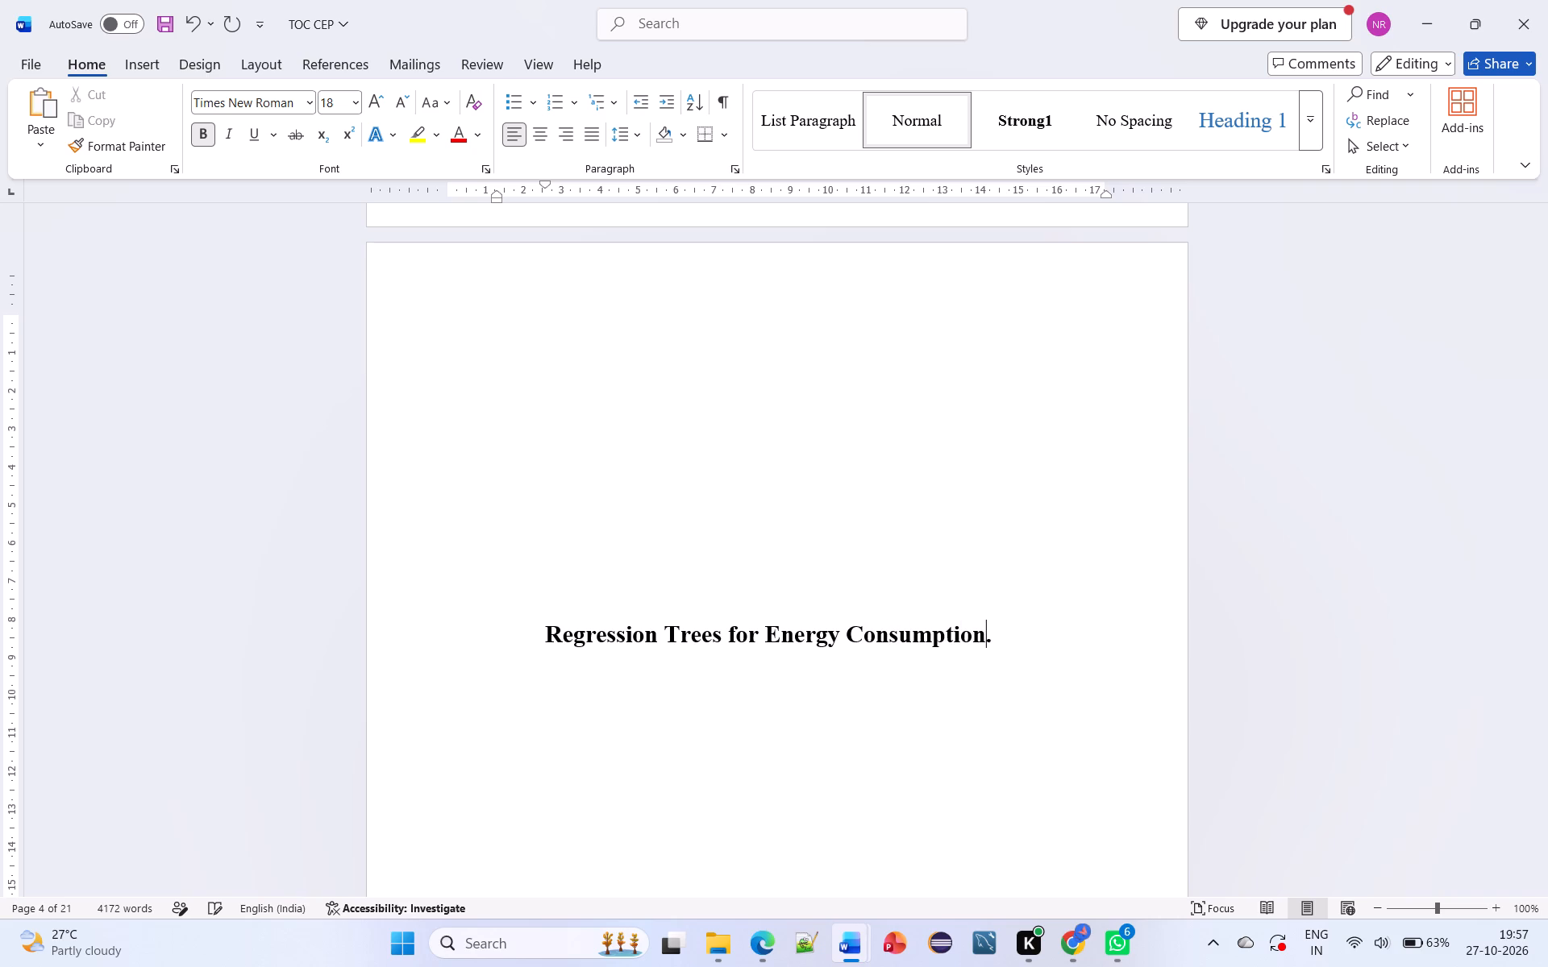
Check the title against the other CEP report and remove the full stop after "Consumption" in TOC CEP.
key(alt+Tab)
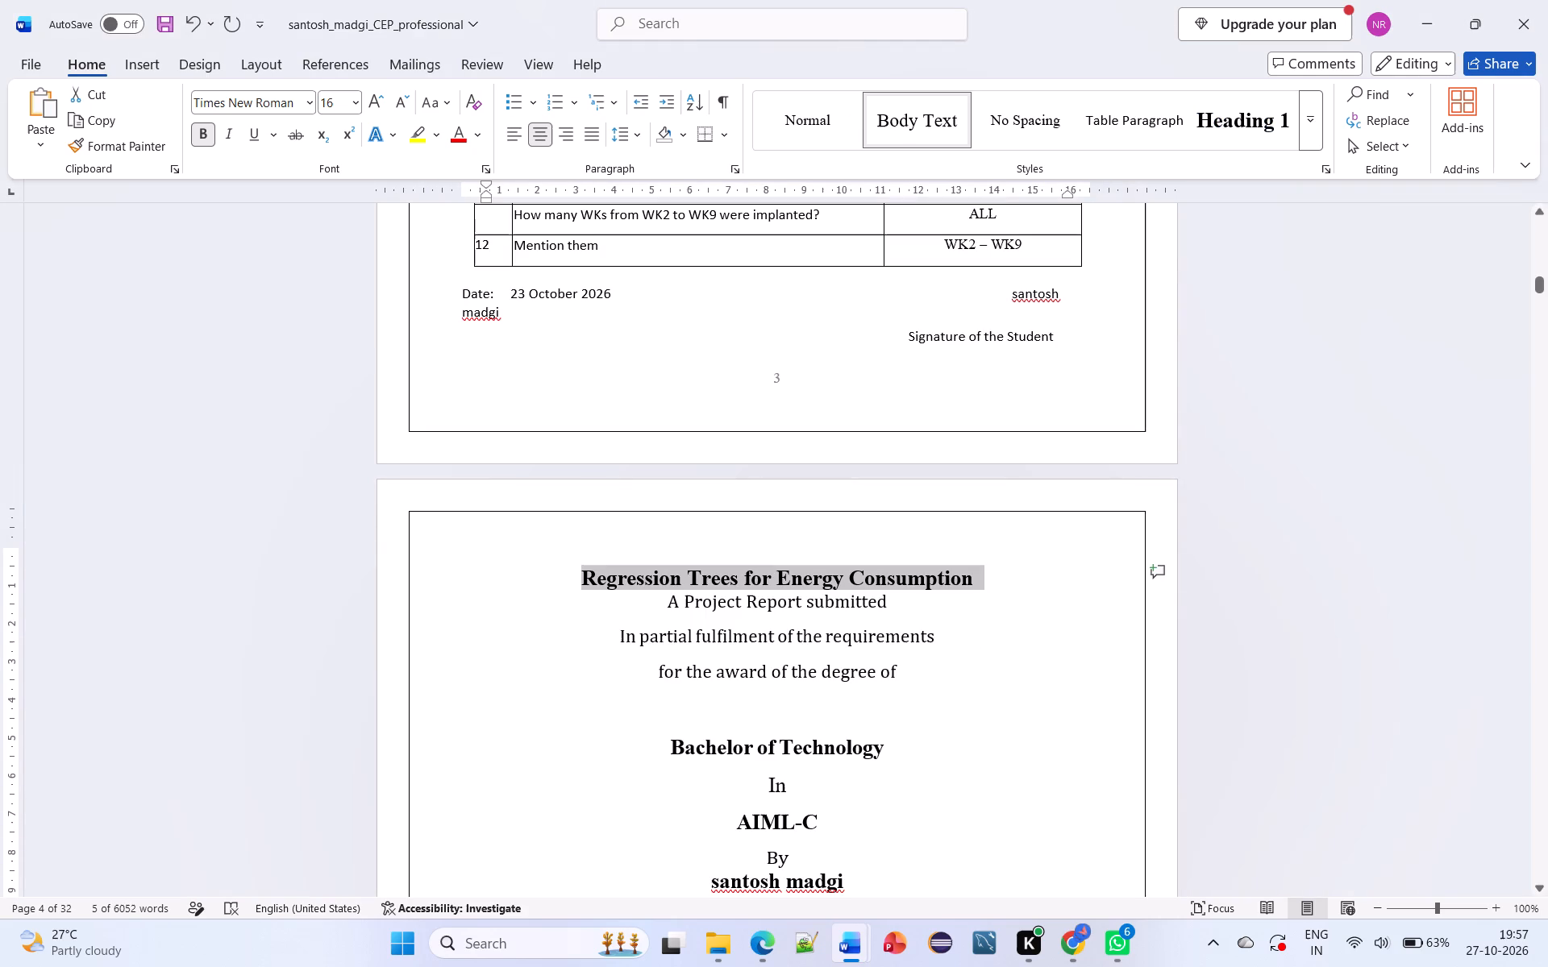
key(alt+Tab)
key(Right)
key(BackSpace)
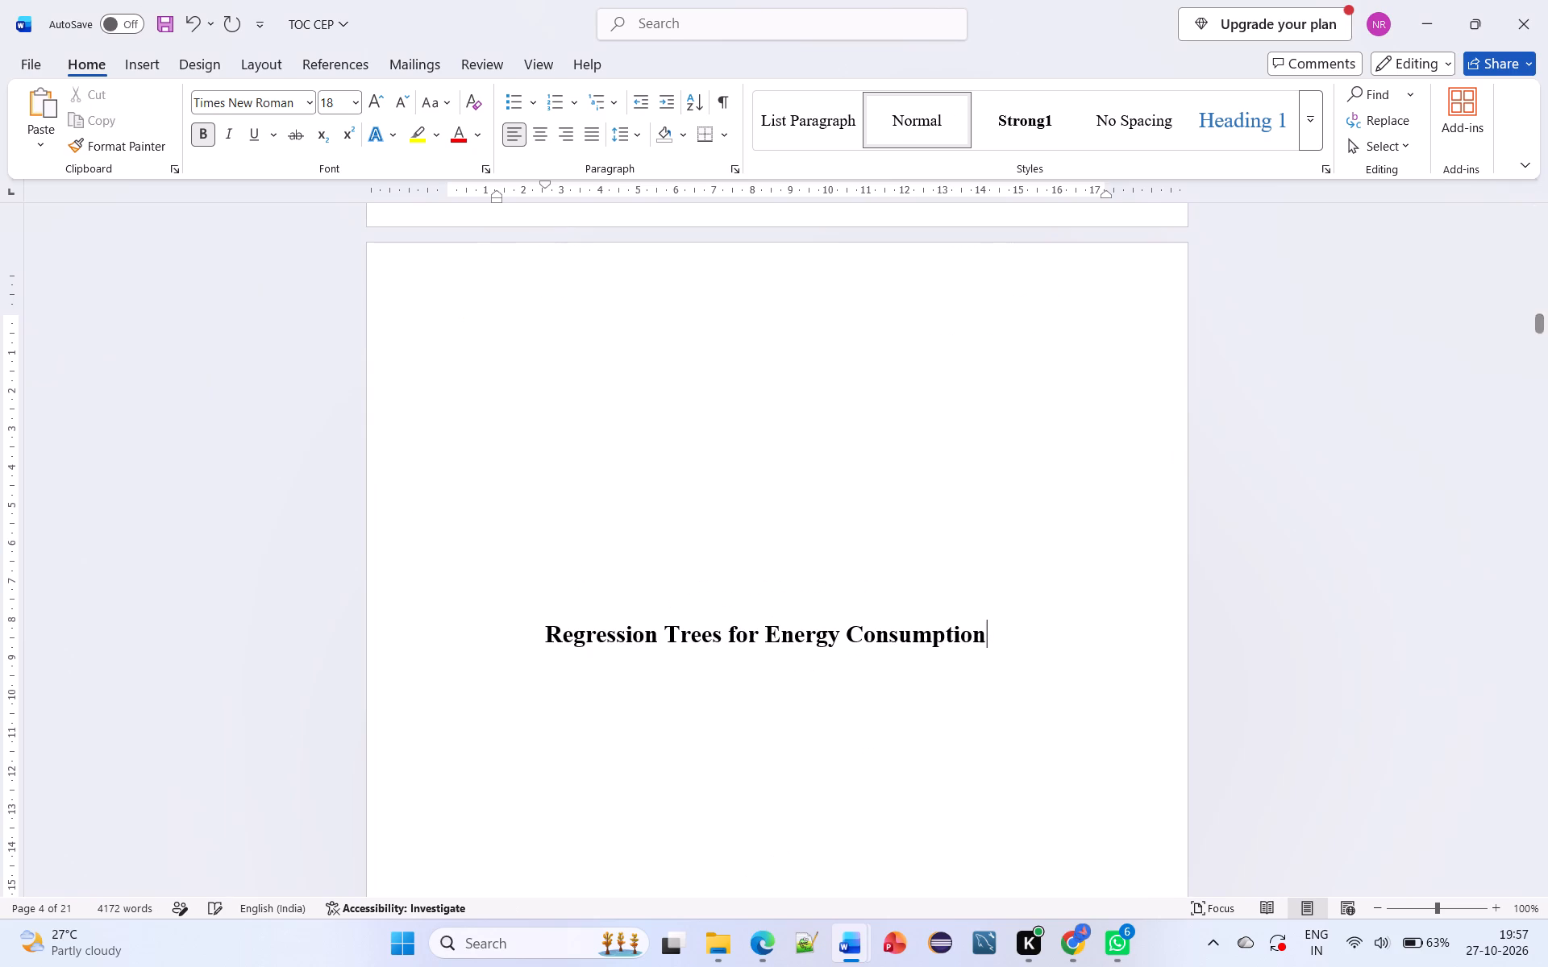
Compare the project title pages of TOC CEP with the matching pages of the other CEP report.
scroll(1034, 694, down, 1)
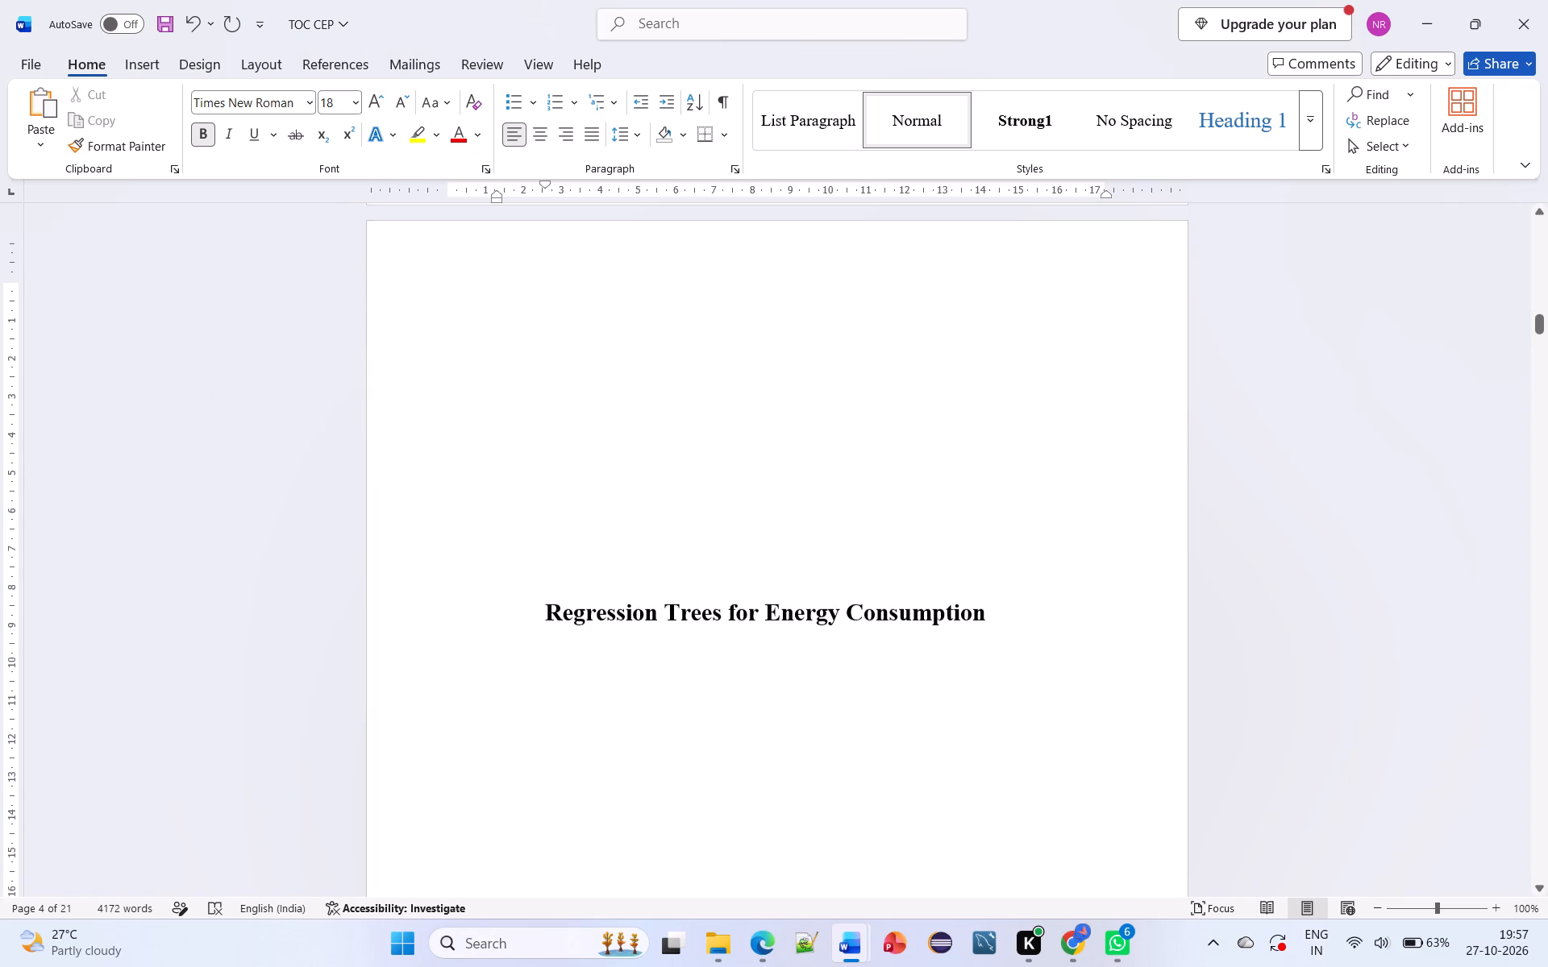
scroll(1034, 694, down, 1)
key(alt+Tab)
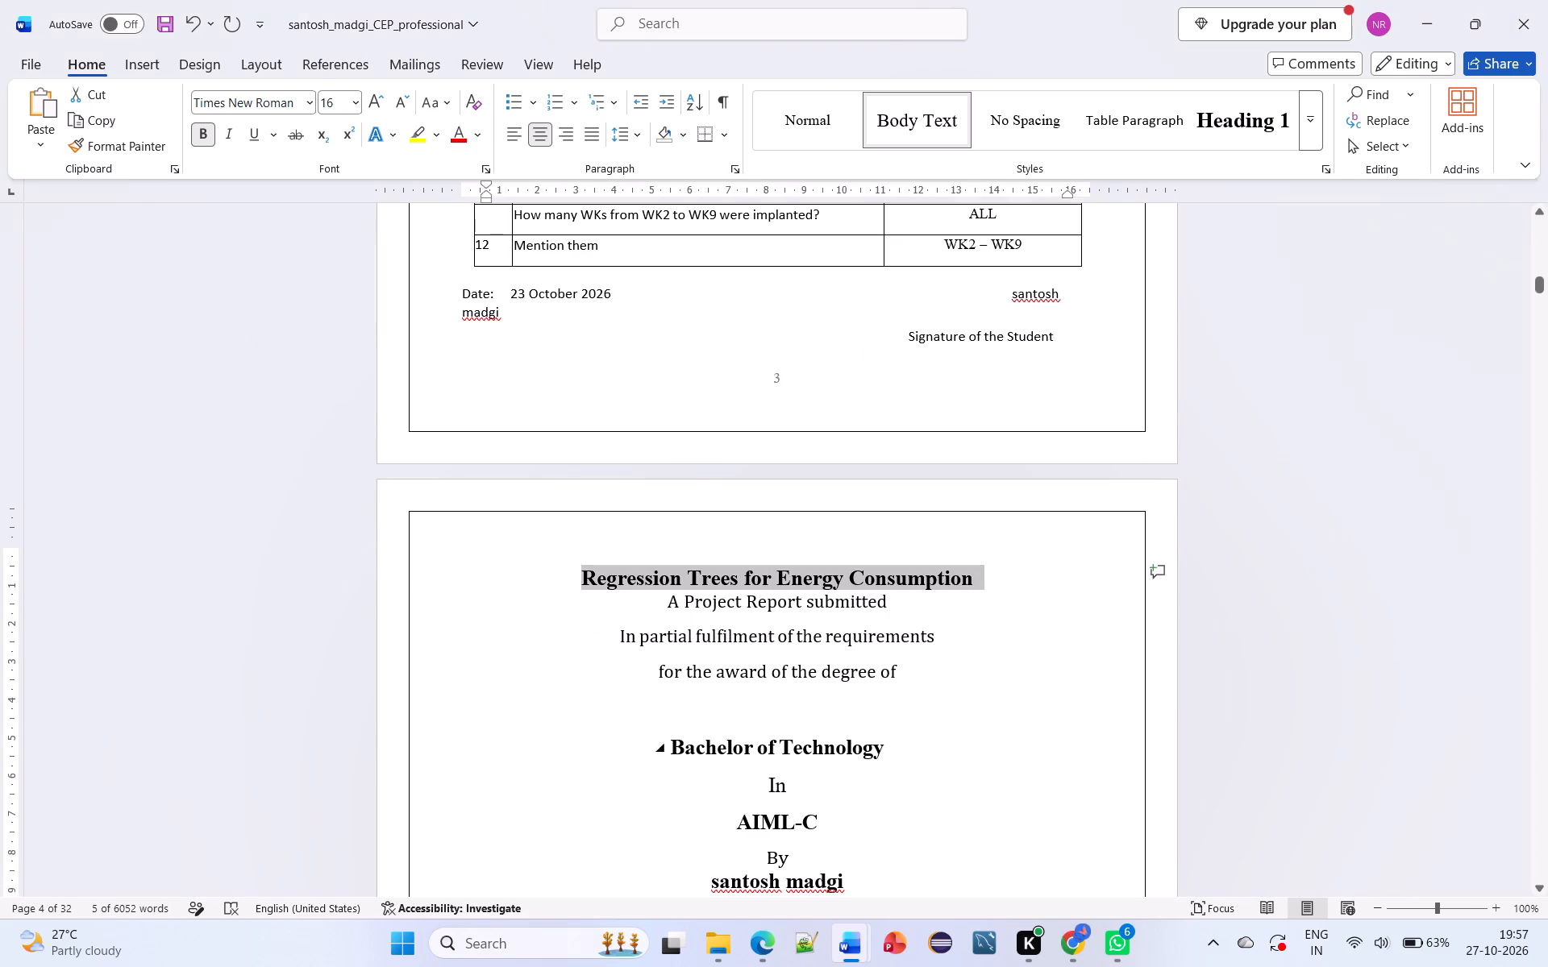
click(1096, 782)
key(alt+Tab)
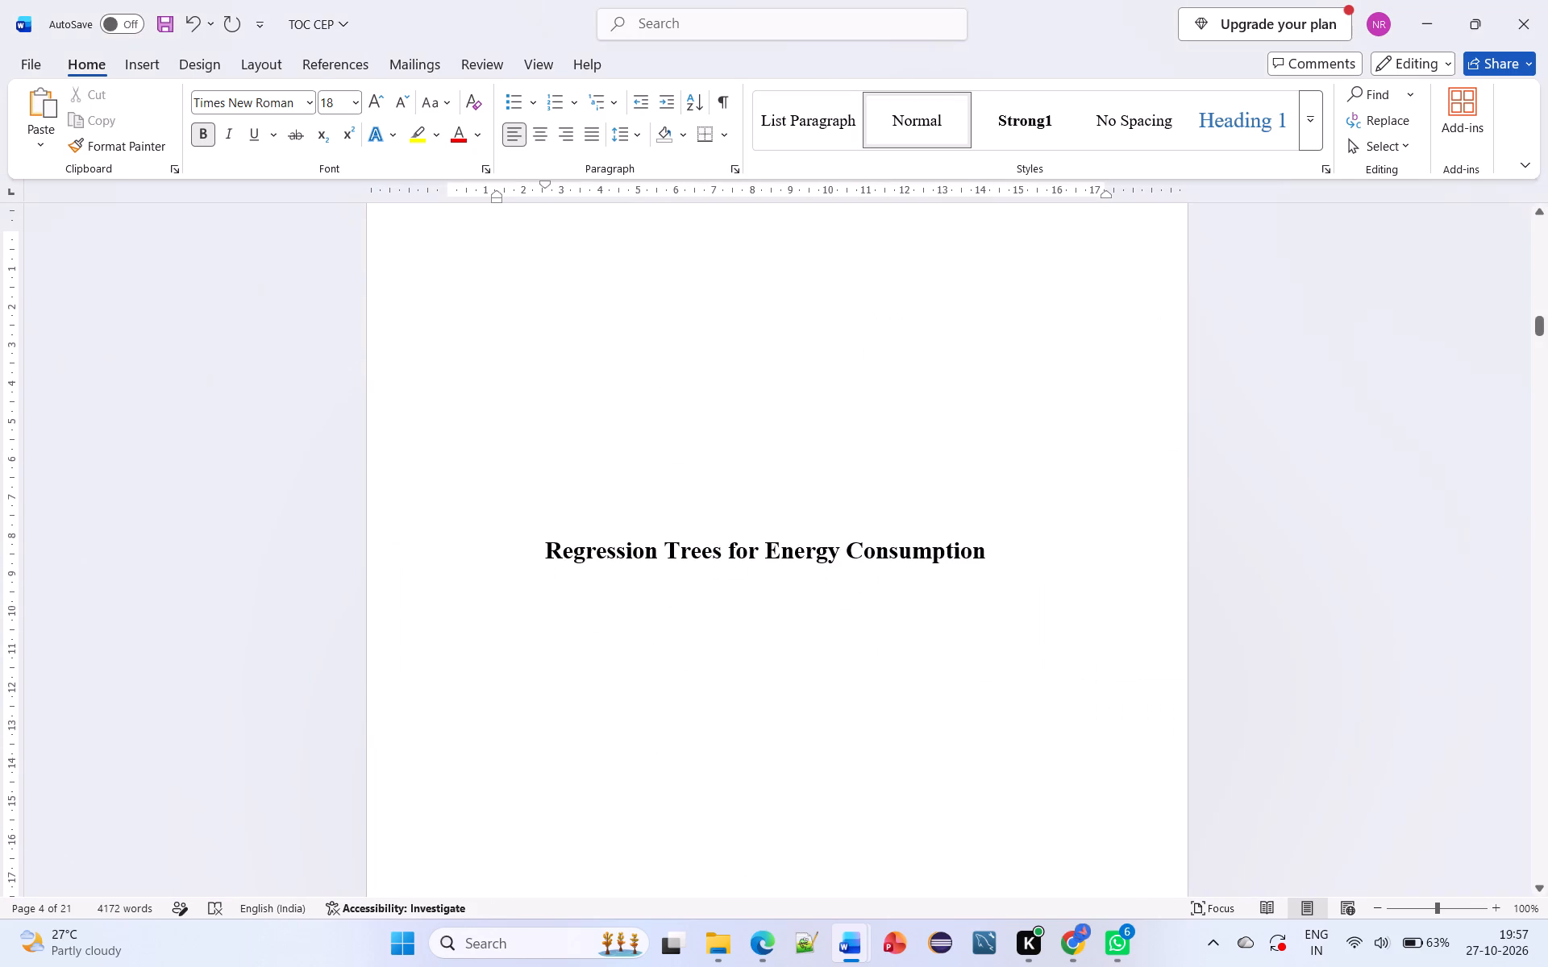
key(alt+Tab)
scroll(1050, 634, up, 2)
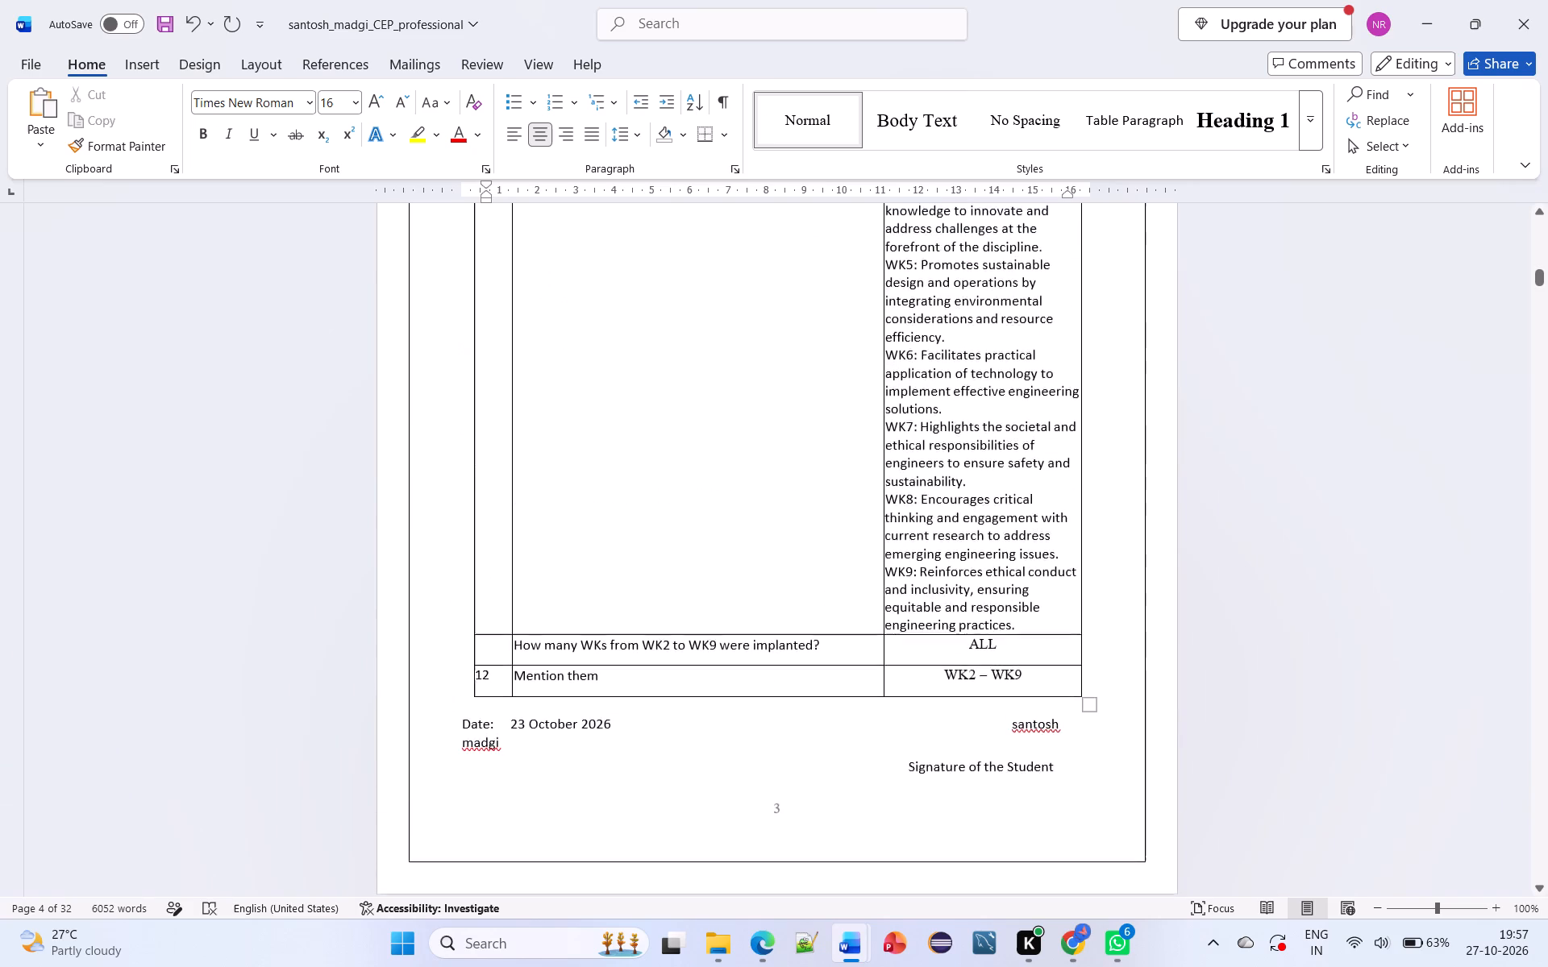
key(alt+Tab)
scroll(1050, 634, down, 2)
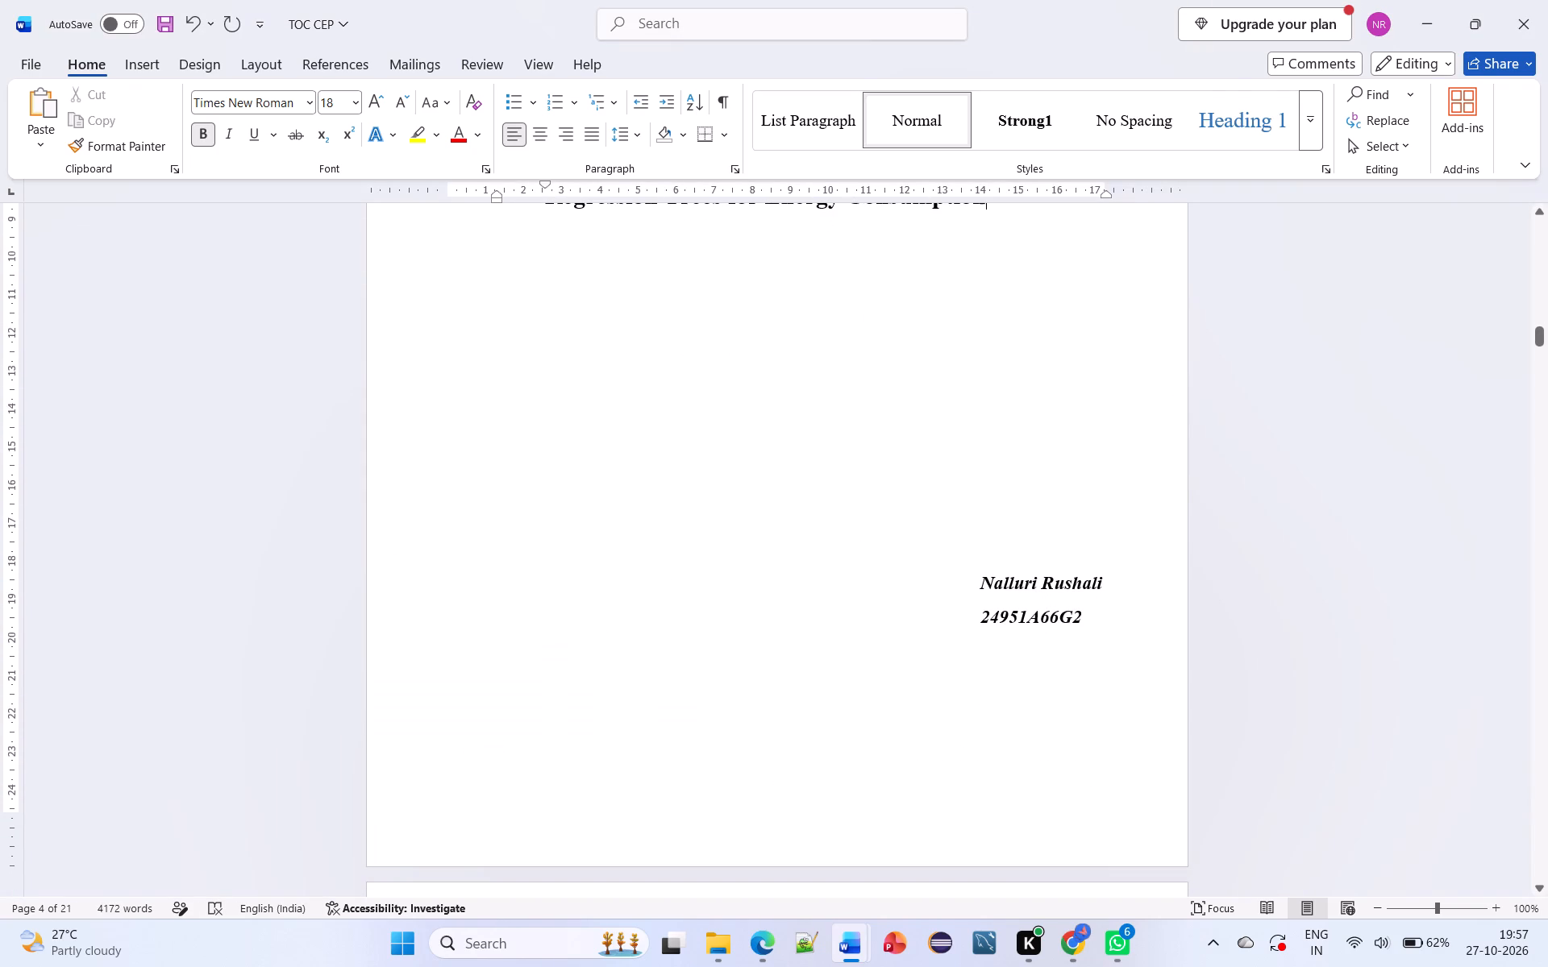
scroll(1001, 690, down, 2)
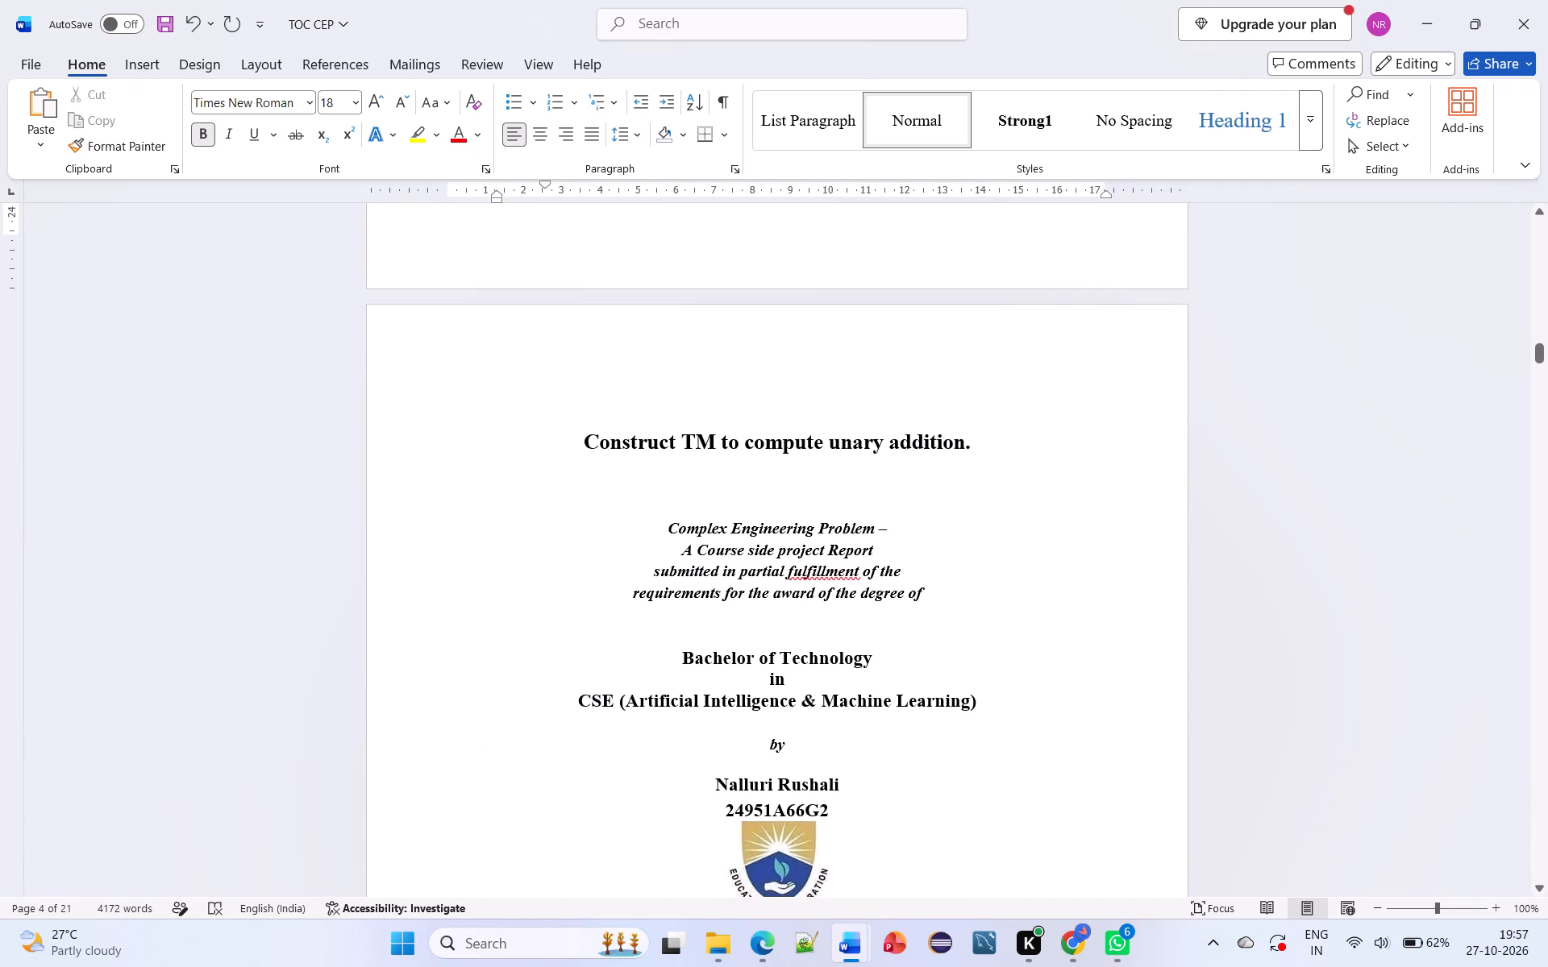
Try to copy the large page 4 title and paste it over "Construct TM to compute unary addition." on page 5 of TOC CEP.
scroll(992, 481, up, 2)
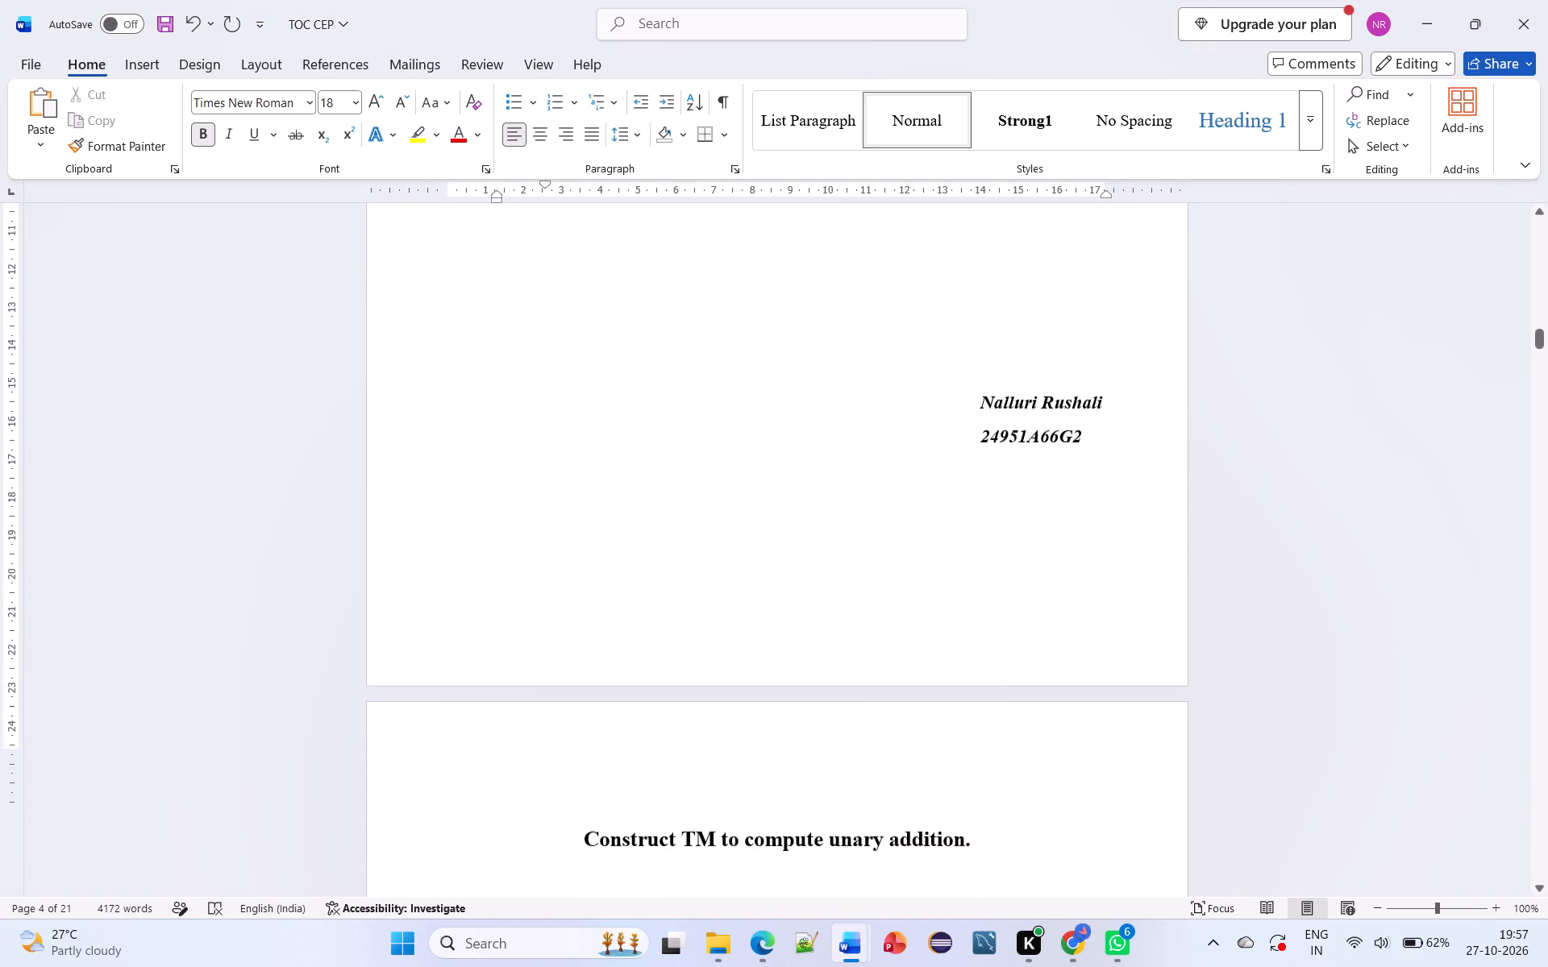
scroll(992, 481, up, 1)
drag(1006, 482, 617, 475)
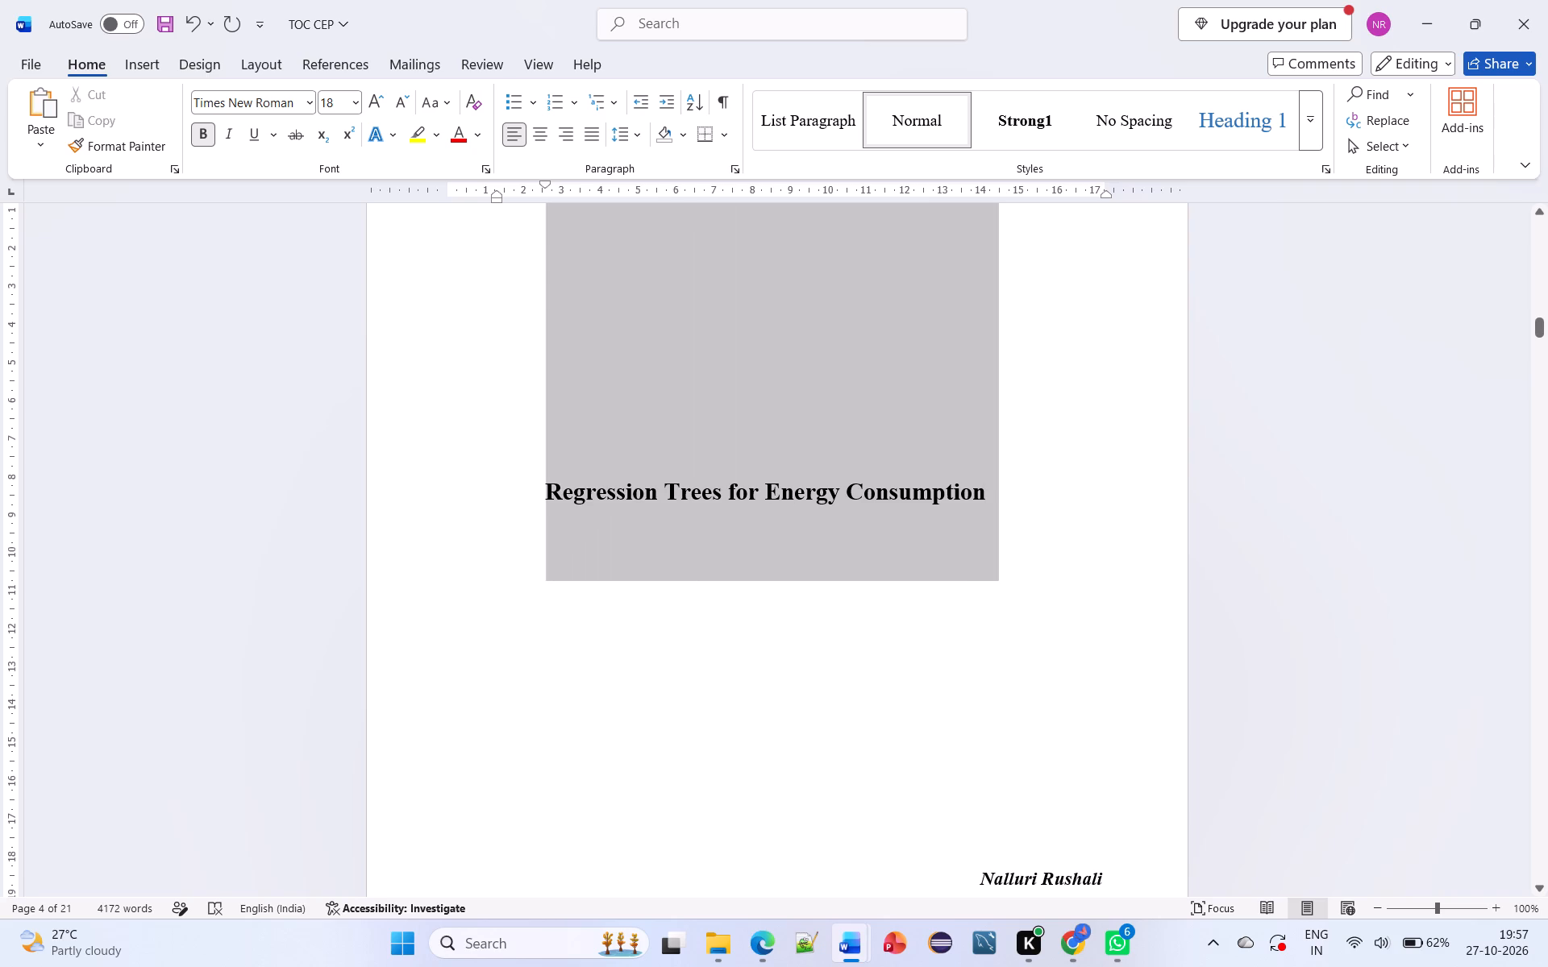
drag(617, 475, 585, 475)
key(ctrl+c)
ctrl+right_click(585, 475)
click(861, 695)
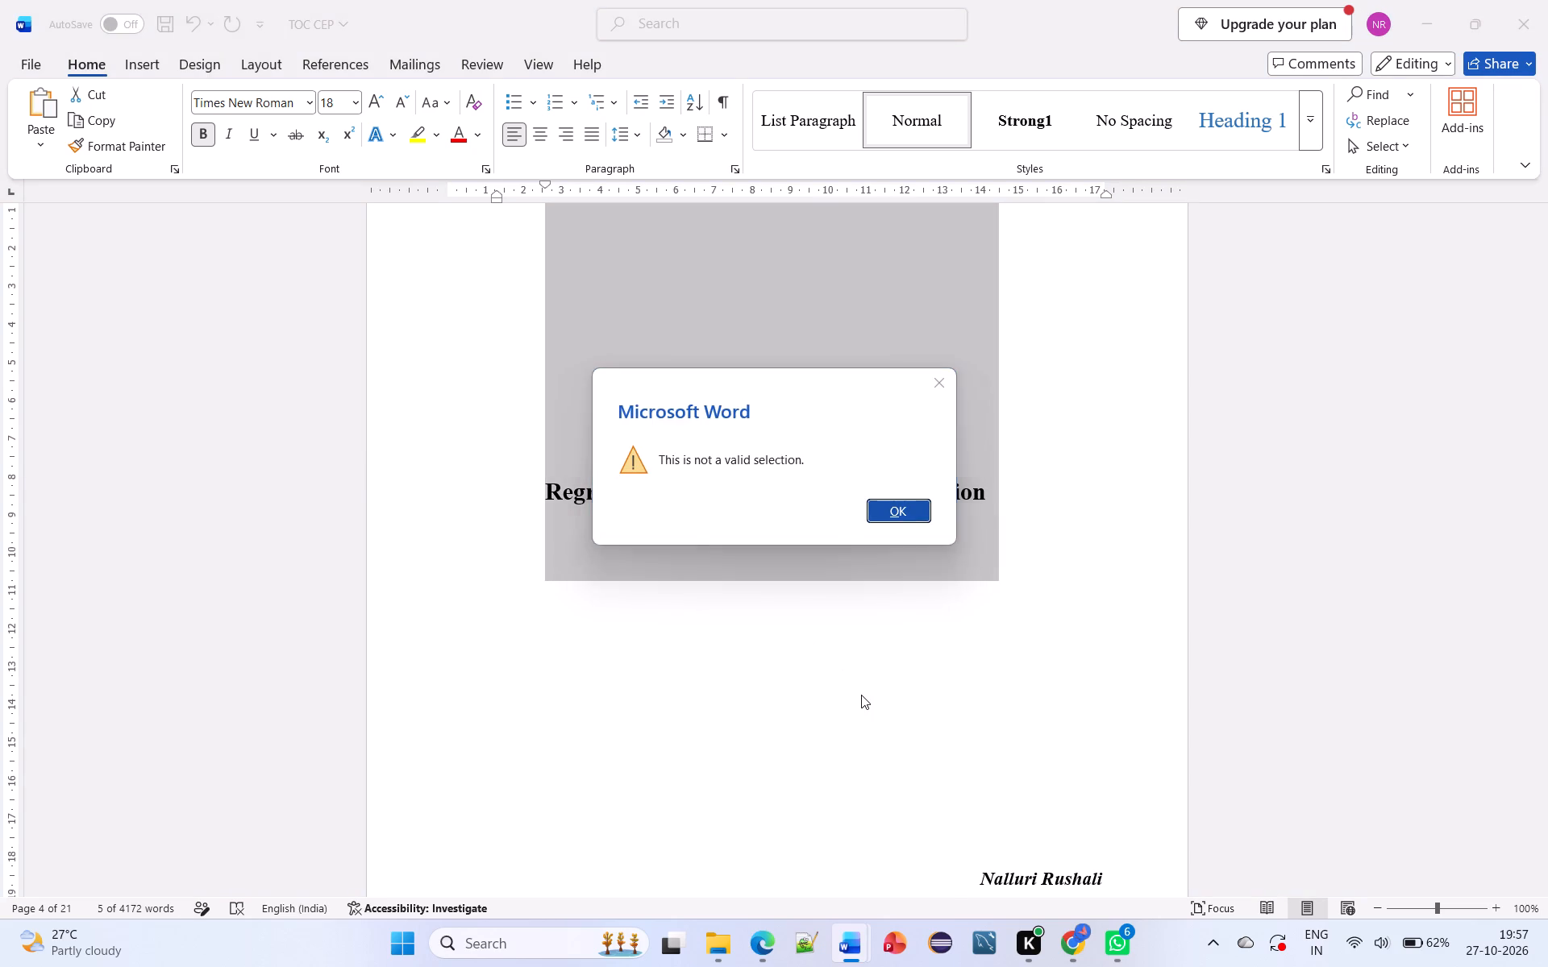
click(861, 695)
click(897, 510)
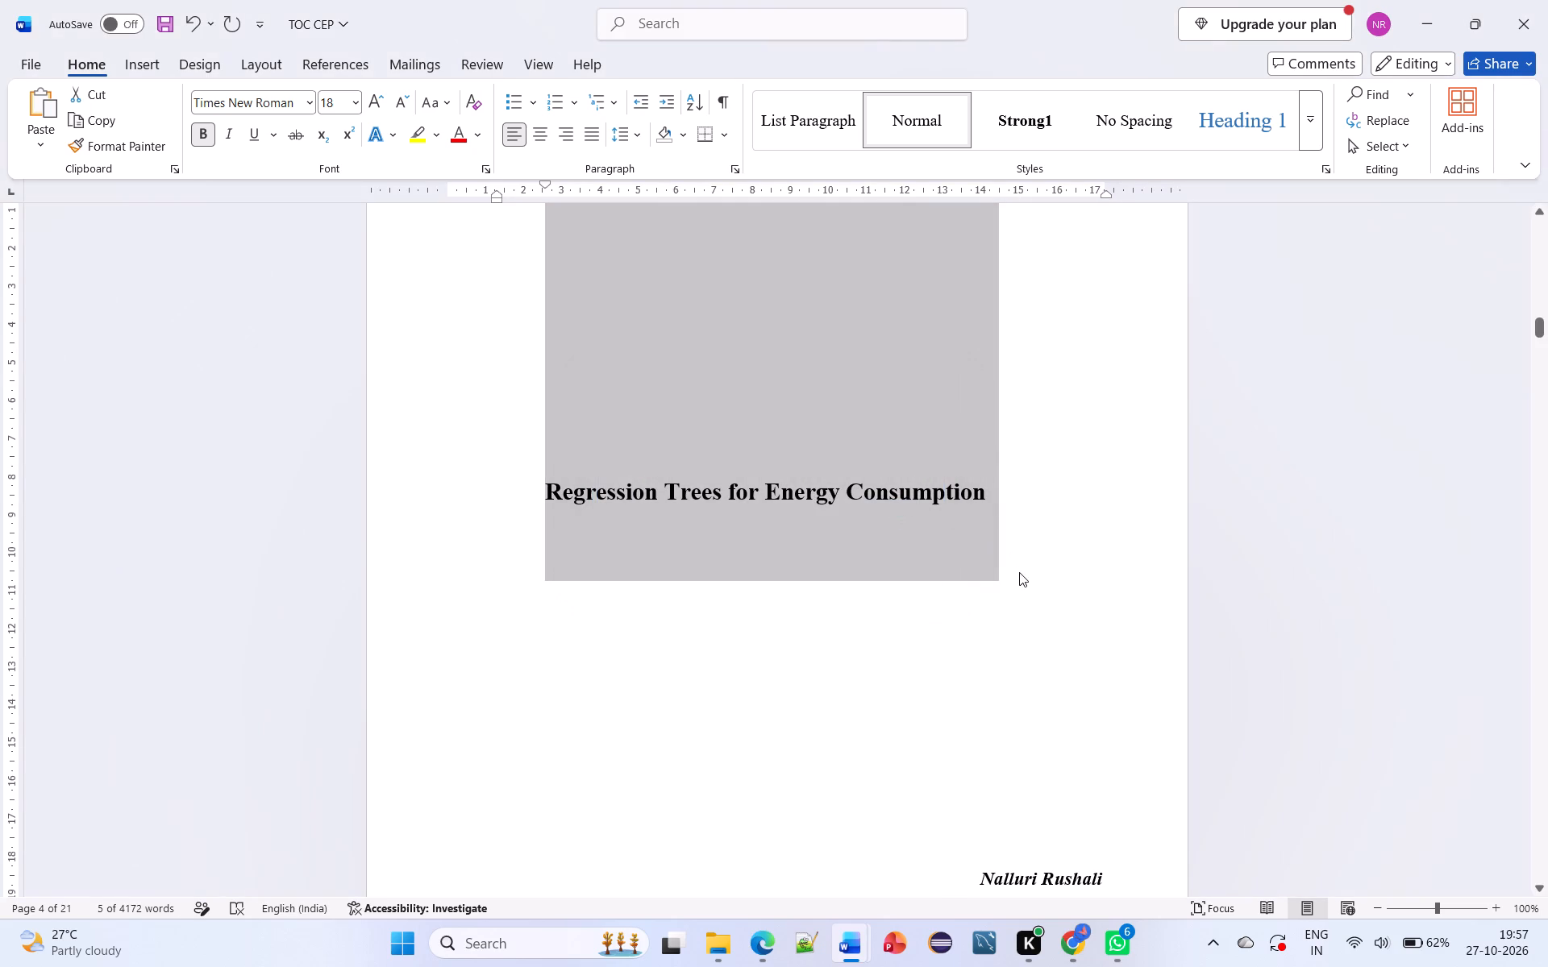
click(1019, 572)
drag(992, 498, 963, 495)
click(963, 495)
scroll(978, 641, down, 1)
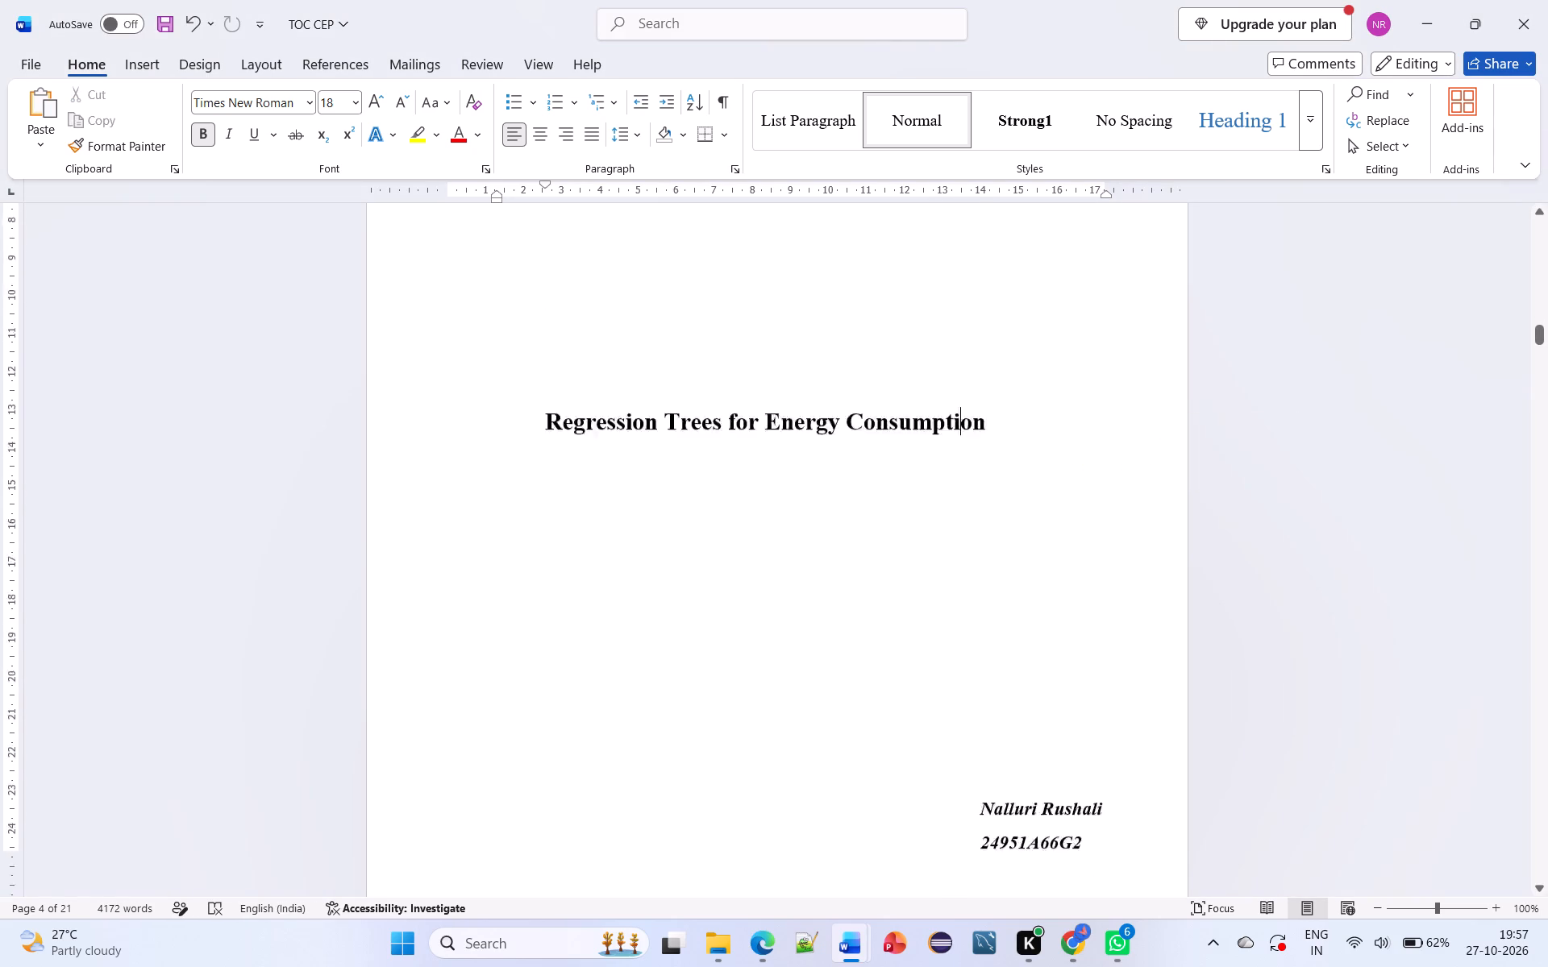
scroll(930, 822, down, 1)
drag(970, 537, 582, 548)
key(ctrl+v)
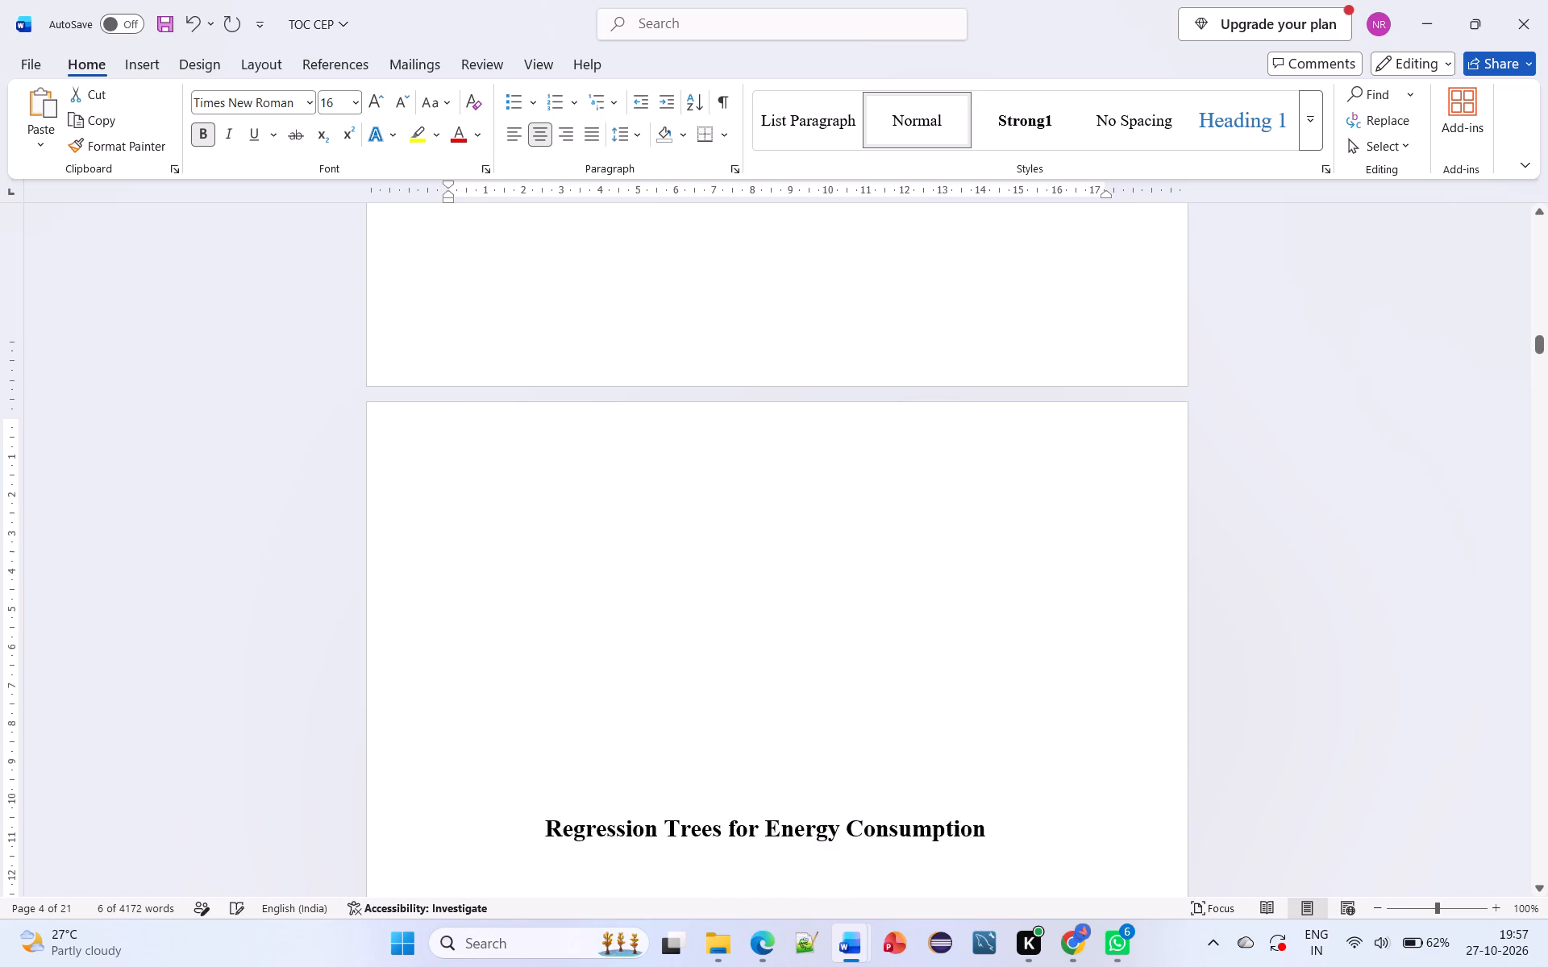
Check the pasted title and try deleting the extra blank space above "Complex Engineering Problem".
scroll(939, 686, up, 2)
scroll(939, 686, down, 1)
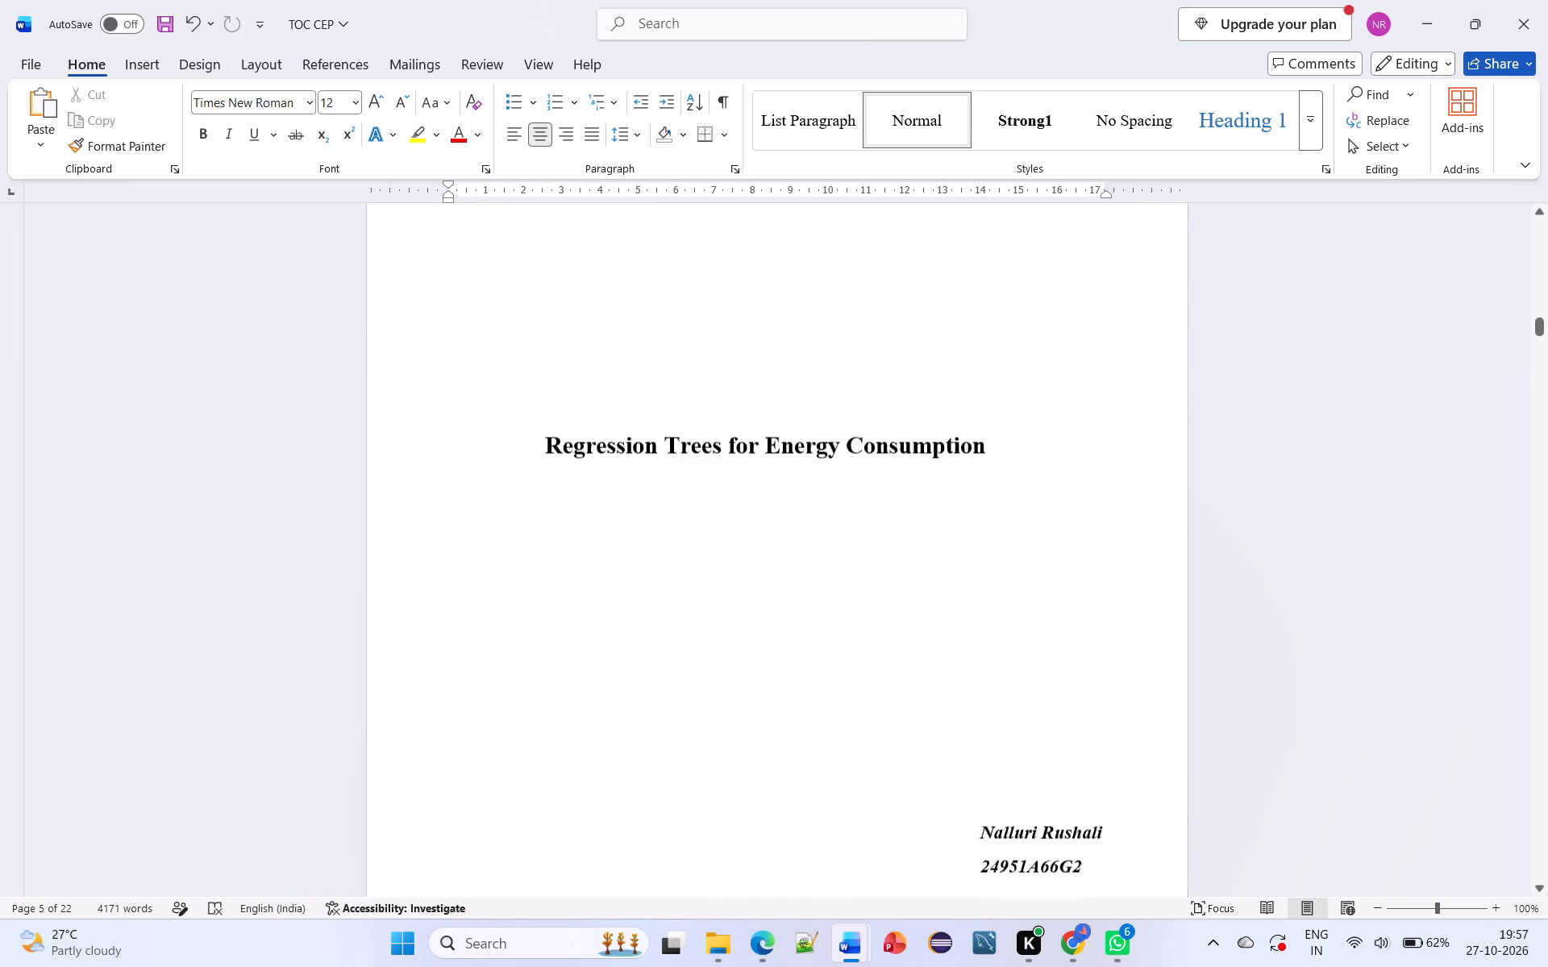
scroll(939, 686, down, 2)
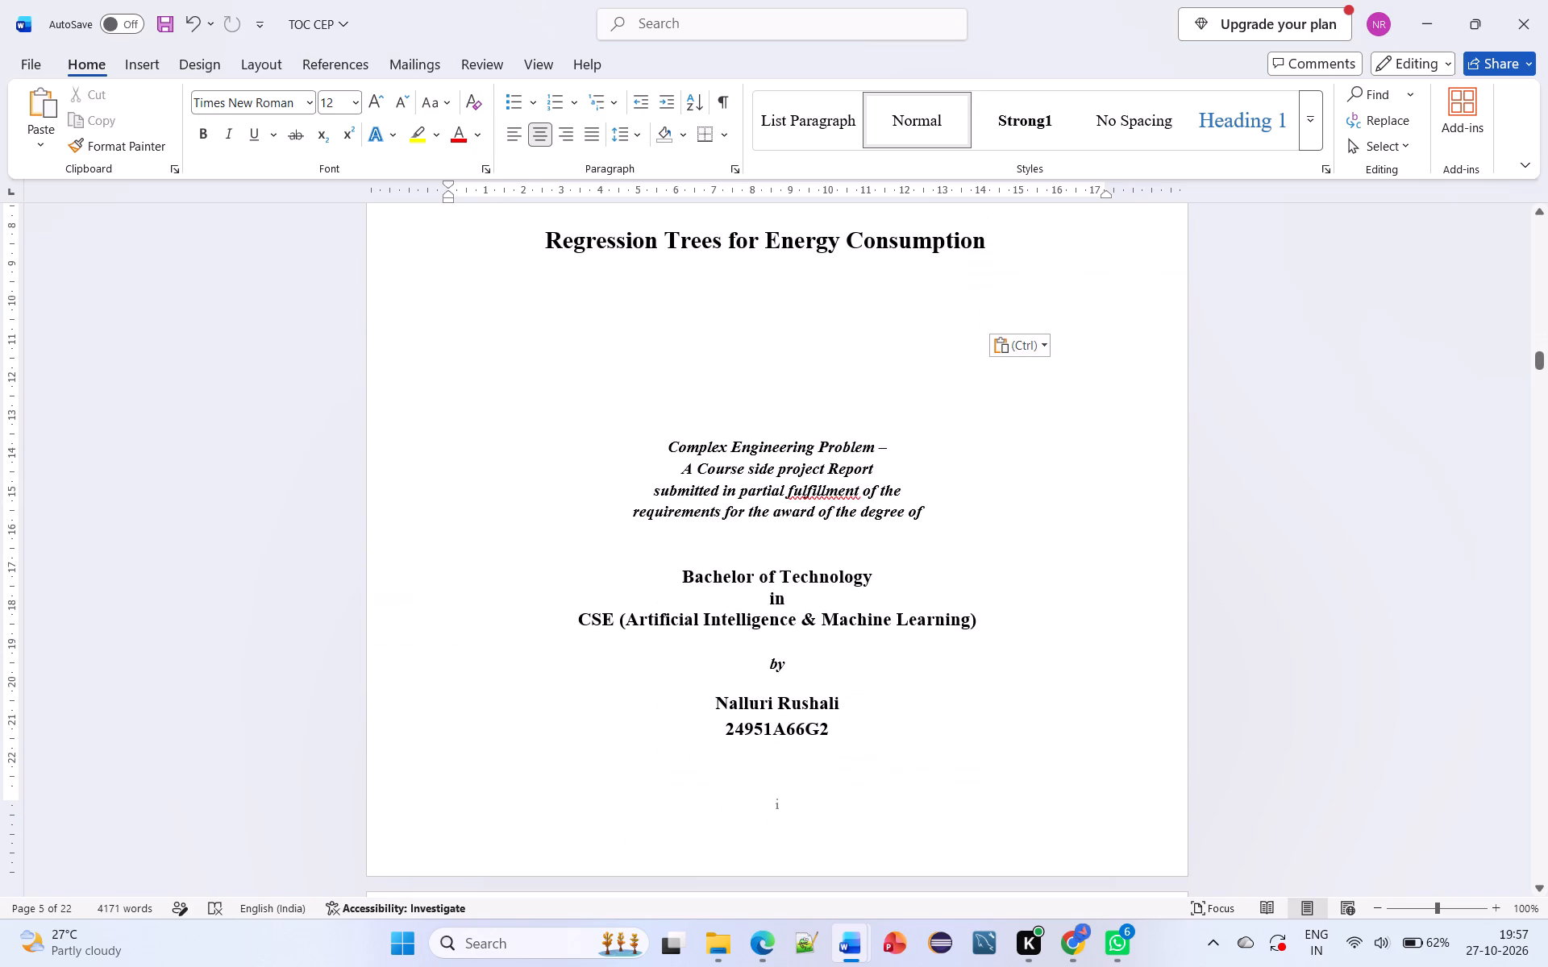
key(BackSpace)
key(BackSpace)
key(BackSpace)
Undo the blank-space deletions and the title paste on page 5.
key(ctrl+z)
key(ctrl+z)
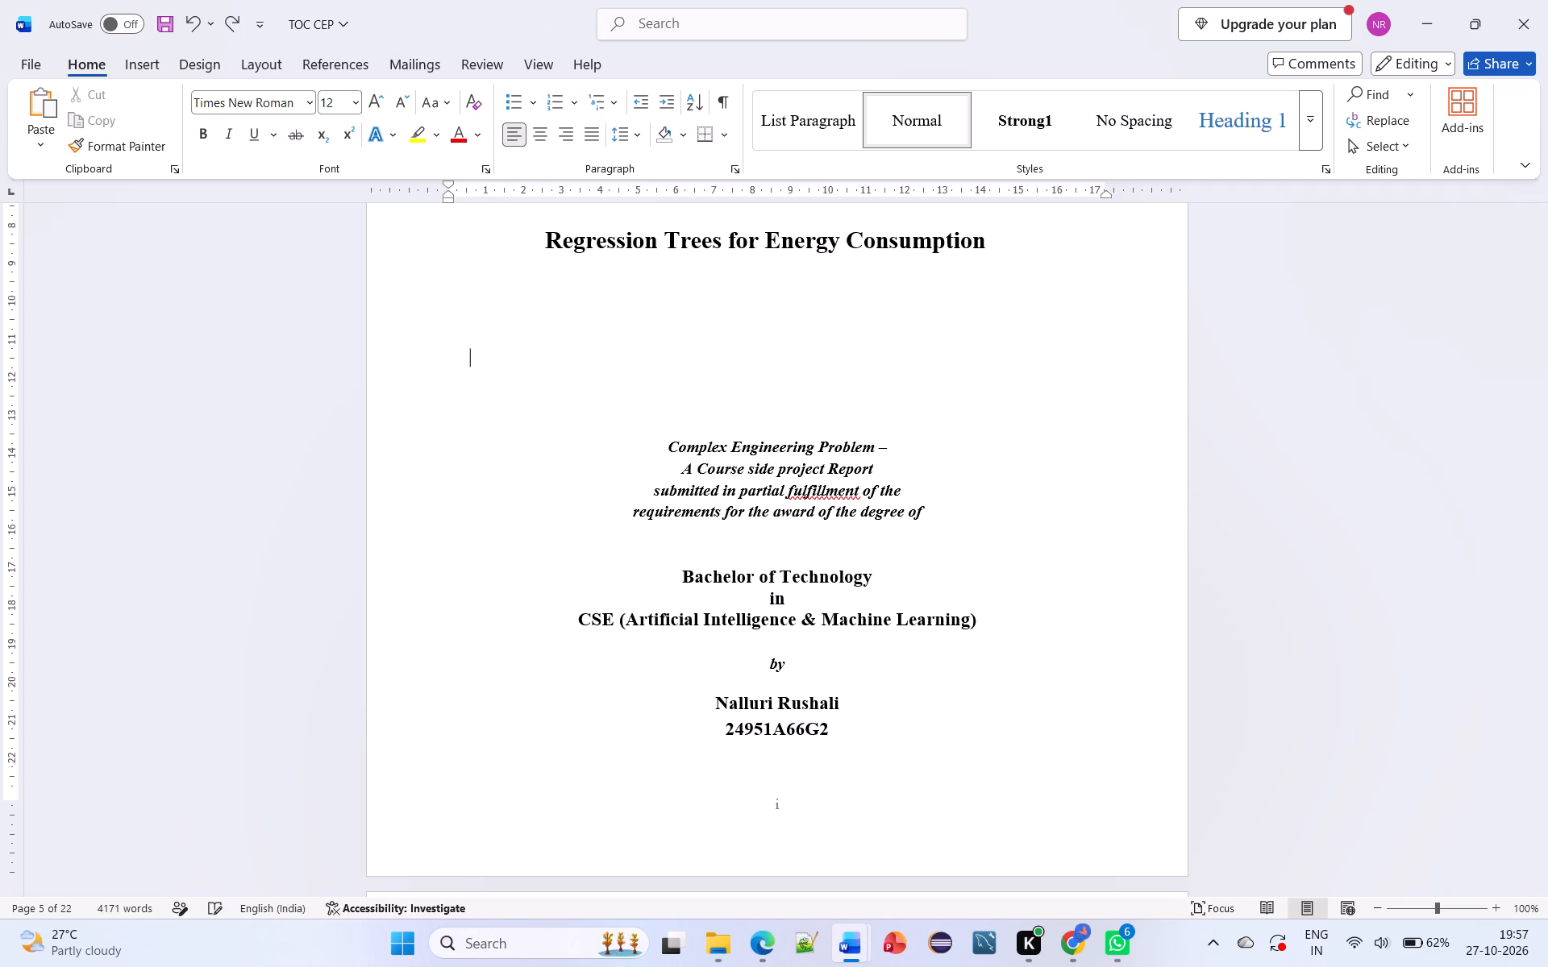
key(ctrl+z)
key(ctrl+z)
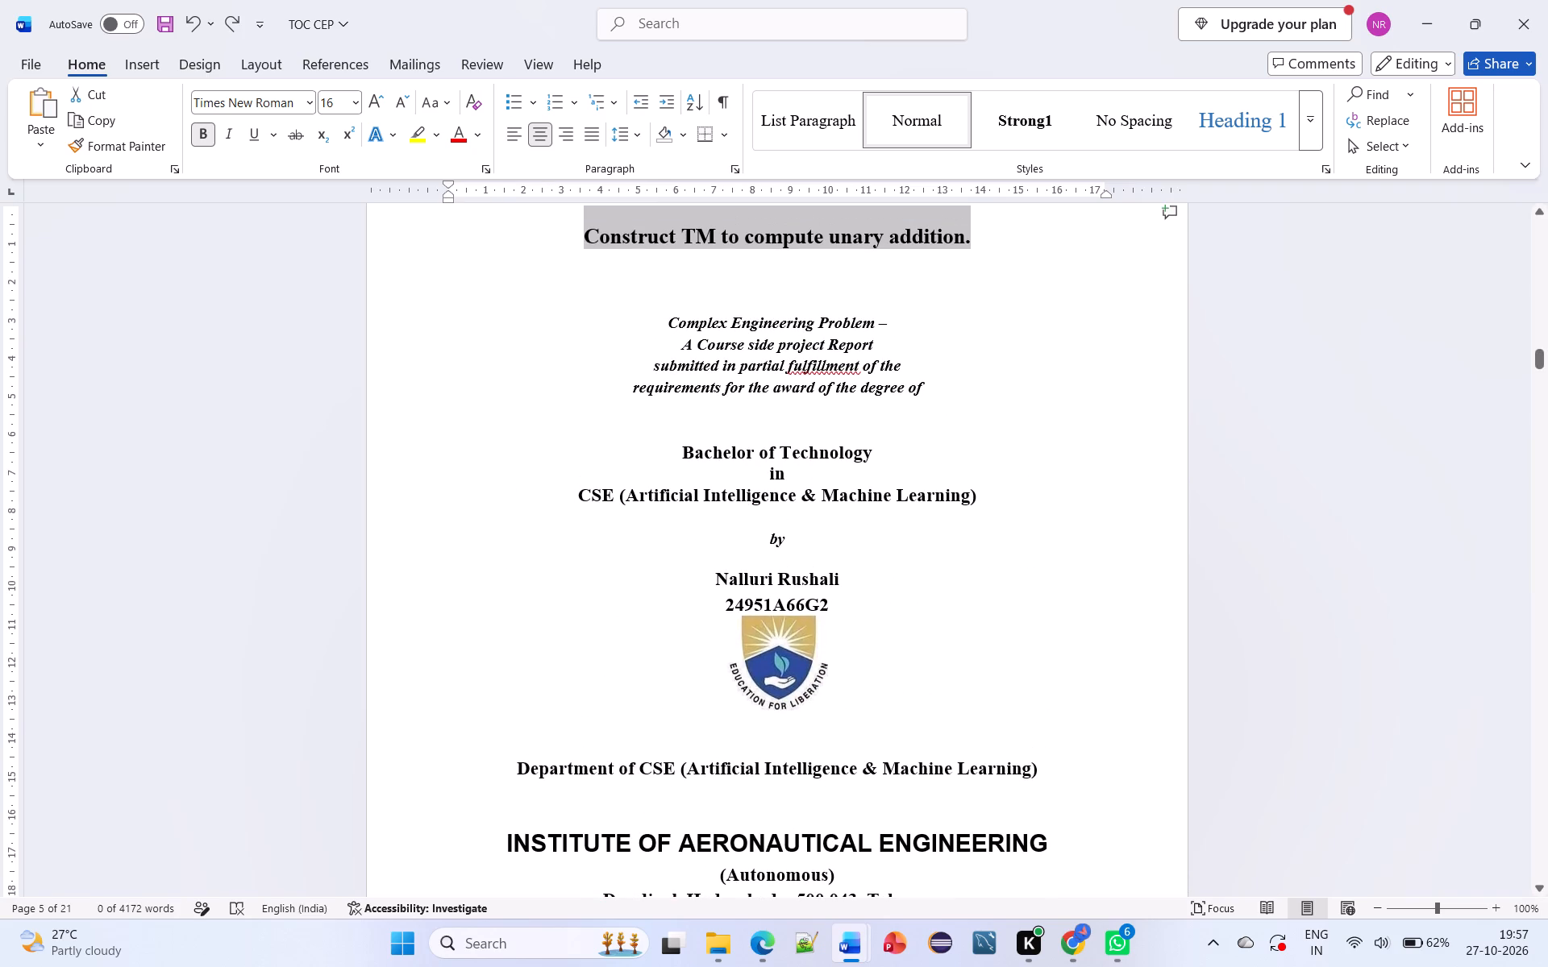
Replace "TM to compute unary addition." in the page 5 title with "Regression Trees for Energy Consumption", checking the wording against the other CEP report.
click(972, 330)
scroll(978, 315, down, 1)
drag(976, 230, 705, 223)
scroll(956, 238, left, 1)
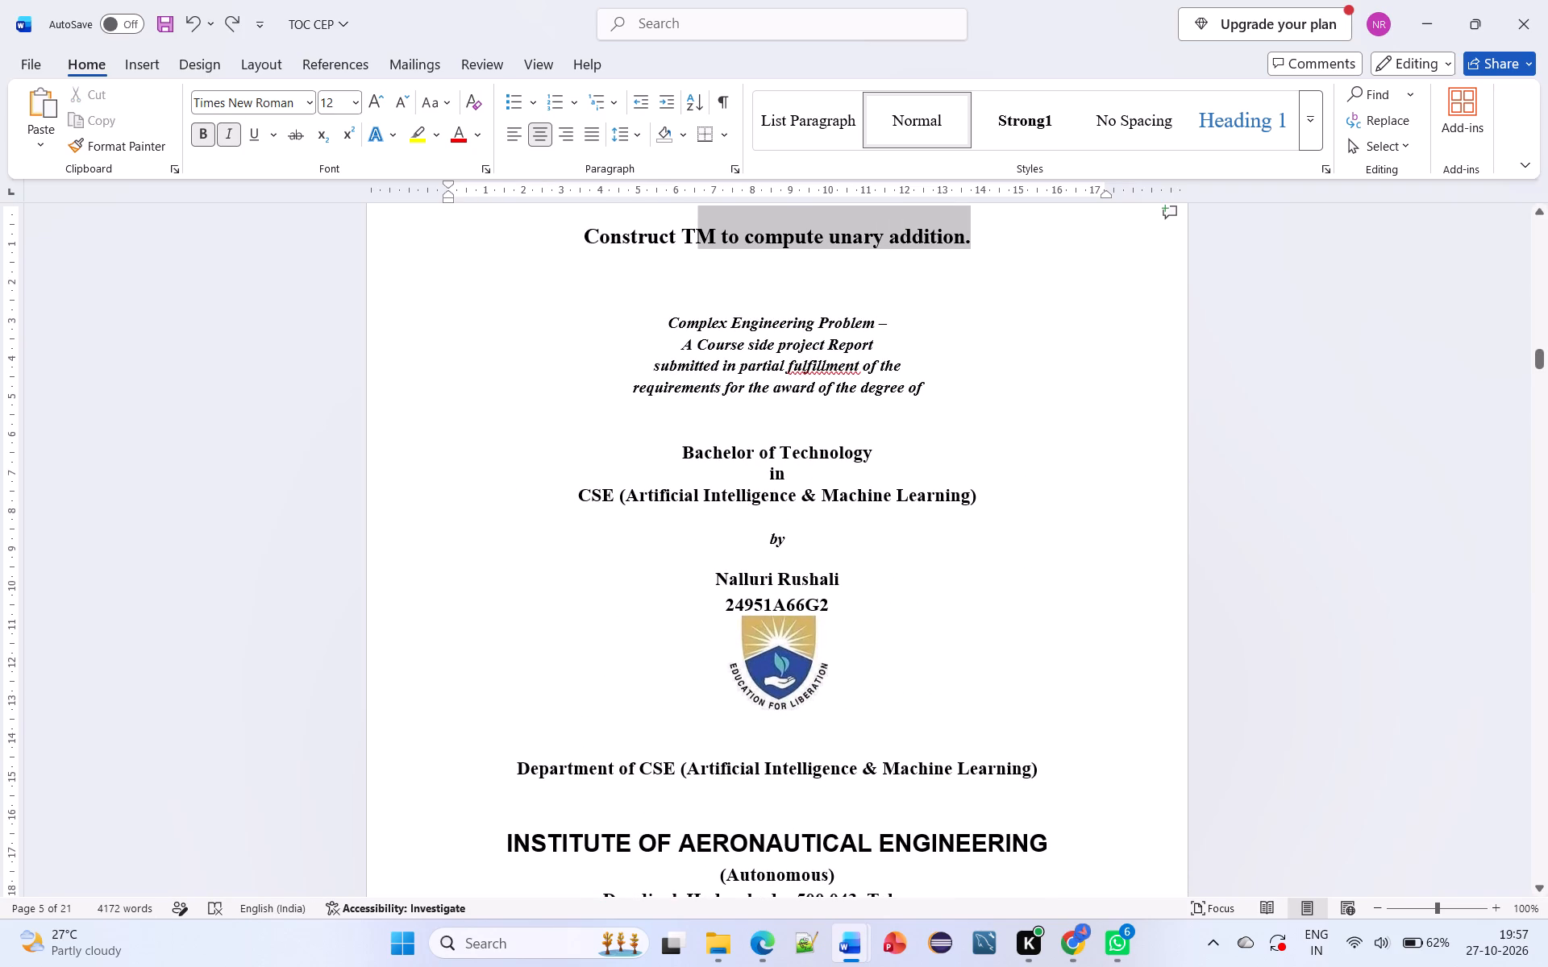
drag(705, 223, 680, 226)
key(BackSpace)
key(BackSpace)
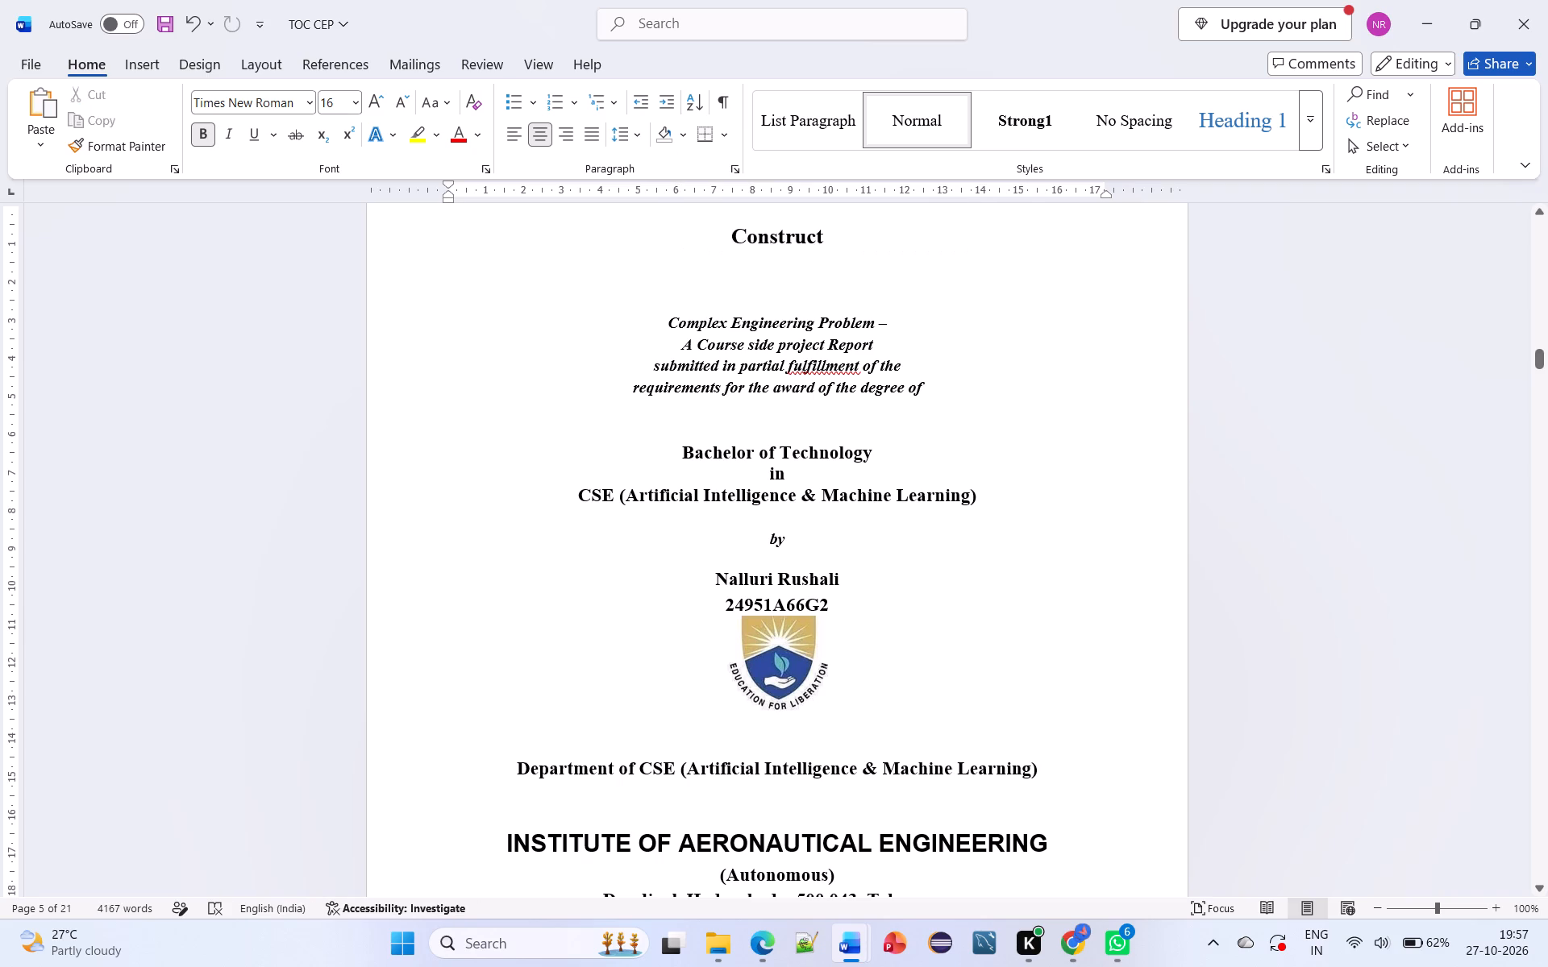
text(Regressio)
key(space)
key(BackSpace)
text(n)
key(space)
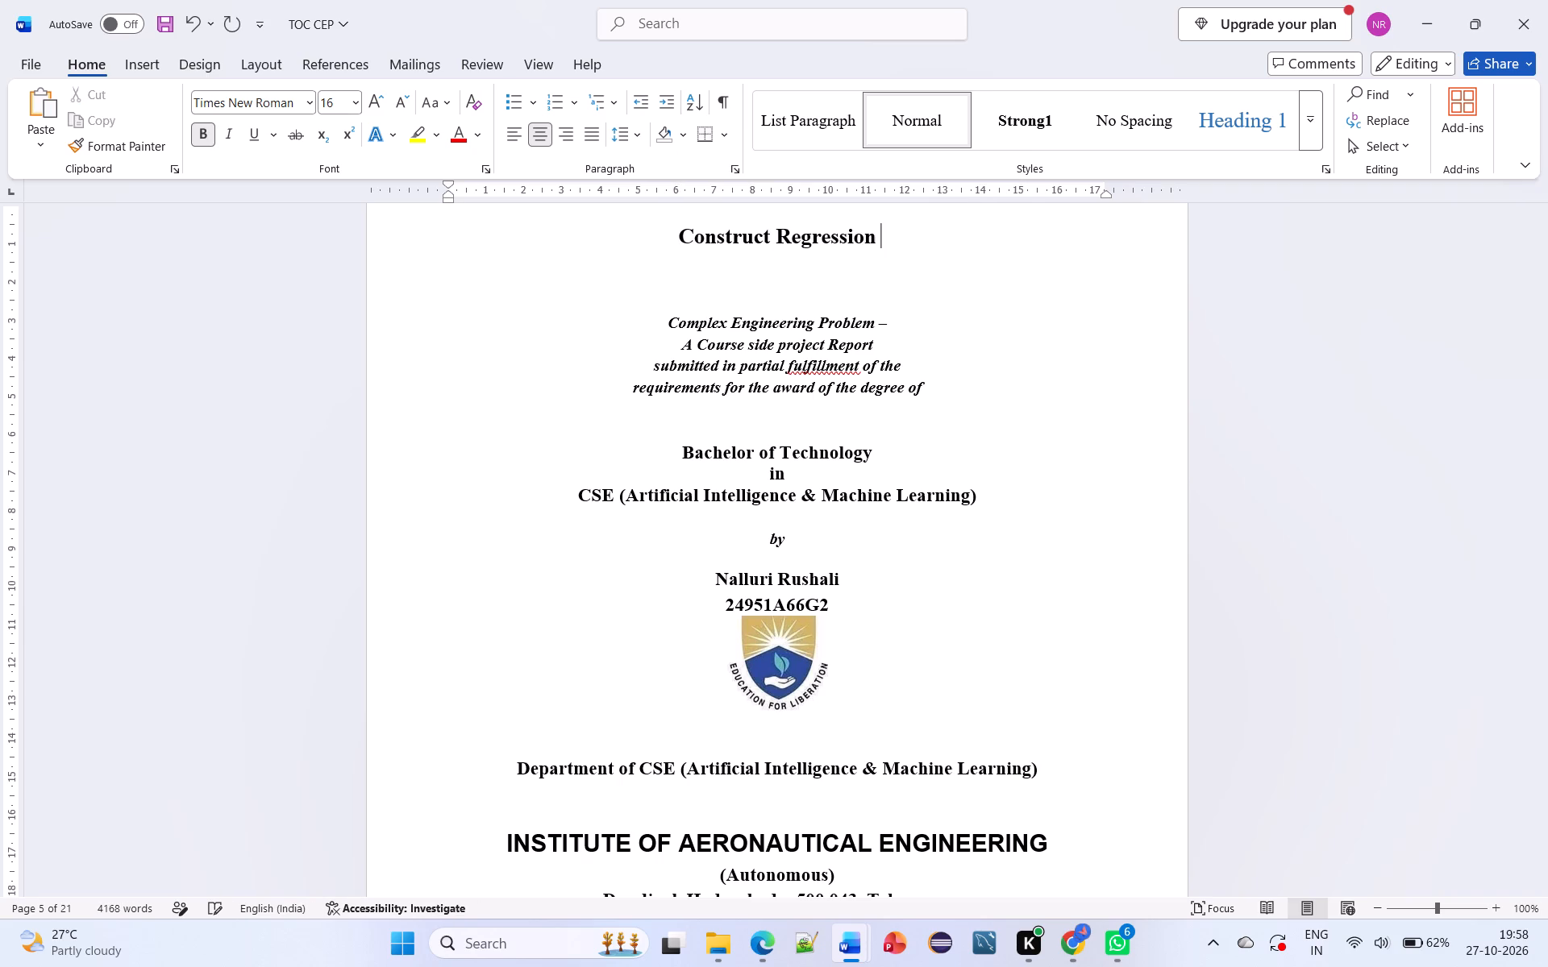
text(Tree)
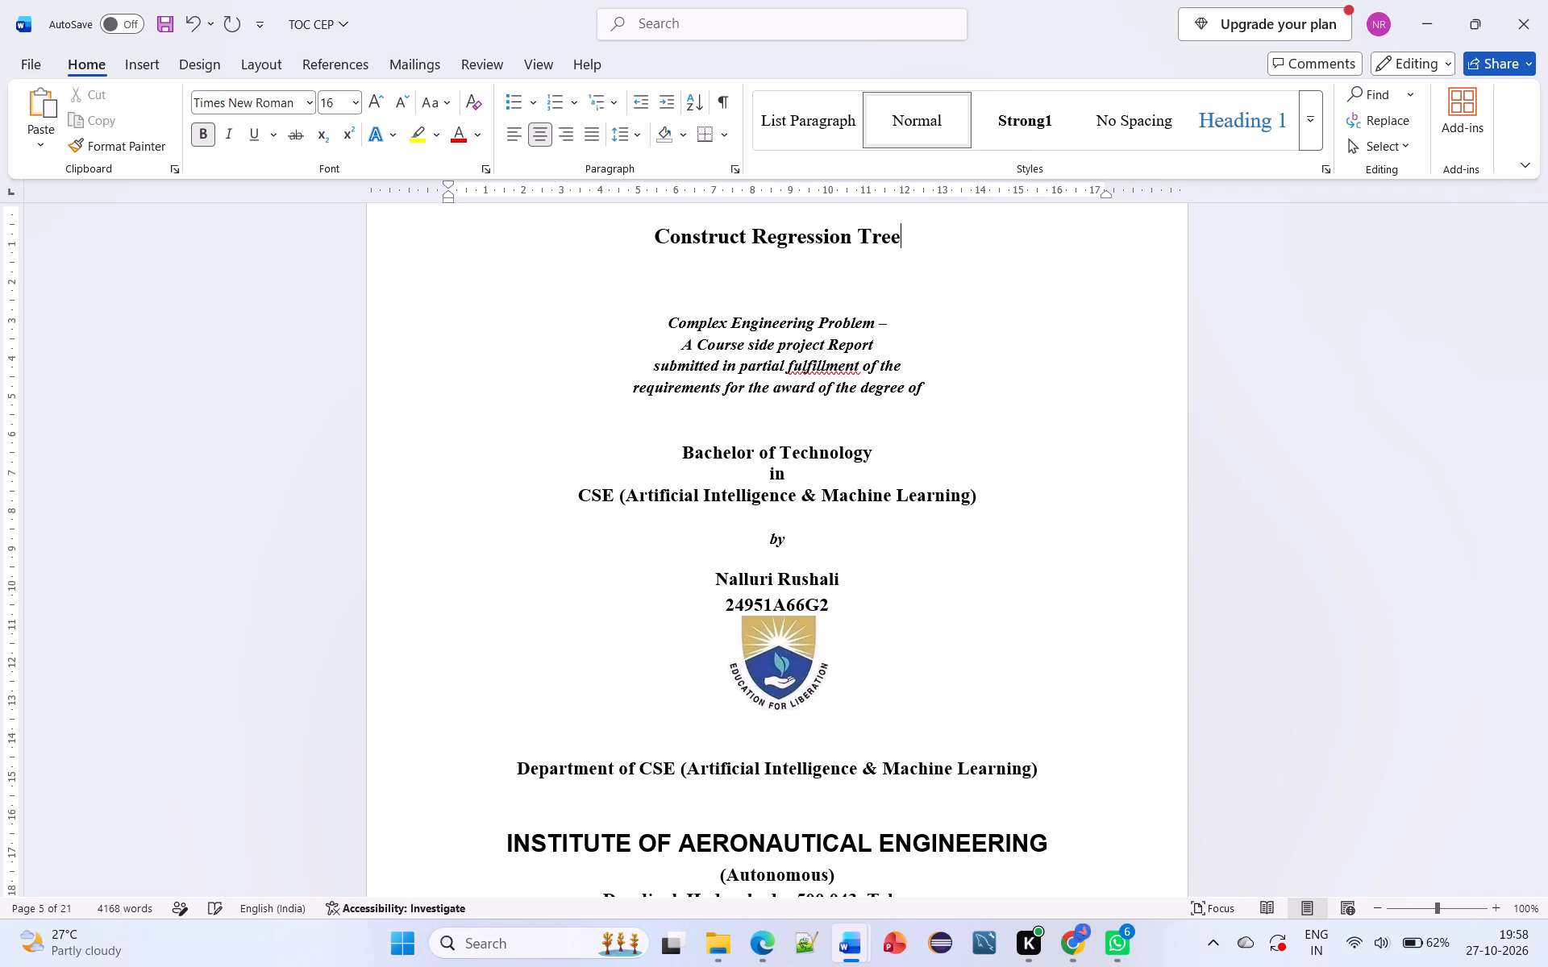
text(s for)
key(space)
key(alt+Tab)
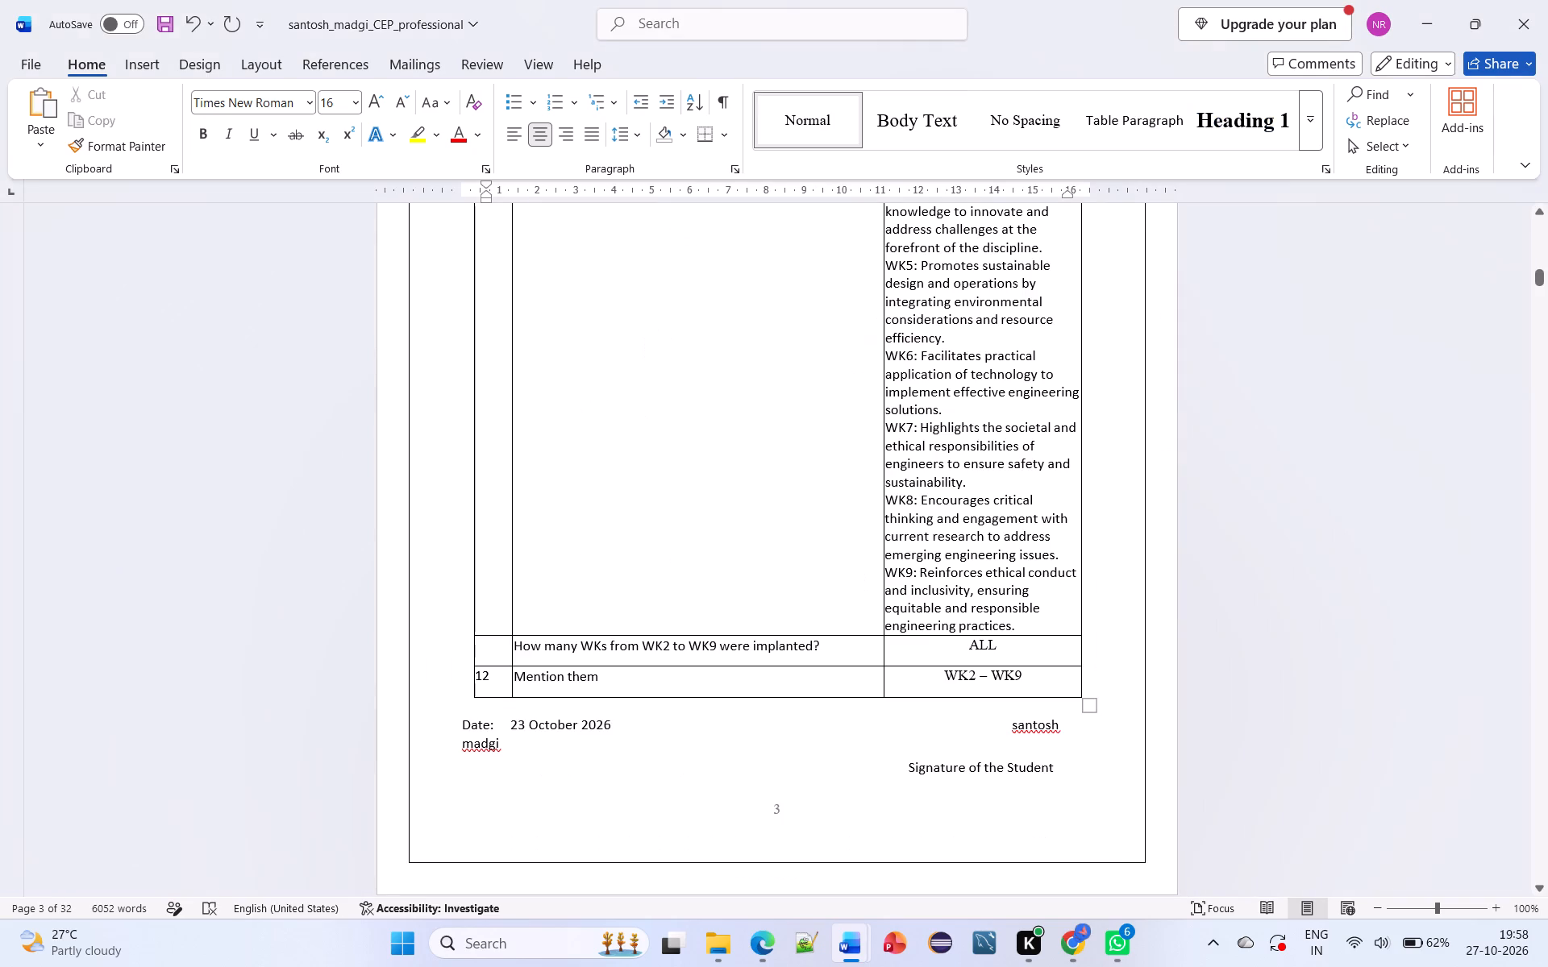
scroll(780, 347, up, 3)
scroll(780, 347, down, 5)
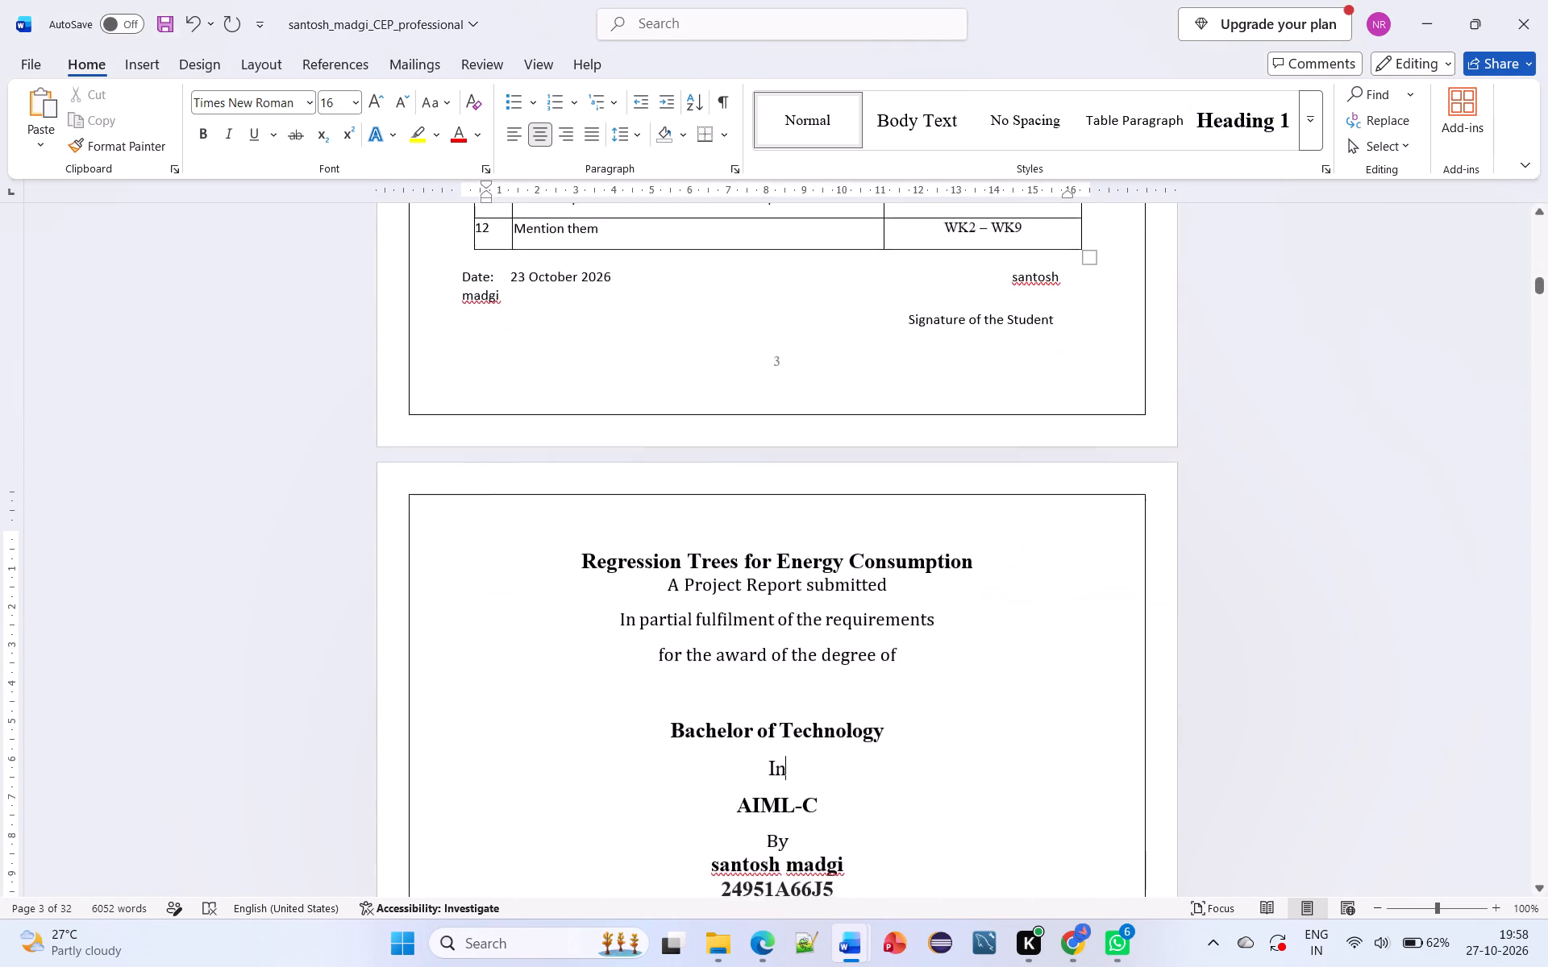
key(alt+Tab)
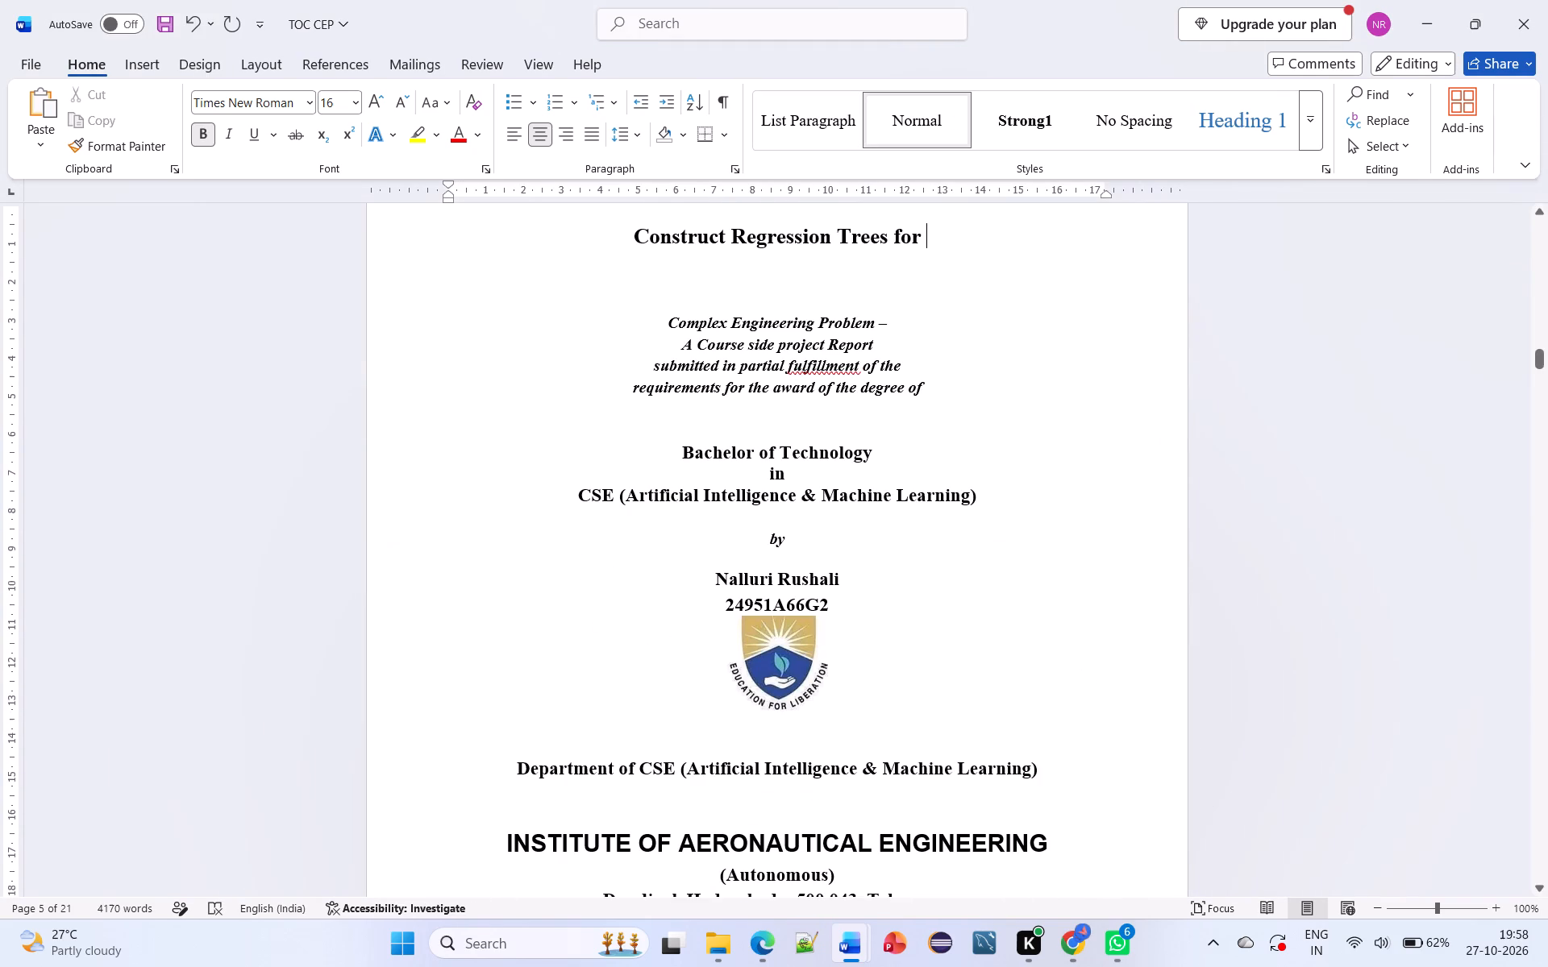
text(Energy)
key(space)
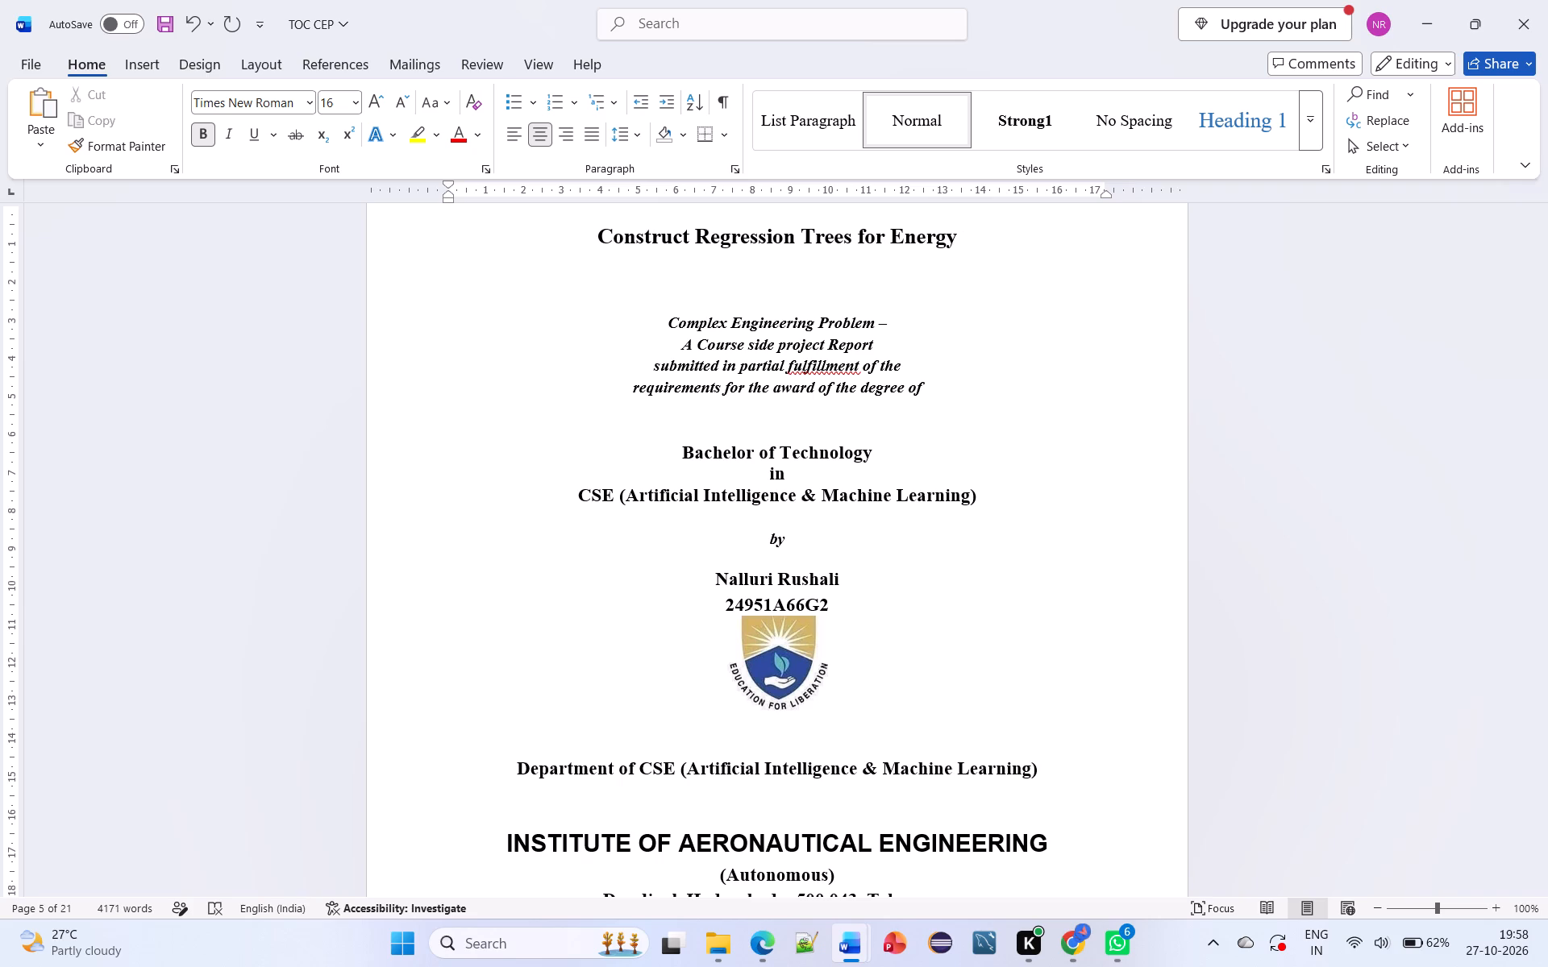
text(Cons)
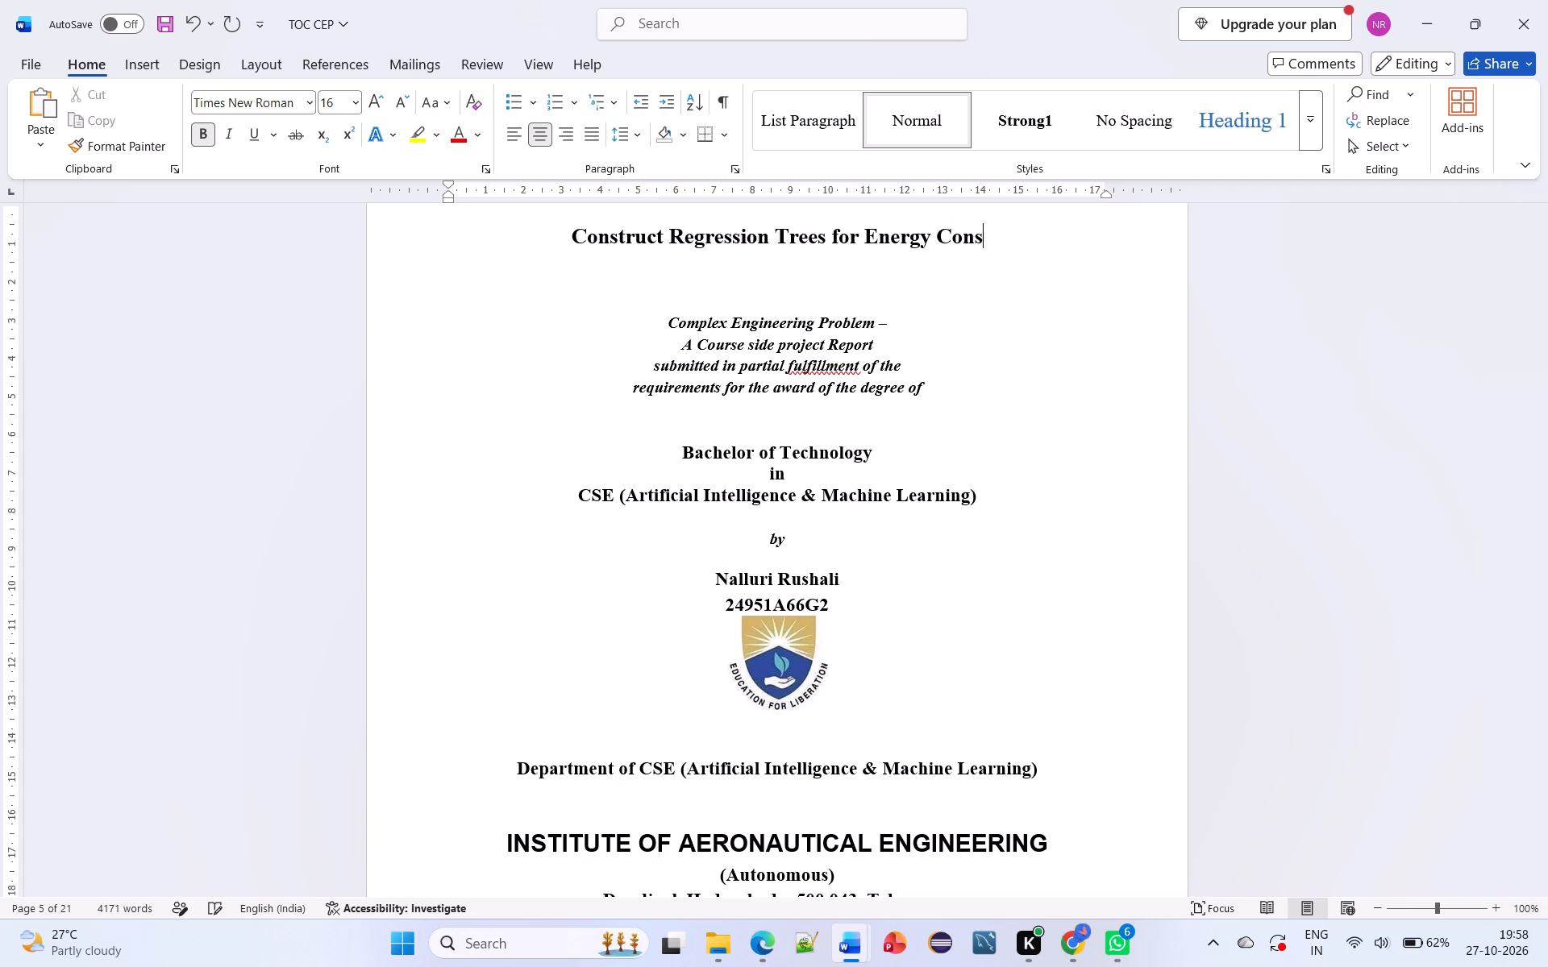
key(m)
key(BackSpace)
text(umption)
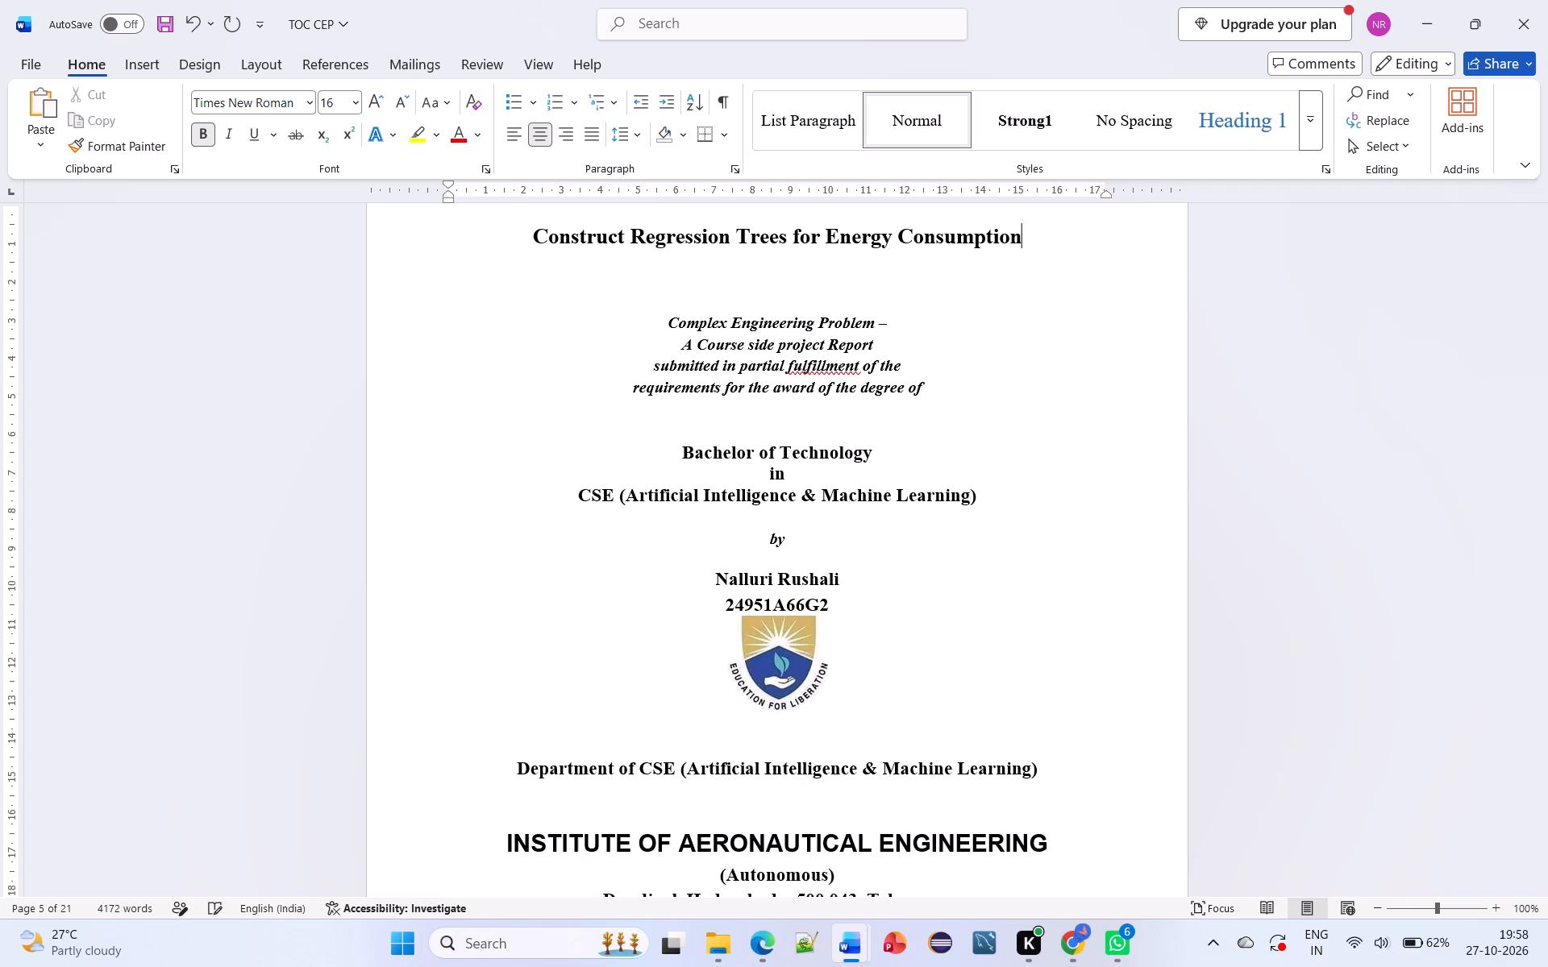
Delete the word "Construct" from the start of the page 5 title.
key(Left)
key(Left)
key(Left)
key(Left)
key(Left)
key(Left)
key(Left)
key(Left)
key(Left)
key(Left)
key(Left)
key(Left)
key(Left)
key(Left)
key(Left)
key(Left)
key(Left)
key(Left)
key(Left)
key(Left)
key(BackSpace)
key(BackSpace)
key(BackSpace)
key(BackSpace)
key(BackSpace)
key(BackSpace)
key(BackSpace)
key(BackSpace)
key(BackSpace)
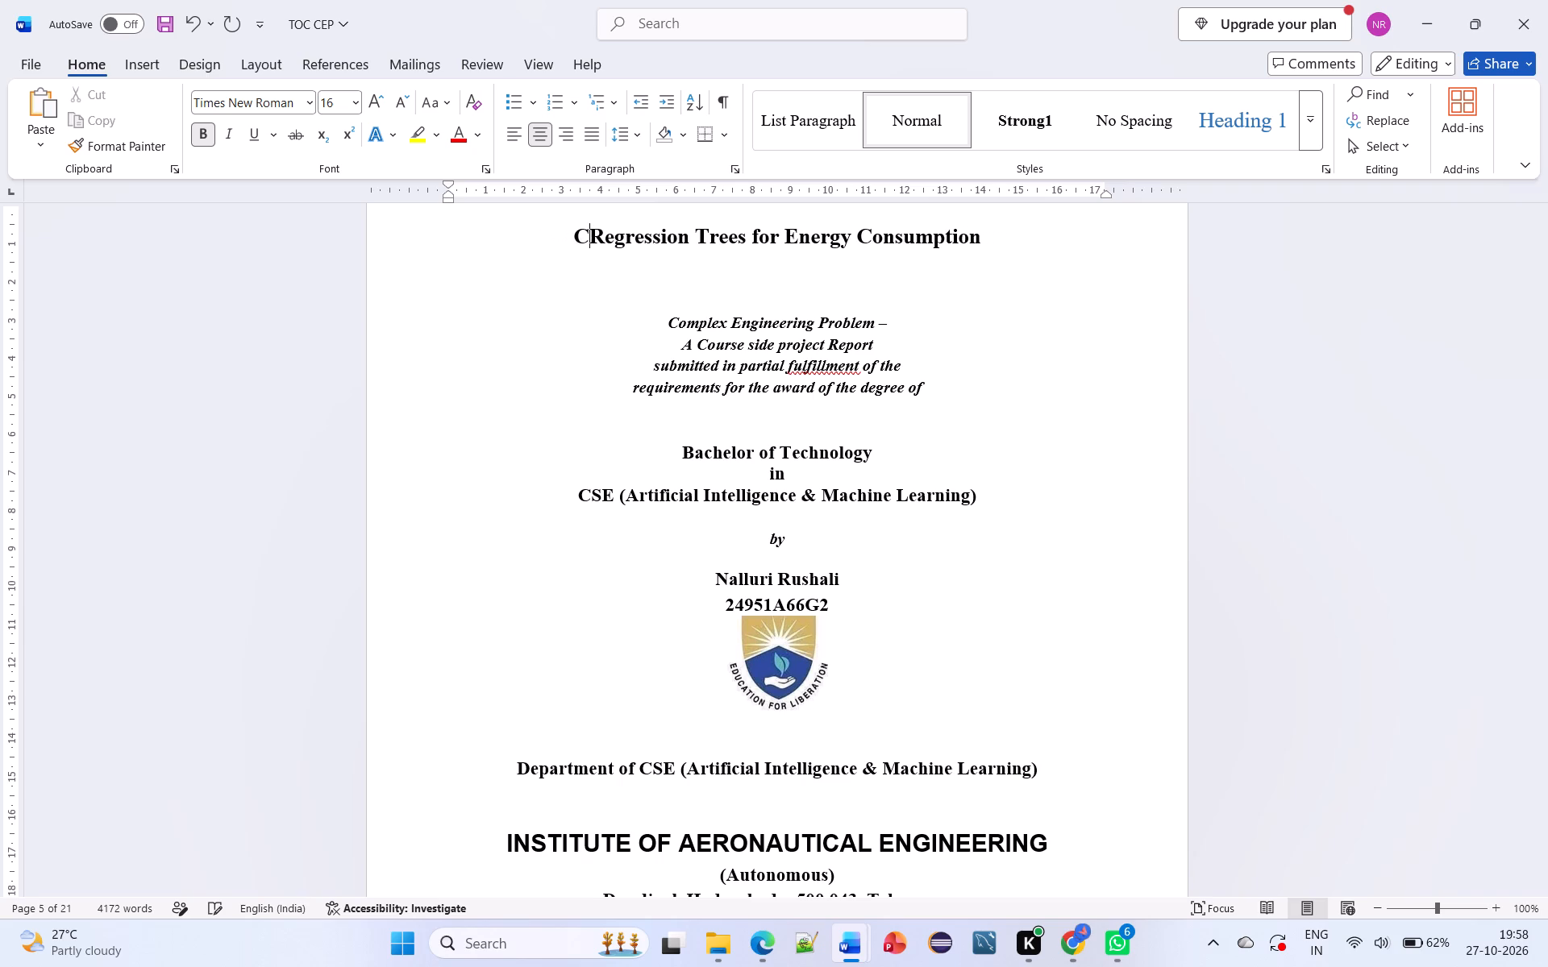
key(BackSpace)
Check the student roll number on the Declaration page and compare it with the same page of toc_rep.pdf.
scroll(969, 481, down, 2)
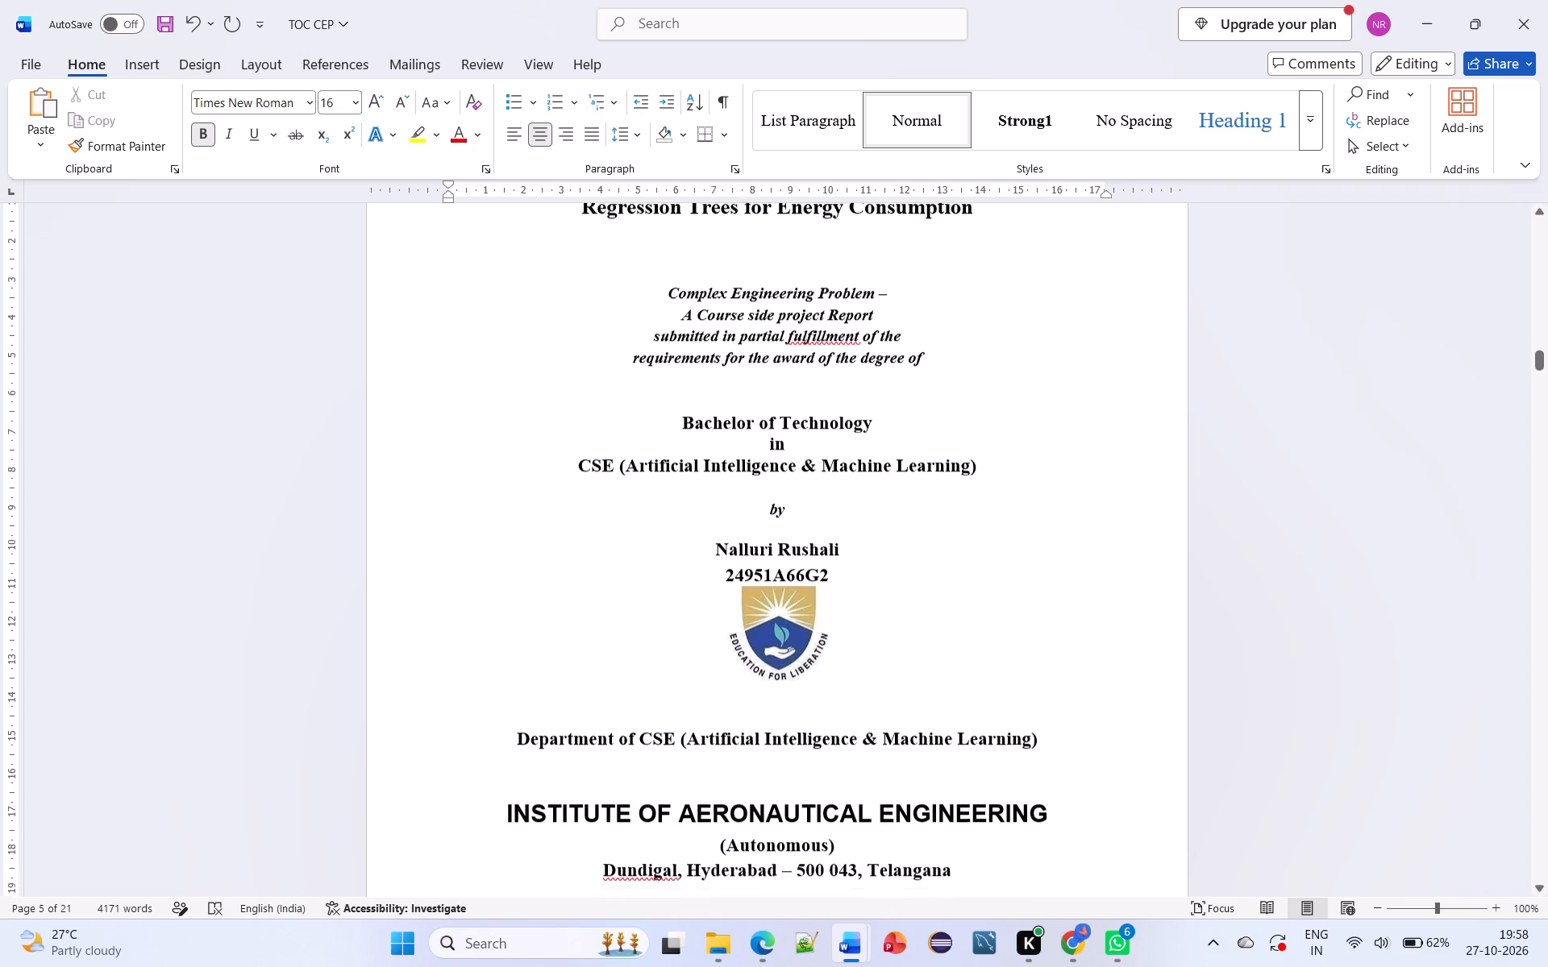
scroll(969, 481, down, 4)
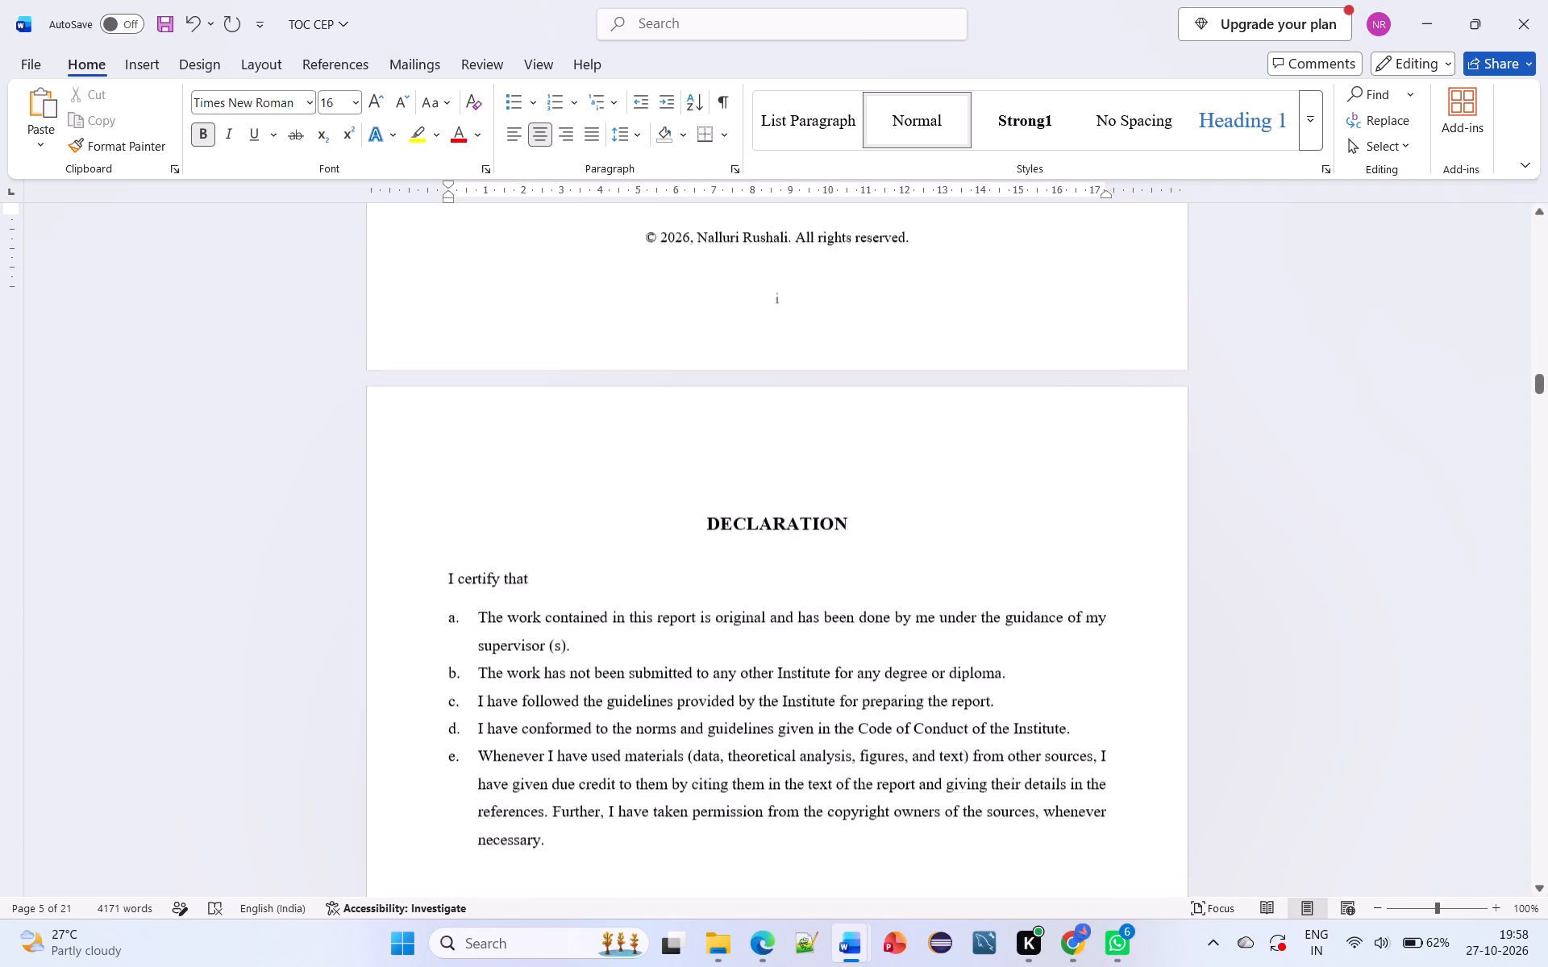
scroll(969, 481, down, 2)
click(1033, 602)
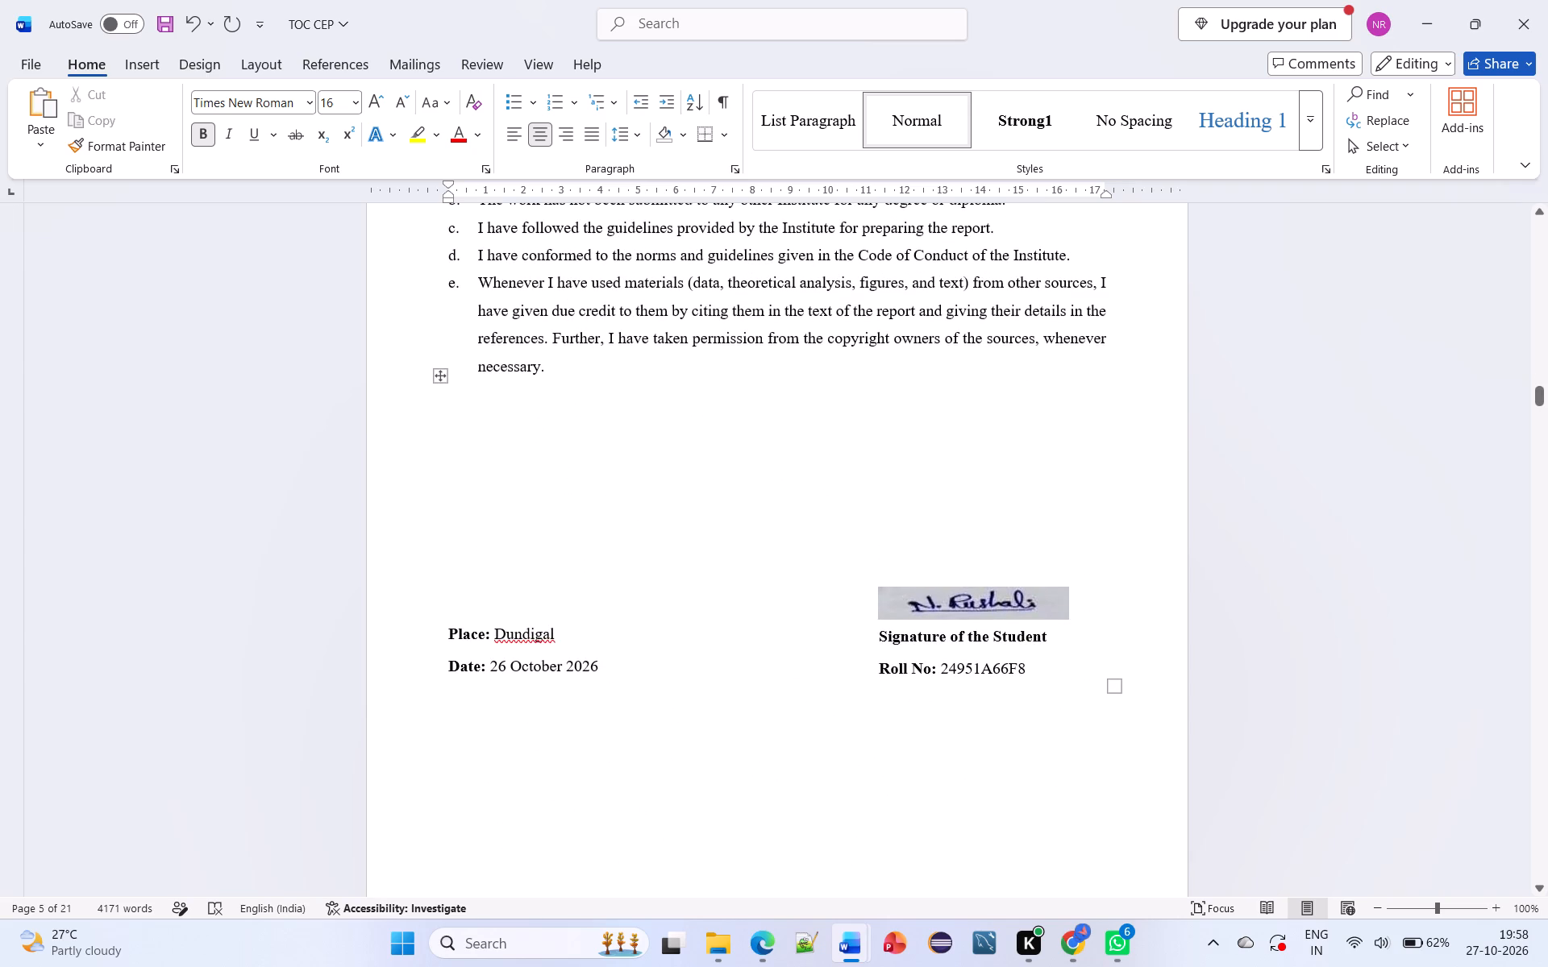
click(1033, 602)
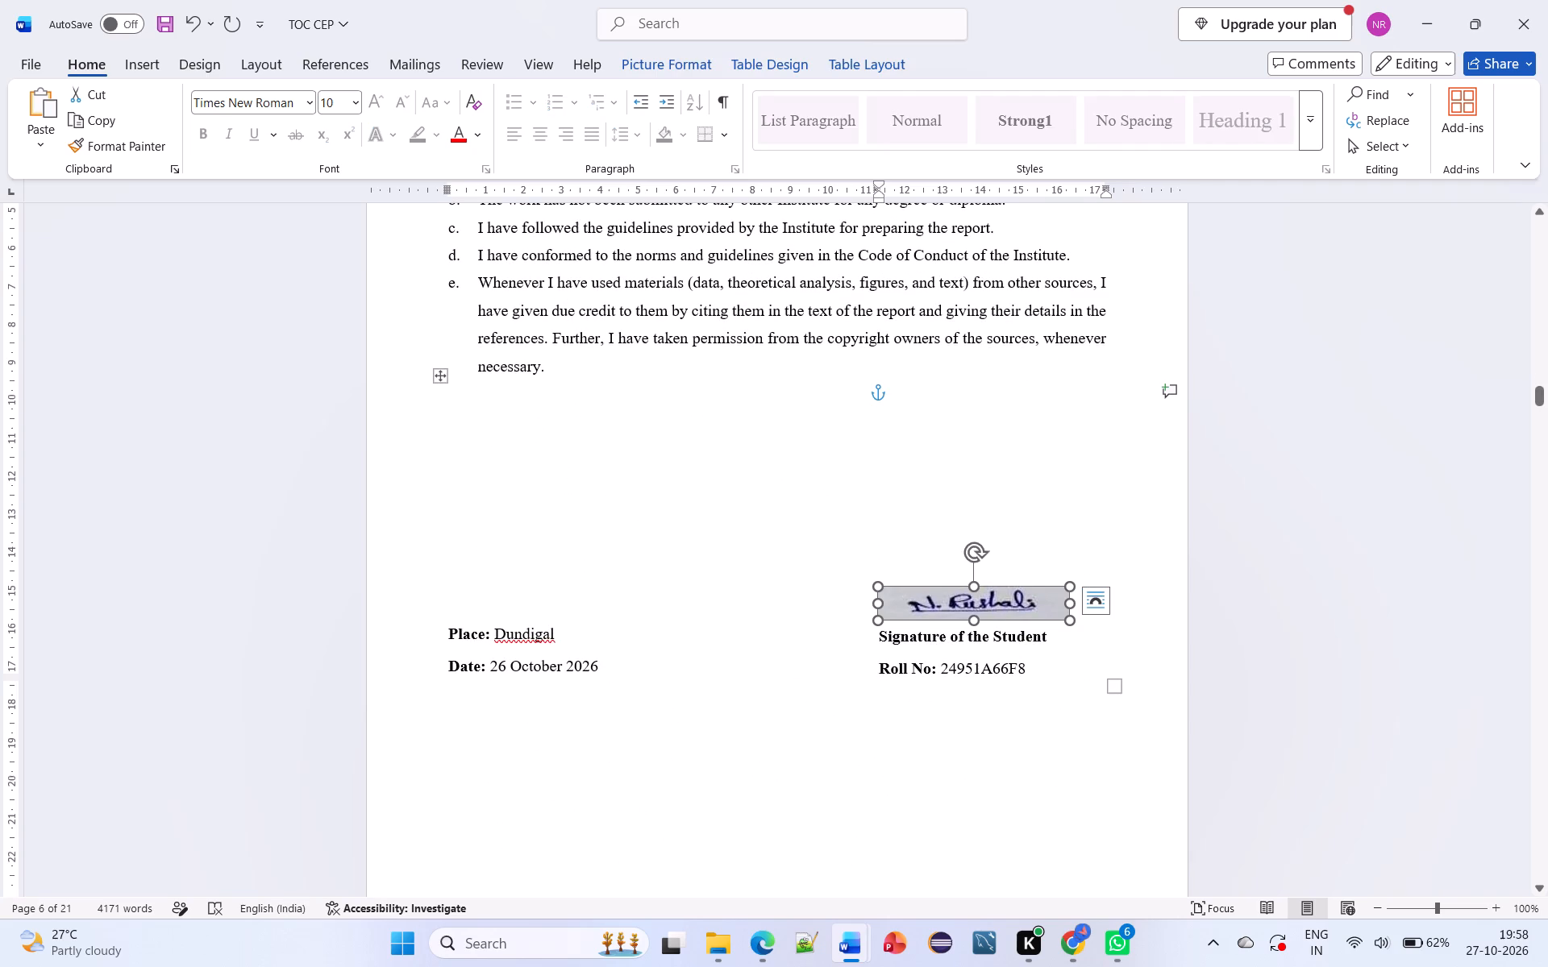
click(1033, 660)
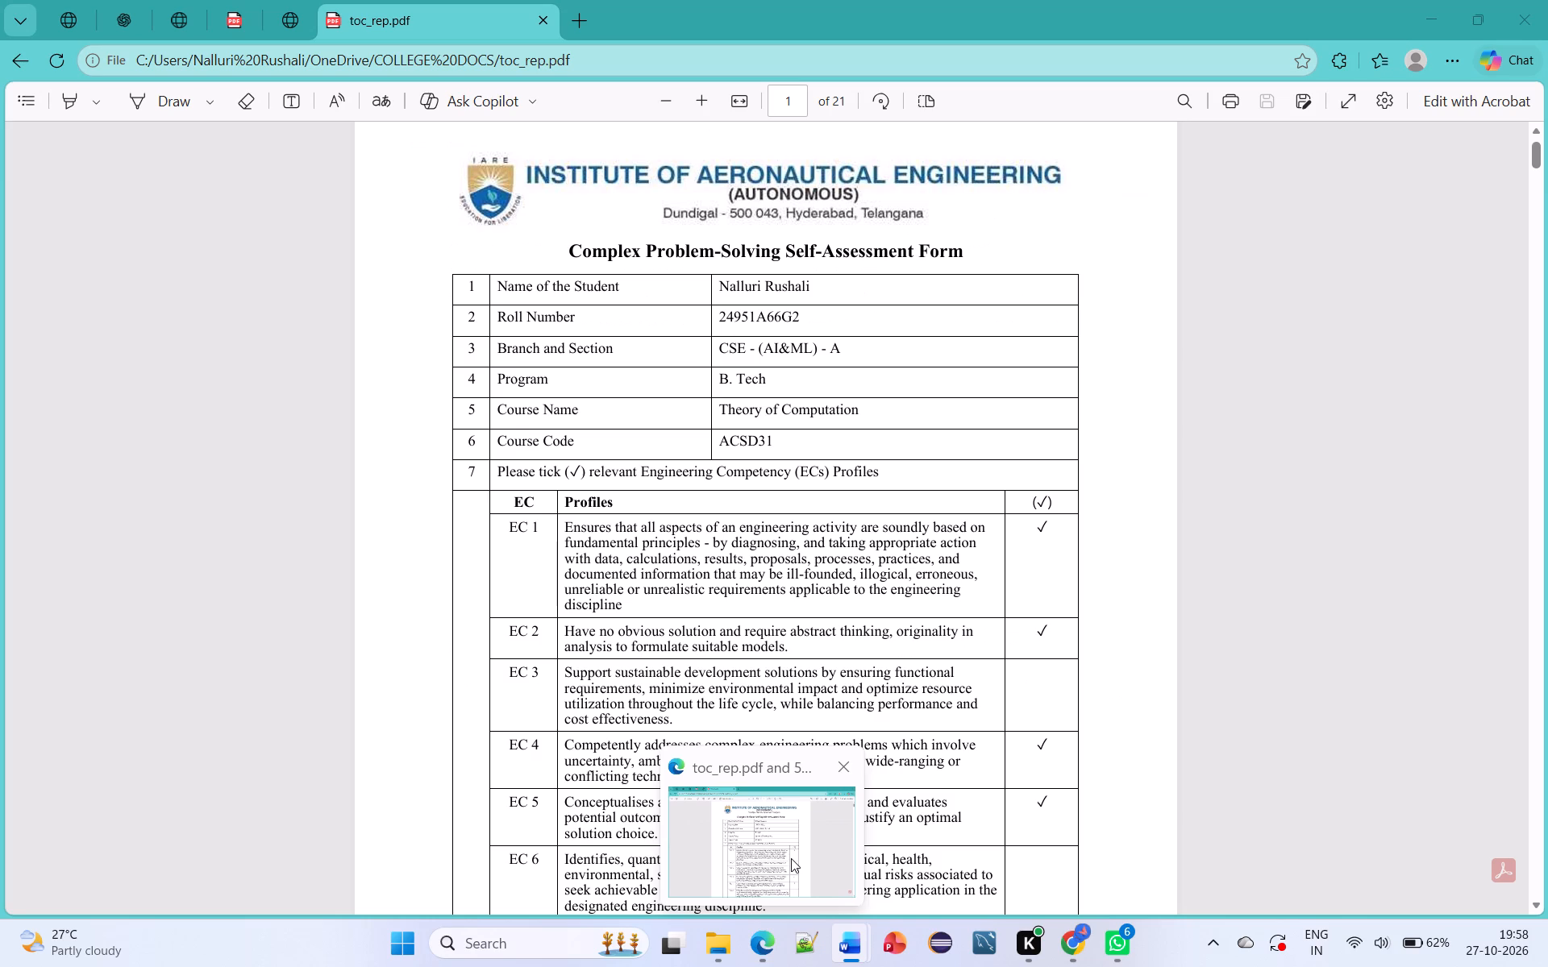
click(813, 826)
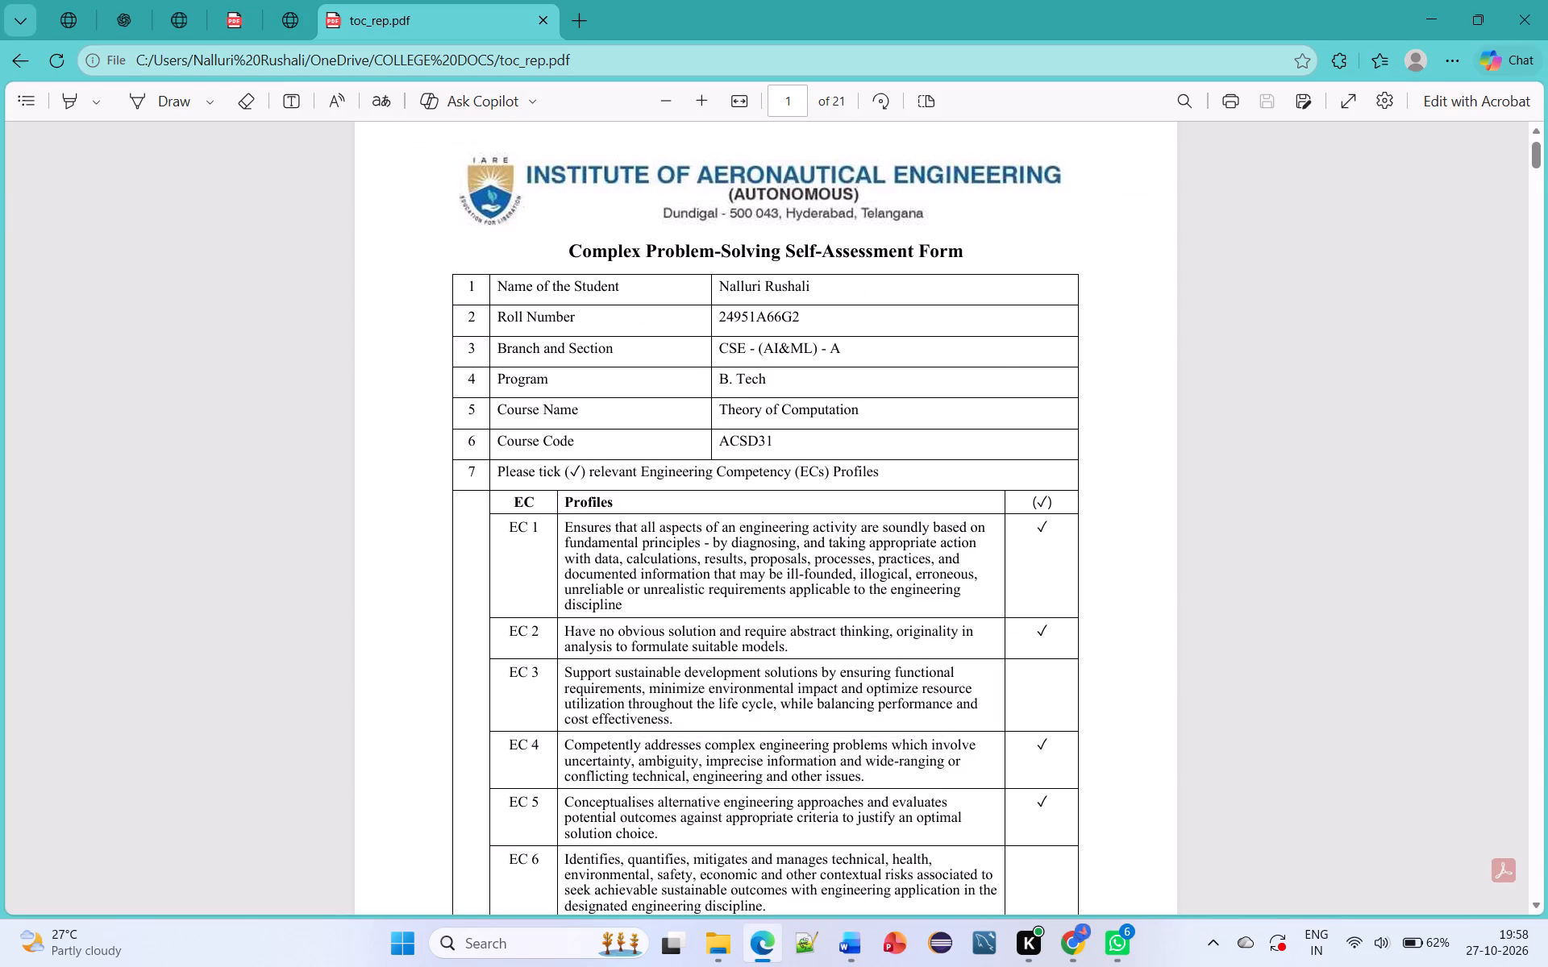
scroll(944, 573, down, 10)
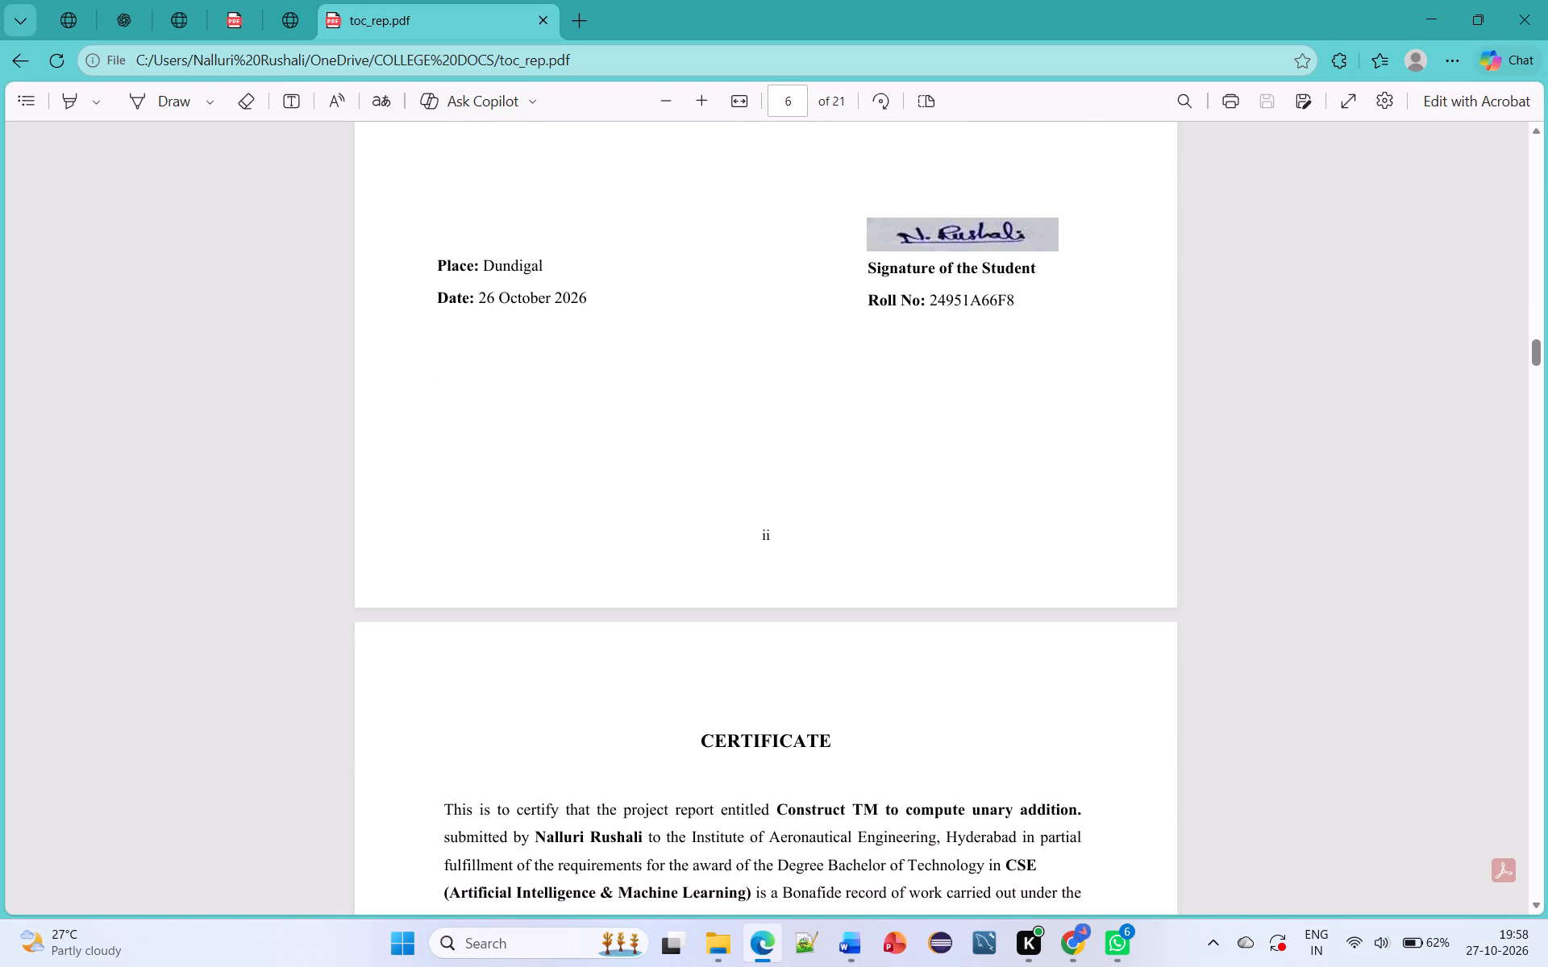
scroll(944, 573, down, 1)
click(852, 935)
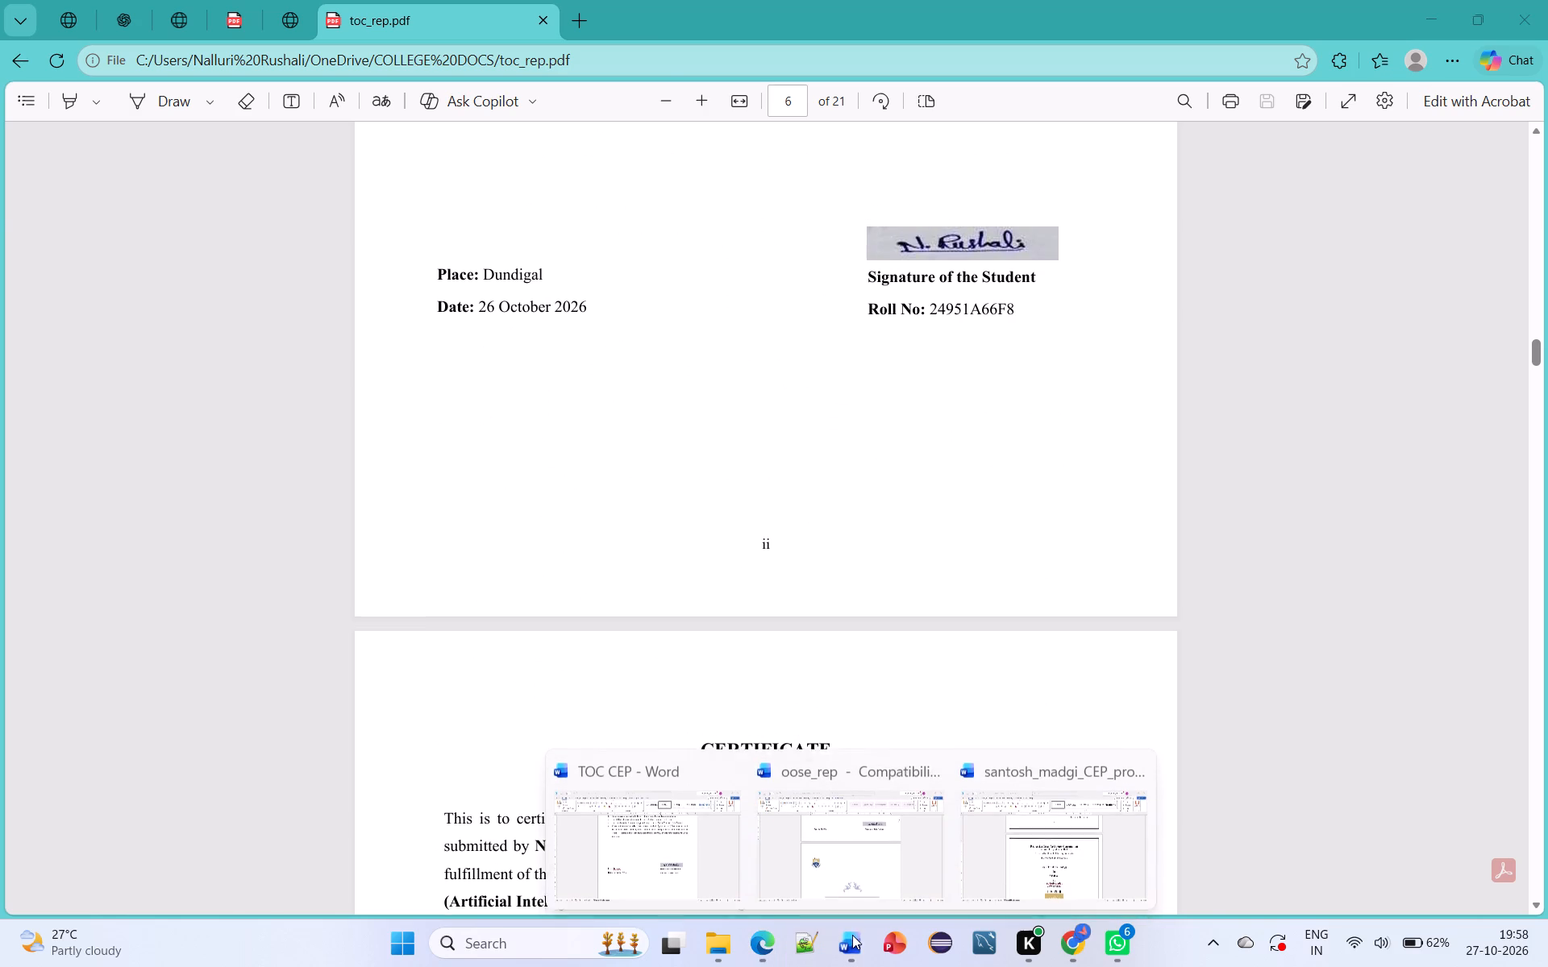
Back in the TOC CEP document, undo the page 5 title edits to restore "Construct TM to compute unary addition.".
click(705, 815)
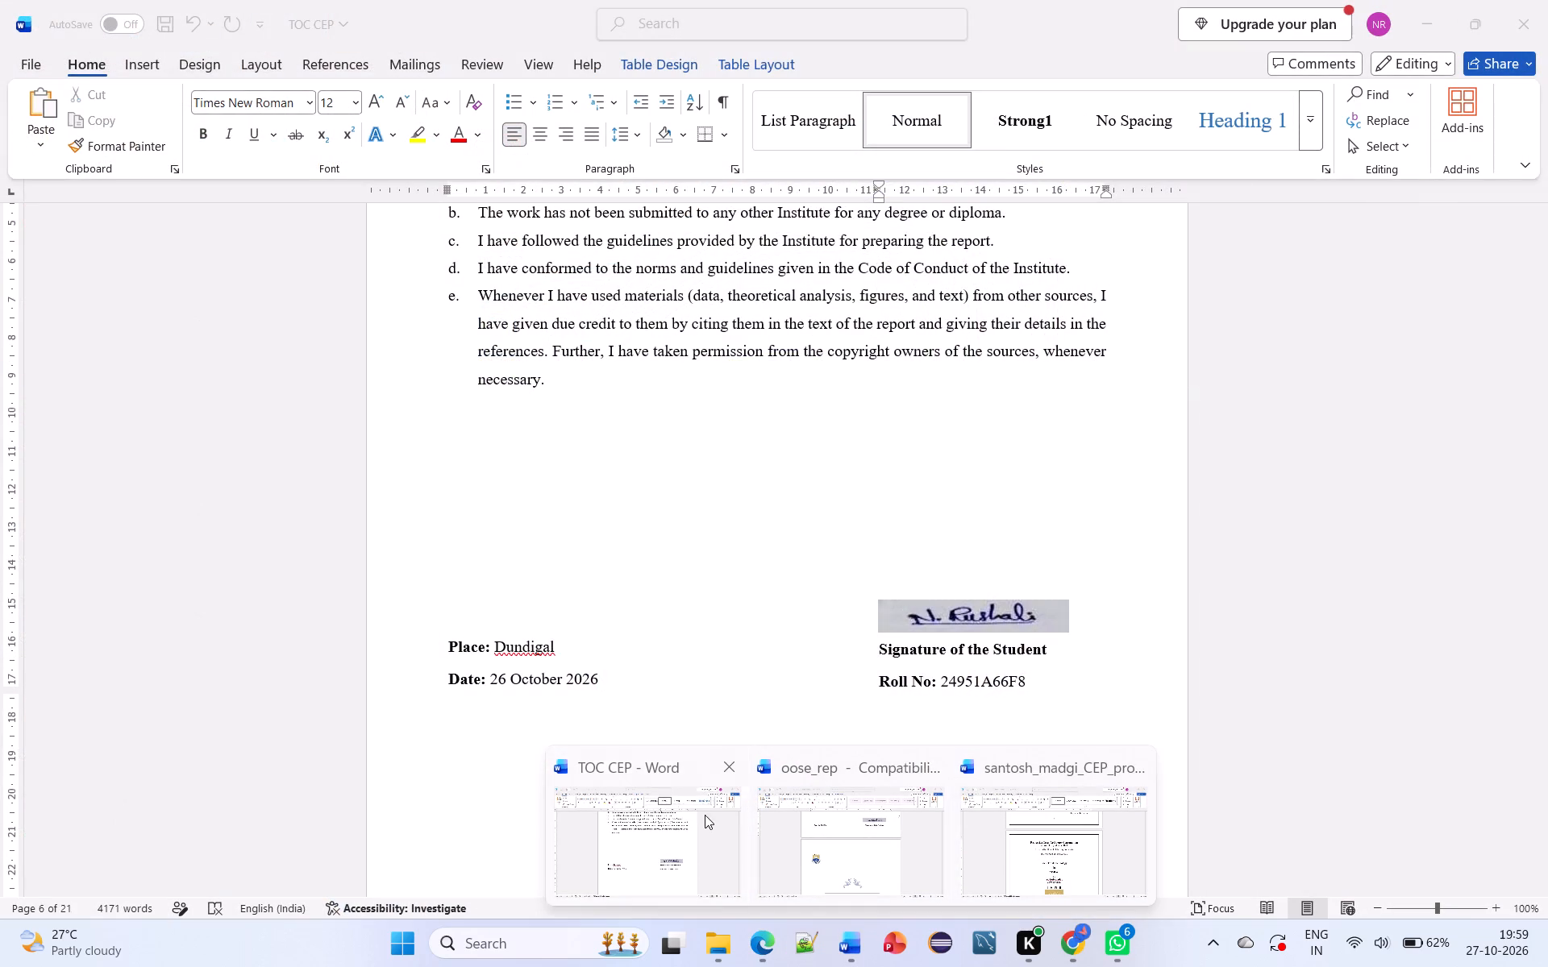
key(ctrl+z)
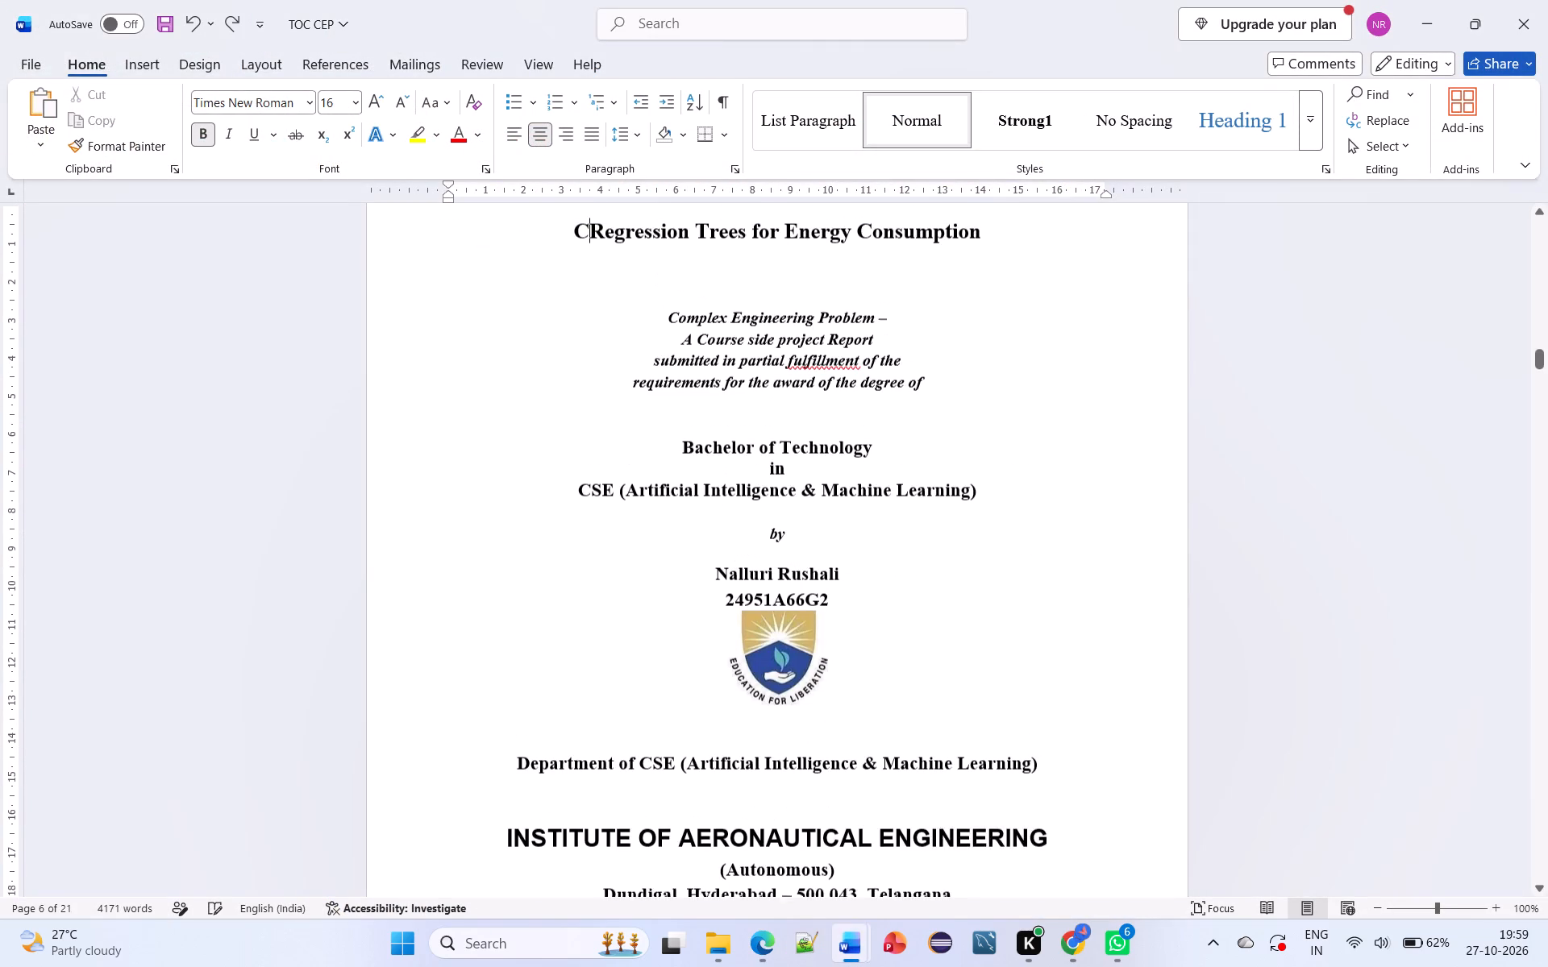
key(ctrl+z)
key(ctrl+z)
key(ctrl+z)
key(ctrl+z)
key(ctrl+z)
key(ctrl+z)
key(ctrl+z)
key(ctrl+z)
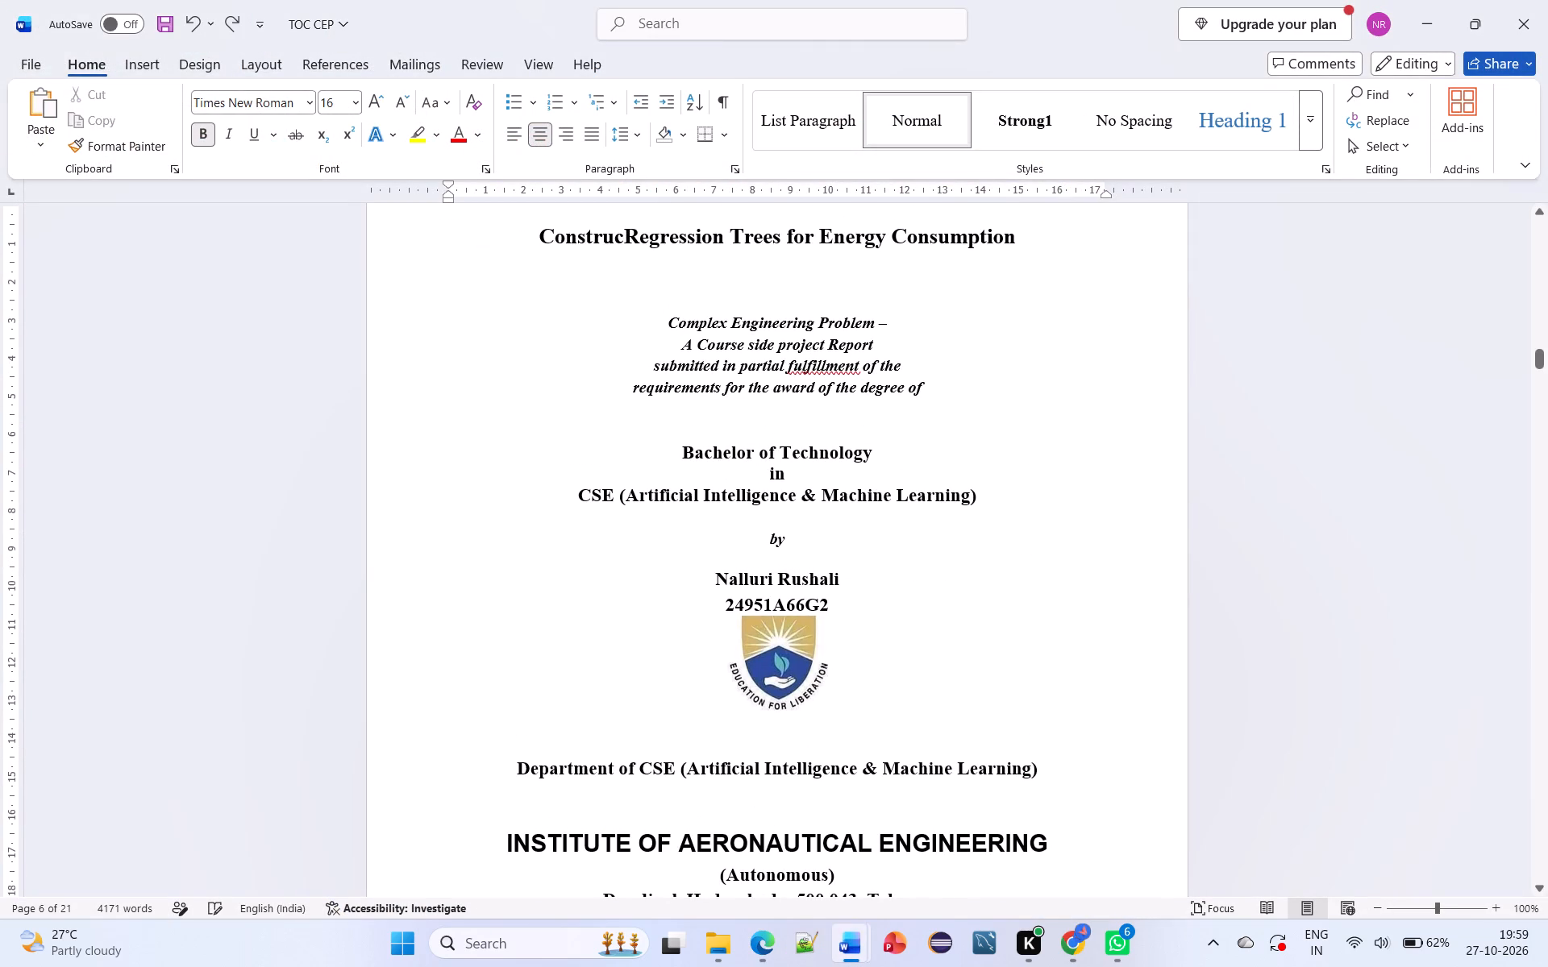
key(ctrl+z)
key(ctrl+z)
key(ctrl+z)
key(ctrl+z)
key(ctrl+z)
key(ctrl+z)
key(ctrl+z)
key(ctrl+z)
Undo the page 4 title edits until it reads "Construct TM to compute unary addition." again.
key(ctrl+z)
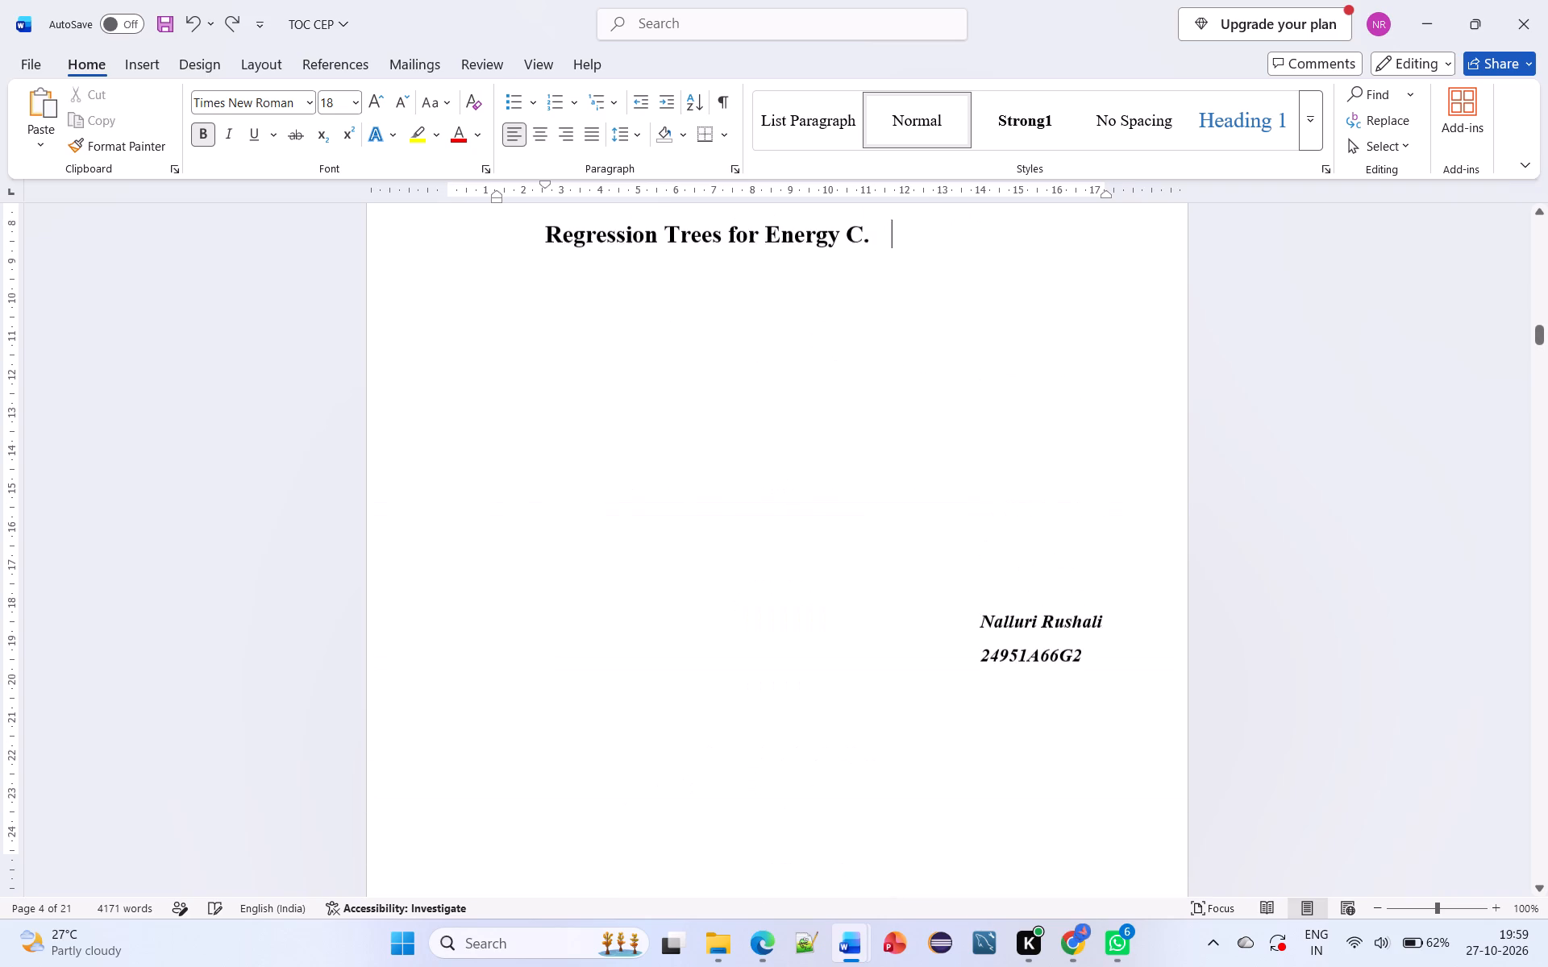
key(ctrl+z)
key(ctrl+z)
key(ctrl+z)
key(ctrl+z)
key(ctrl+z)
key(ctrl+z)
key(ctrl+z)
key(ctrl+z)
key(ctrl+z)
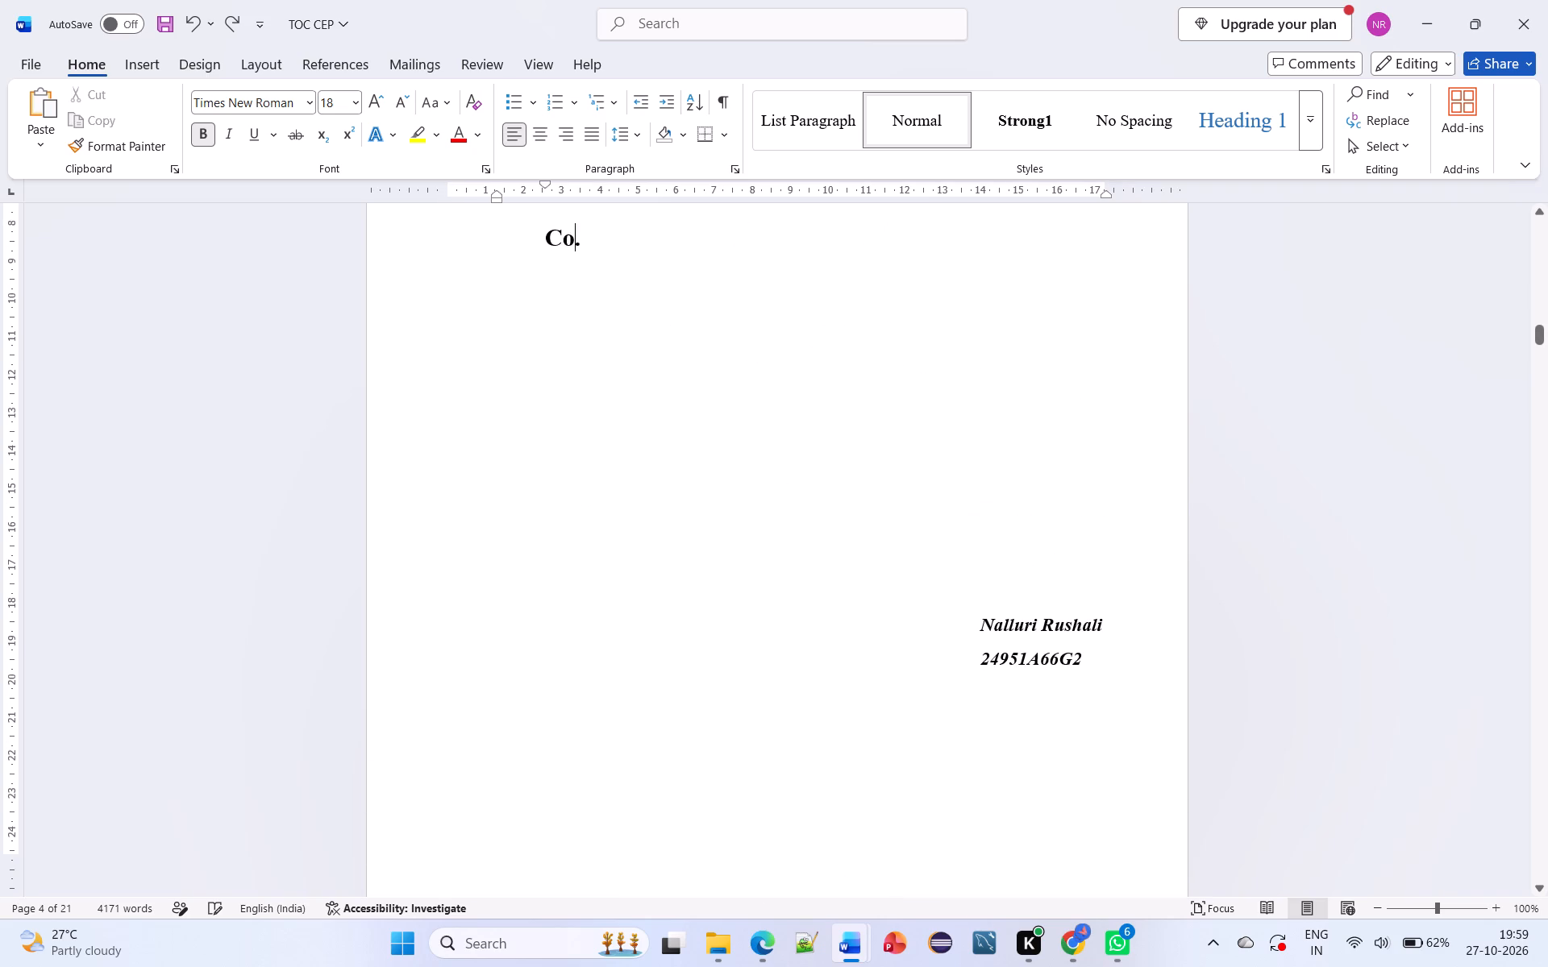
key(ctrl+z)
key(ctrl+z)
key(ctrl+z)
key(ctrl+z)
key(ctrl+z)
key(ctrl+z)
key(ctrl+z)
key(ctrl+z)
key(ctrl+z)
key(ctrl+z)
key(ctrl+z)
key(ctrl+z)
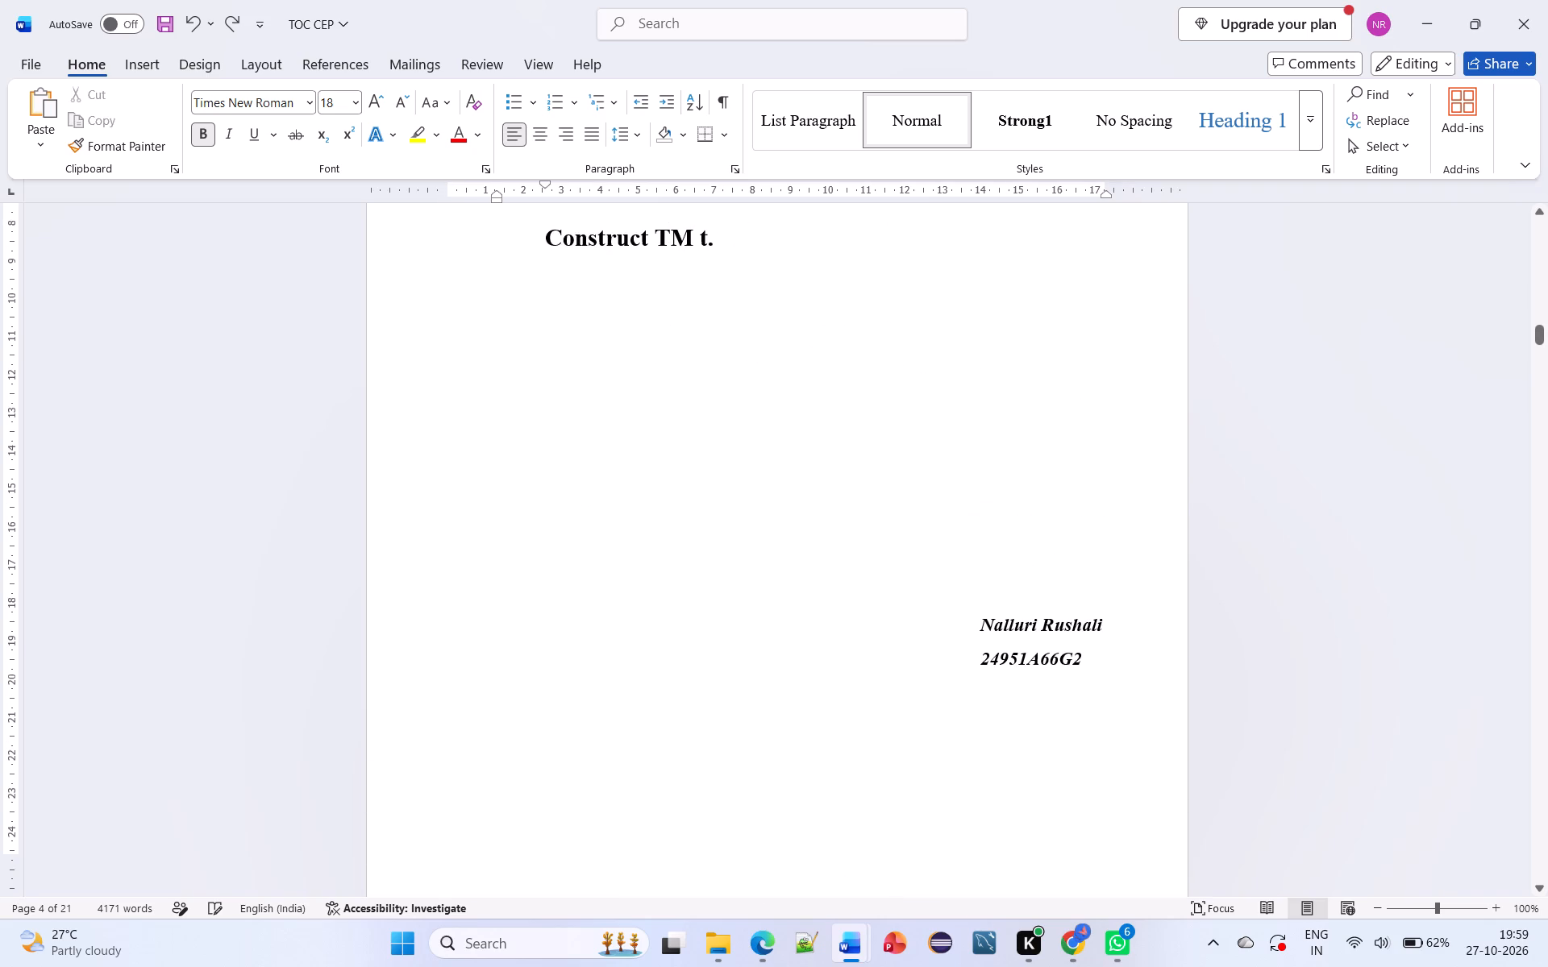
key(ctrl+z)
key(ctrl+z)
key(ctrl+z)
key(ctrl+z)
key(ctrl+z)
key(ctrl+z)
key(ctrl+z)
key(ctrl+z)
key(ctrl+z)
key(ctrl+z)
key(ctrl+z)
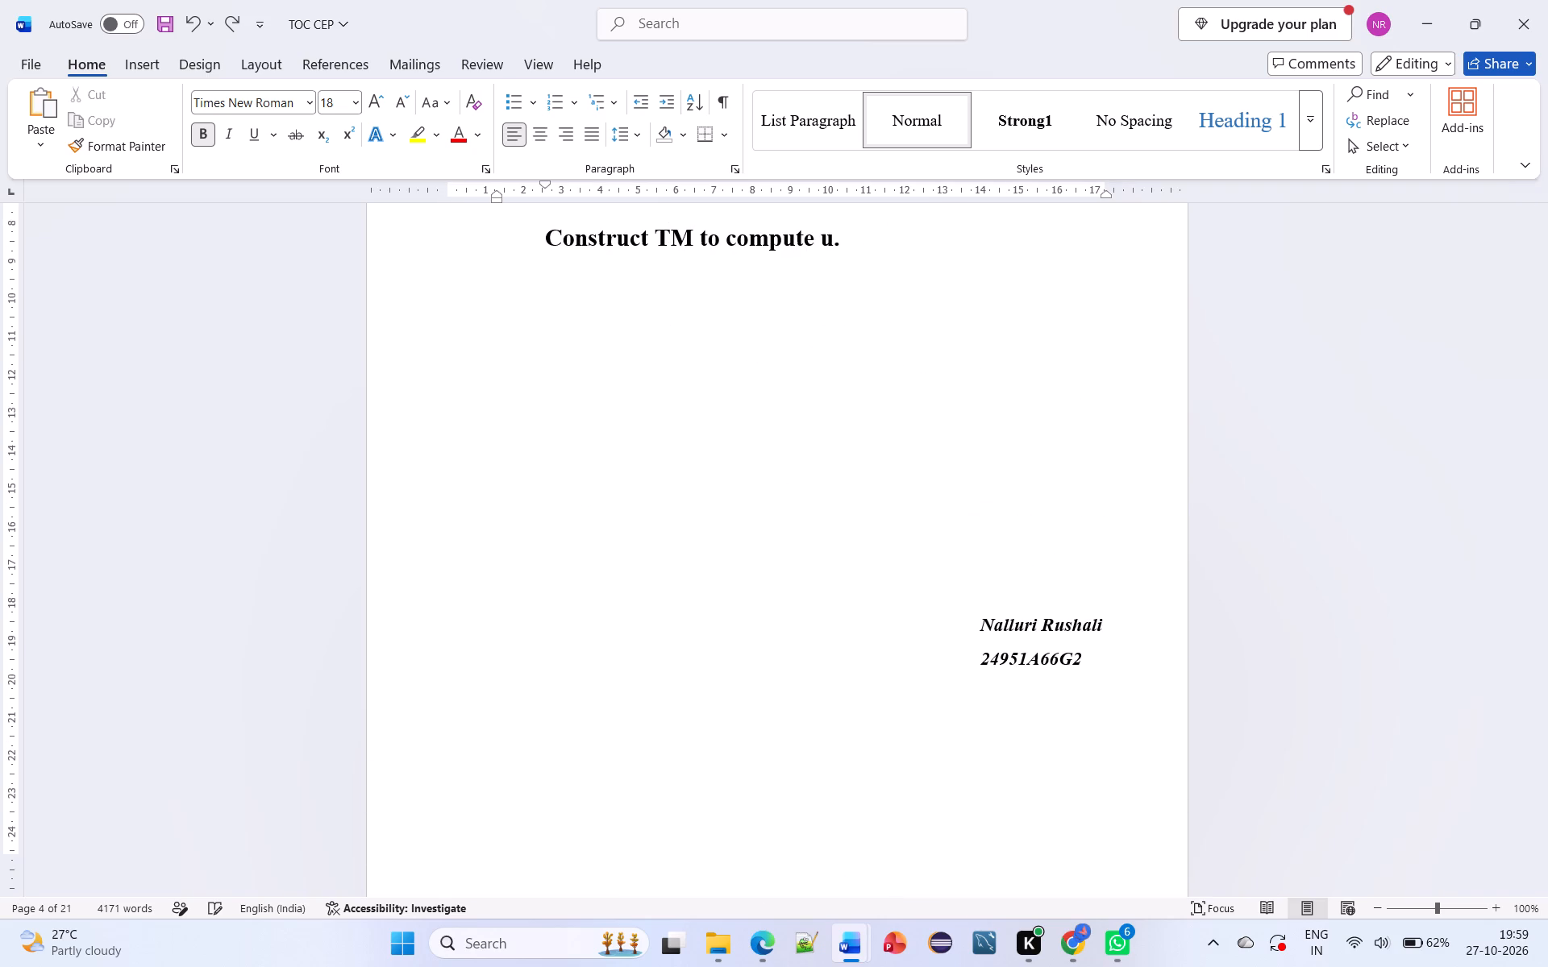
key(ctrl+z)
key(ctrl+z)
key(ctrl+z)
key(ctrl+z)
key(ctrl+z)
key(ctrl+z)
key(ctrl+z)
key(ctrl+z)
key(ctrl+z)
key(ctrl+z)
key(ctrl+z)
key(ctrl+z)
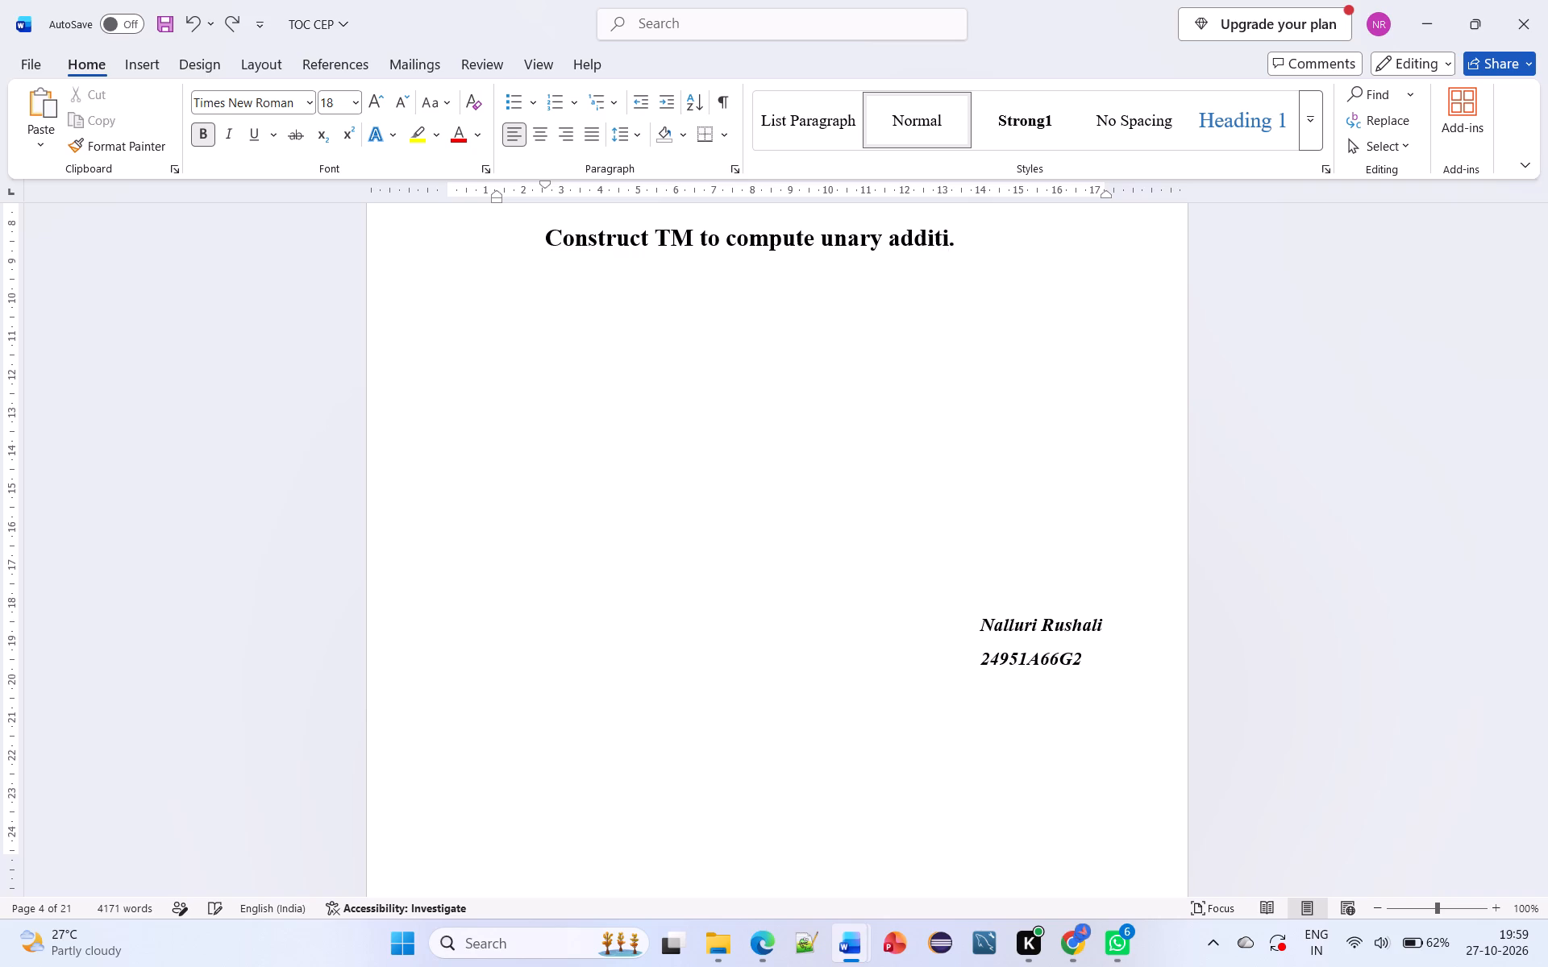
key(ctrl+z)
key(ctrl+z)
key(ctrl+z)
Undo the self-assessment form edits, restoring course code ACSD31 and course name Theory of Computation.
scroll(805, 558, up, 4)
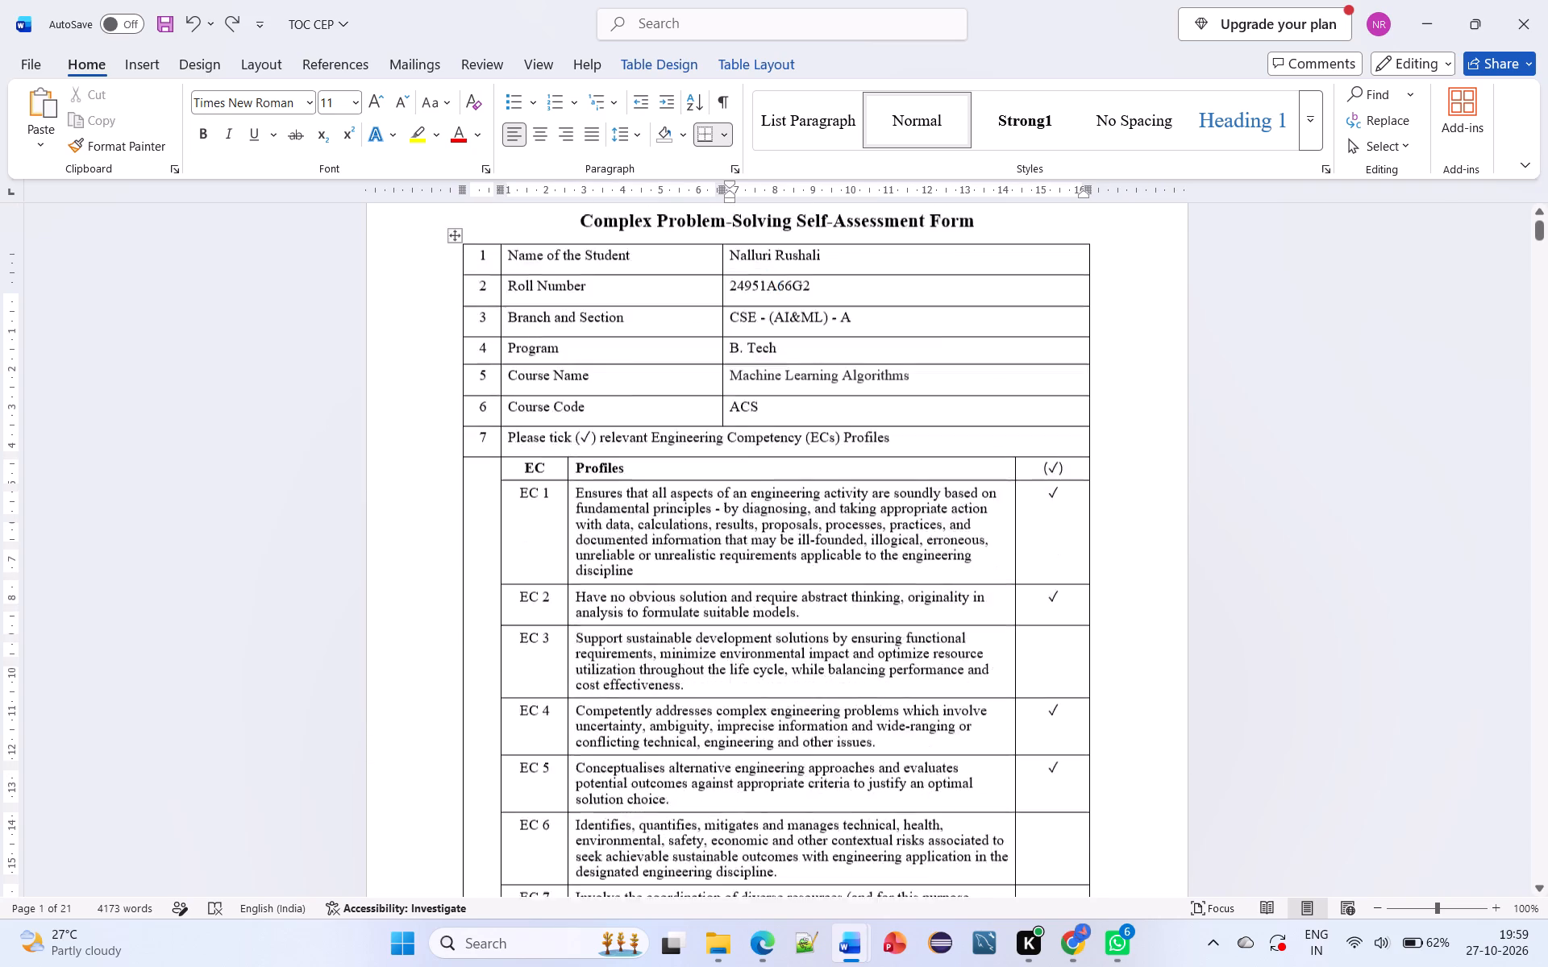
key(ctrl+z)
ctrl+click(805, 558)
key(ctrl+z)
key(ctrl+z)
key(ctrl+z)
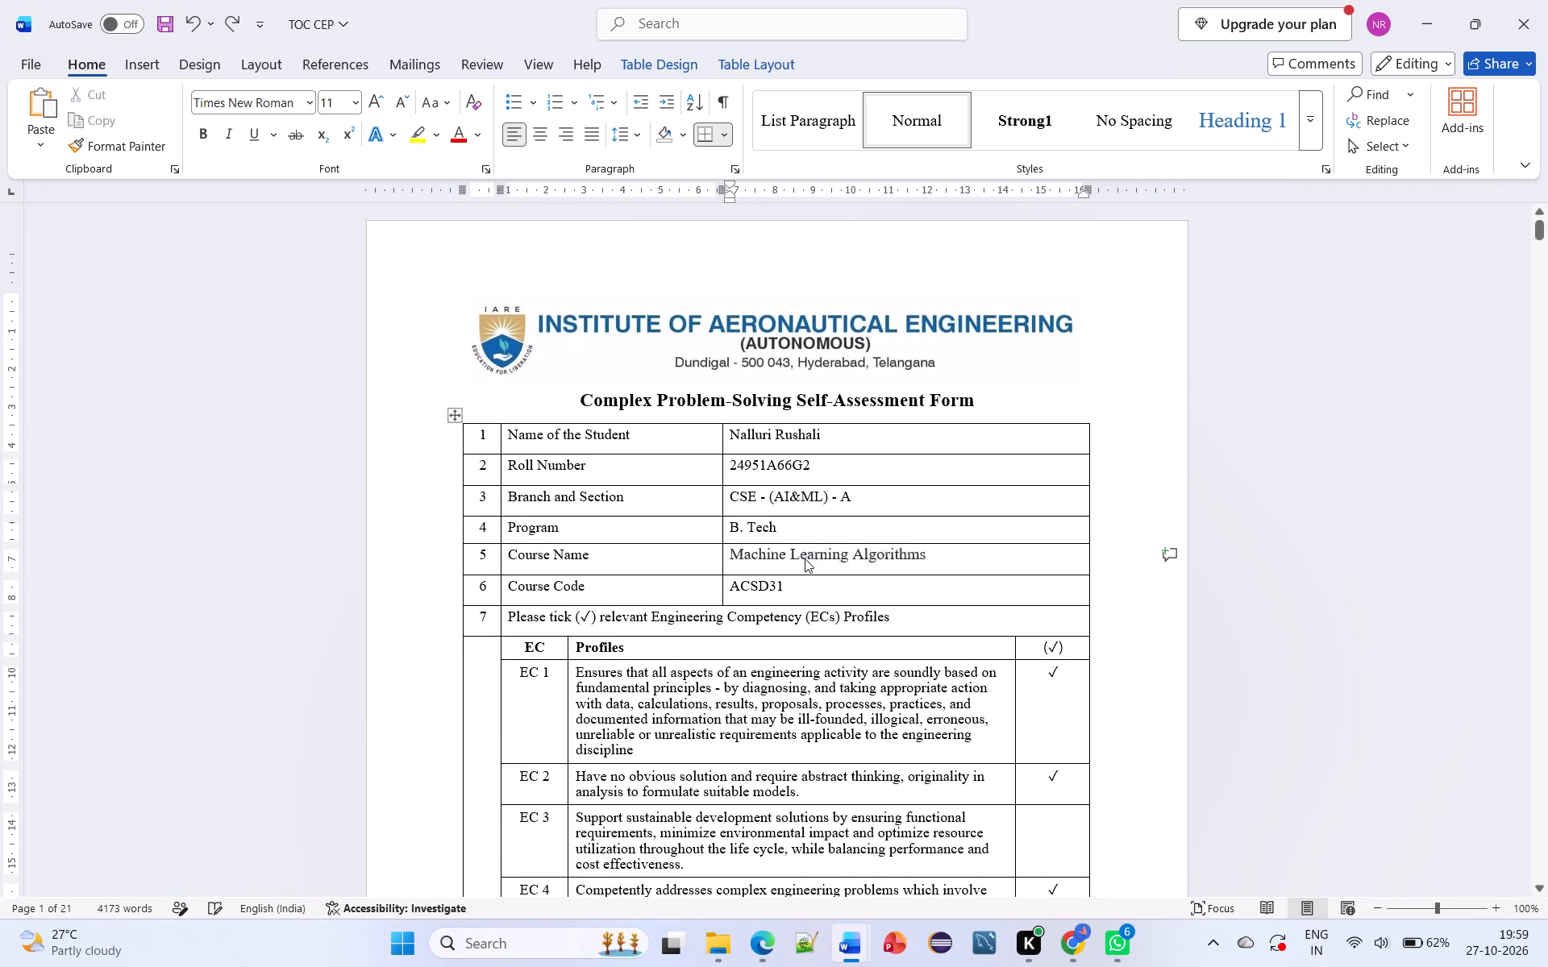
key(ctrl+z)
key(ctrl+z)
key(ctrl+z)
Undo back into the Approval Sheet's name edits, clear the leftover letters after "submitted by" and enter the student's name.
key(ctrl+z)
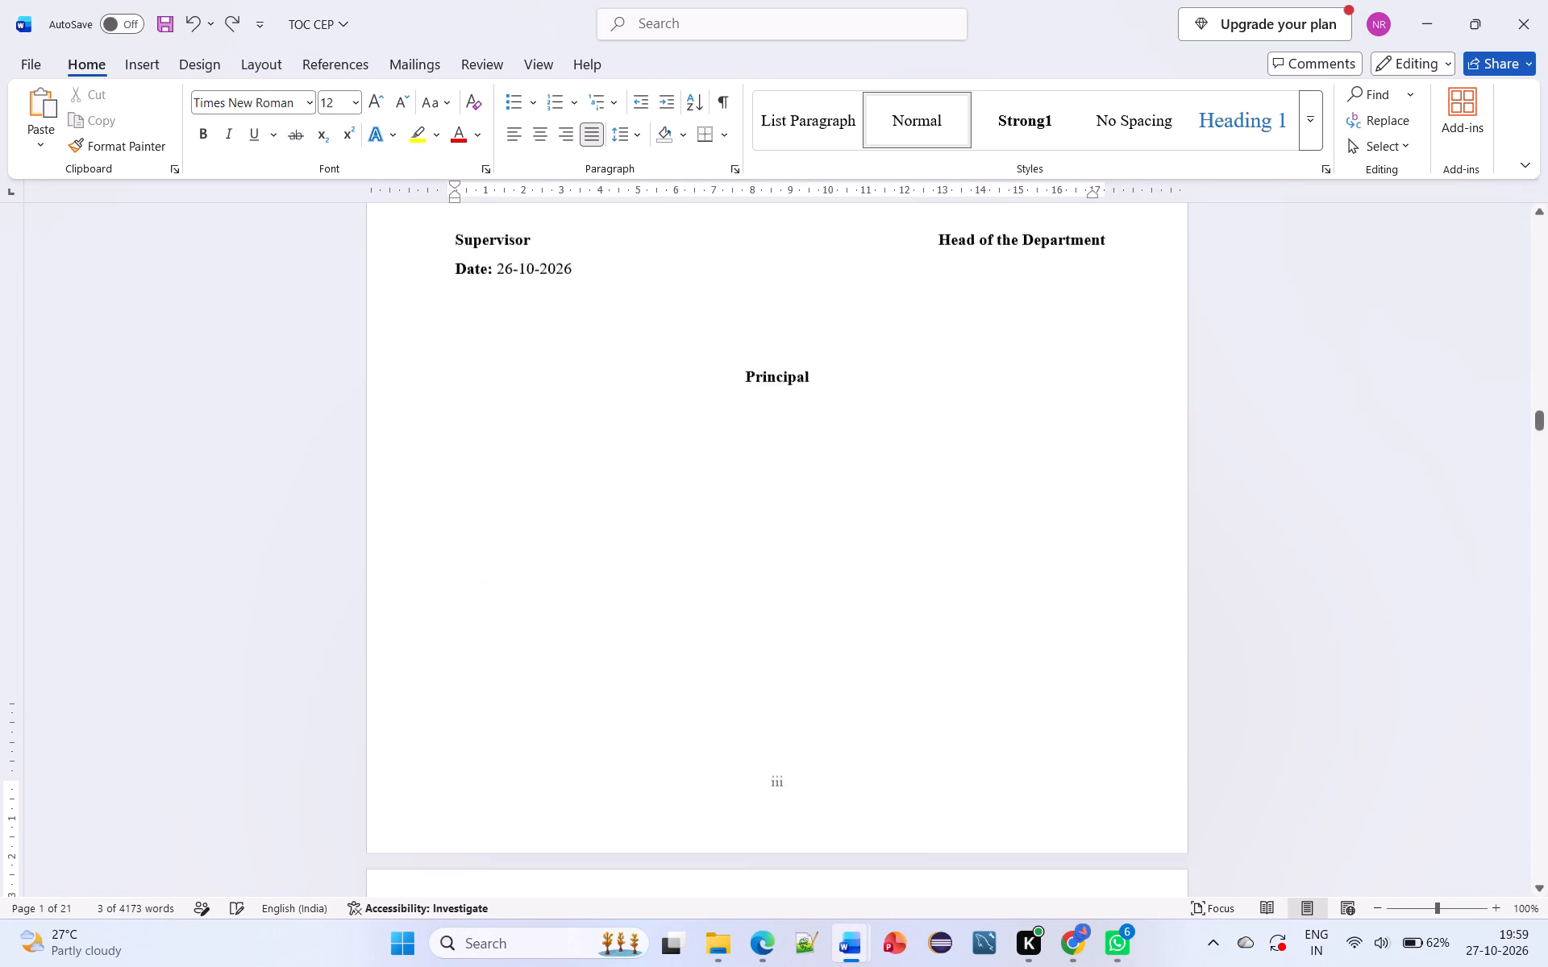
scroll(805, 558, up, 2)
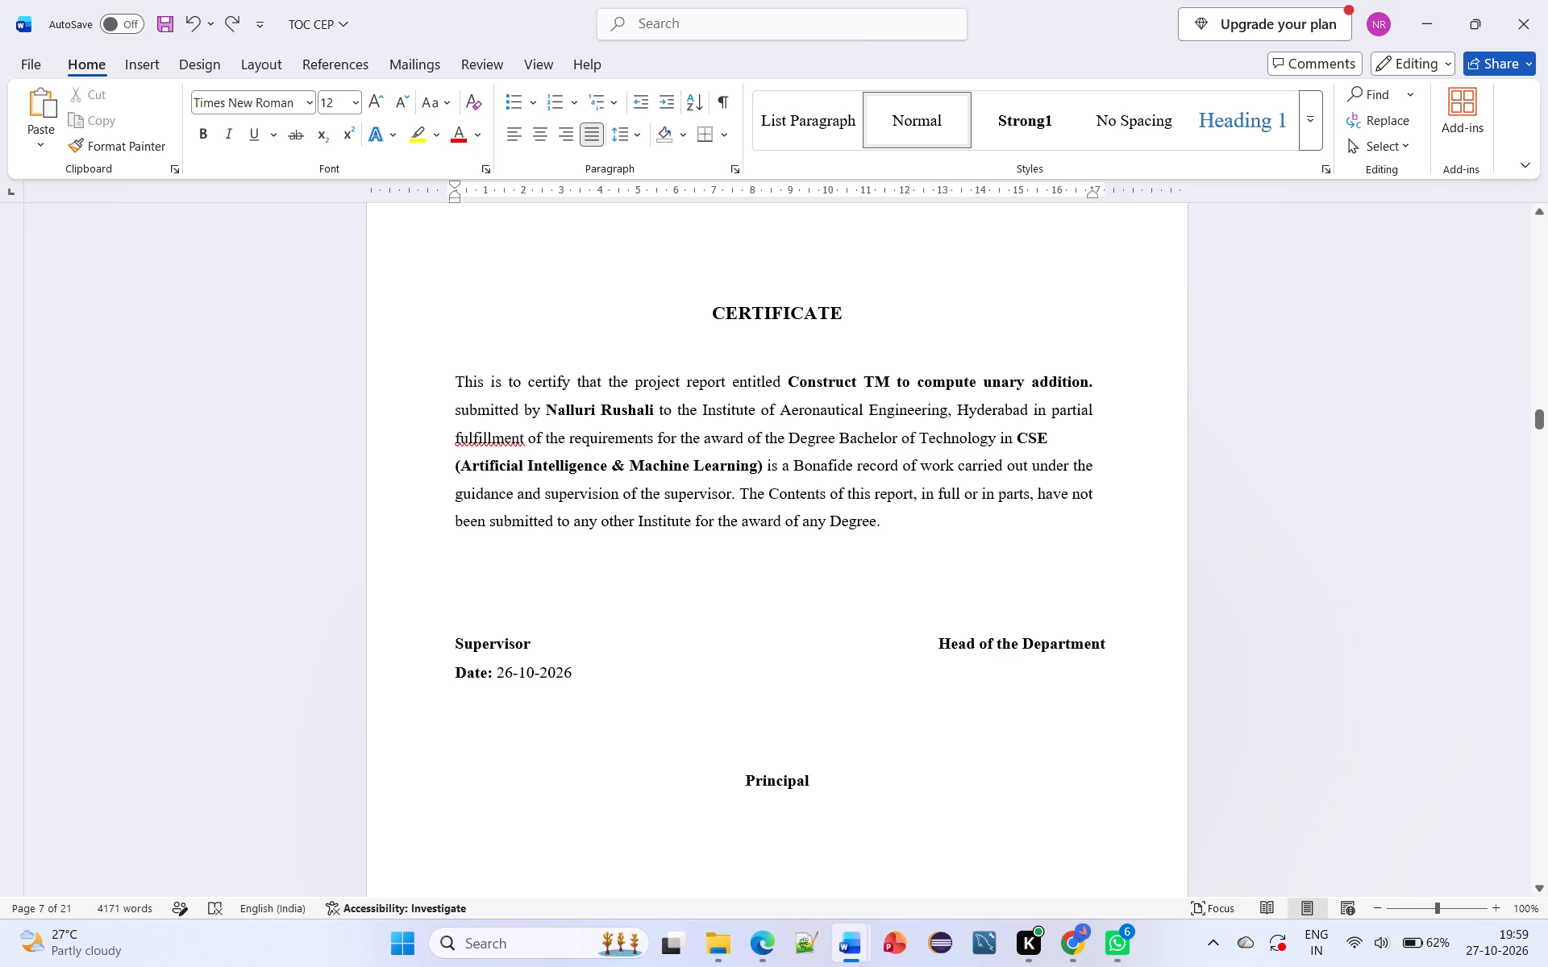
key(ctrl+z)
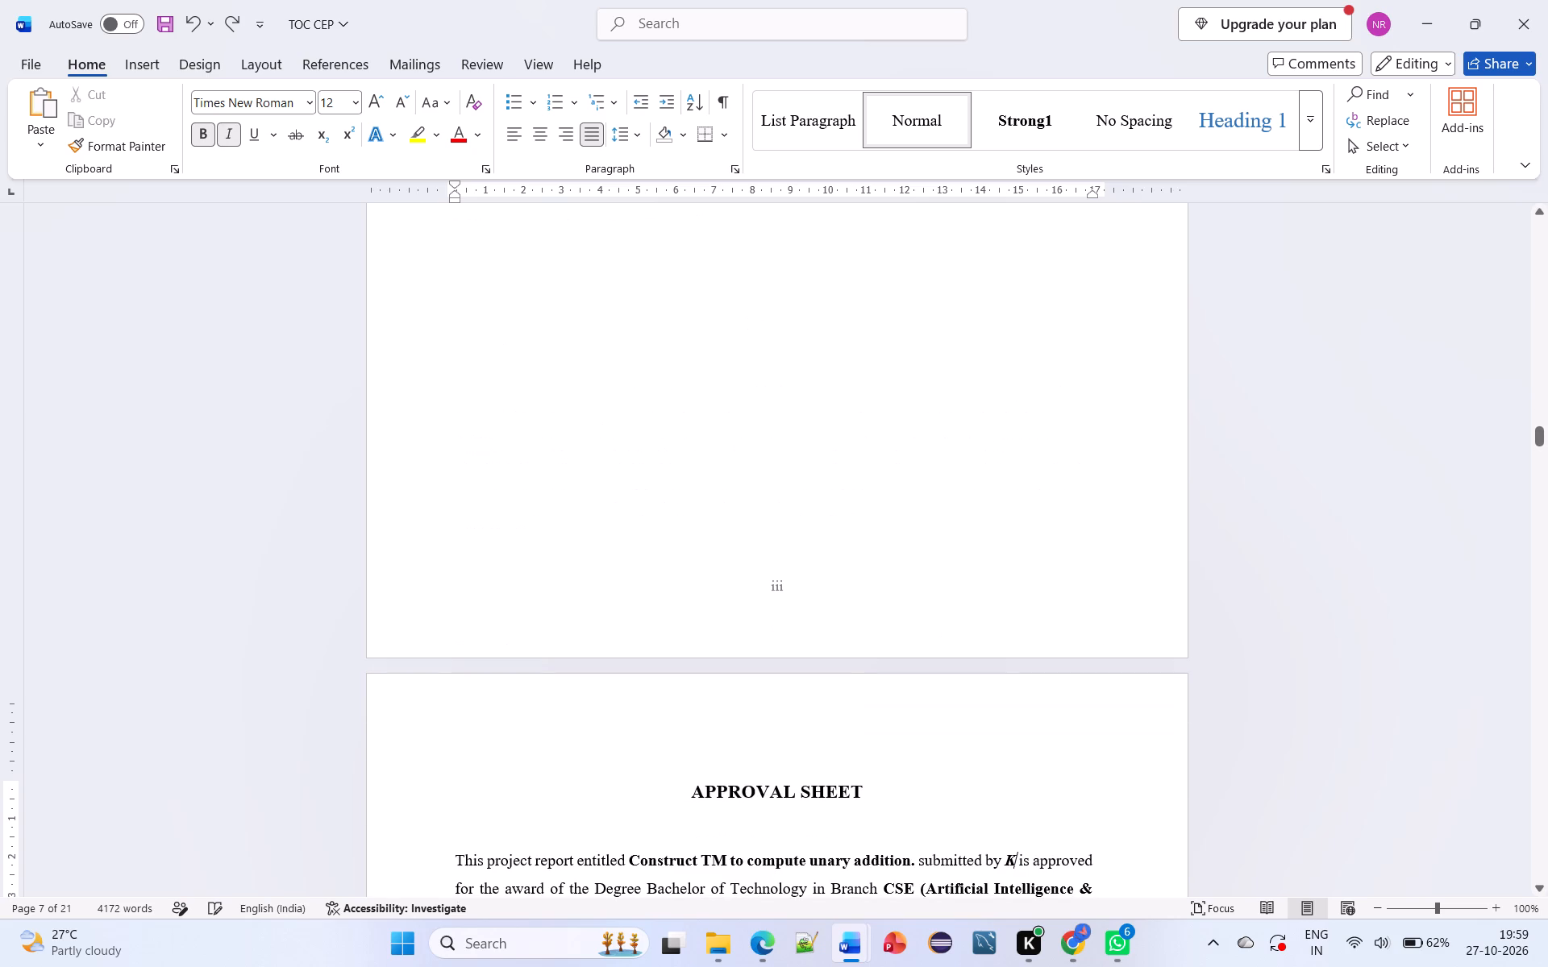
key(ctrl+z)
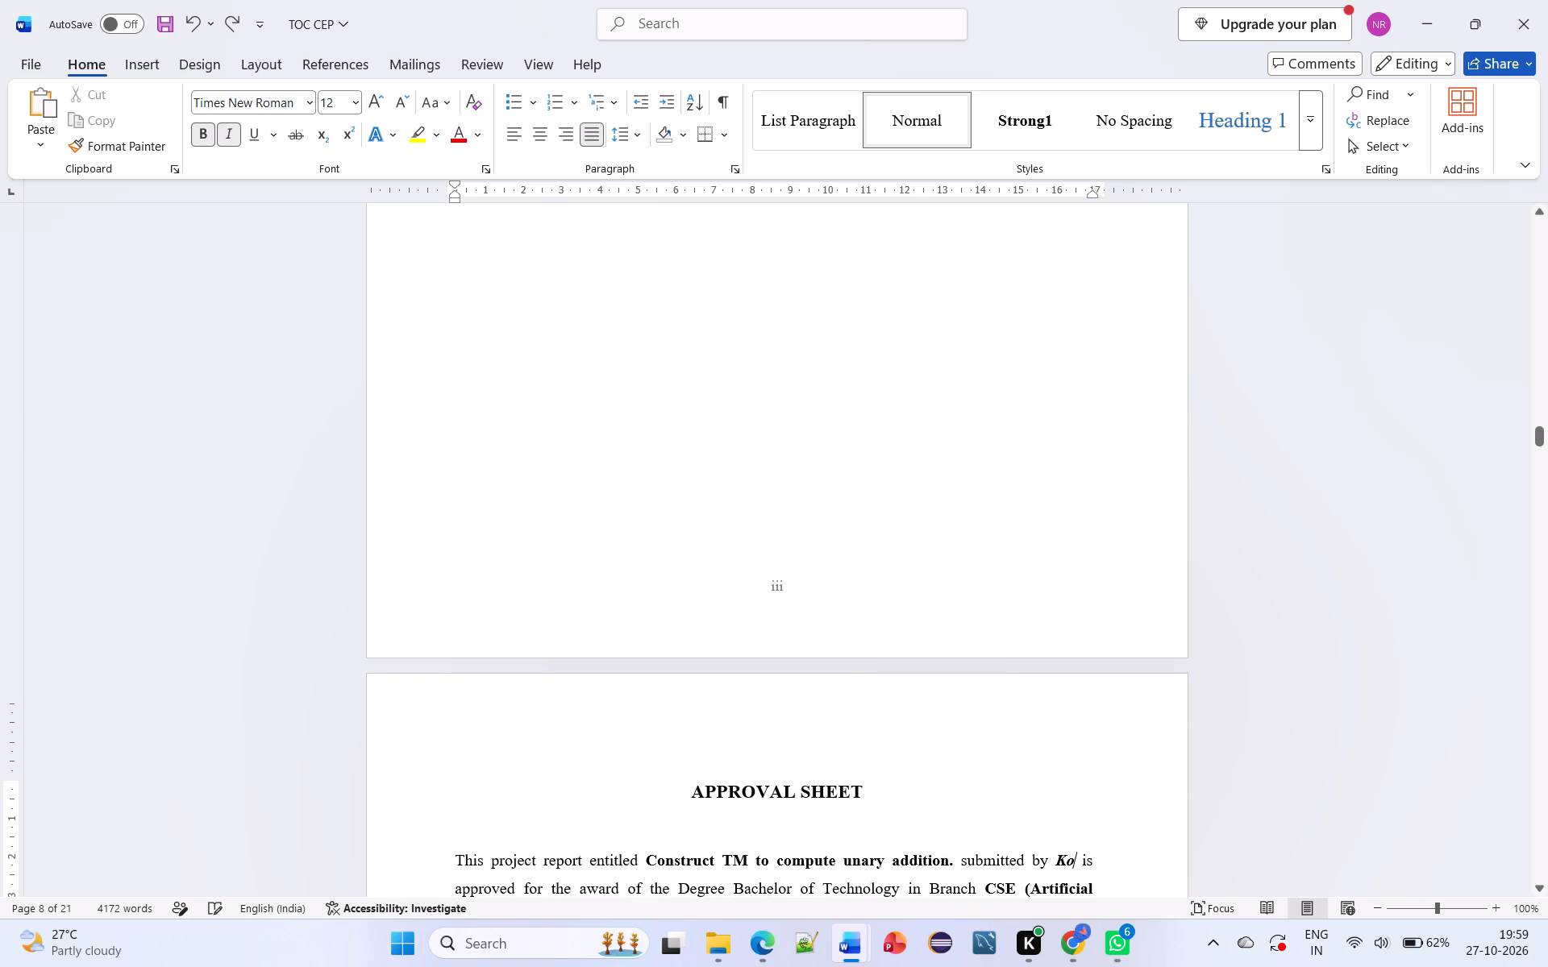
key(BackSpace)
key(BackSpace)
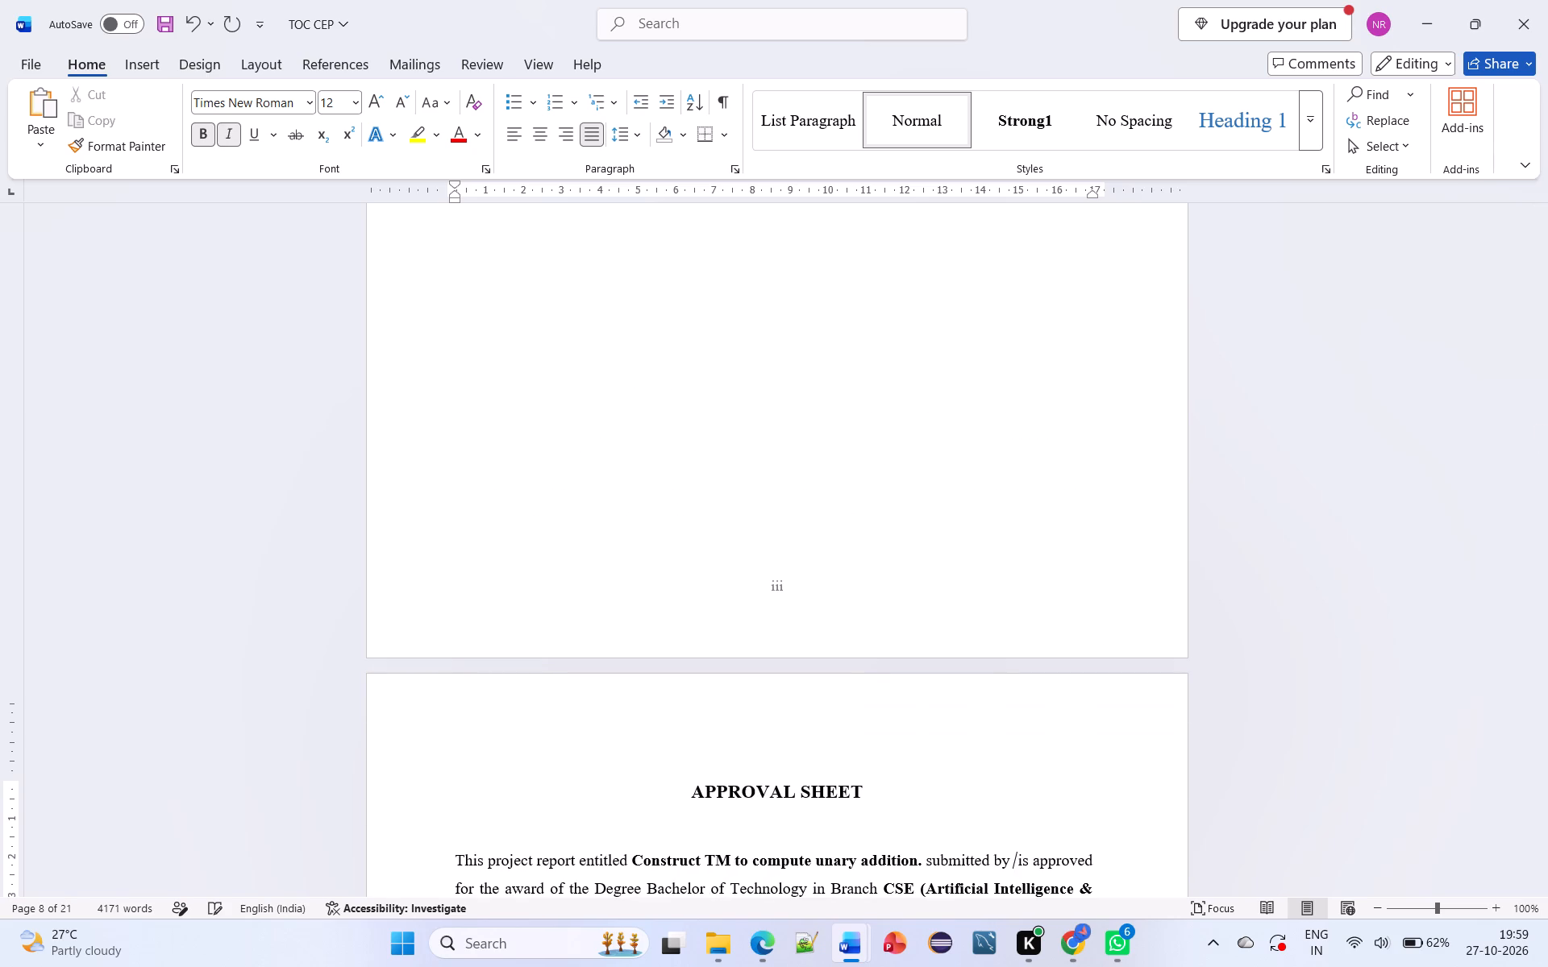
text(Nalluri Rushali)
Review the self-assessment form and title pages of the restored document, glancing at the college portal's course list in Chrome.
scroll(897, 461, up, 8)
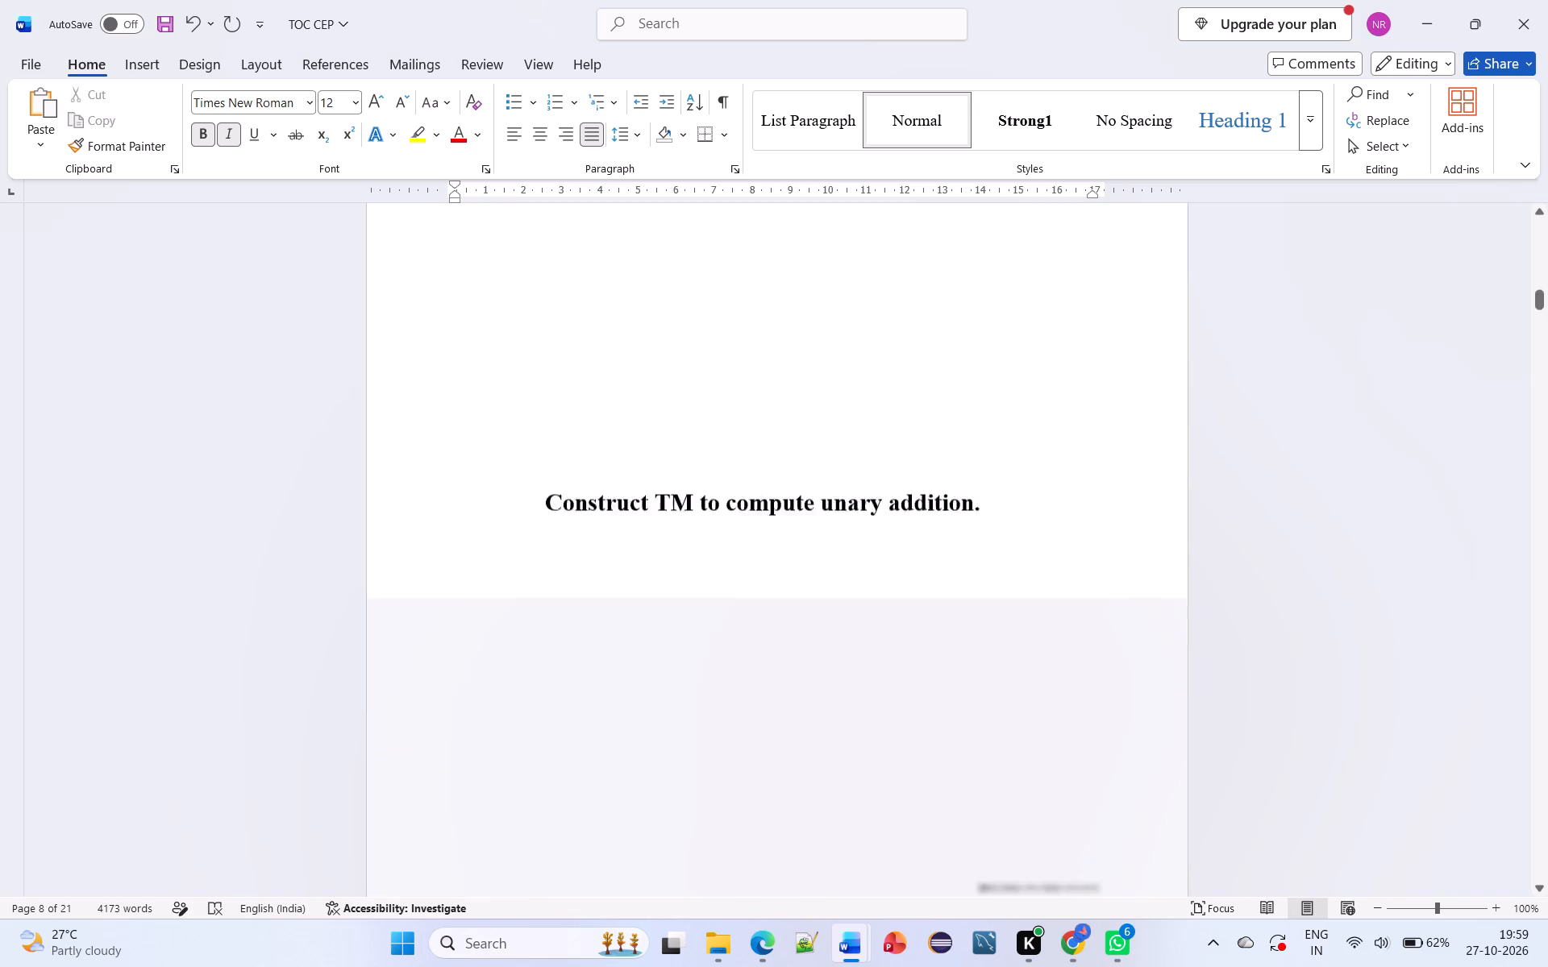
scroll(897, 461, up, 6)
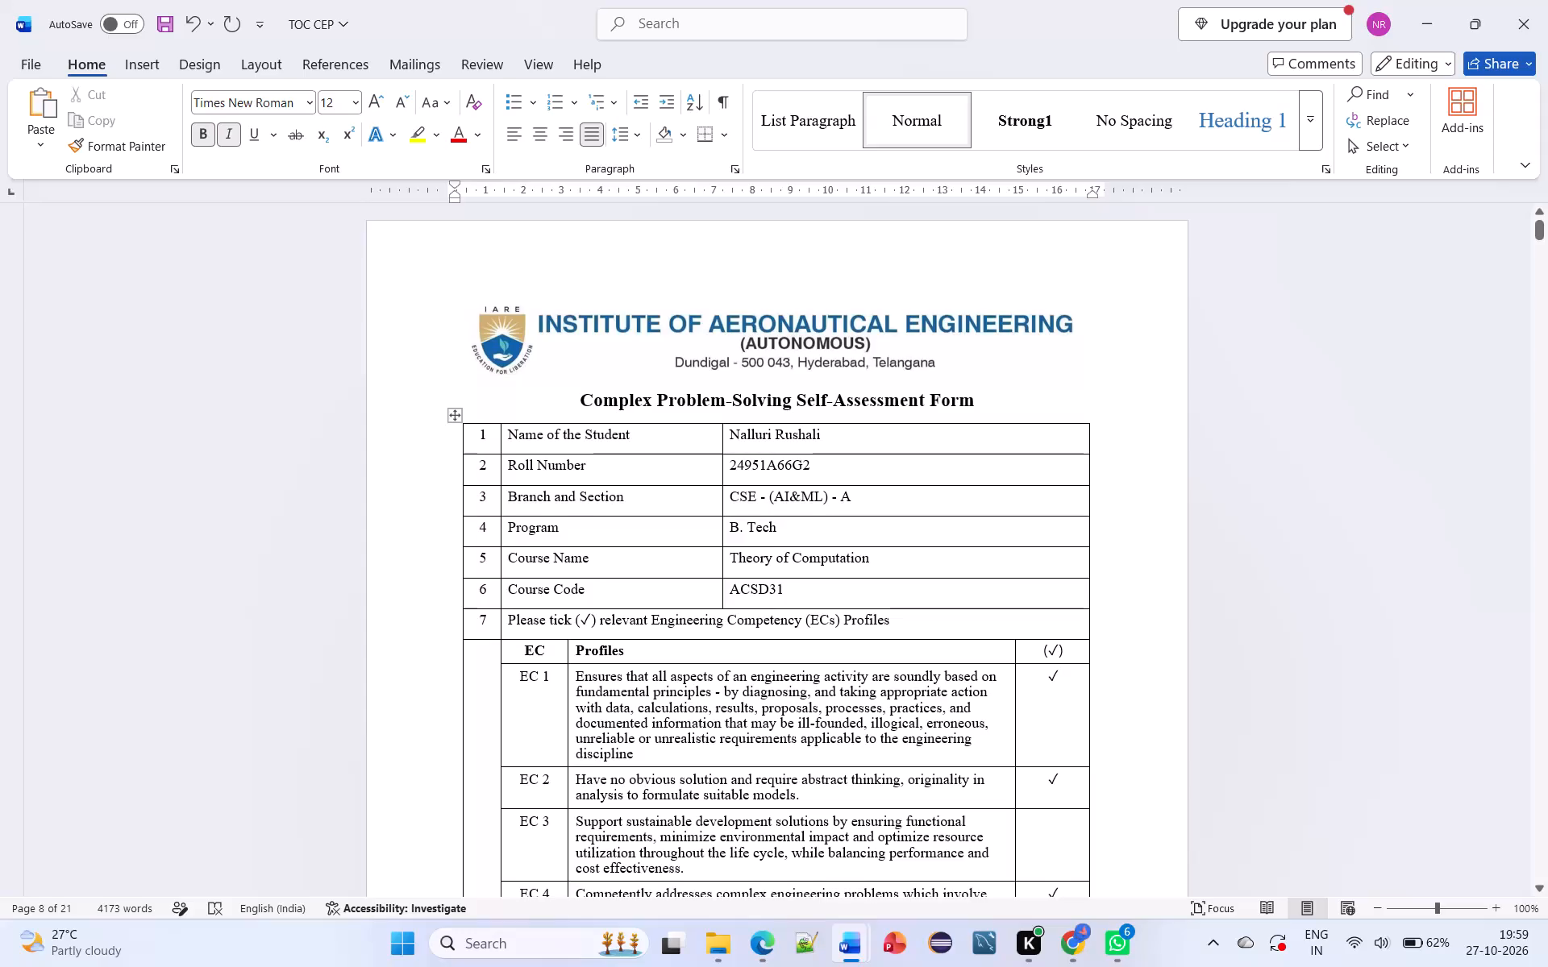
scroll(829, 603, down, 1)
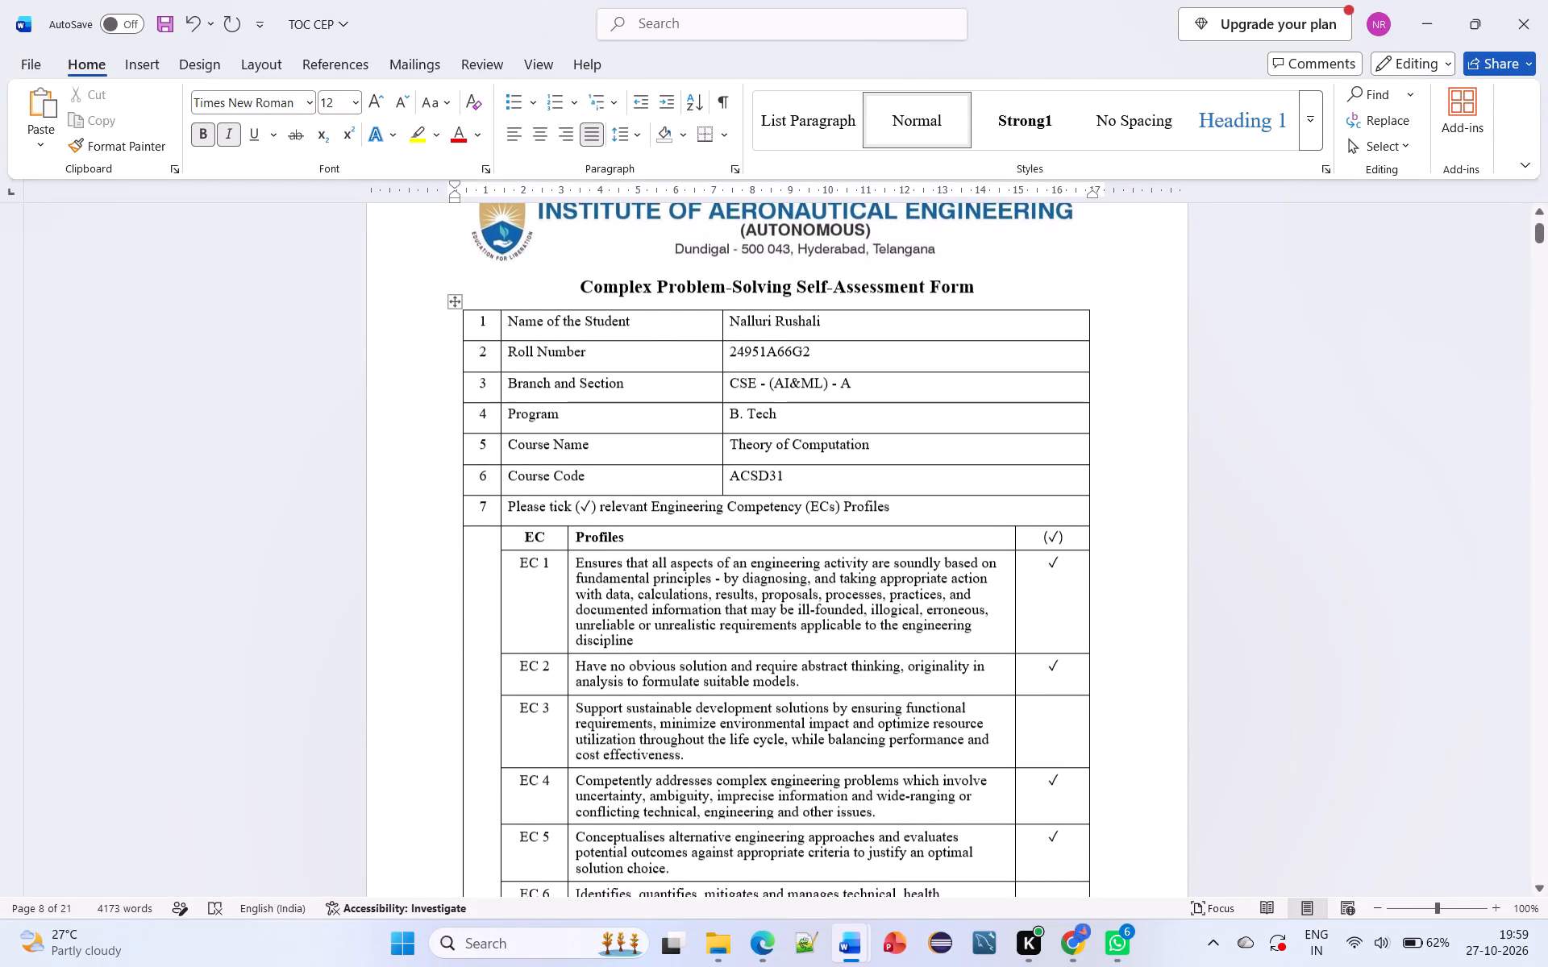
click(1080, 966)
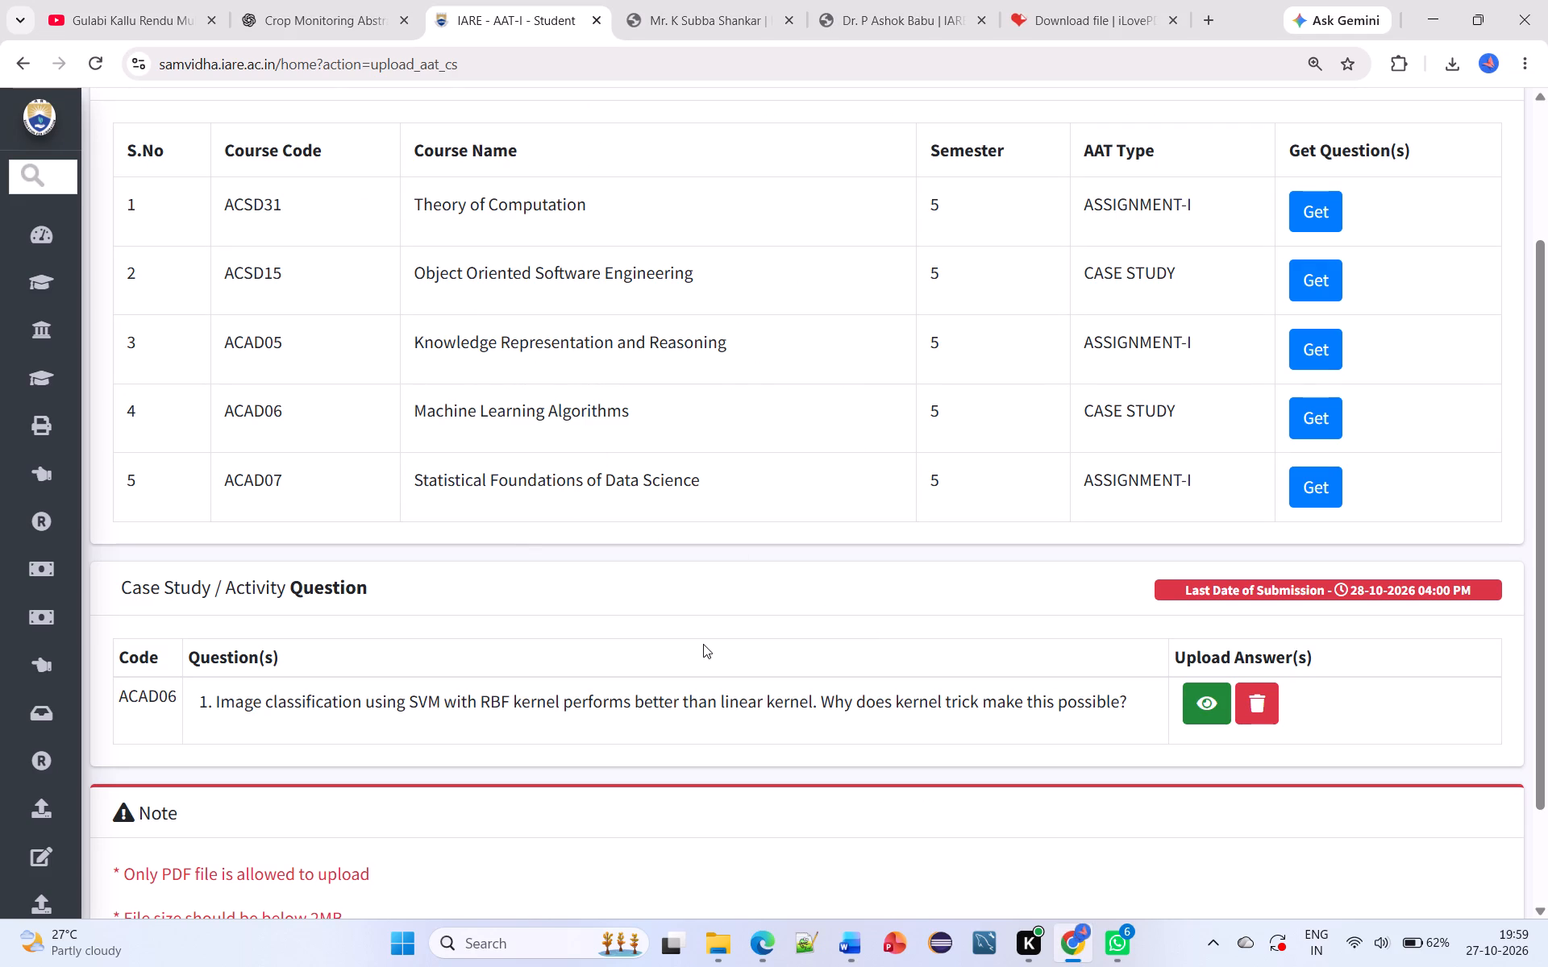
key(alt+Tab)
scroll(801, 505, down, 4)
scroll(972, 806, down, 3)
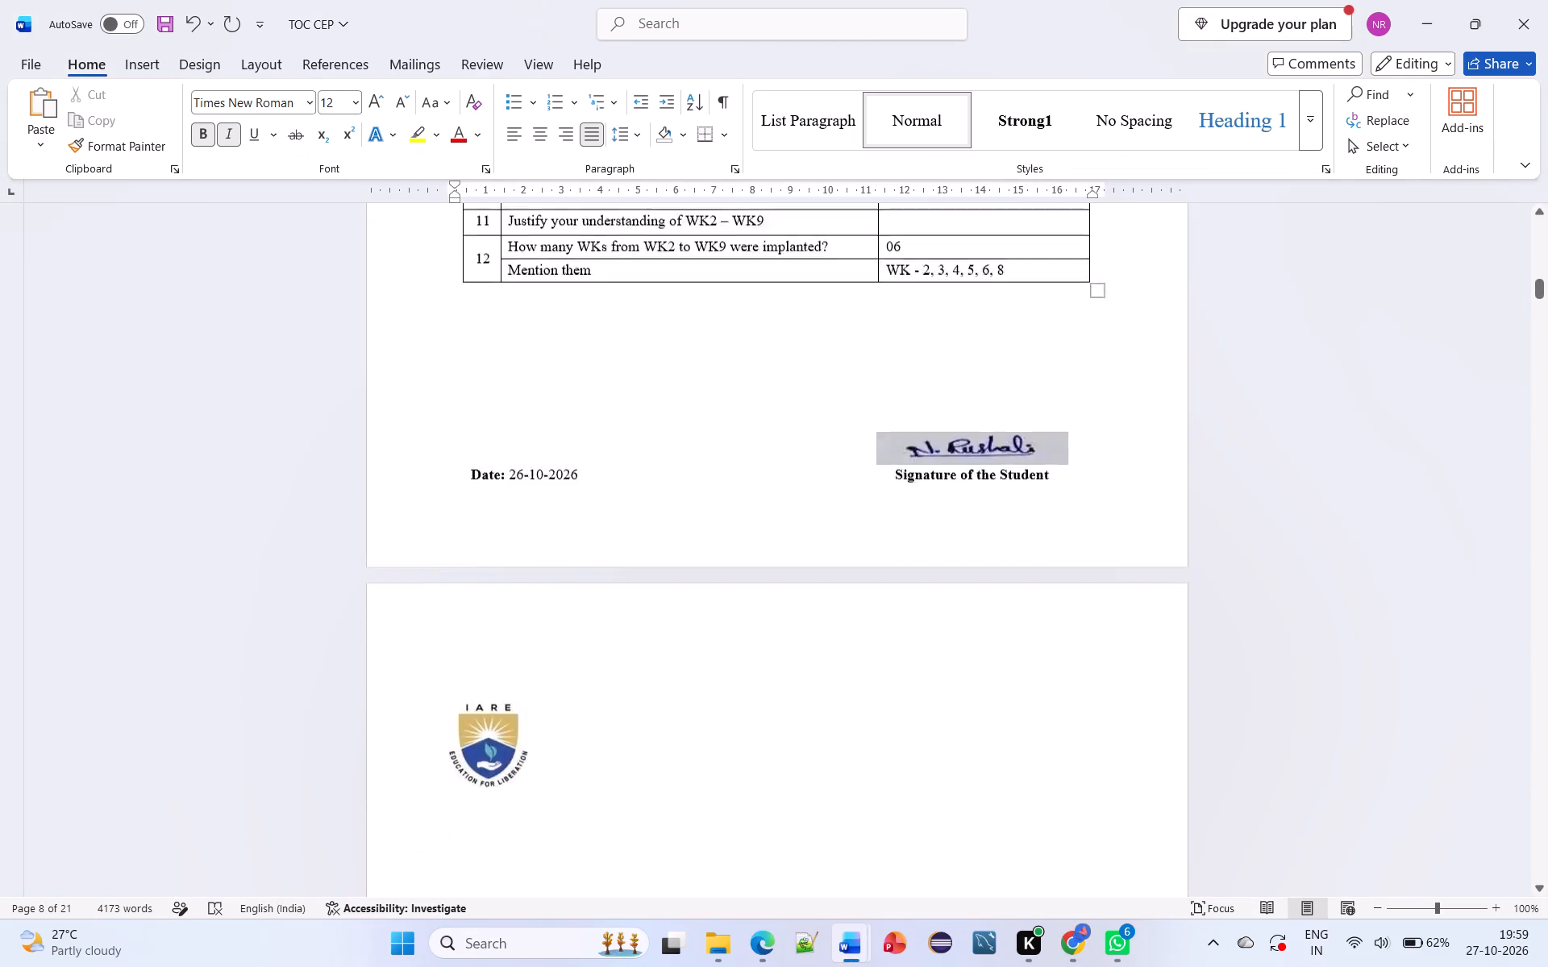
scroll(972, 806, down, 2)
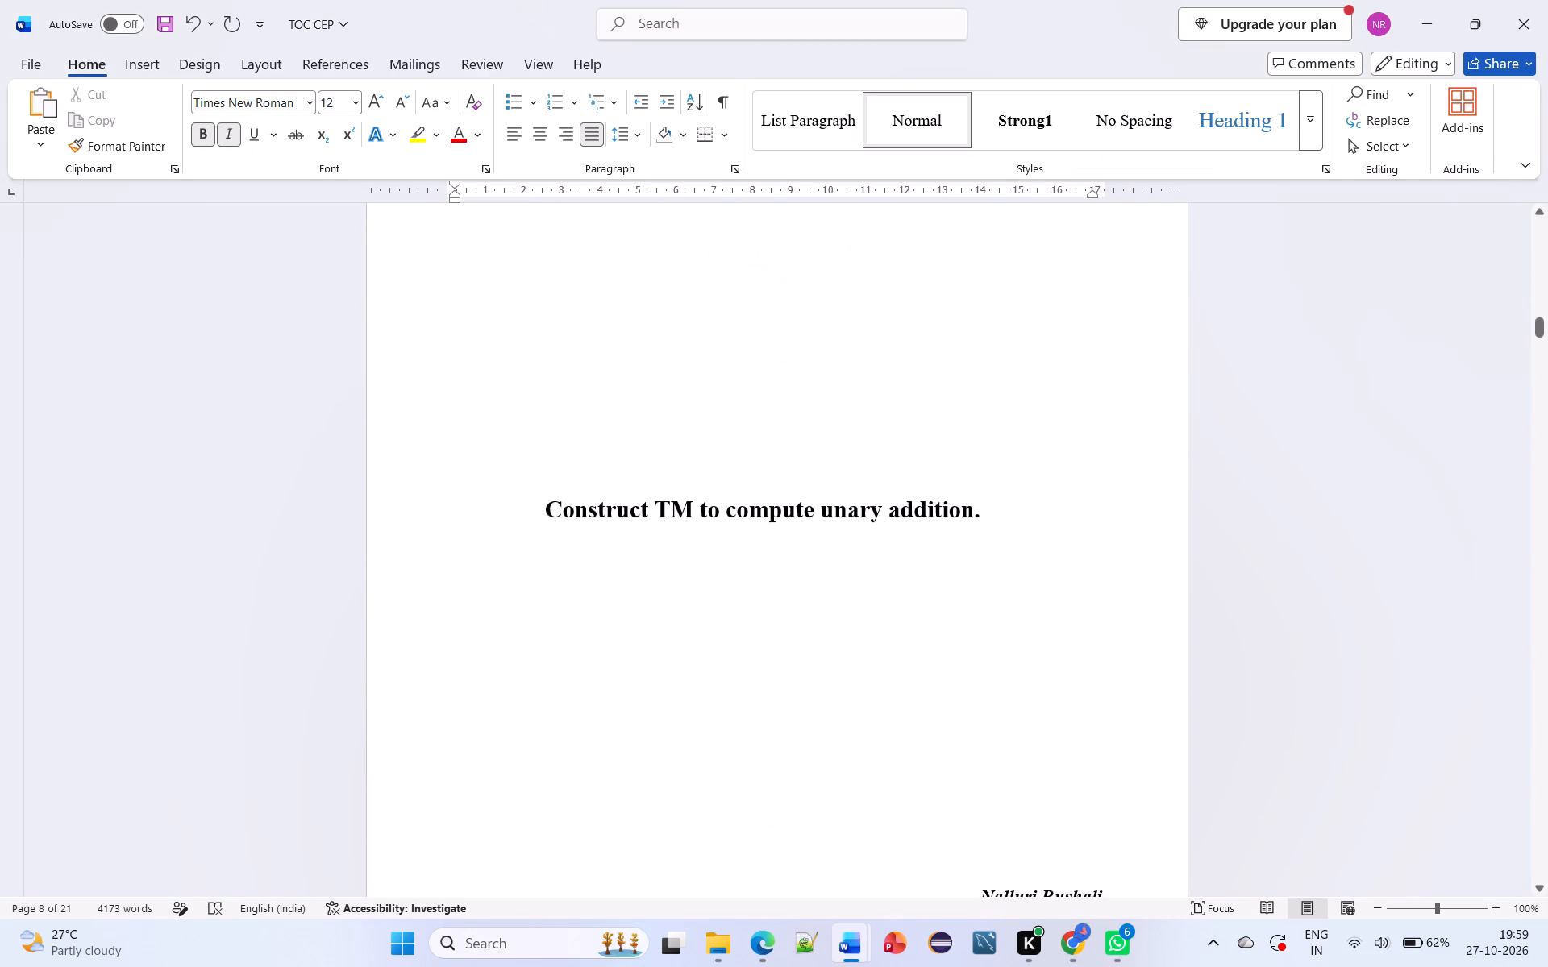
scroll(972, 806, down, 1)
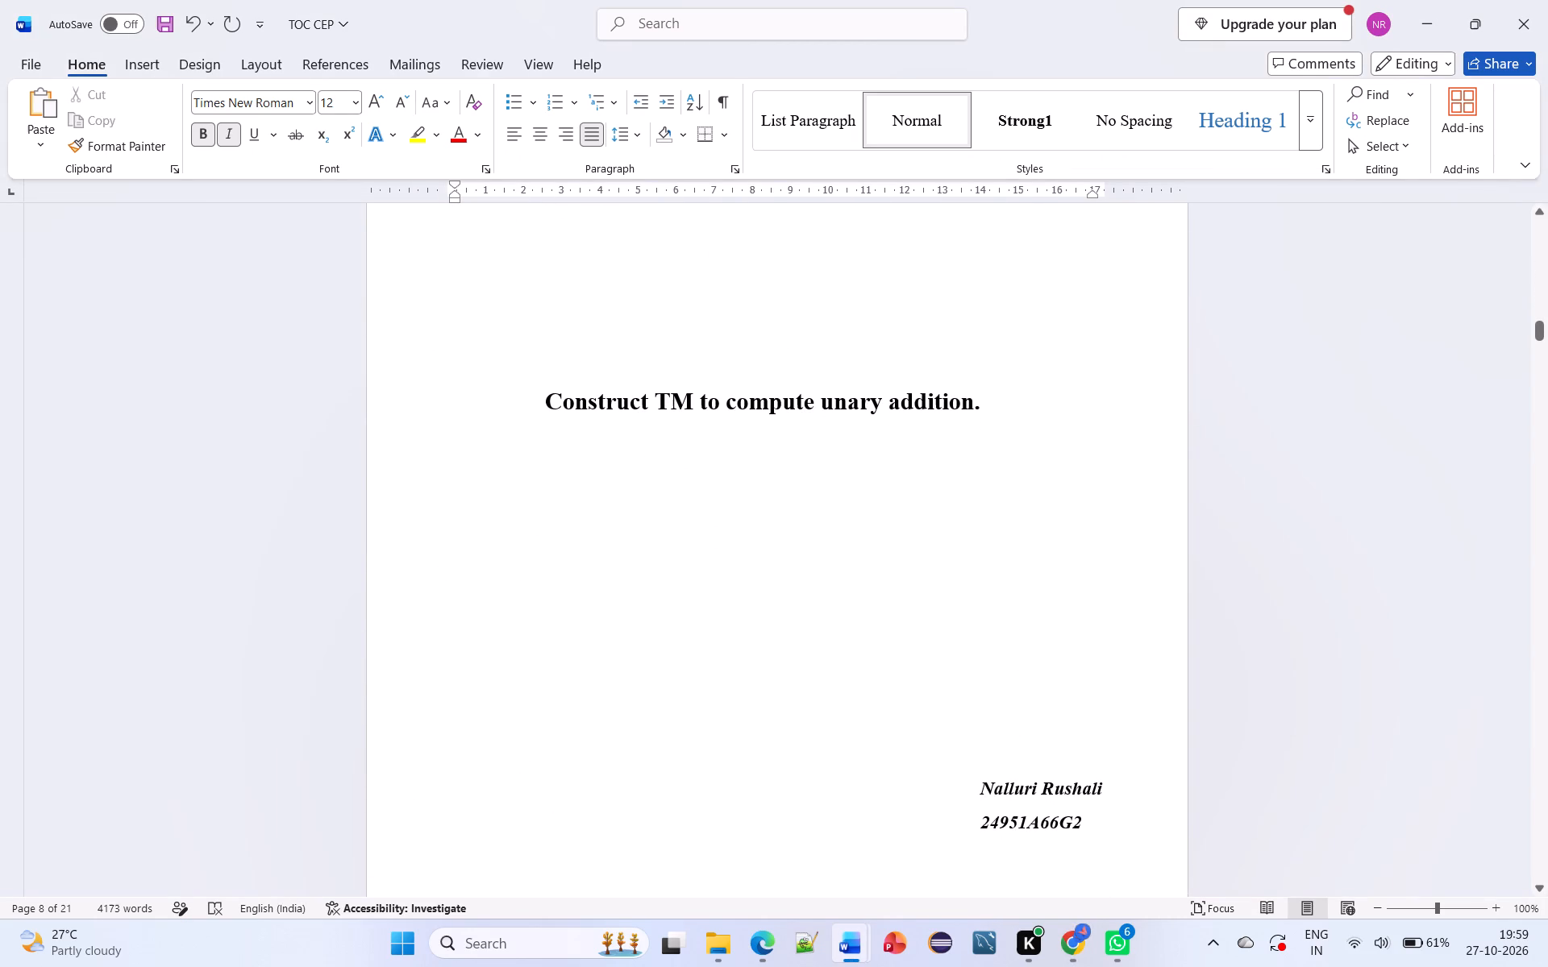
scroll(1016, 779, down, 1)
scroll(1091, 657, down, 2)
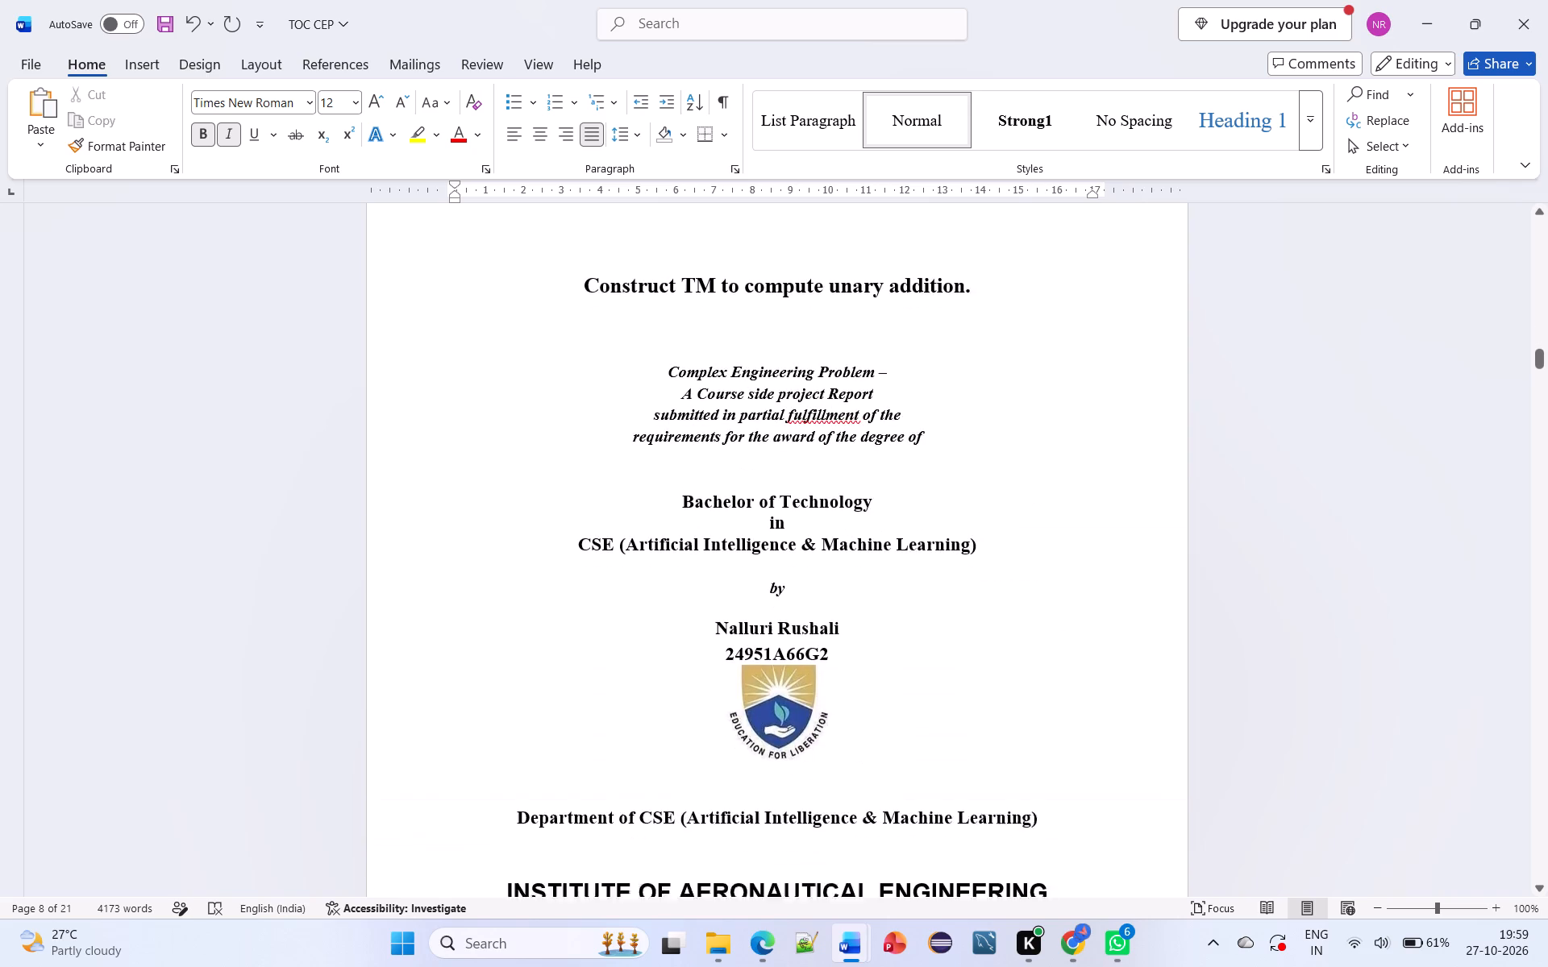
scroll(979, 563, down, 1)
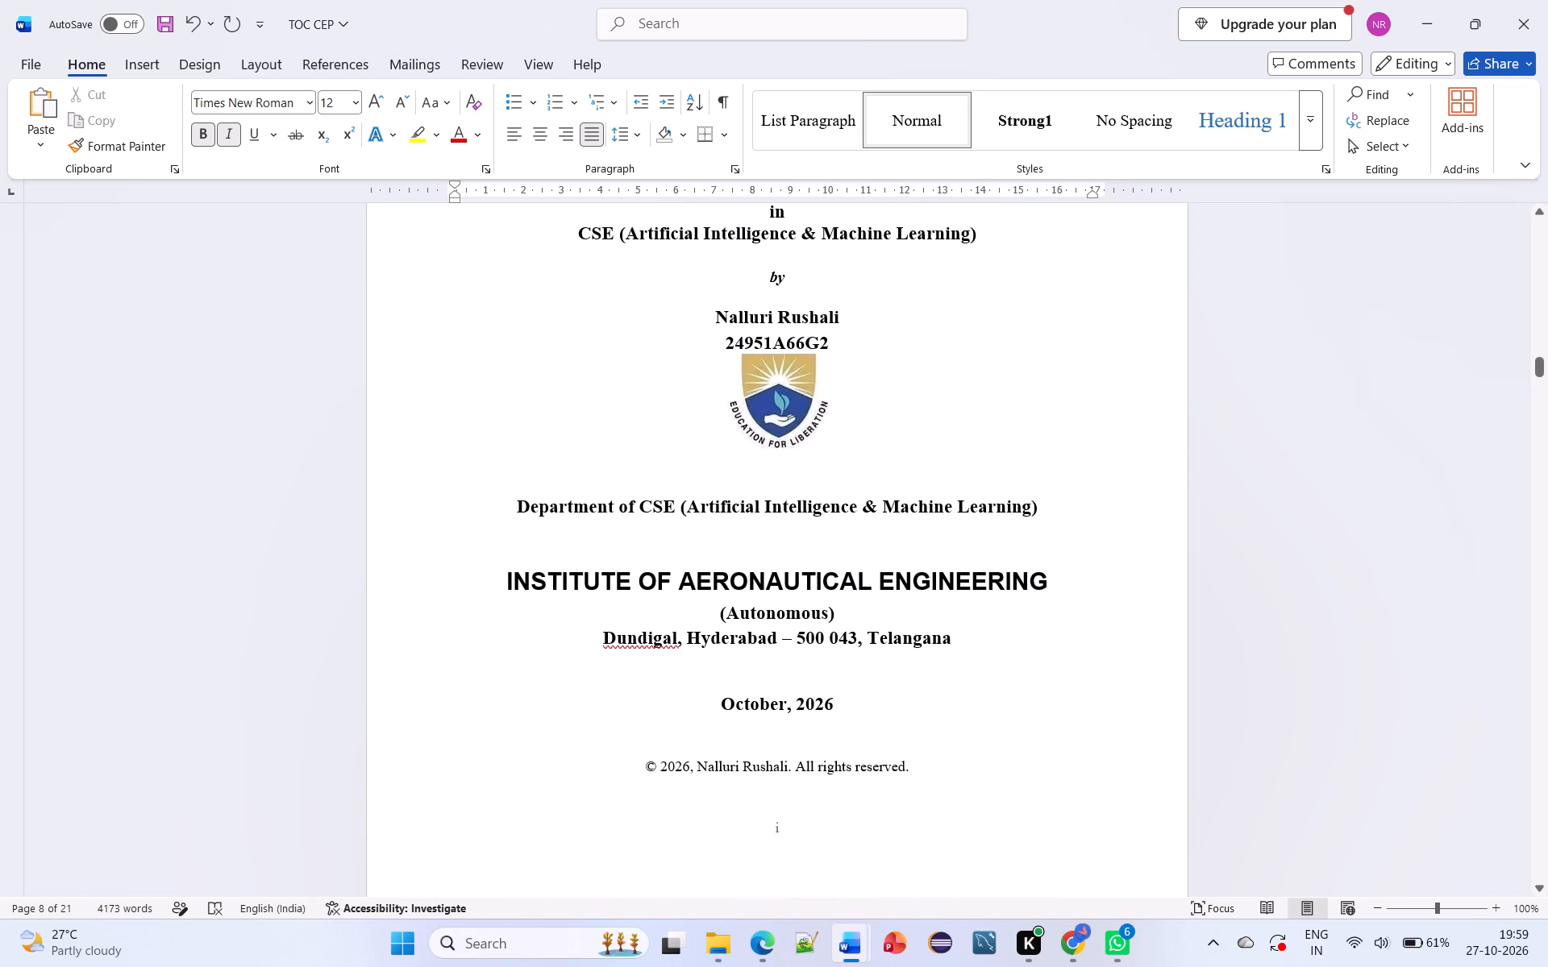
Correct the last two characters of the roll number under the Declaration signature to match the title page.
scroll(812, 371, down, 2)
scroll(868, 561, down, 2)
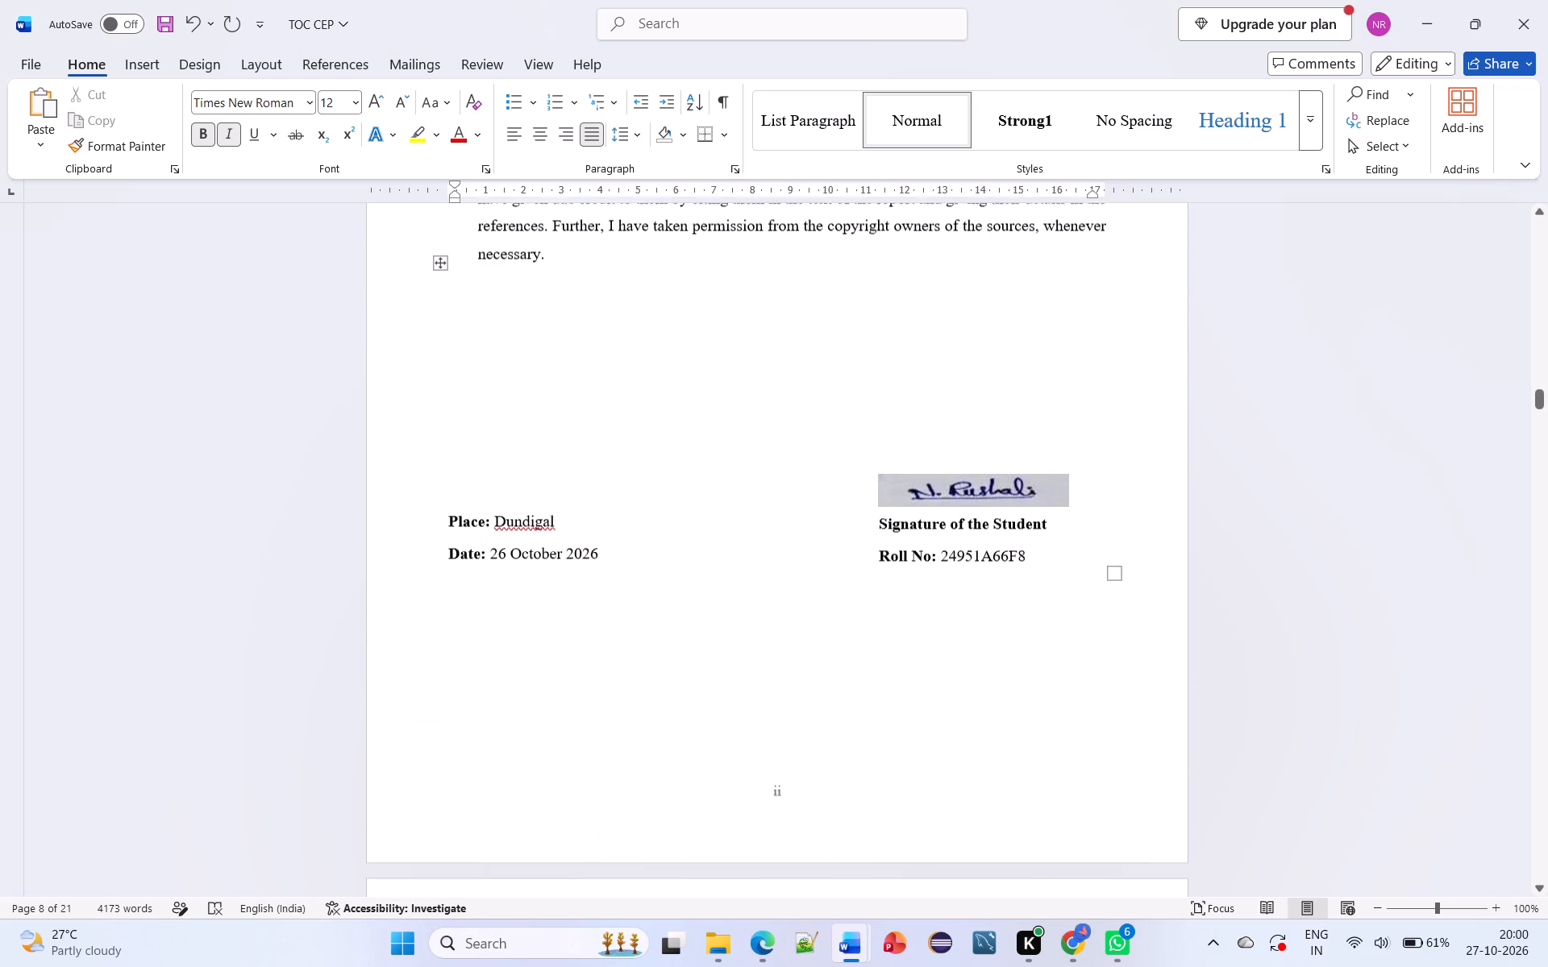
click(1038, 550)
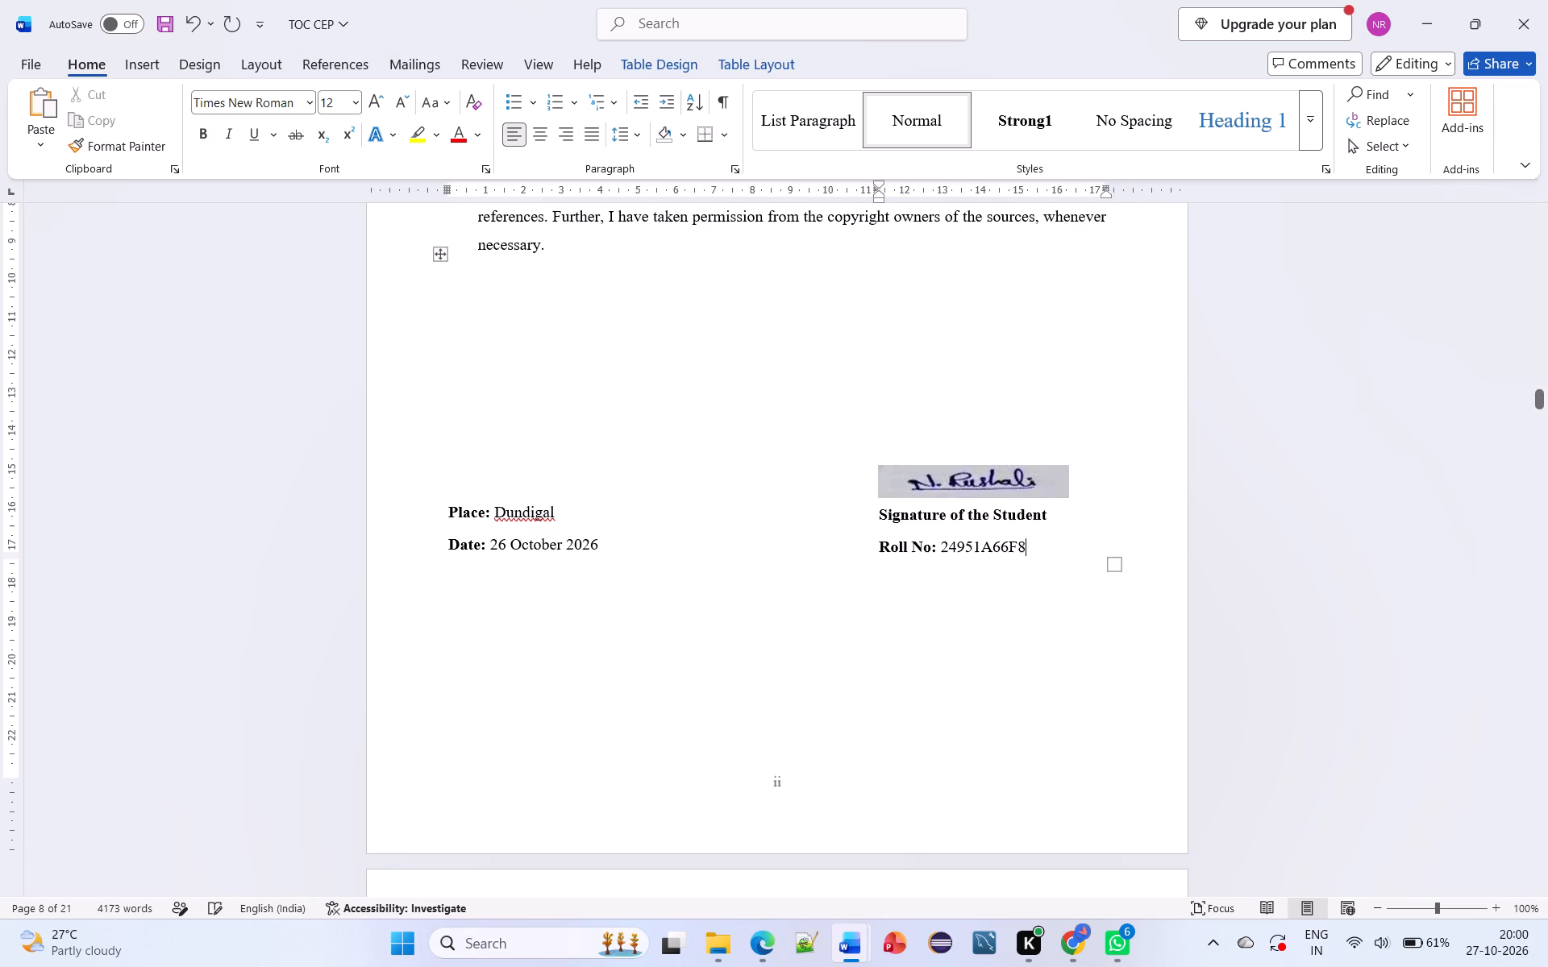
key(BackSpace)
key(BackSpace)
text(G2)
Review the remaining pages of the report, from the Certificate and Approval Sheet through the Acknowledgement to the references.
scroll(1038, 550, down, 3)
scroll(997, 285, up, 1)
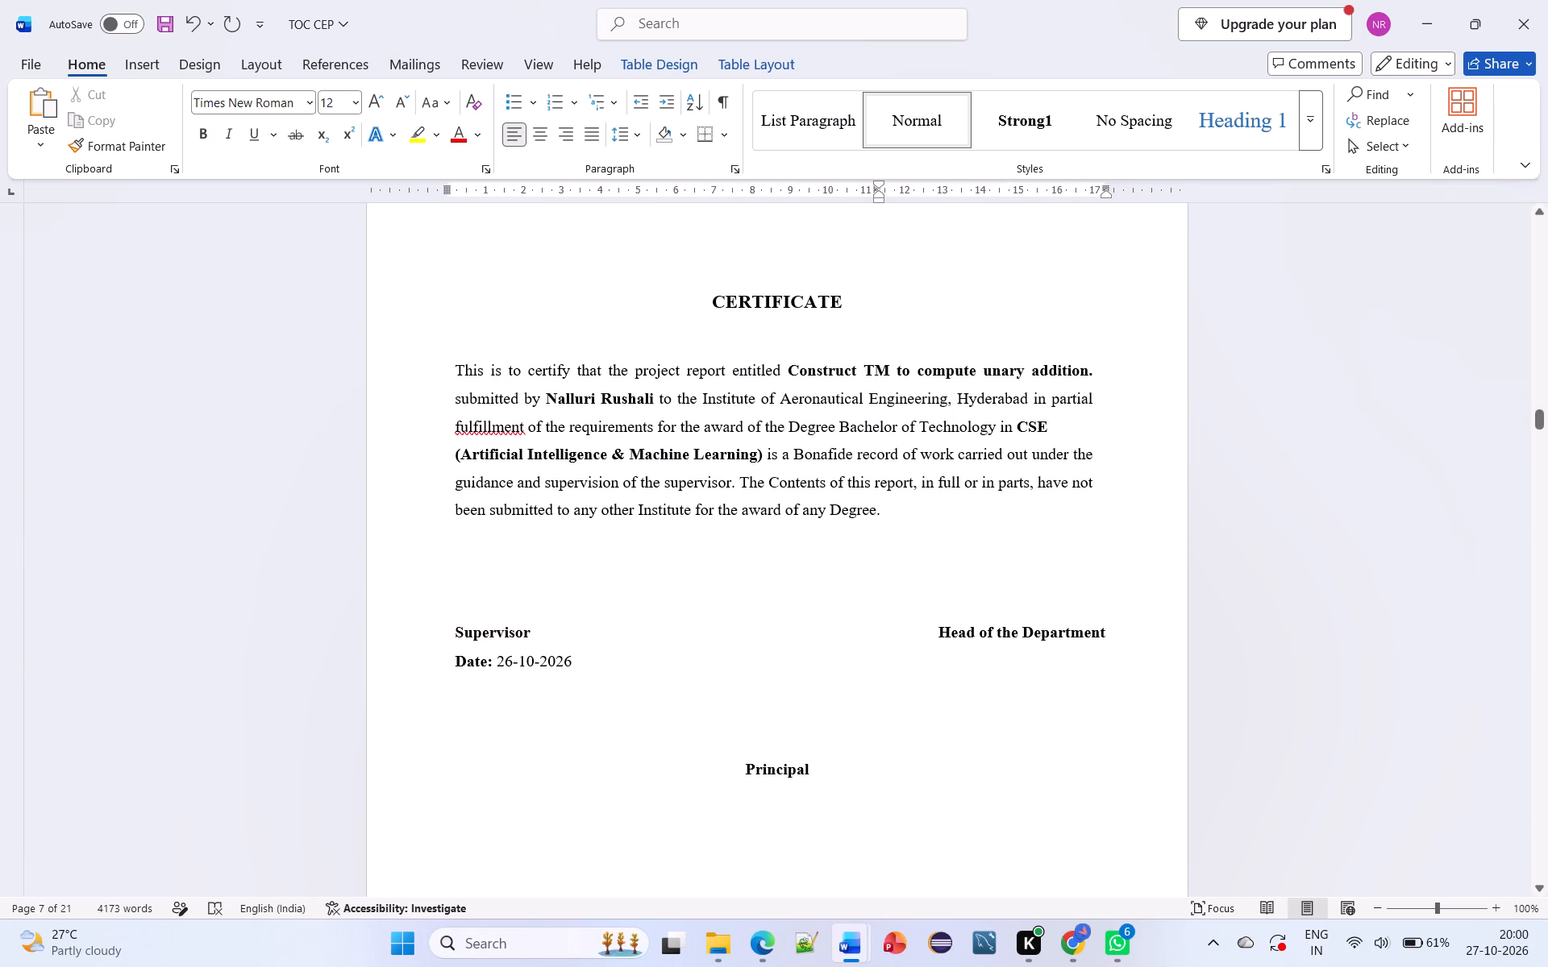
scroll(1005, 676, down, 3)
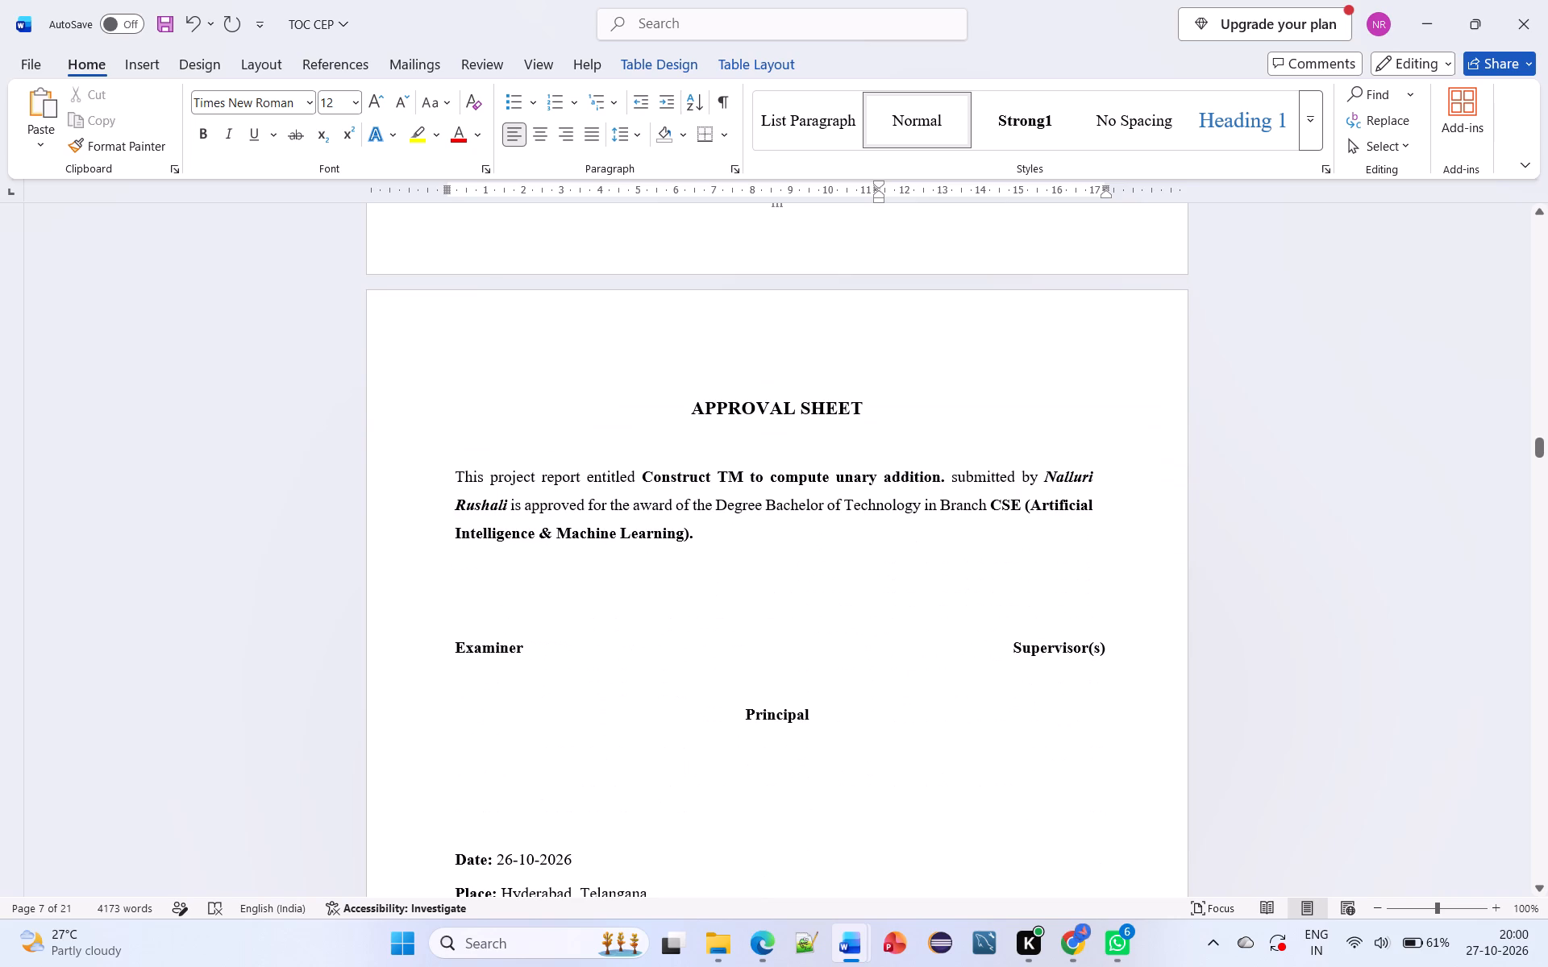
scroll(882, 699, down, 3)
scroll(882, 699, up, 1)
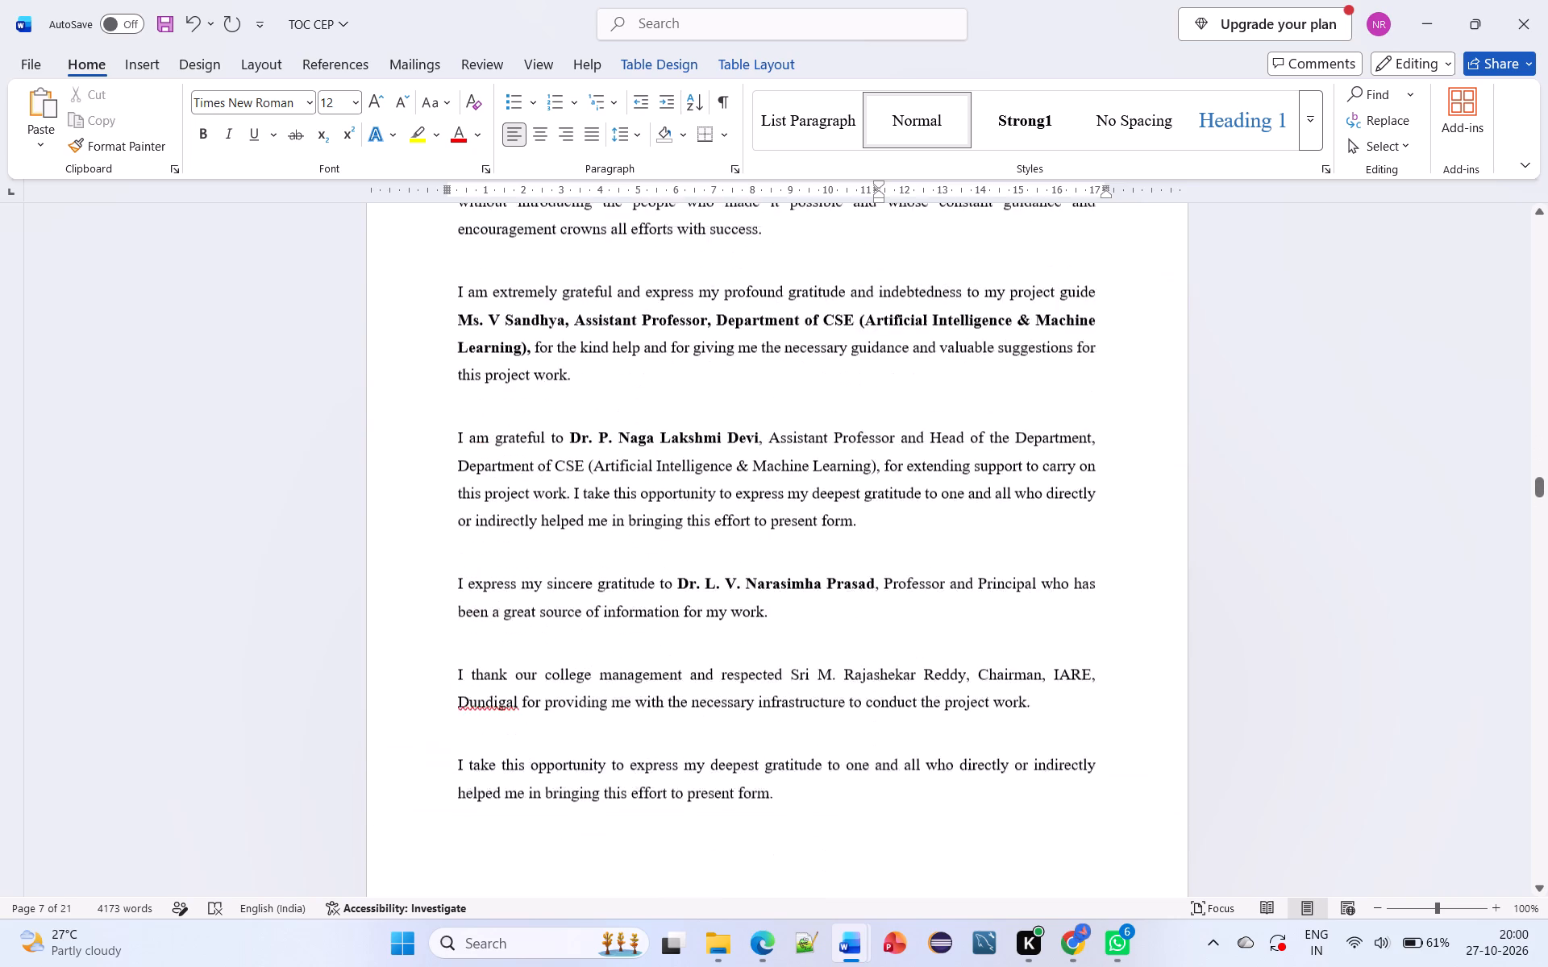
scroll(882, 699, down, 14)
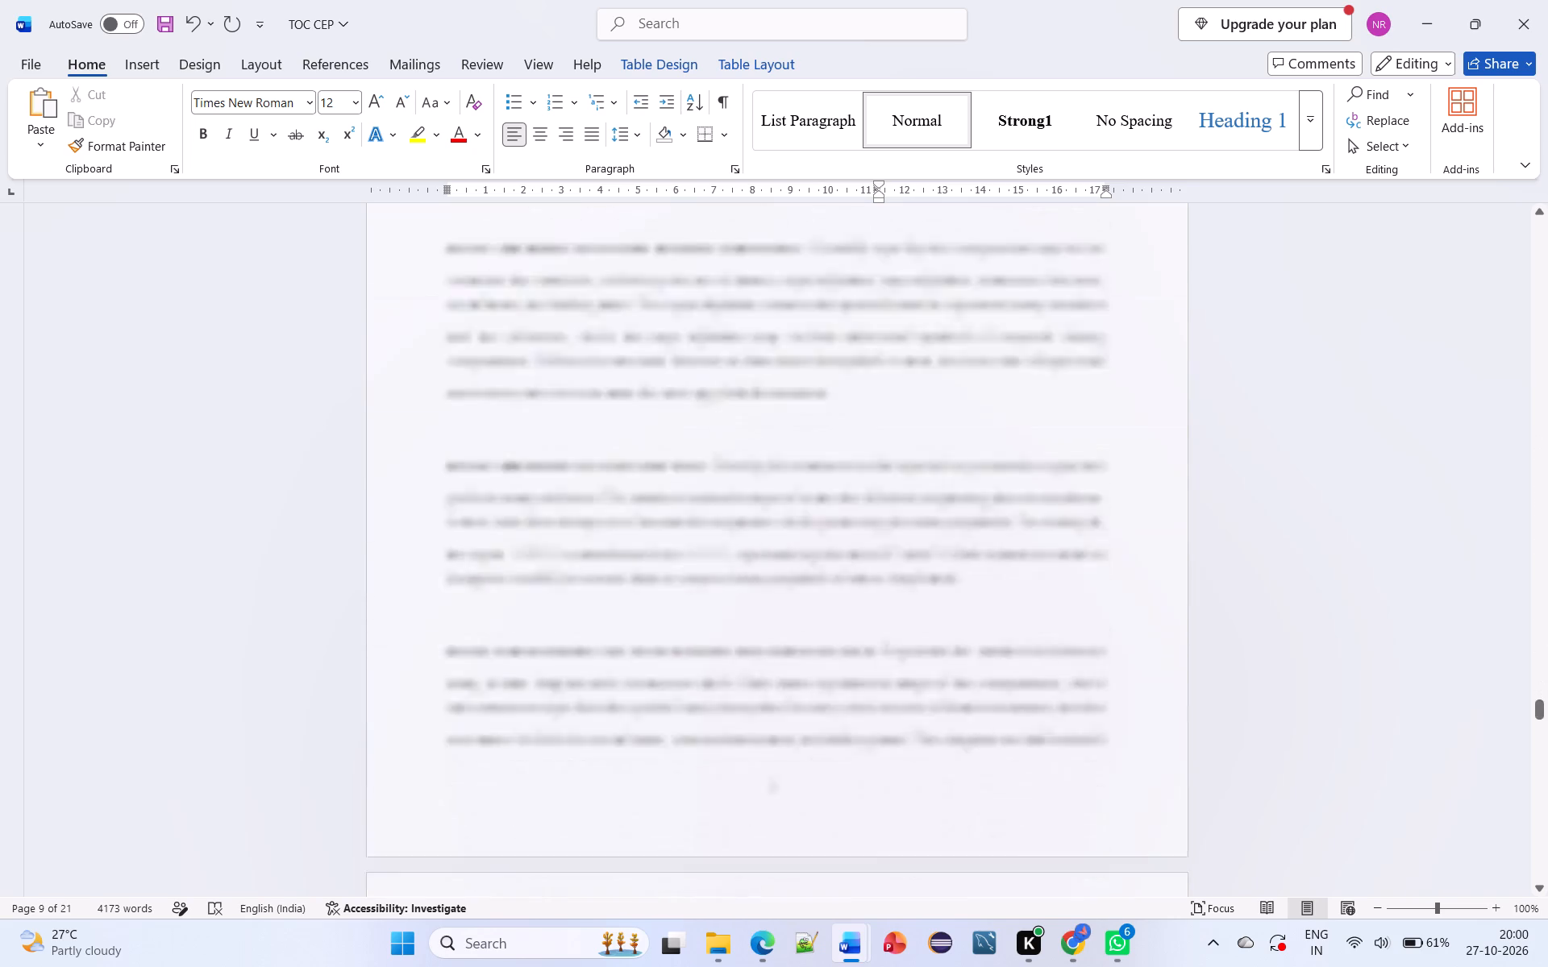
scroll(882, 699, down, 19)
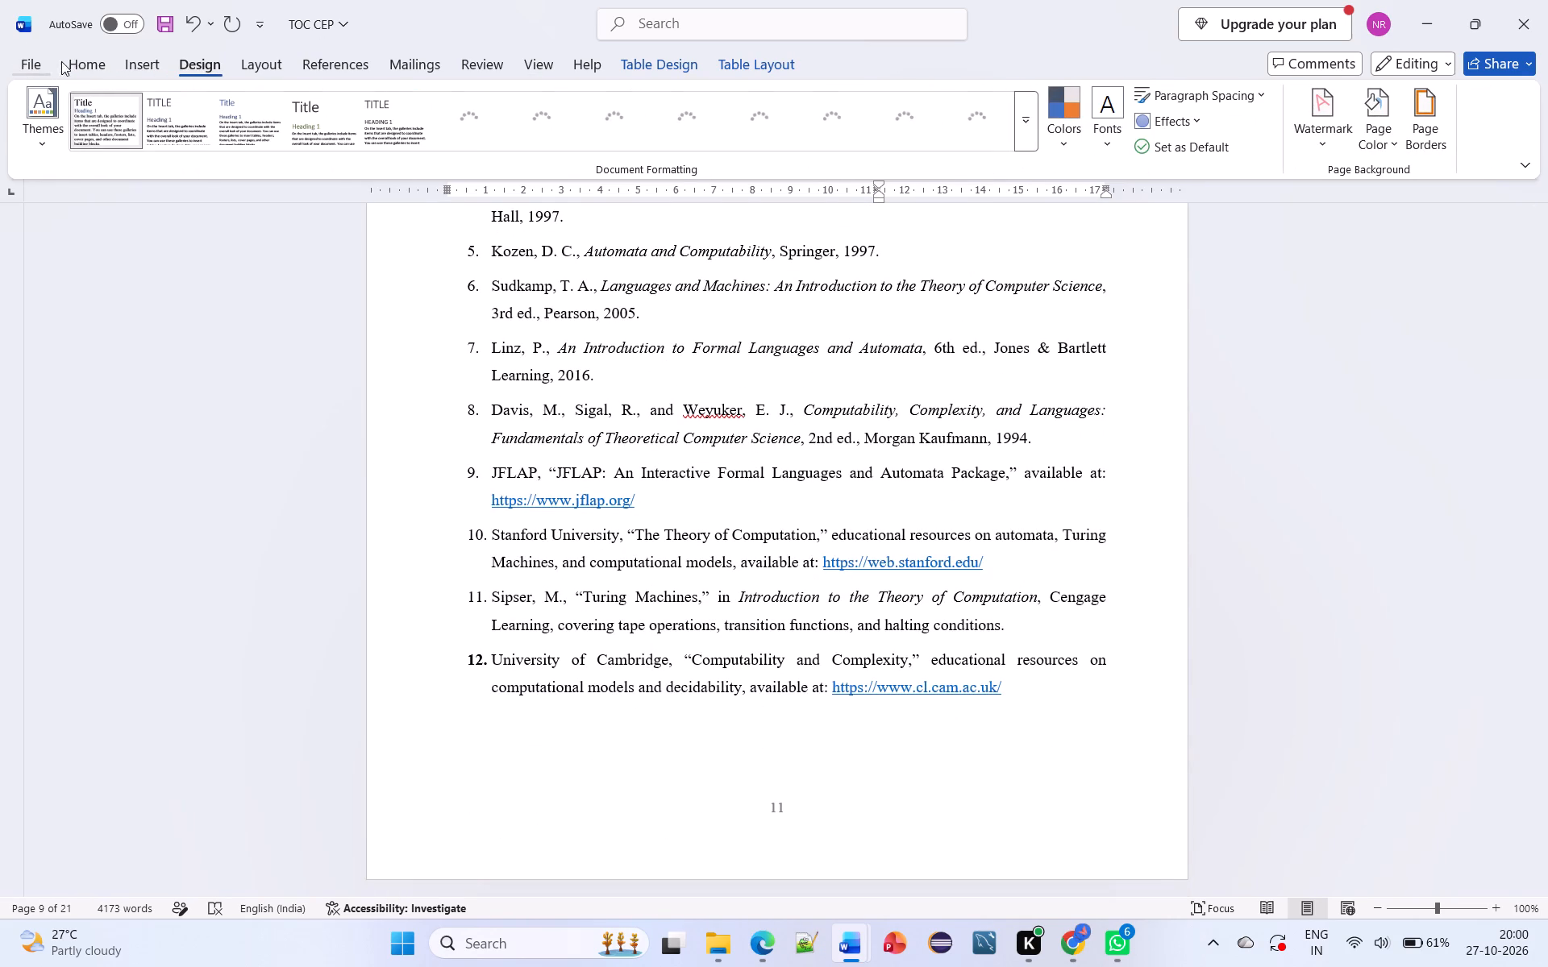
Save the report as a PDF in the COLLEGE DOCS folder, named toc_rep with a run of extra p's.
click(119, 57)
click(98, 61)
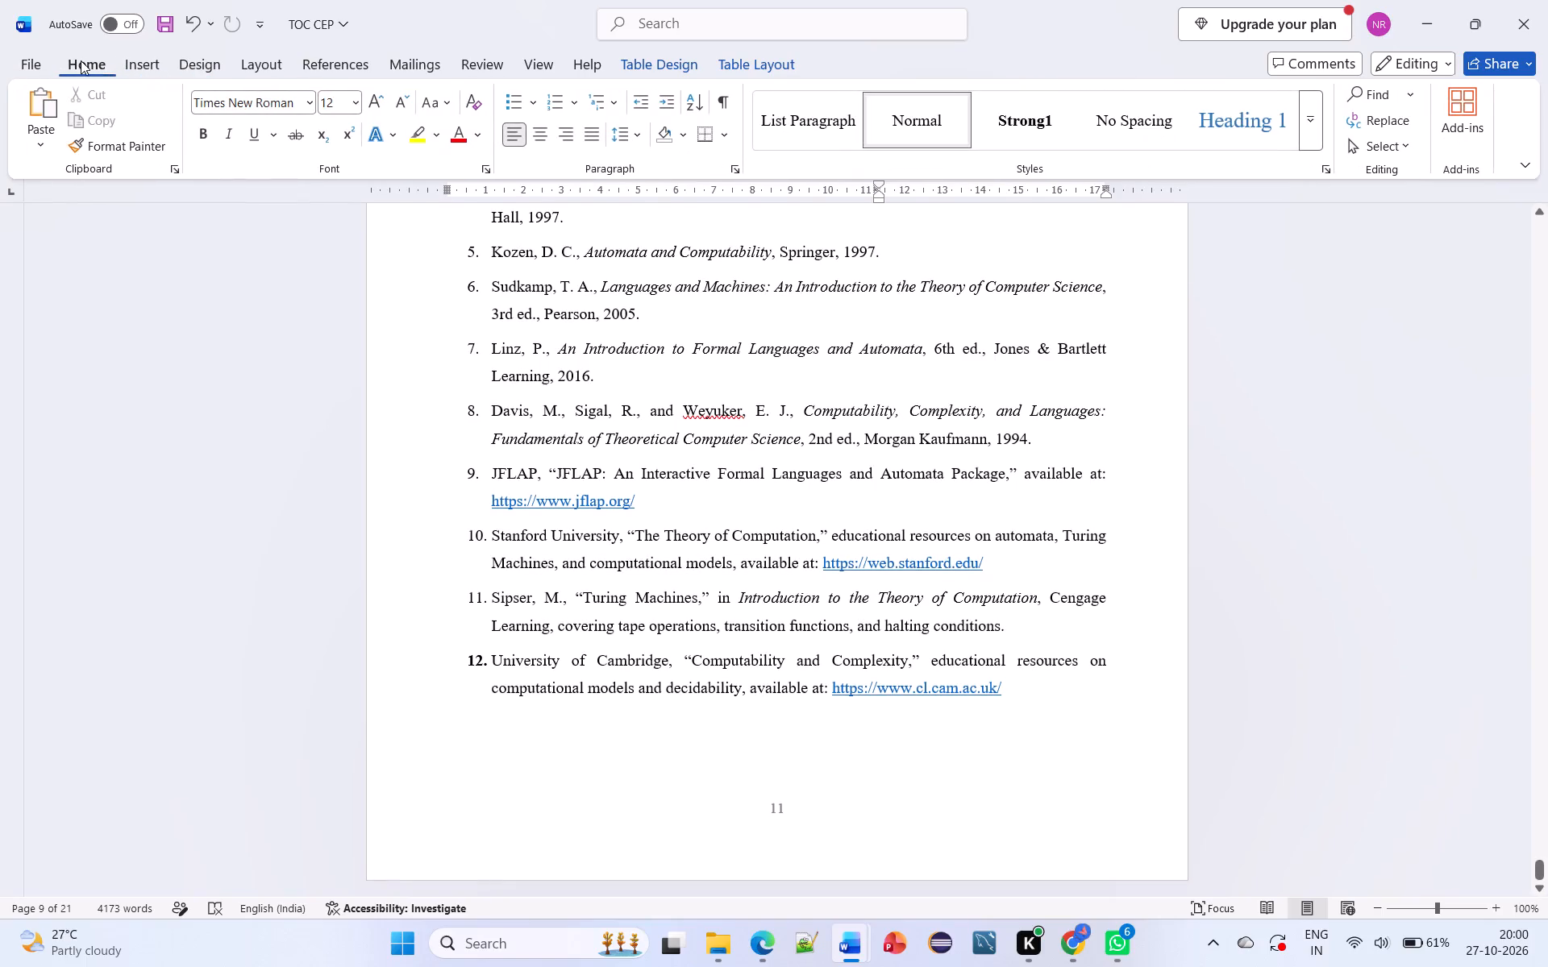
click(40, 60)
click(98, 366)
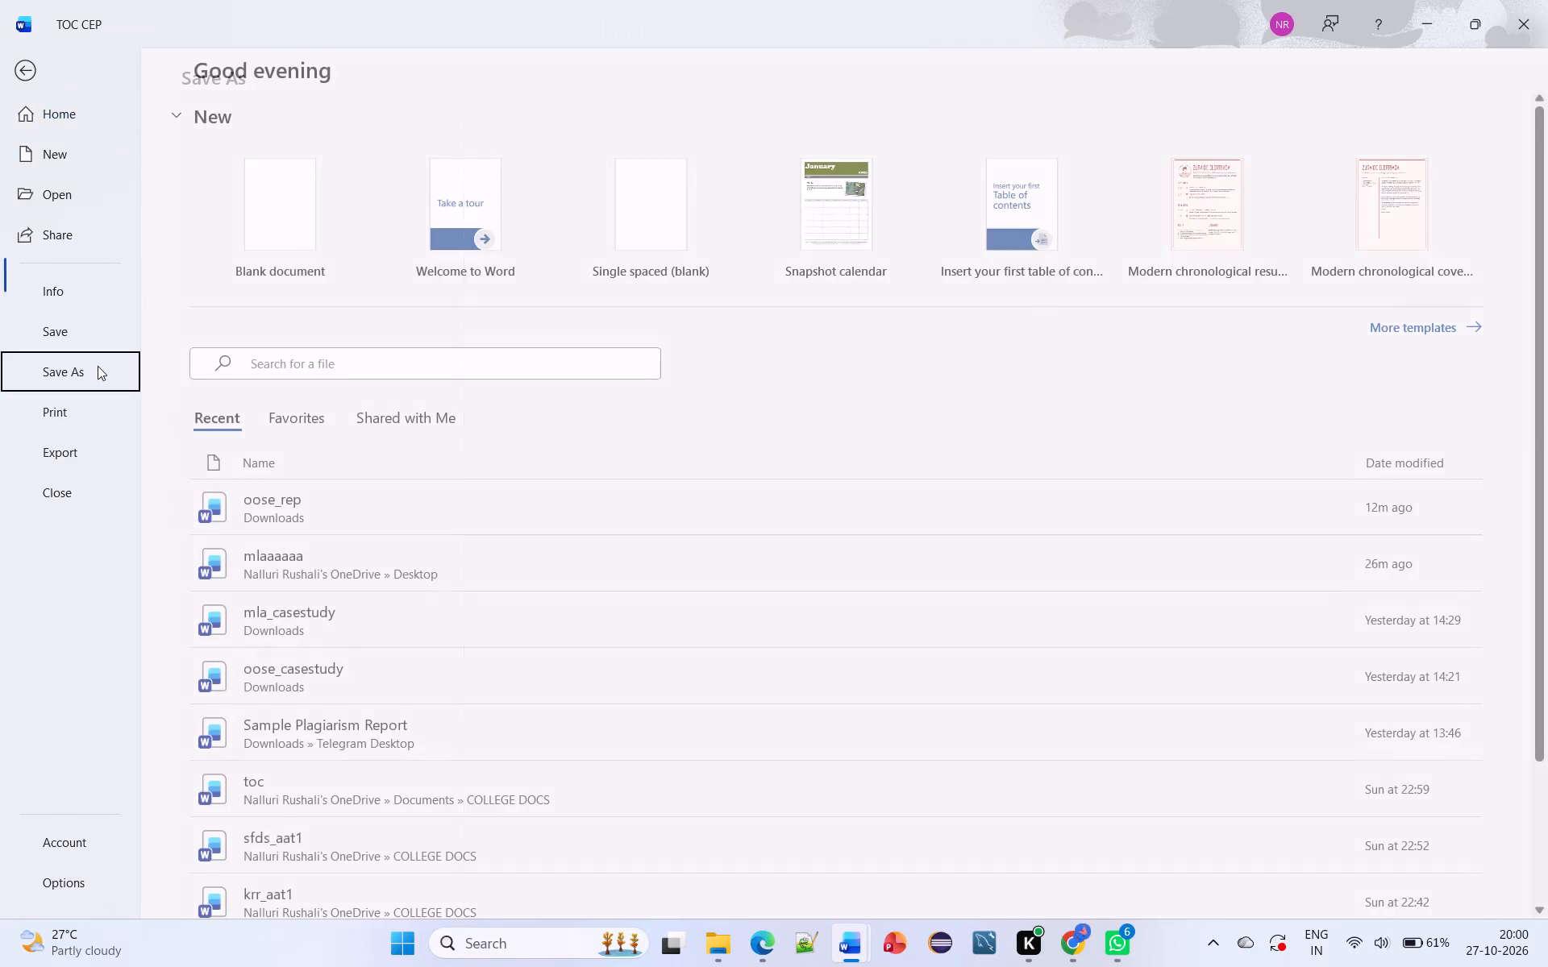
click(340, 525)
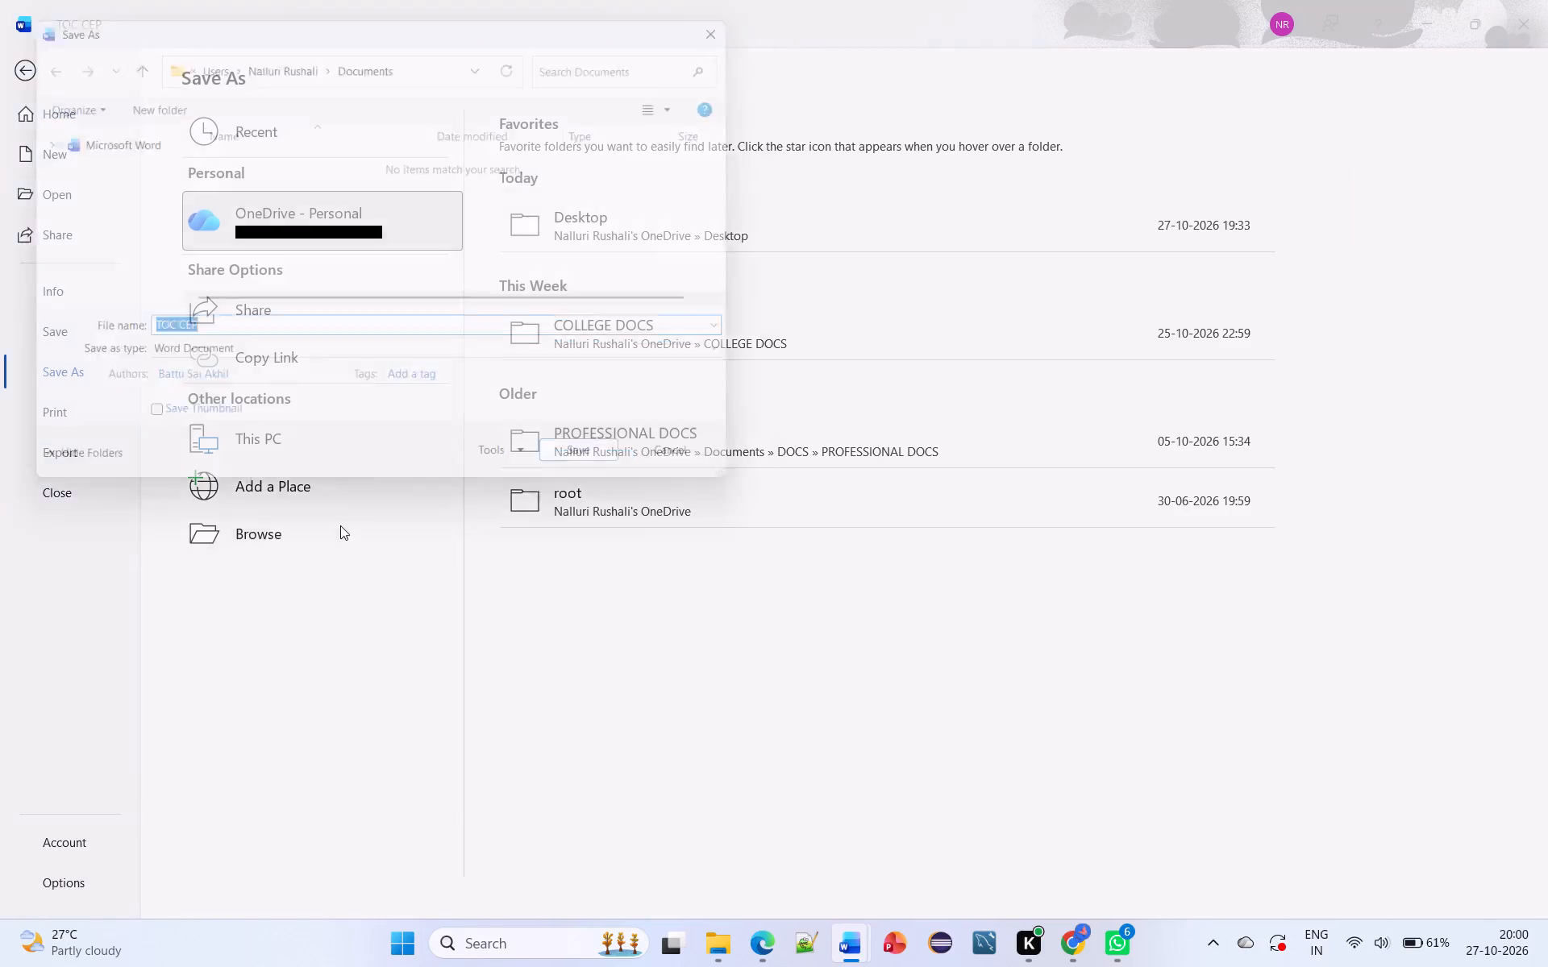
click(102, 151)
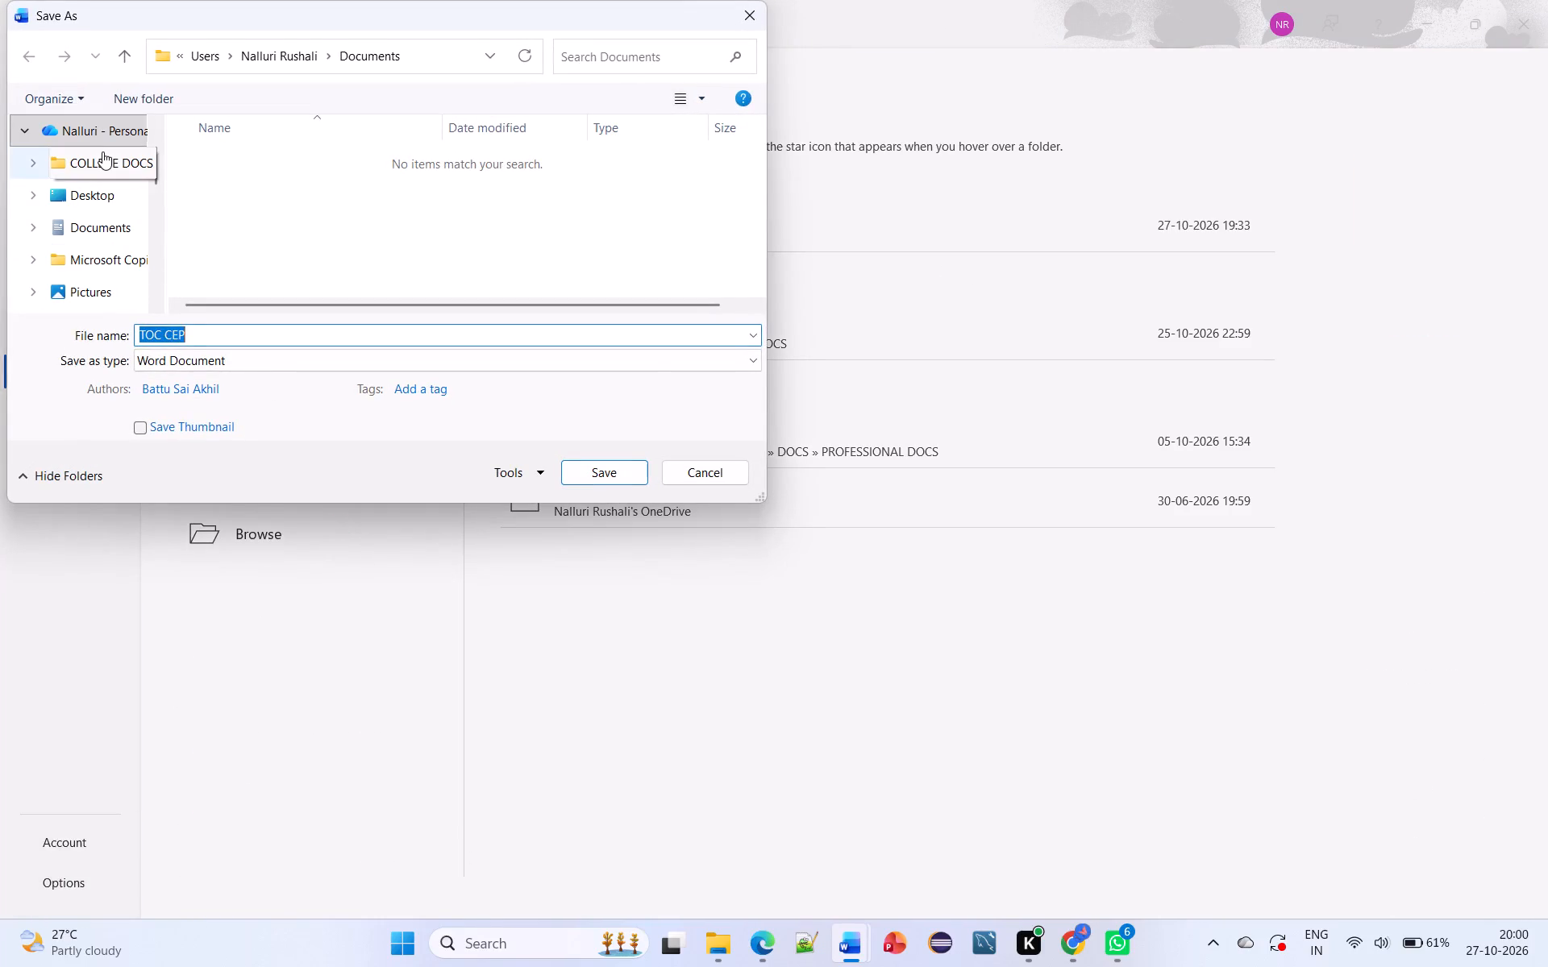
click(251, 329)
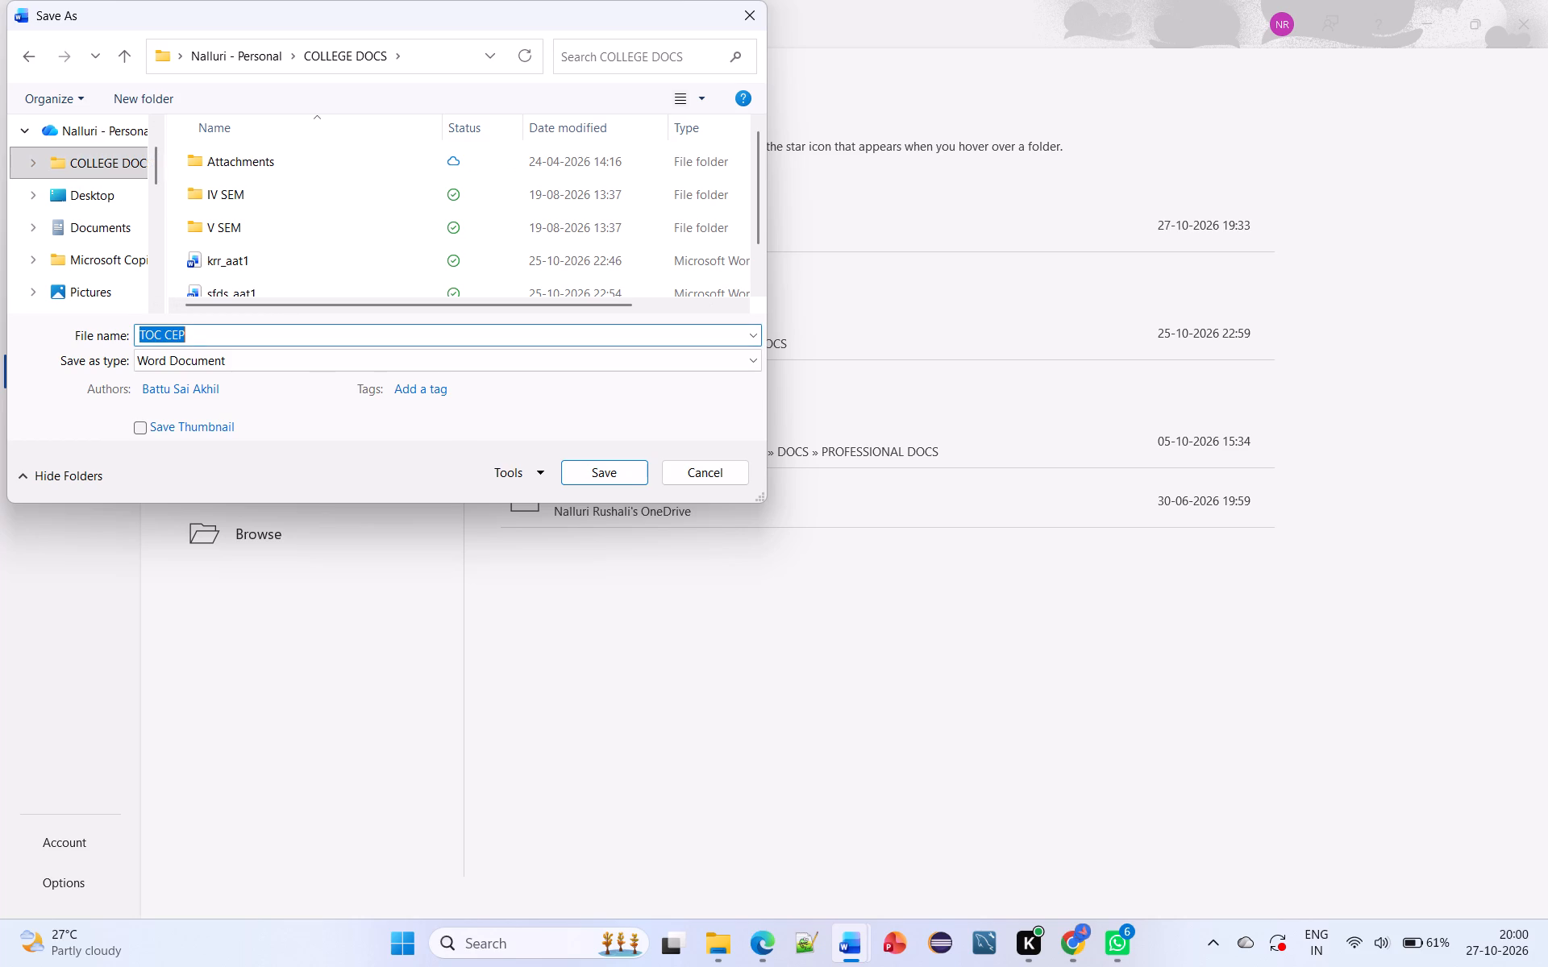
key(BackSpace)
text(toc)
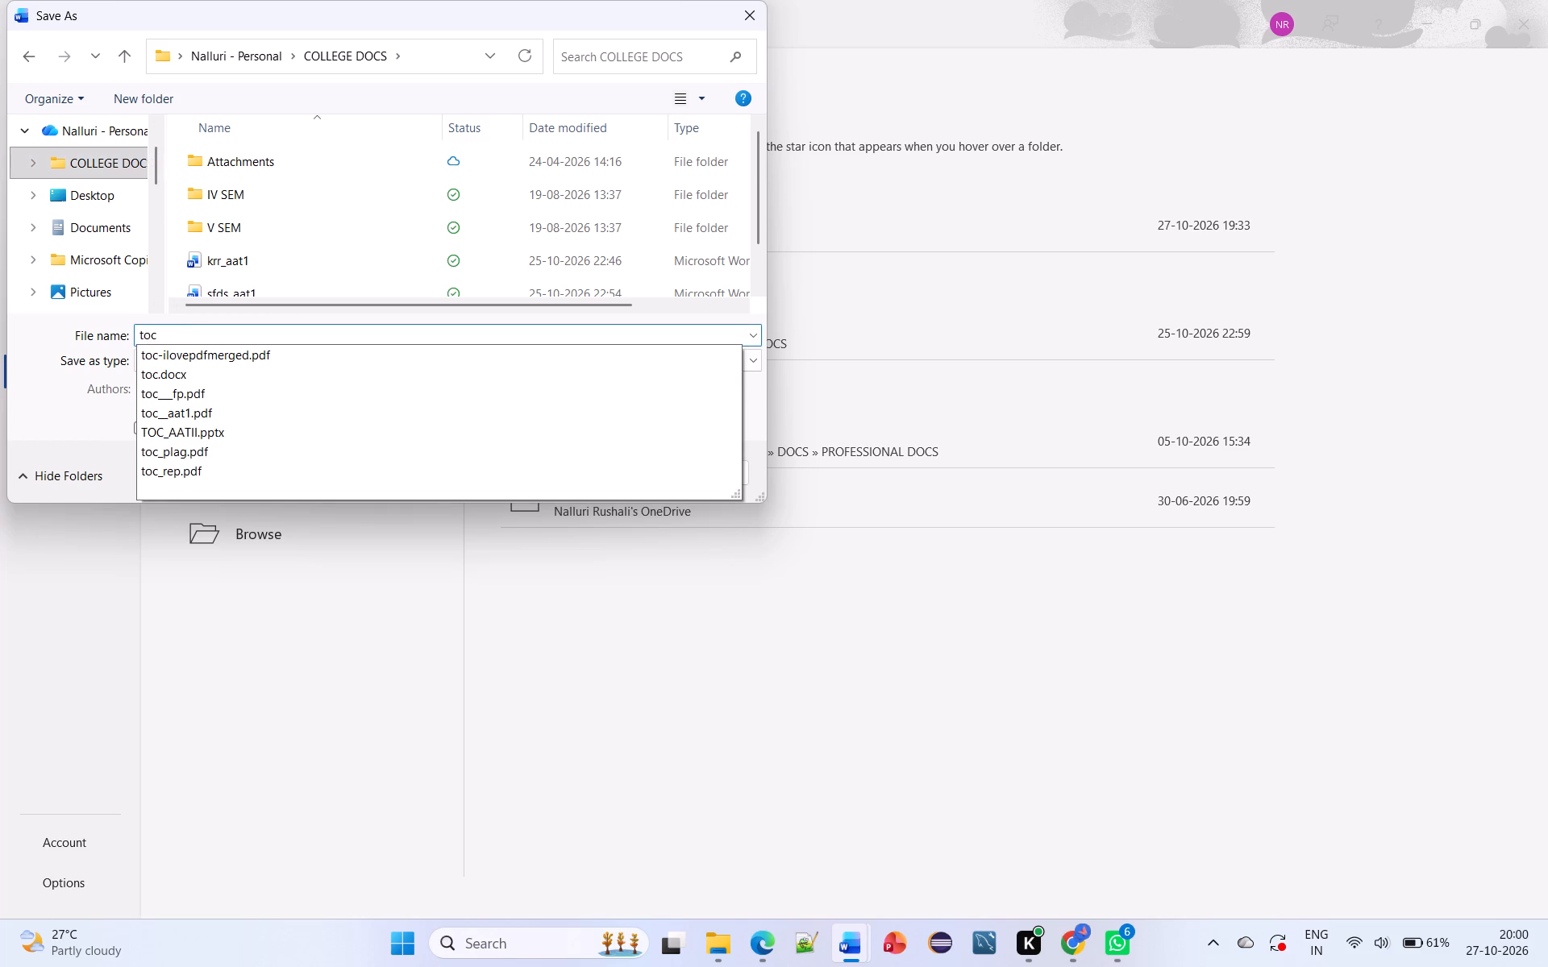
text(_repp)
click(218, 365)
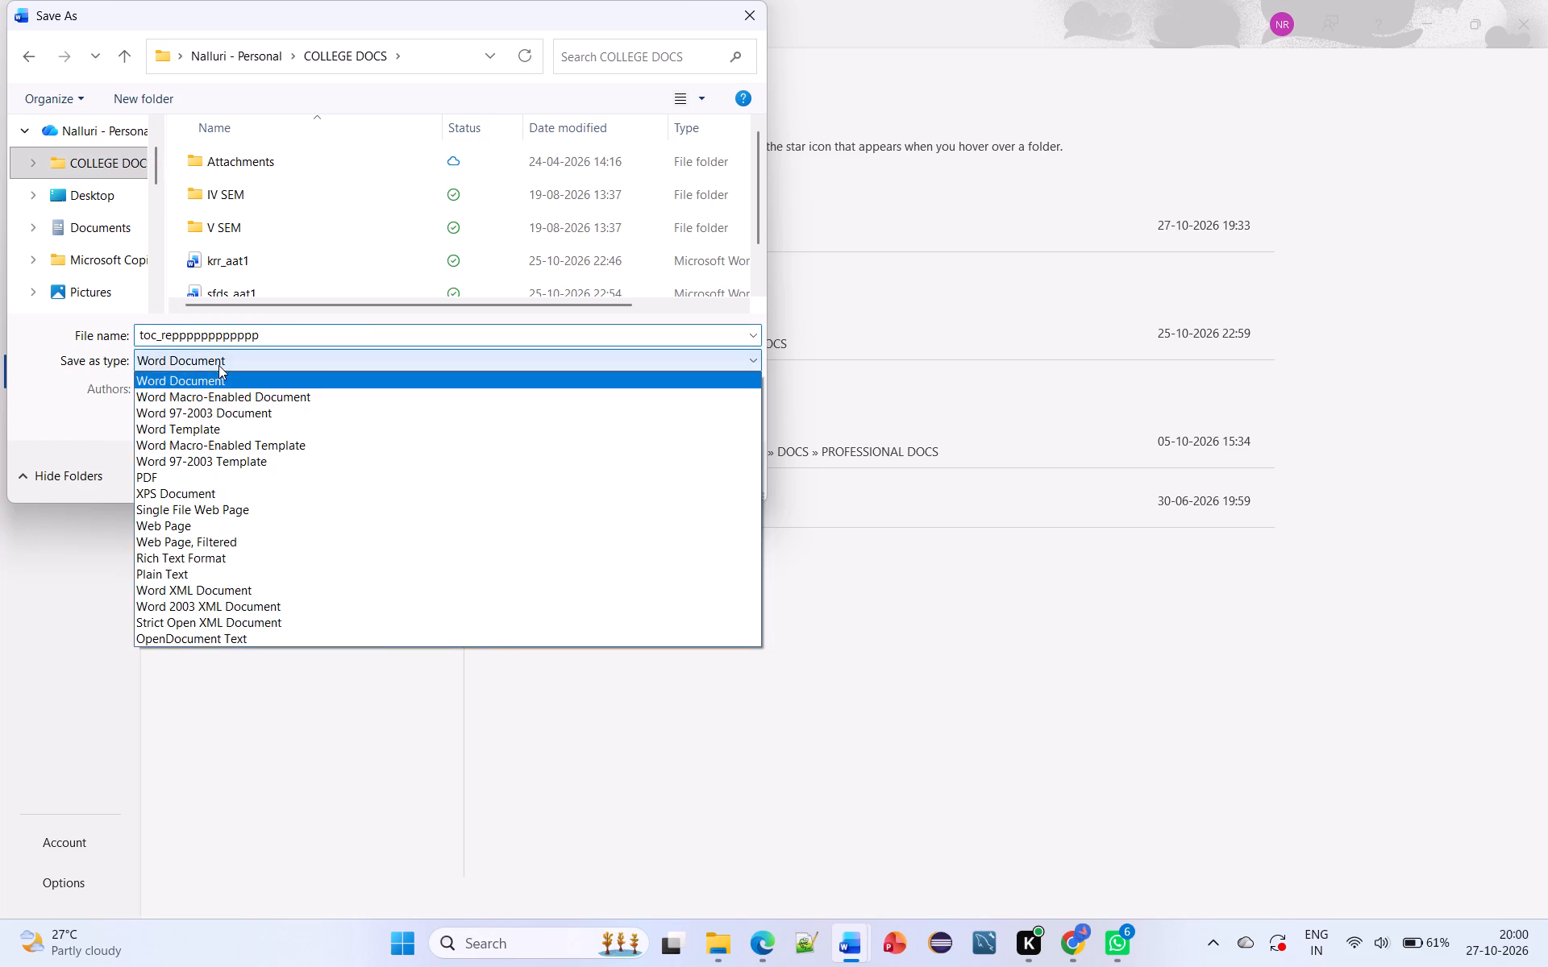
click(163, 475)
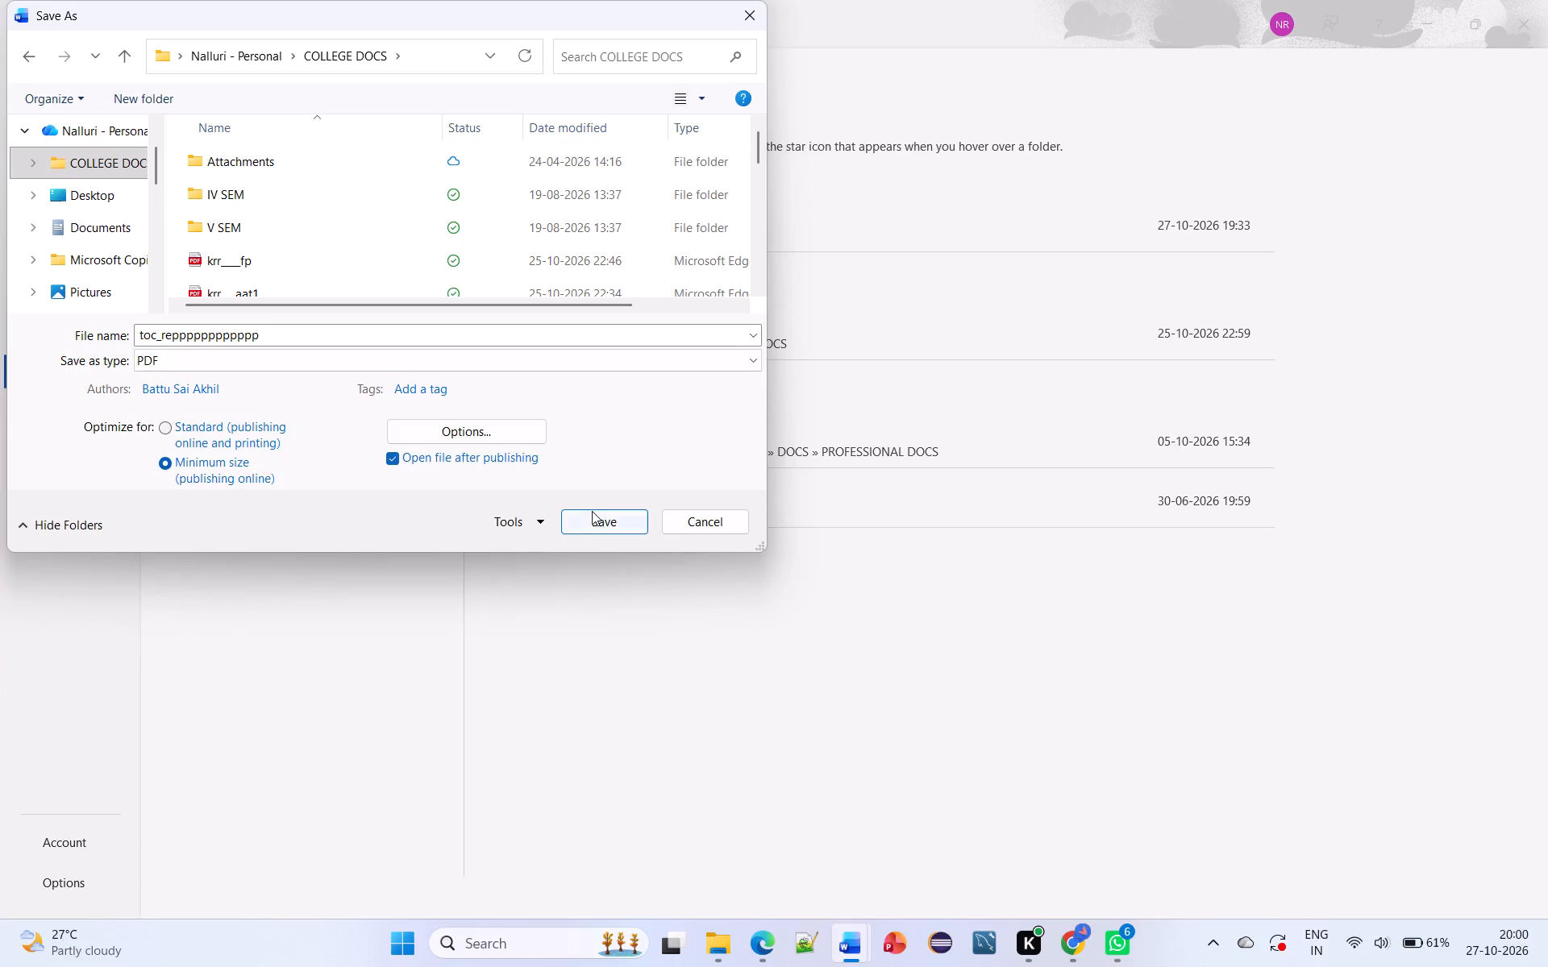
click(592, 511)
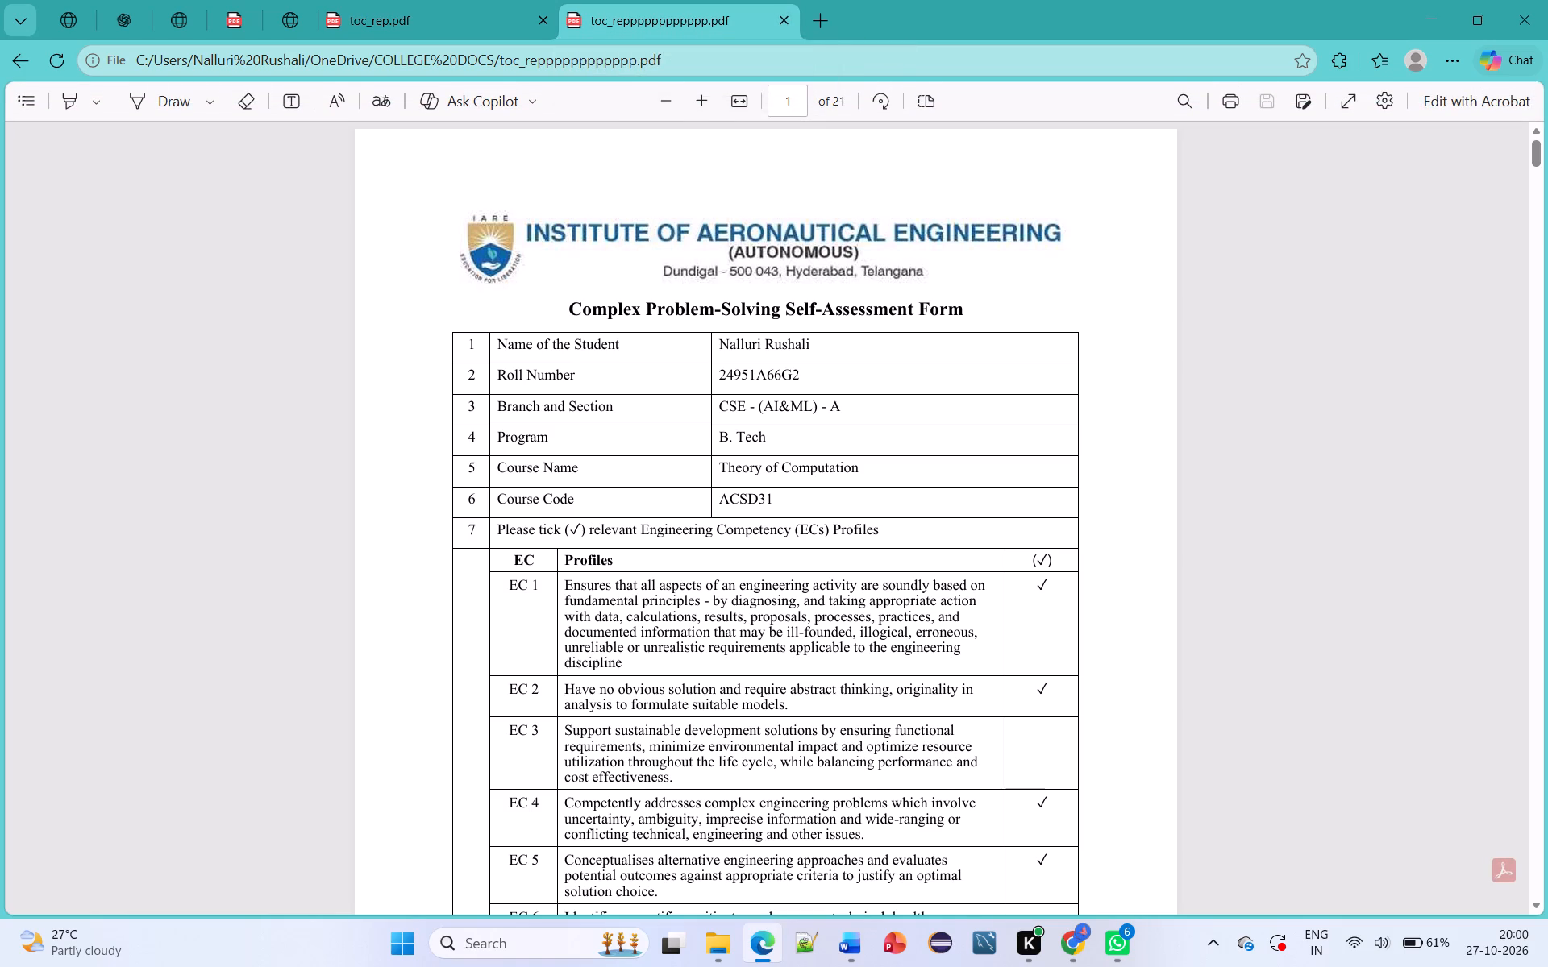
In File Explorer, delete the older toc_rep PDF from the COLLEGE DOCS folder and close the window.
click(726, 955)
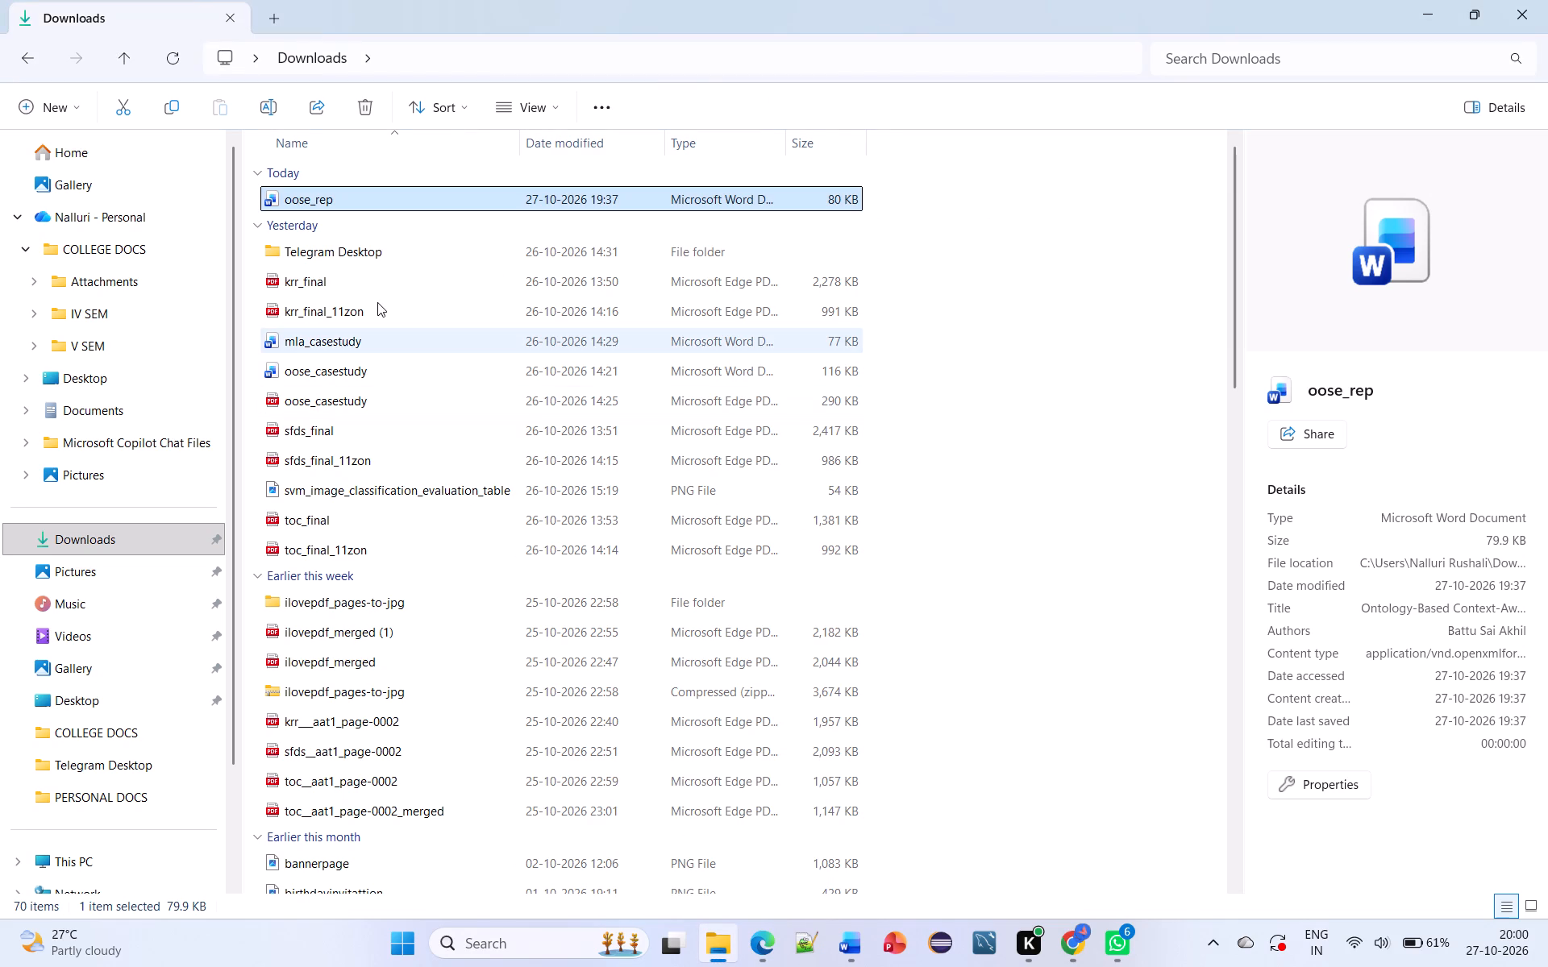
double_click(129, 247)
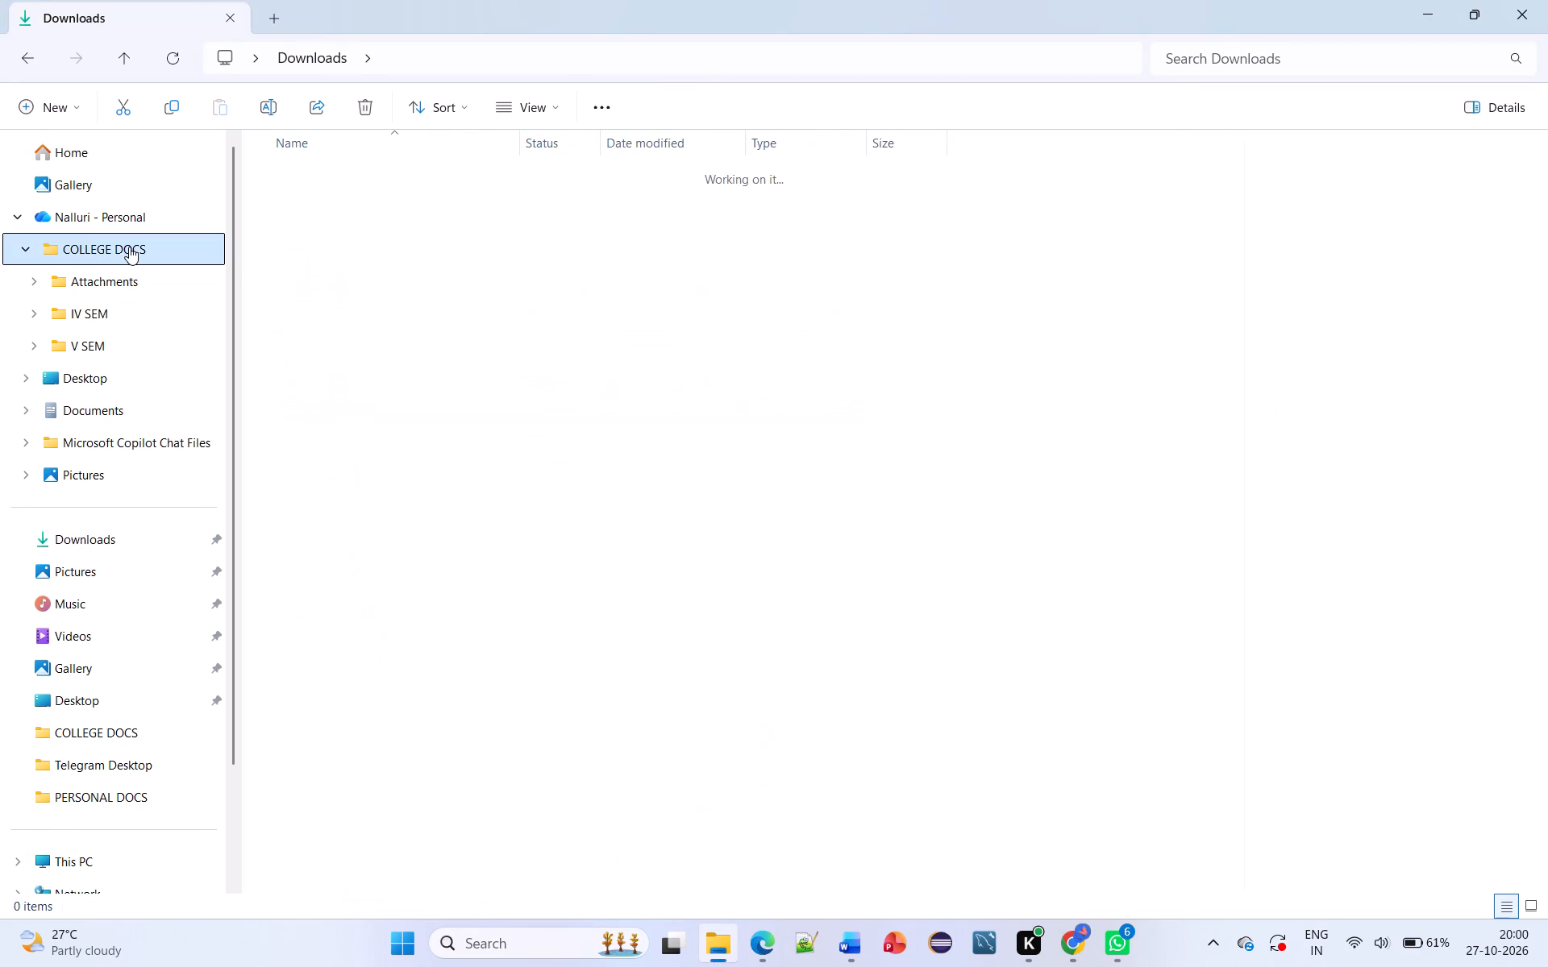
scroll(410, 662, down, 1)
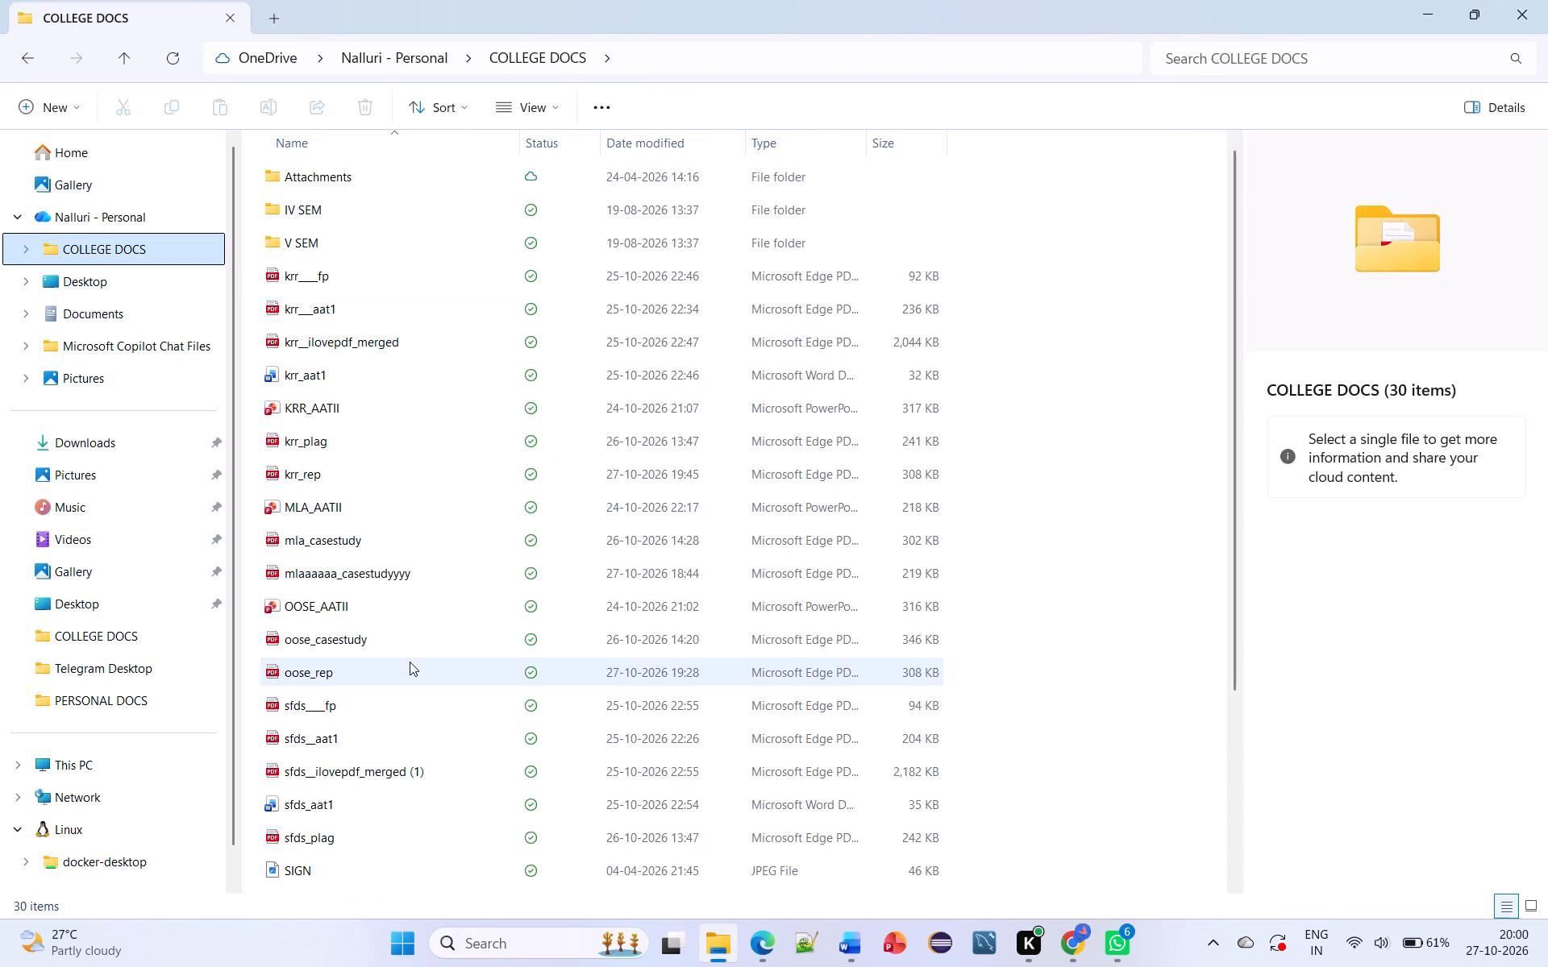
scroll(410, 662, down, 2)
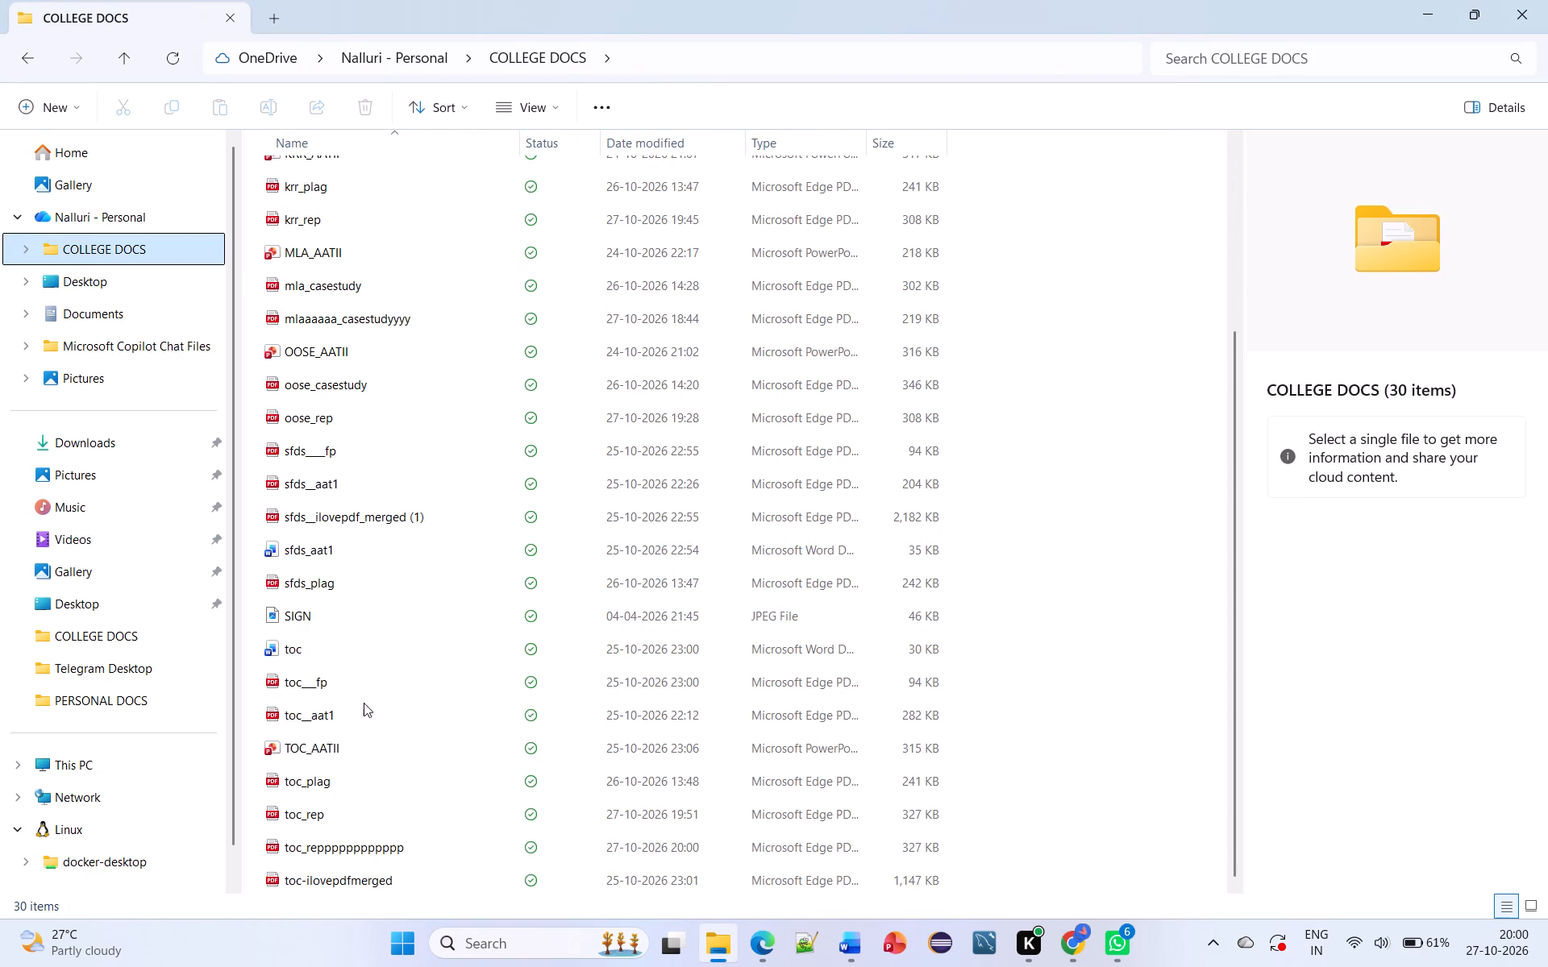
click(335, 821)
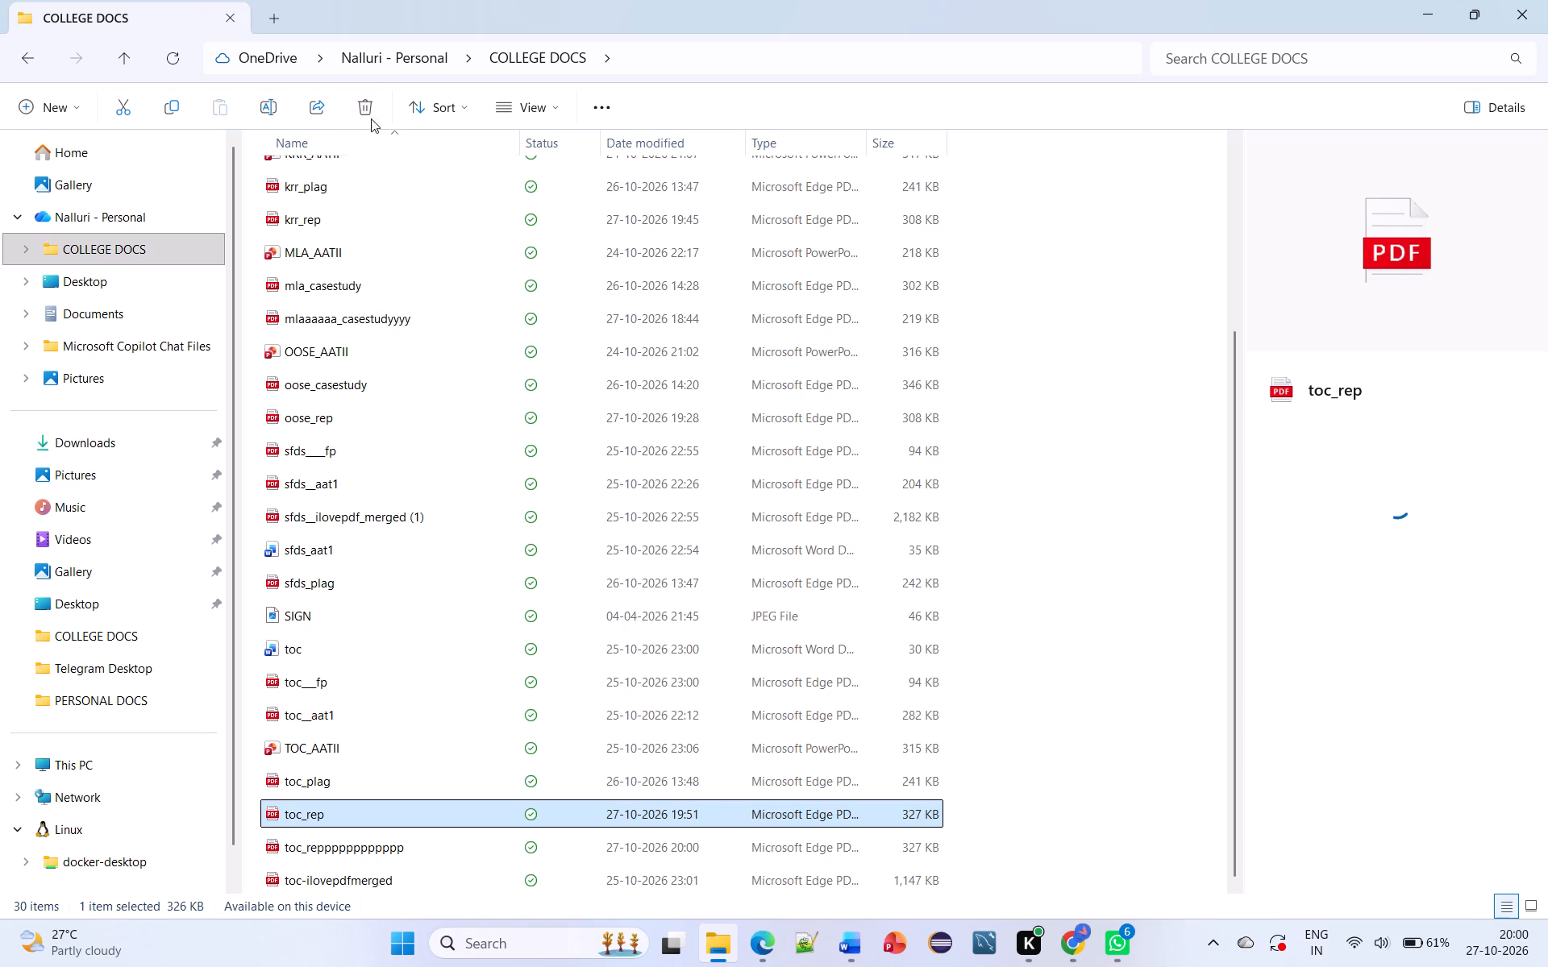
click(364, 106)
click(1547, 0)
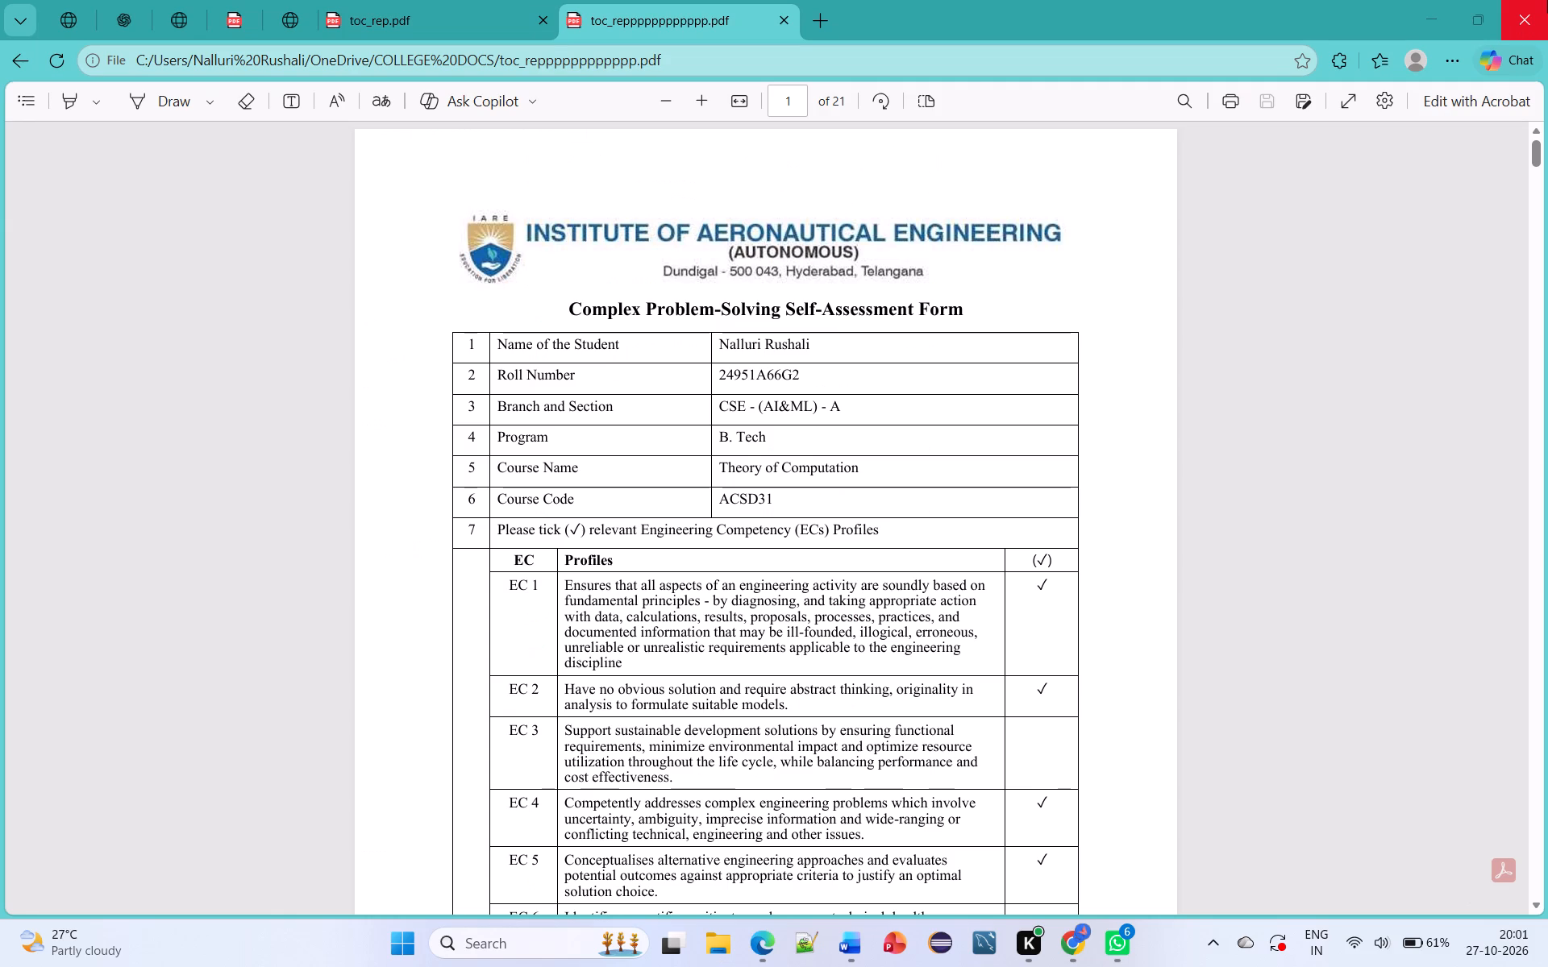
Check the exported PDF in Edge from the self-assessment form through the front matter and chapters to the last page.
scroll(1450, 185, down, 3)
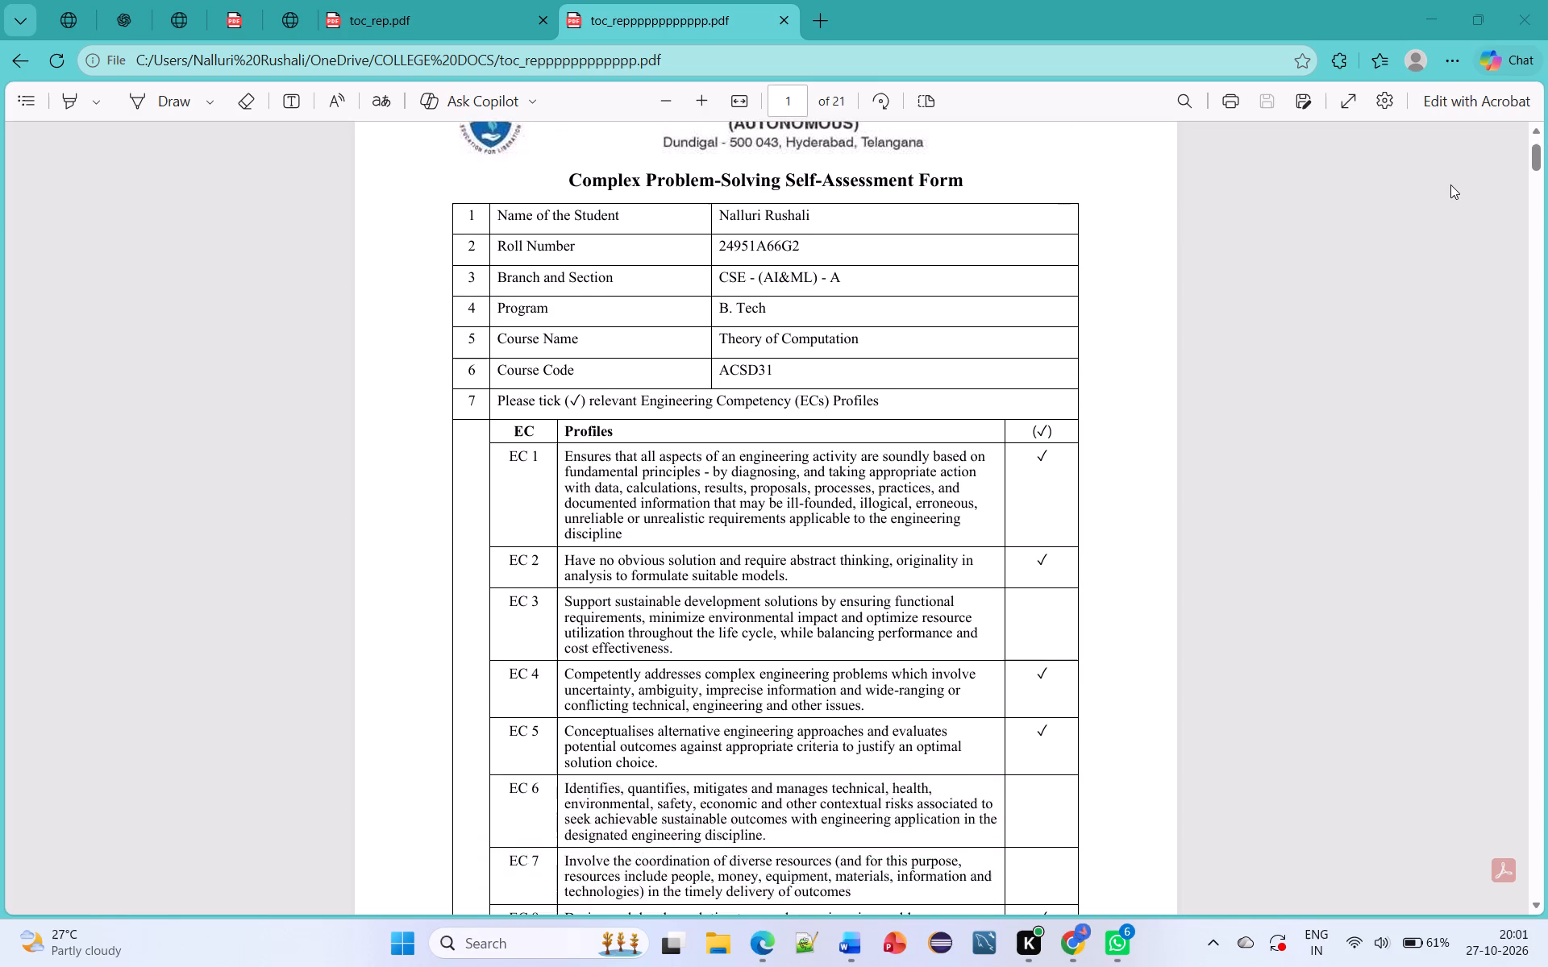
scroll(1450, 185, down, 8)
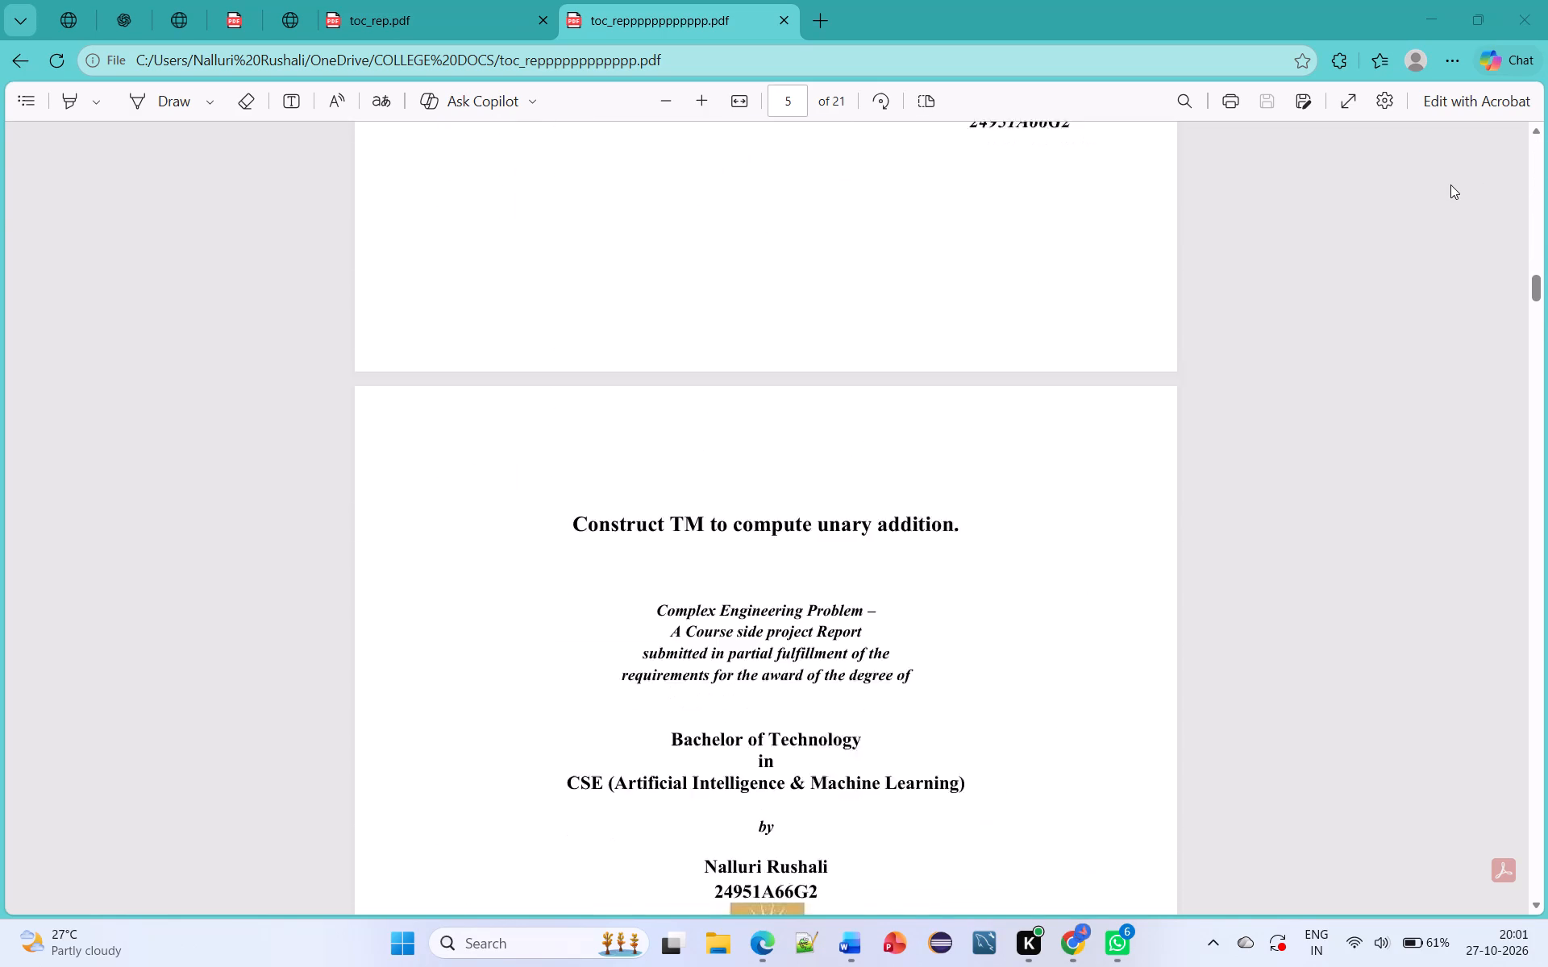
scroll(1450, 185, down, 4)
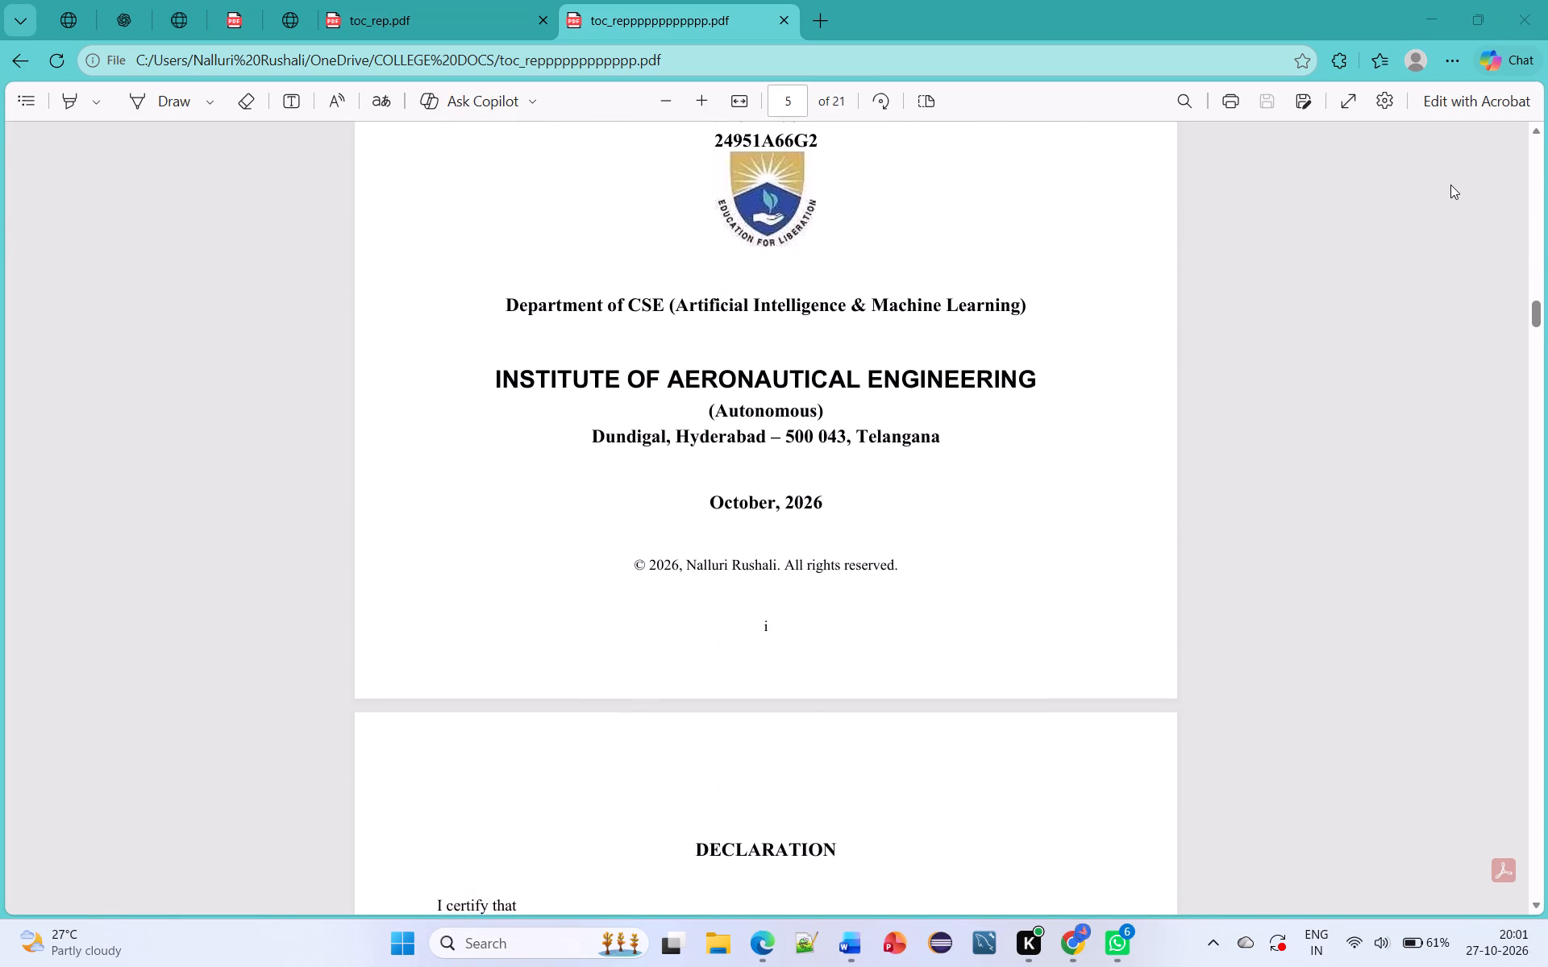
scroll(1450, 185, down, 5)
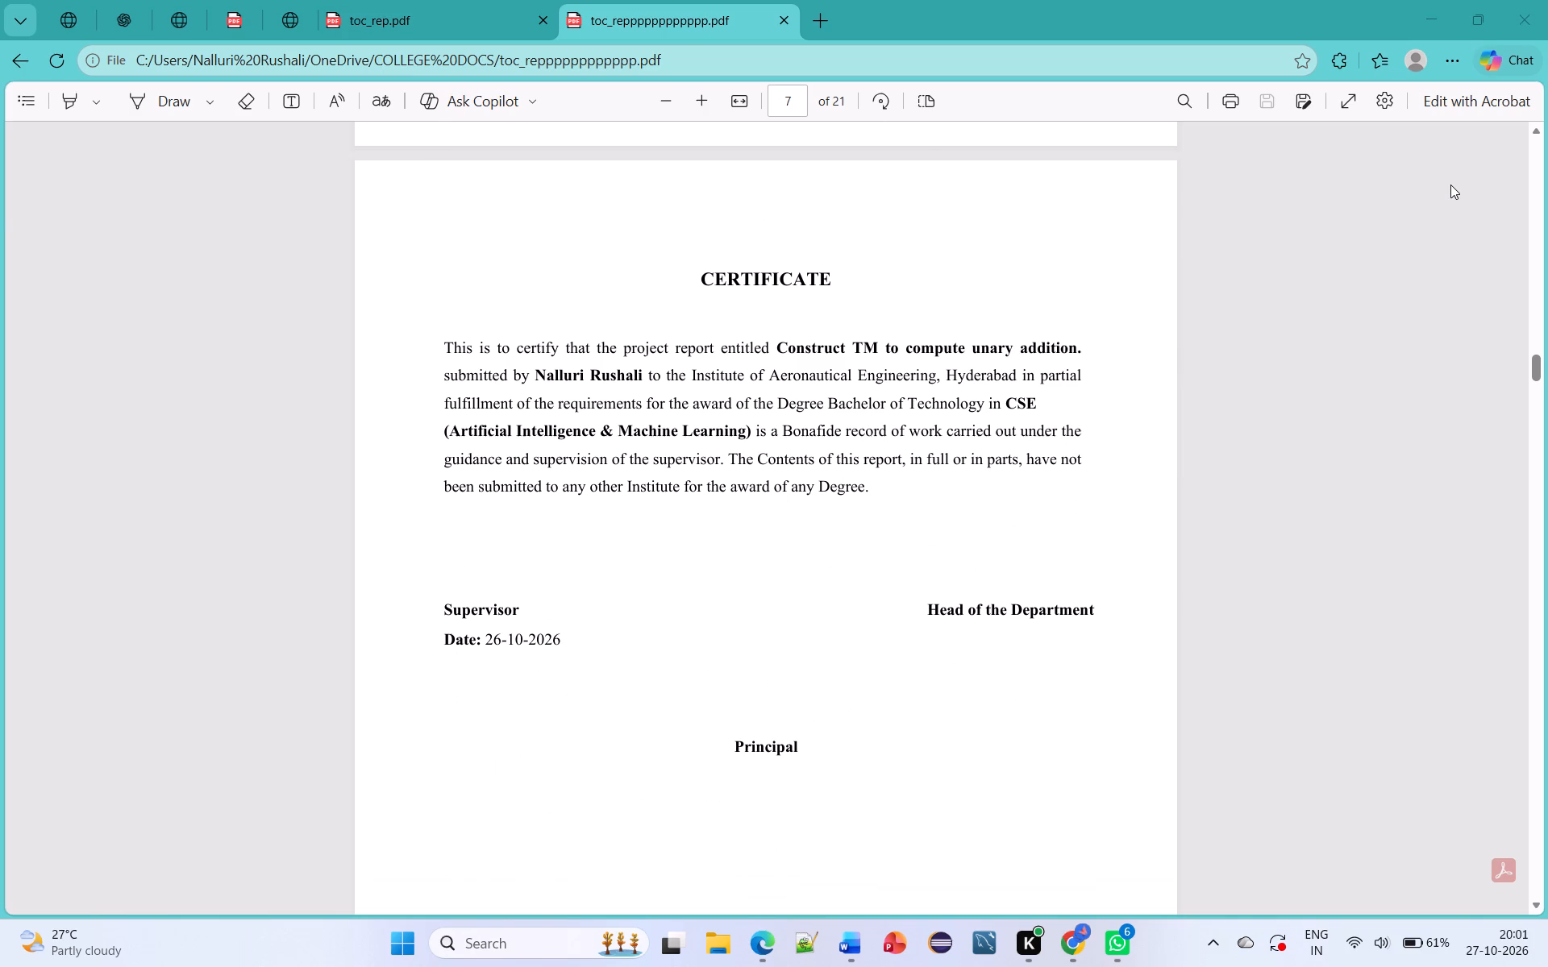
scroll(1450, 185, right, 2)
scroll(1450, 185, down, 3)
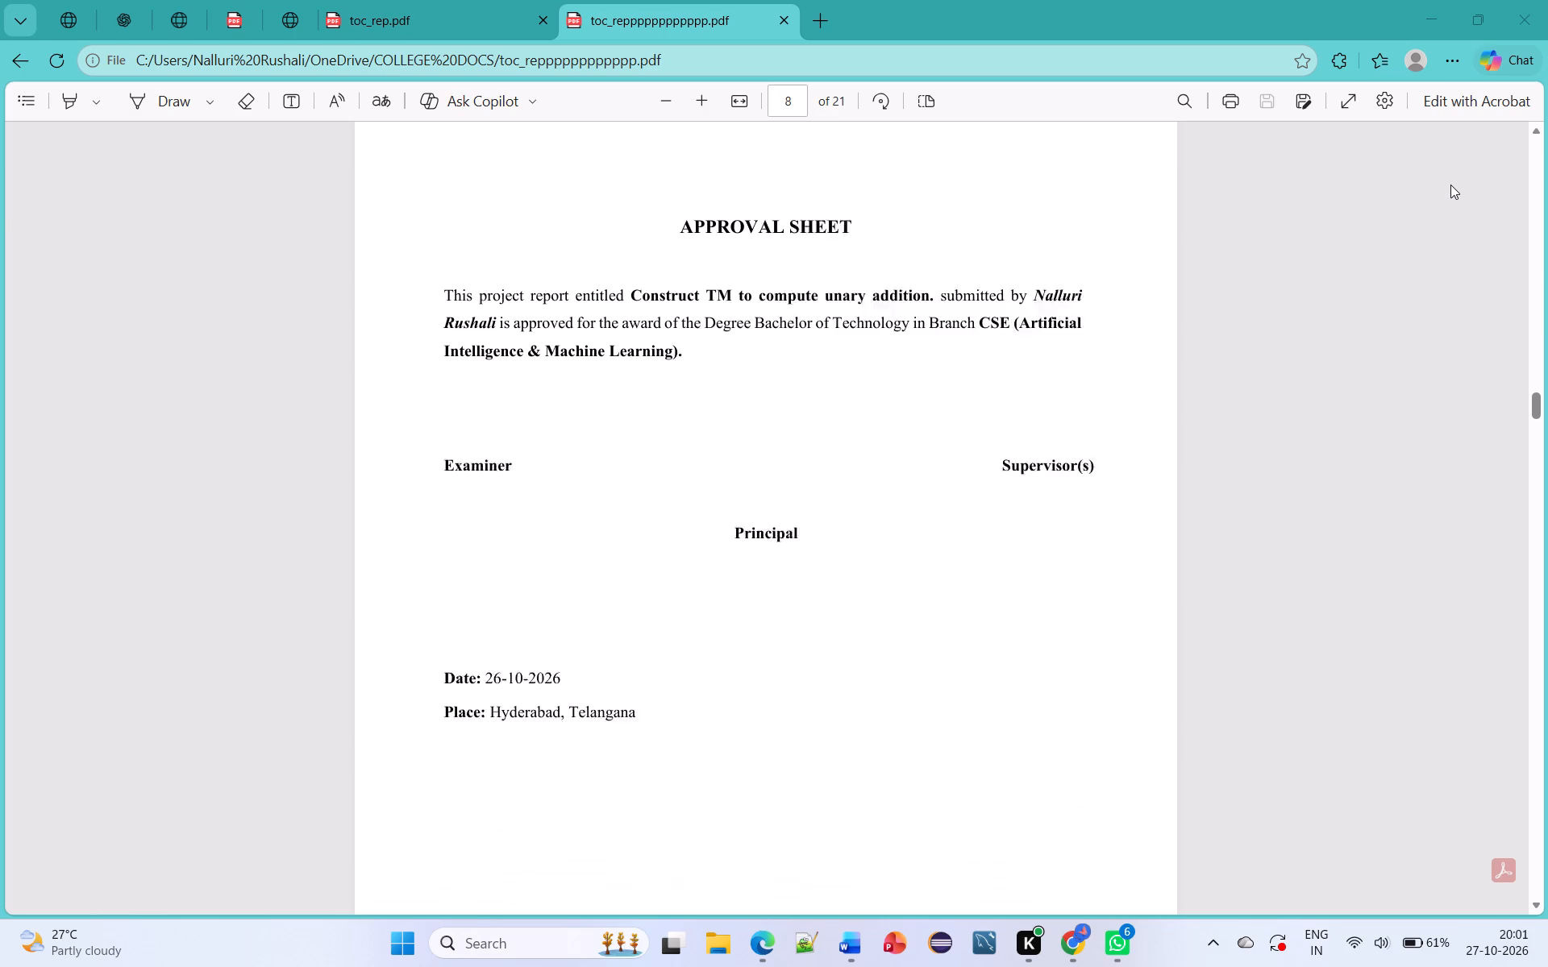
scroll(1450, 185, down, 3)
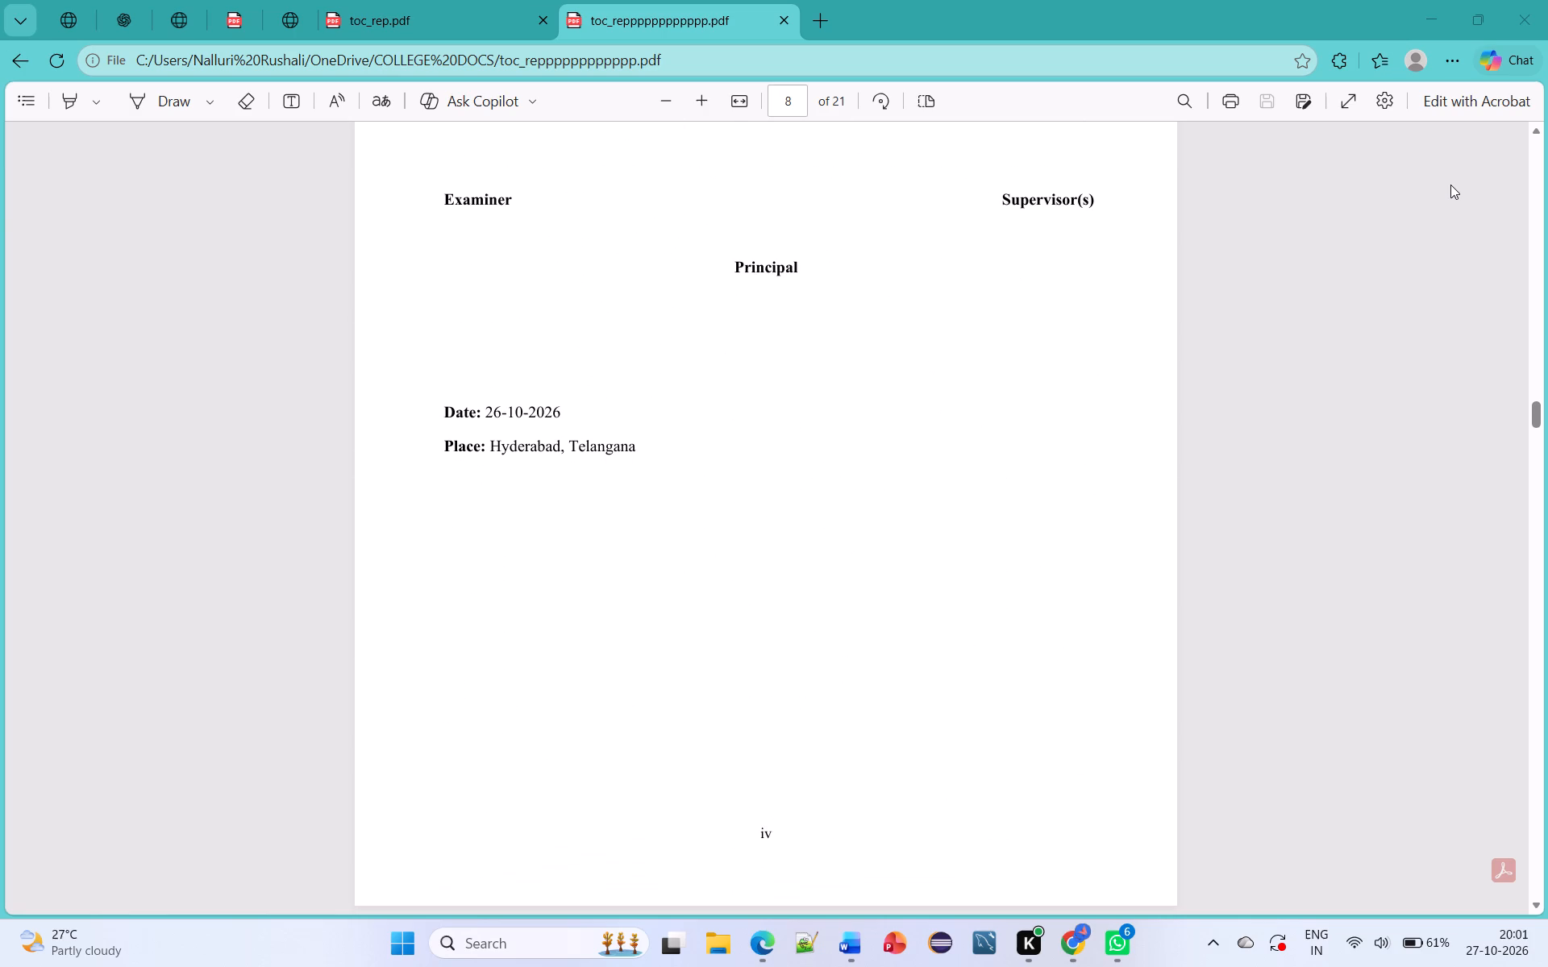
scroll(1450, 185, down, 3)
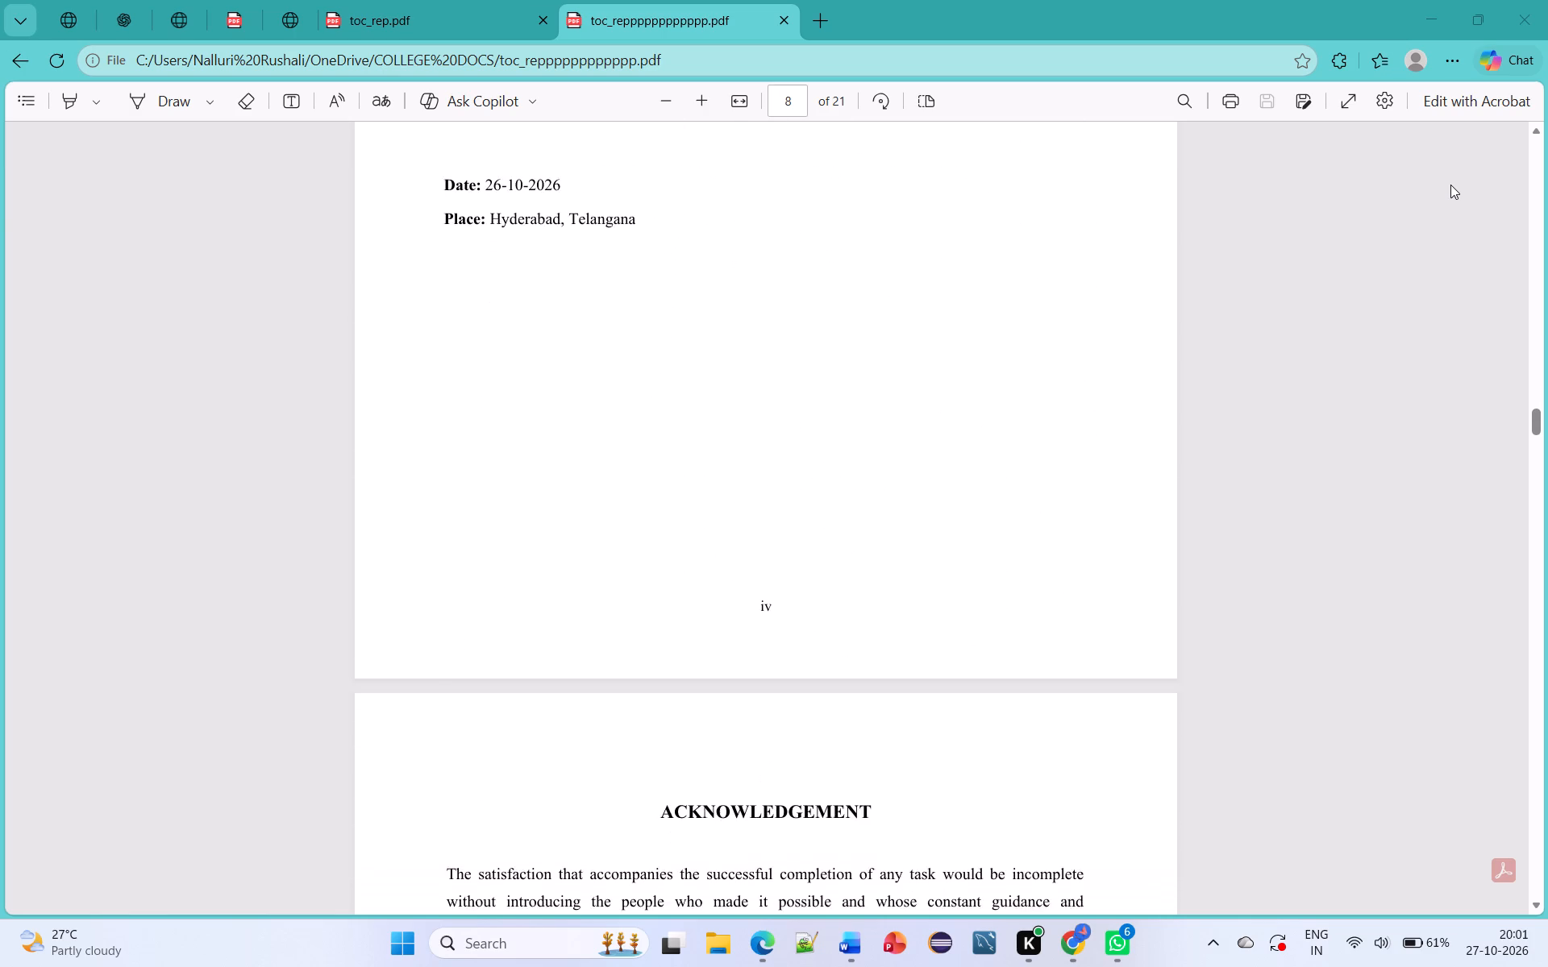
scroll(1450, 185, down, 8)
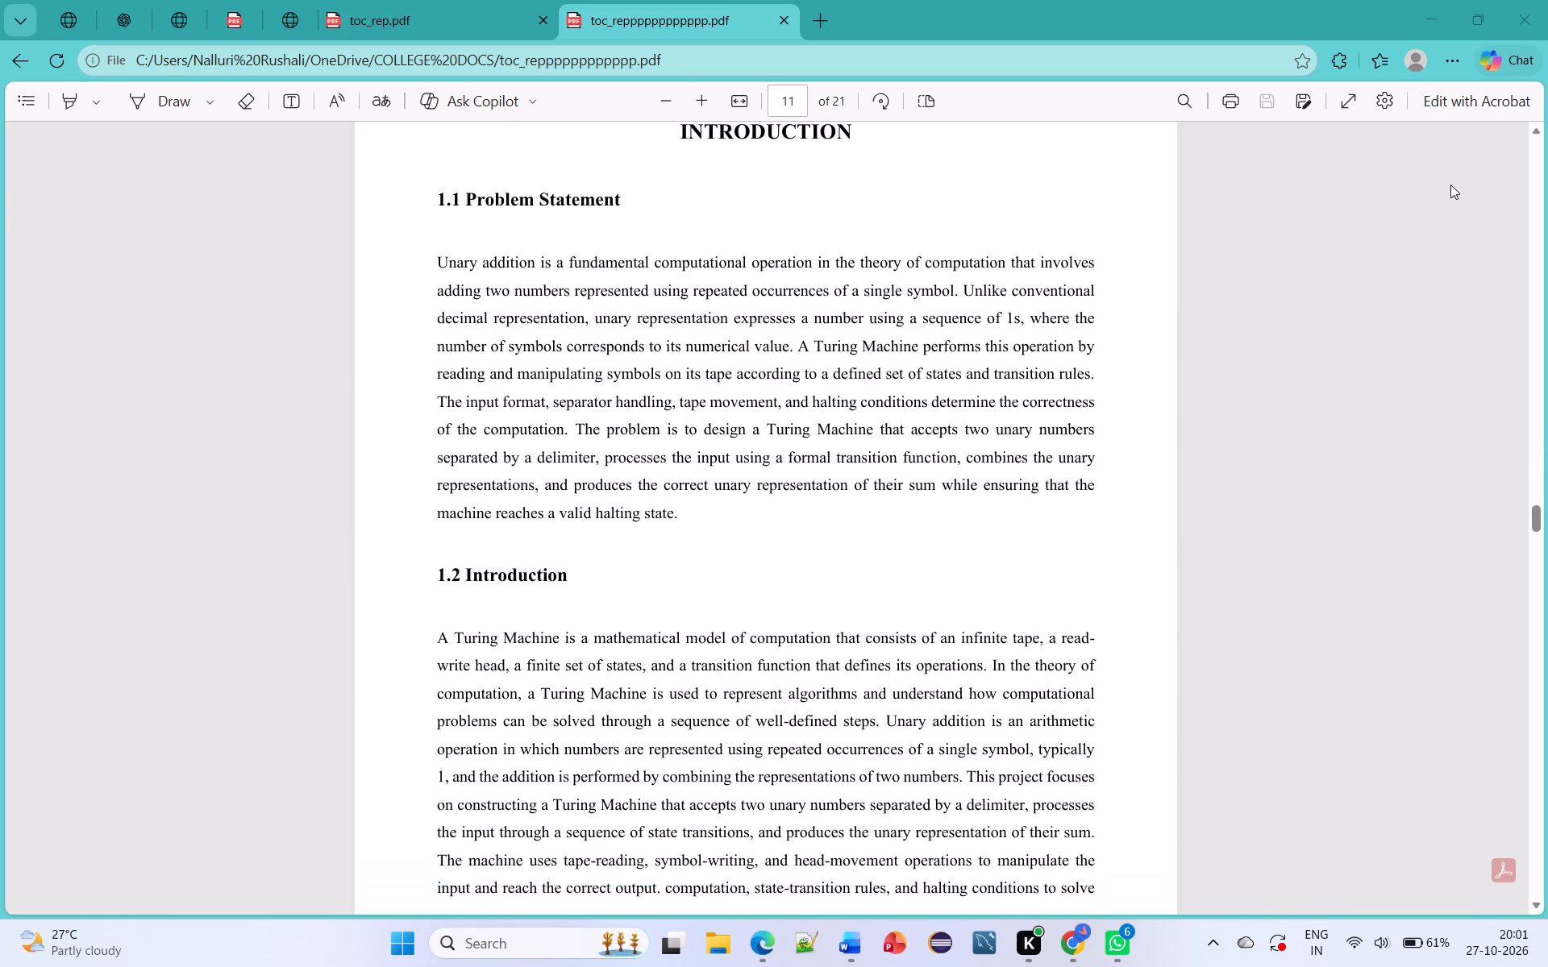
scroll(1450, 185, down, 17)
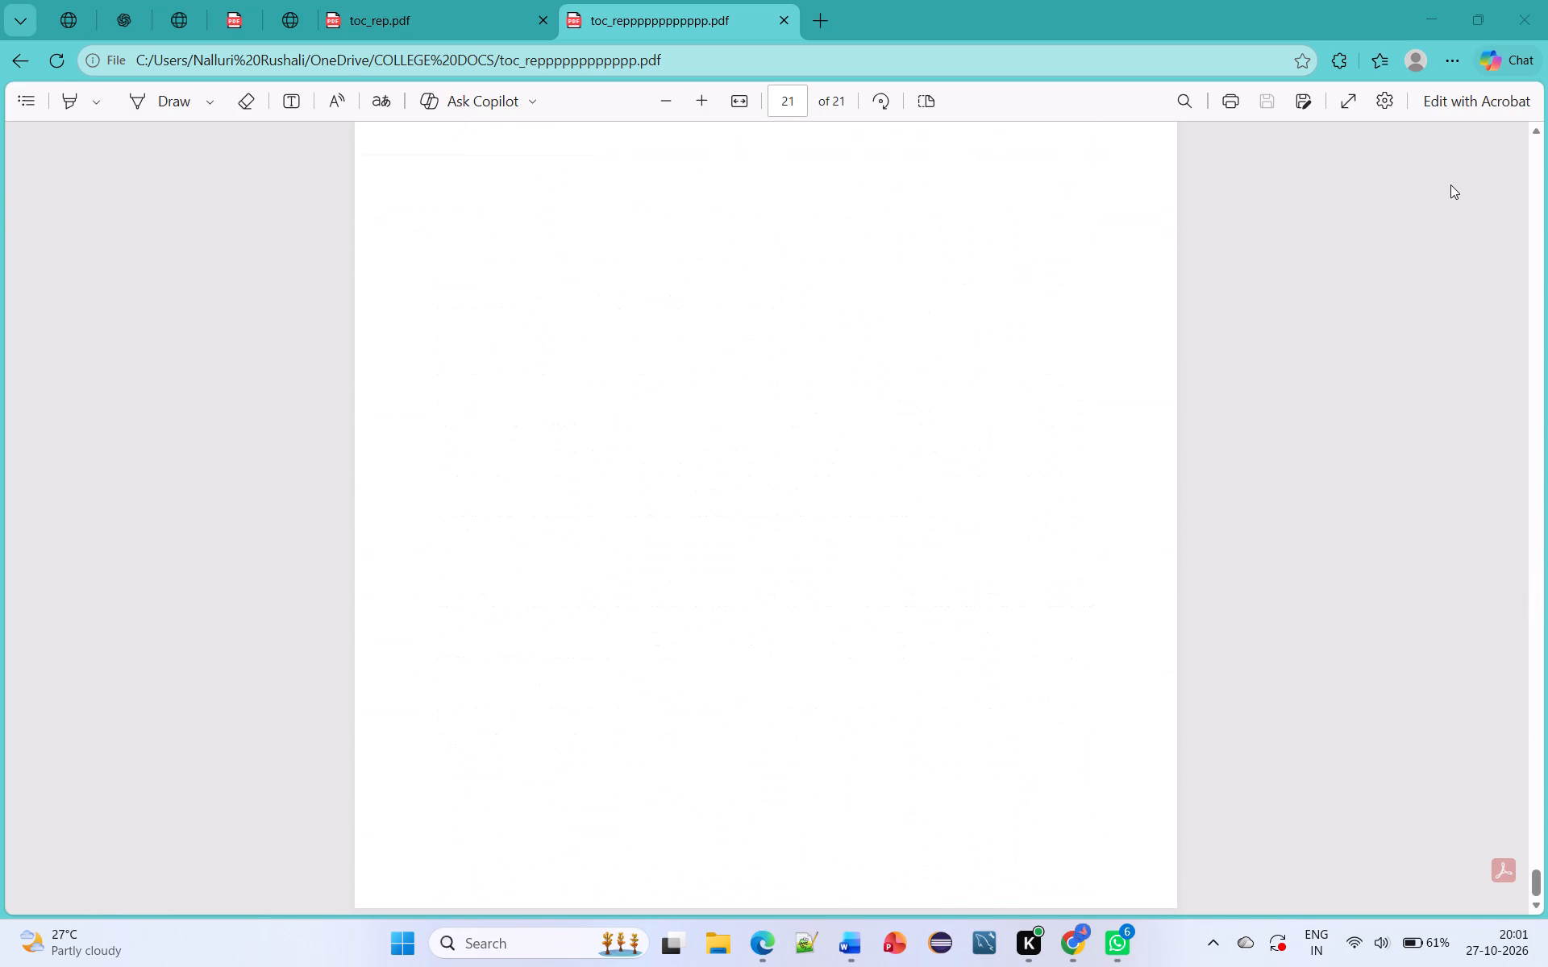
click(1444, 2)
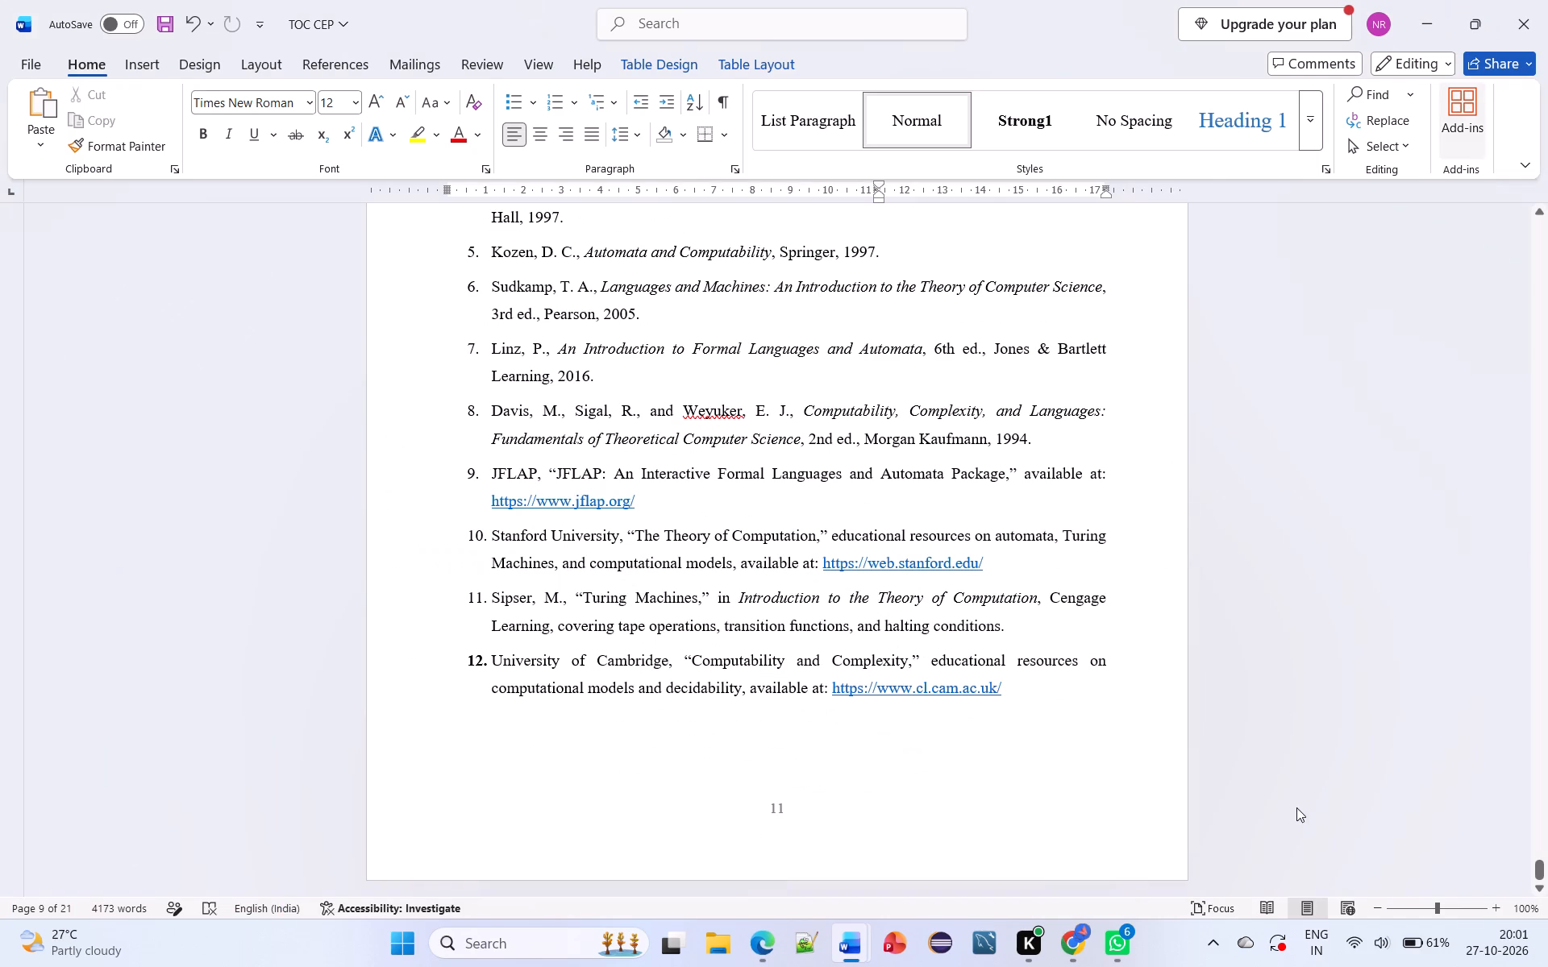
In Word, set the Course Name in the Complex Problem-Solving Self-Assessment Form to Machine Learning Algorithms.
scroll(899, 673, up, 19)
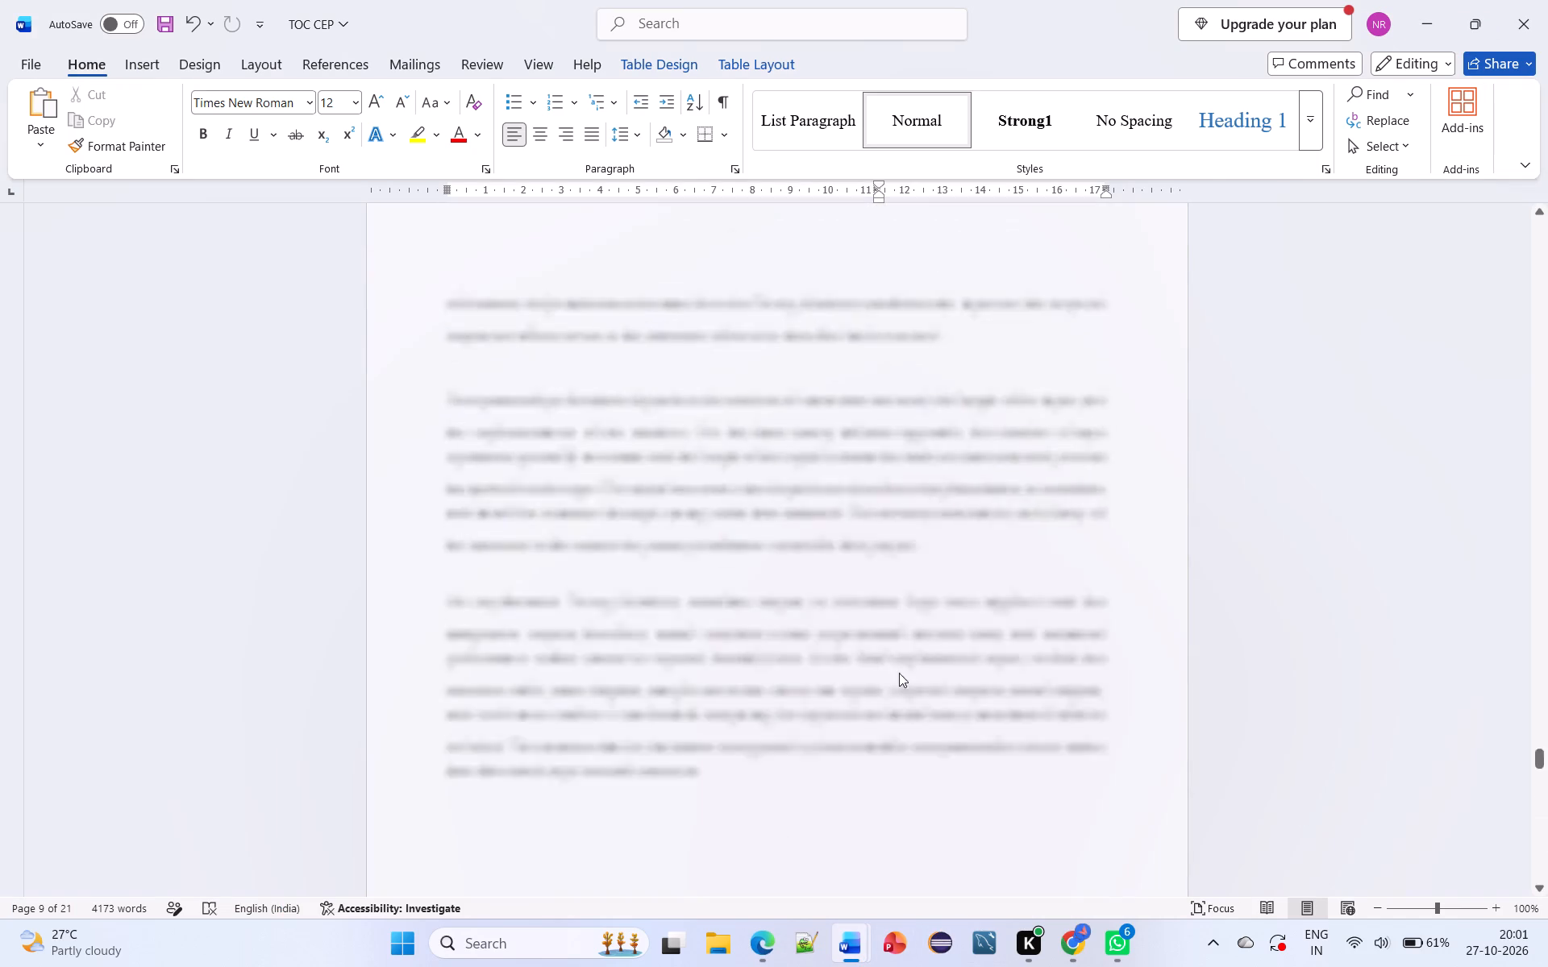
scroll(899, 673, up, 20)
scroll(899, 673, up, 8)
scroll(899, 673, up, 15)
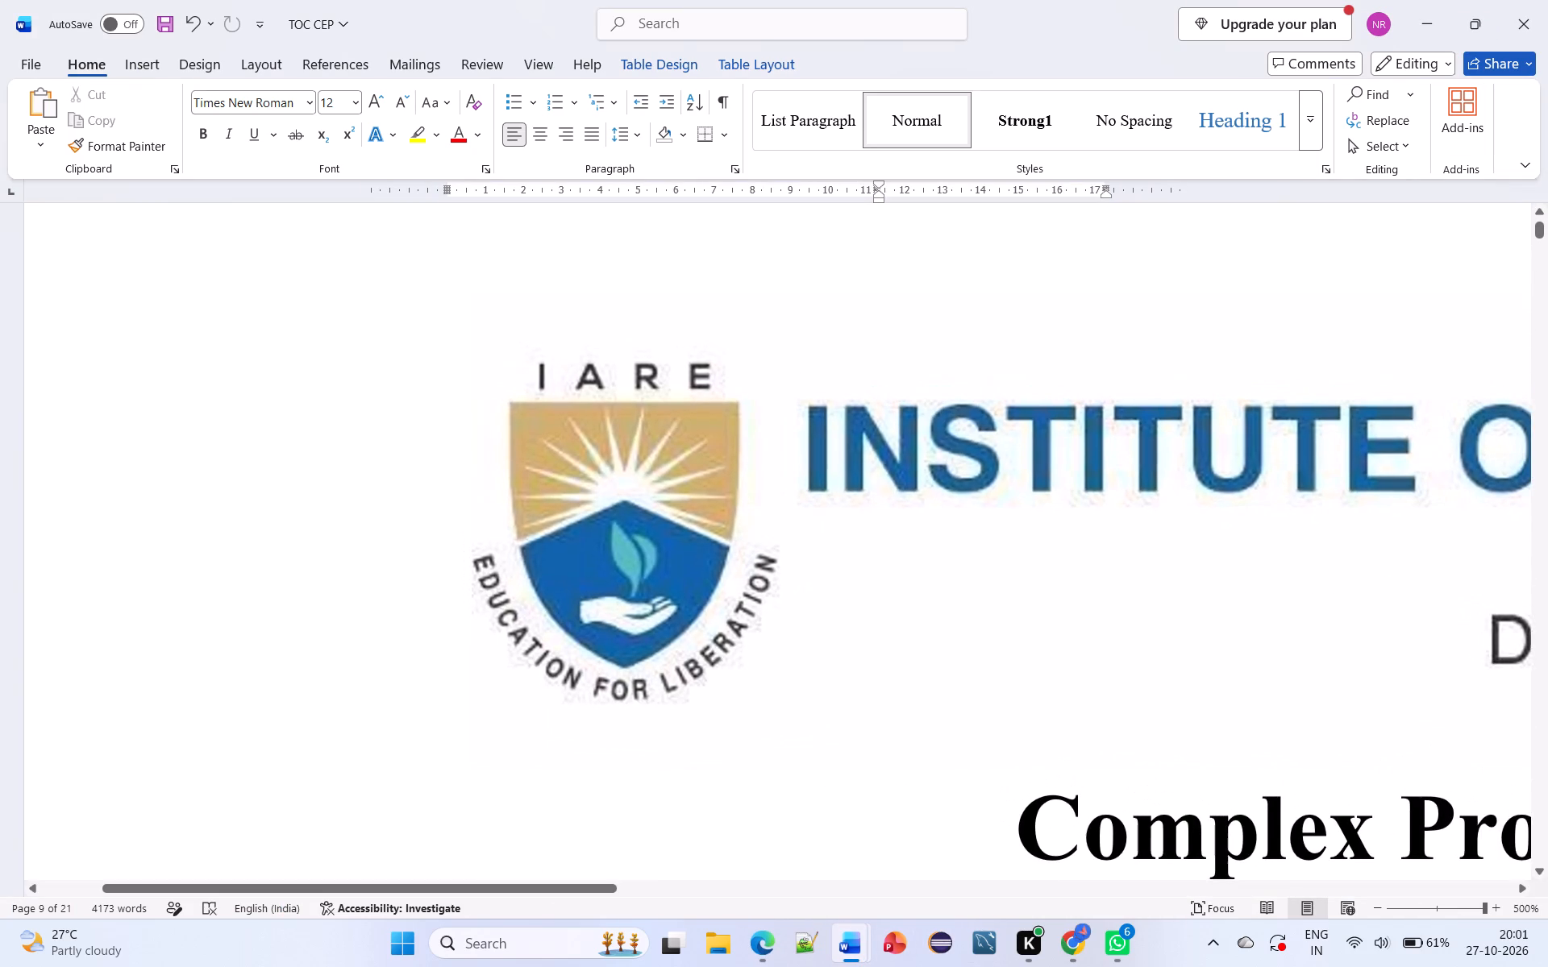
ctrl+scroll(899, 673, down, 7)
click(899, 673)
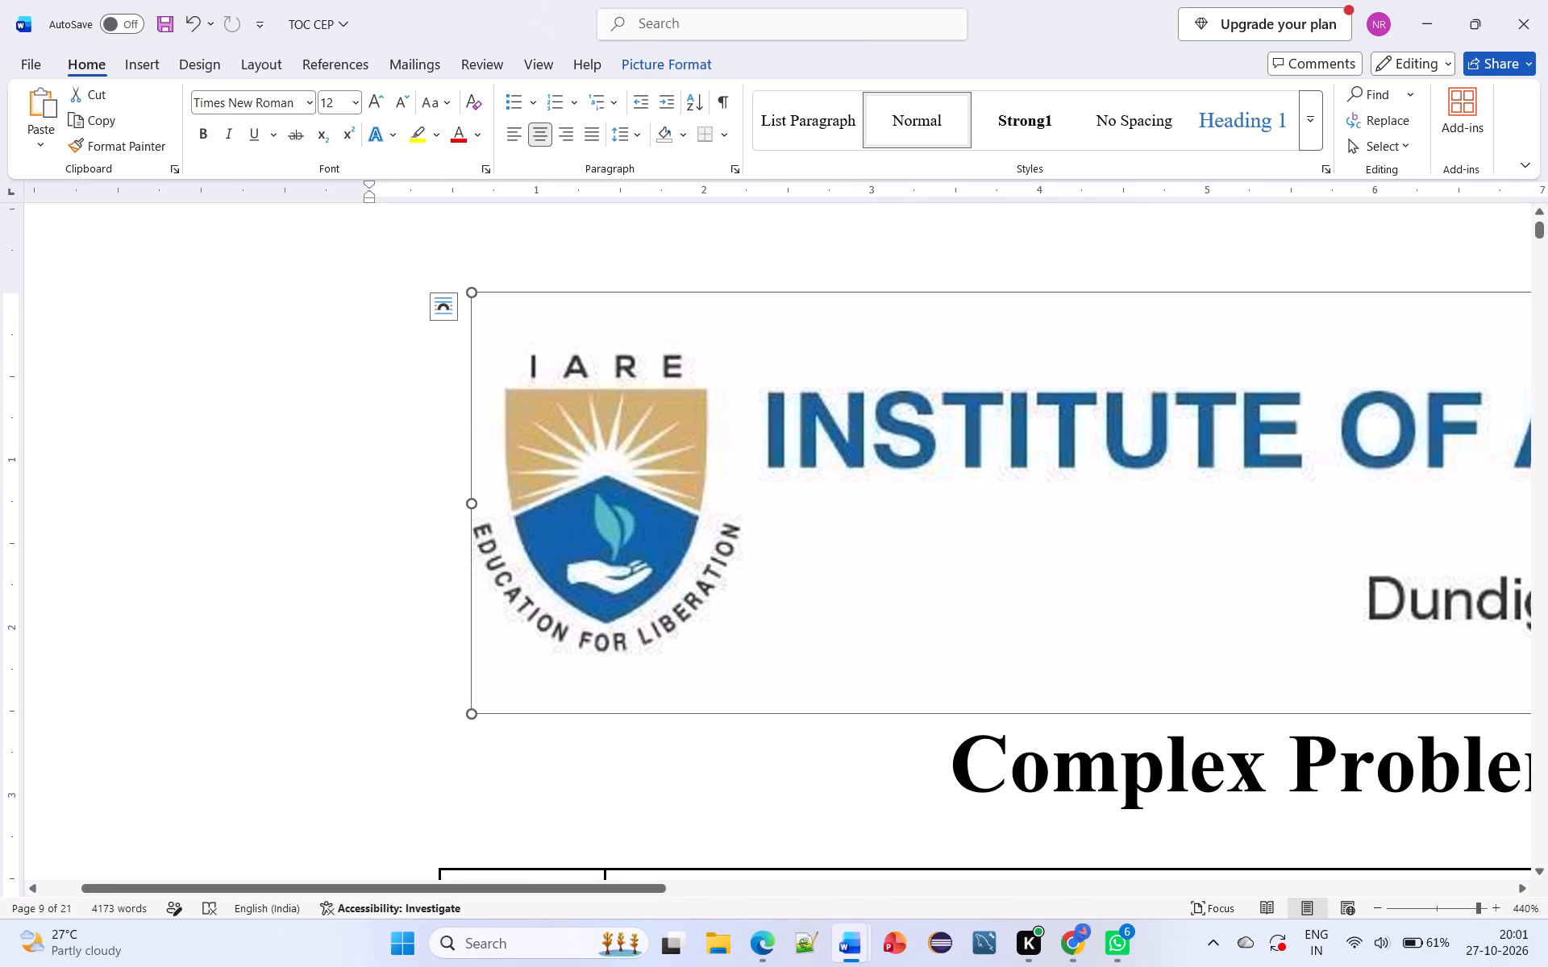
ctrl+scroll(899, 673, down, 8)
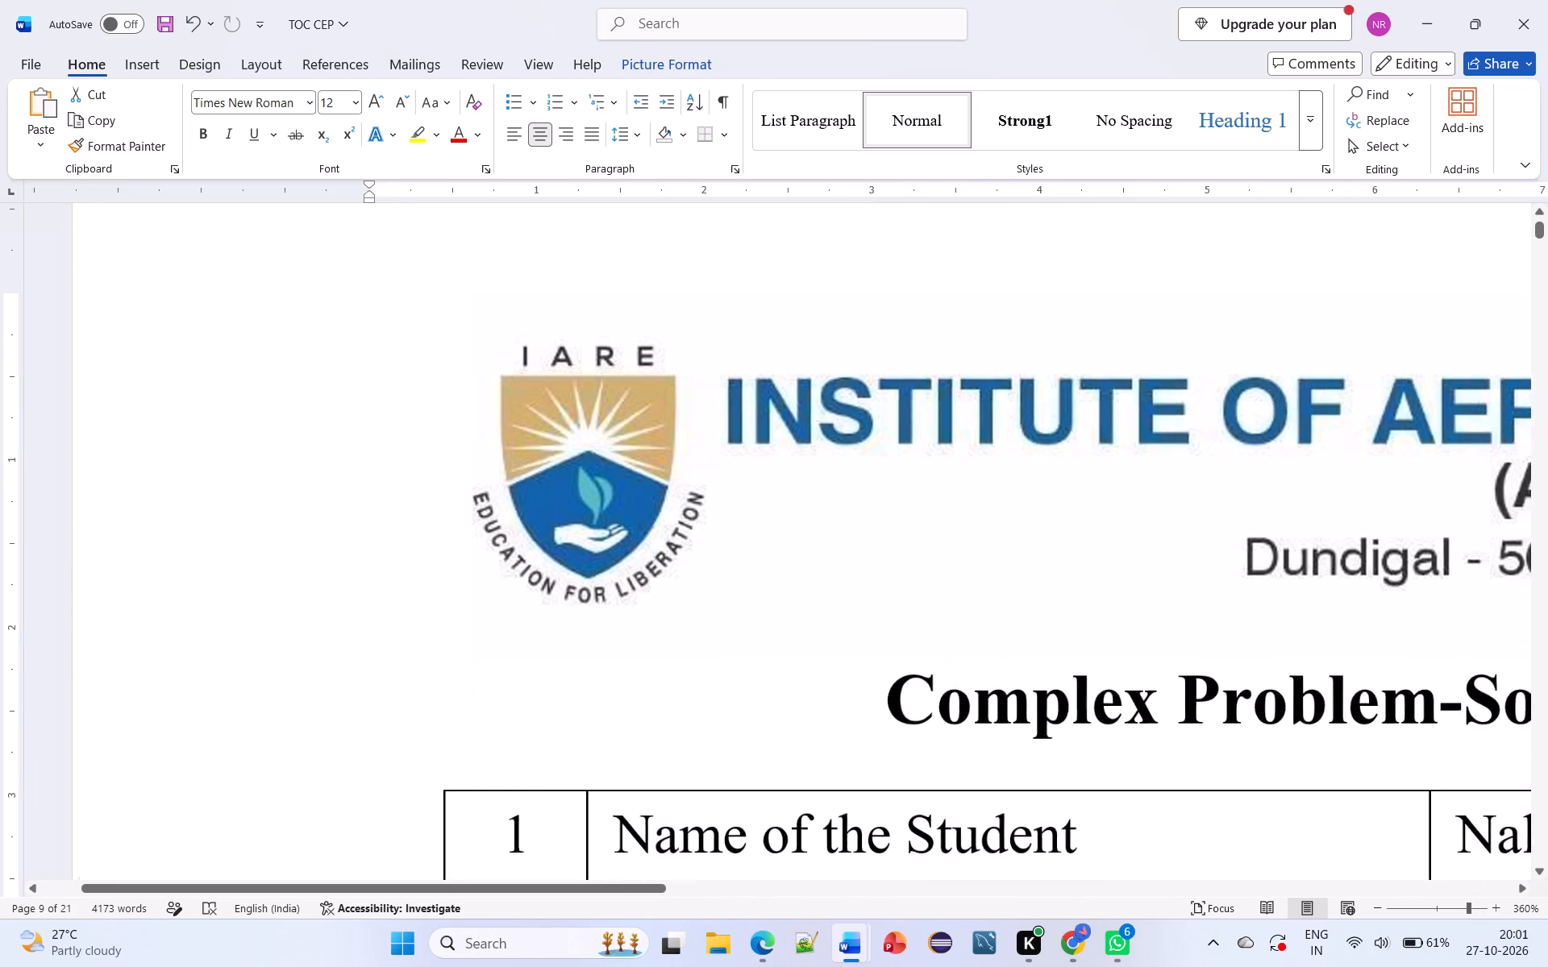
ctrl+scroll(899, 673, down, 13)
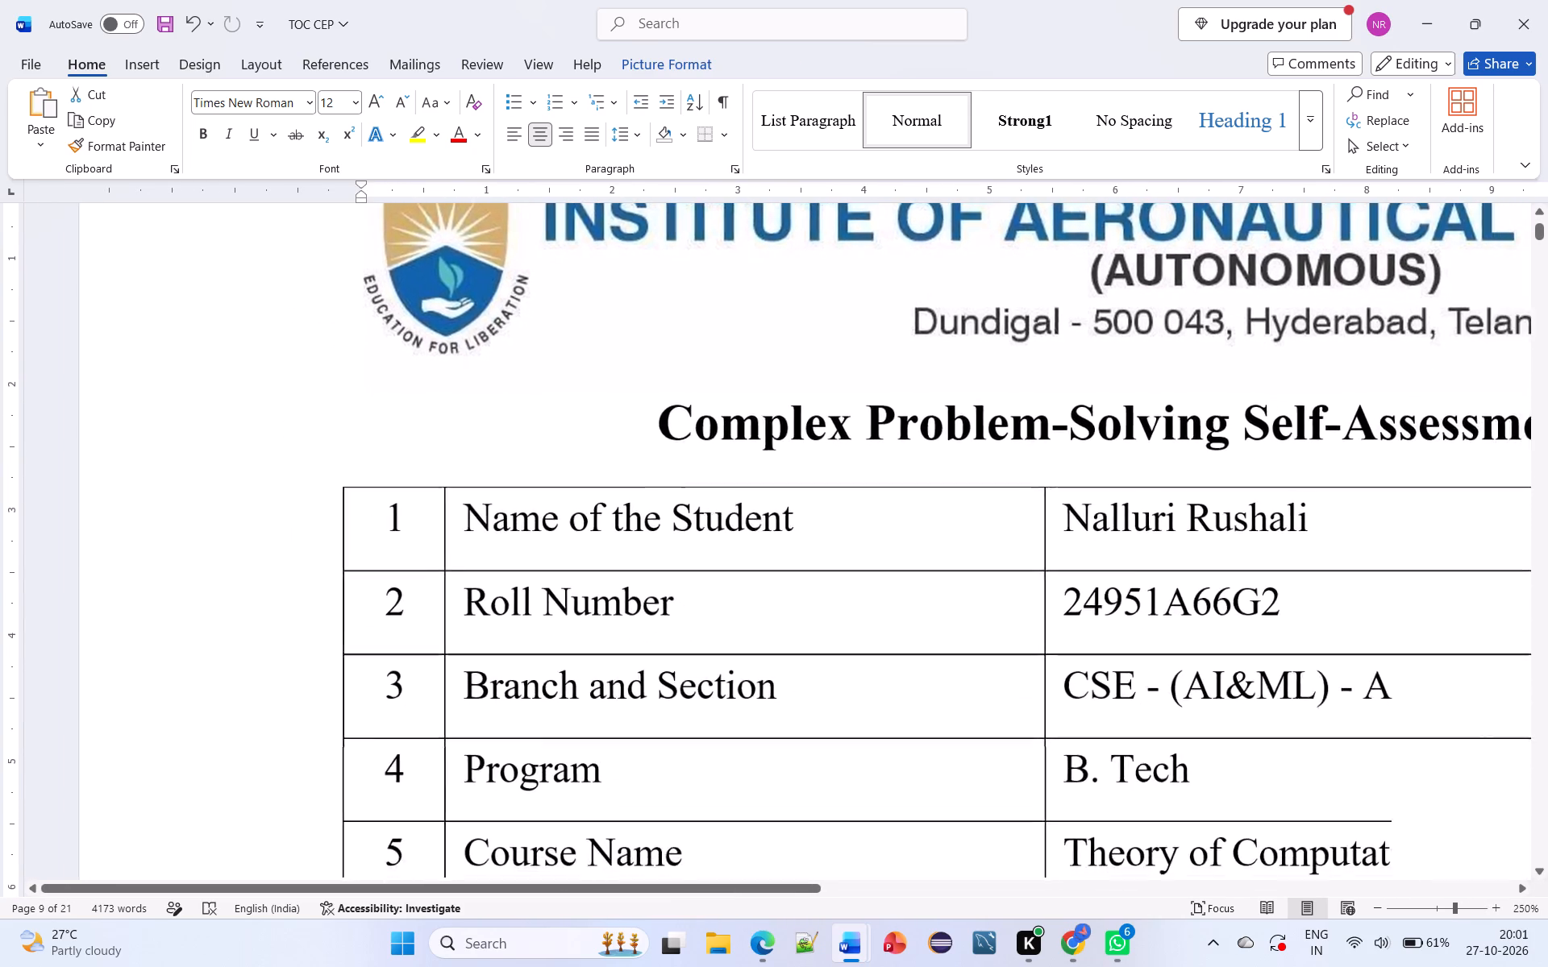
ctrl+scroll(899, 673, down, 7)
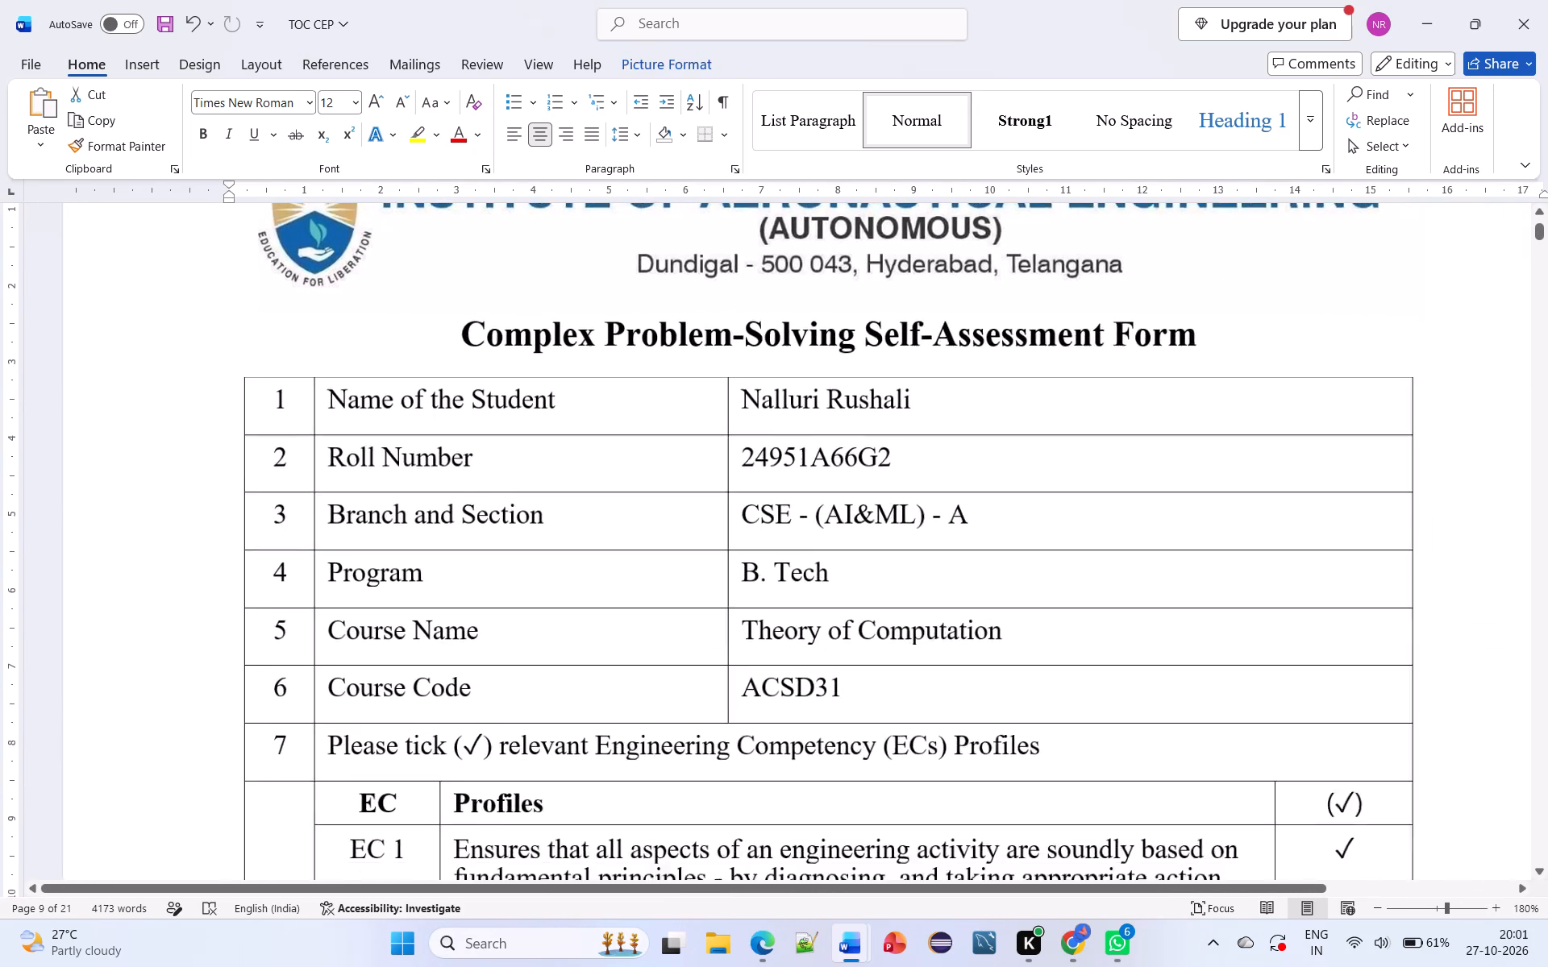
ctrl+scroll(899, 673, down, 2)
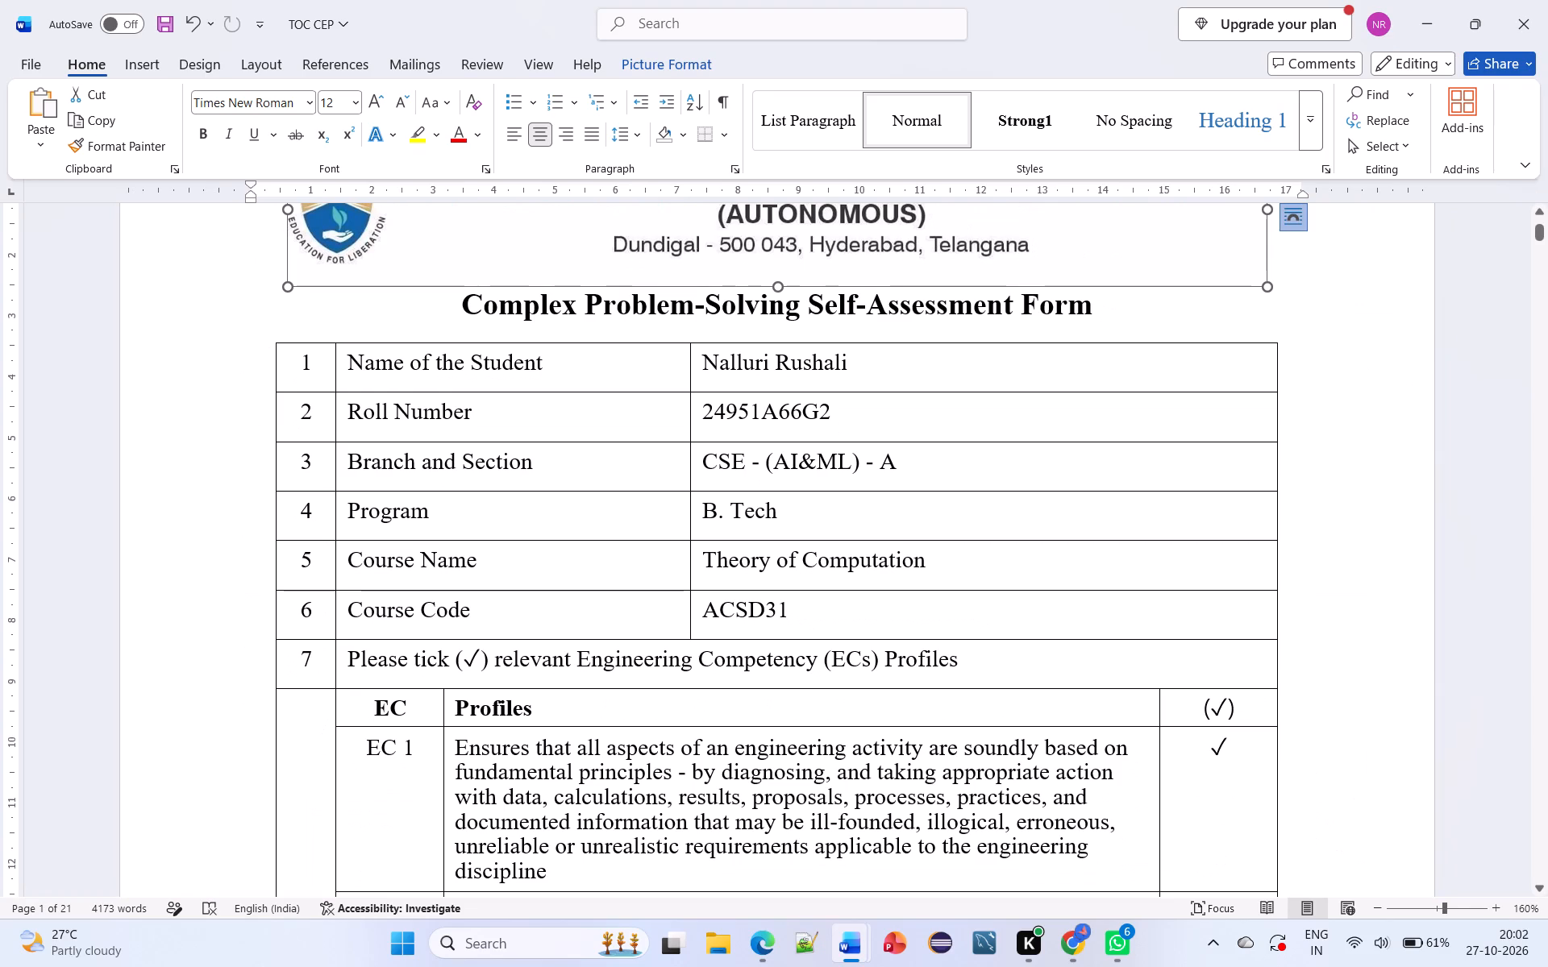
ctrl+scroll(899, 673, down, 6)
scroll(899, 673, up, 2)
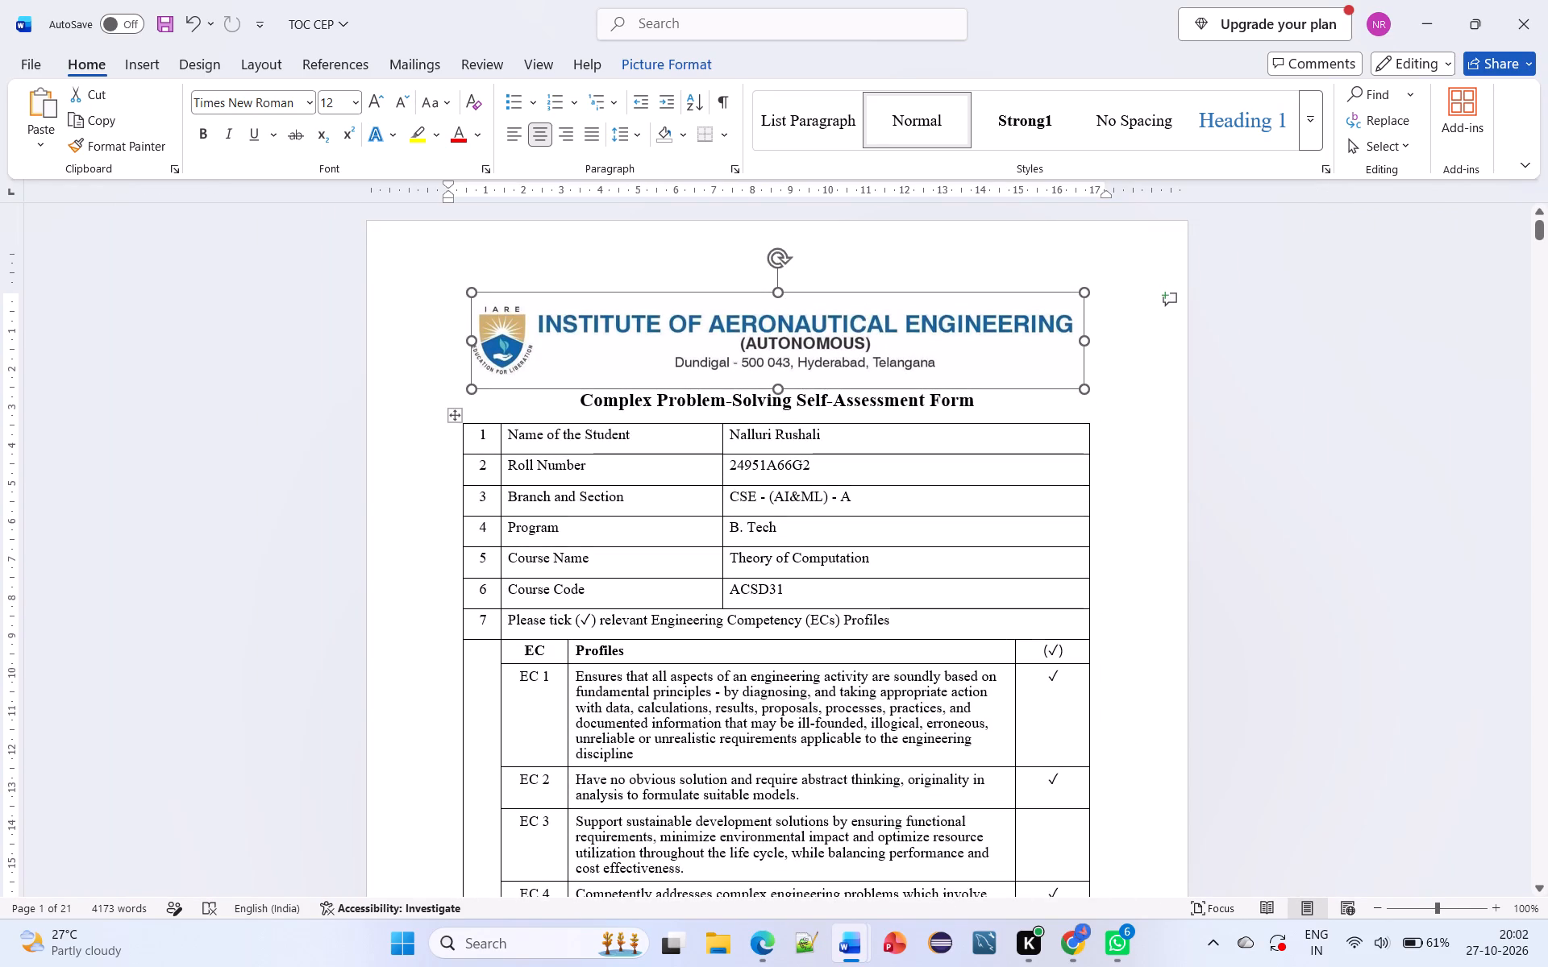
drag(884, 561, 751, 559)
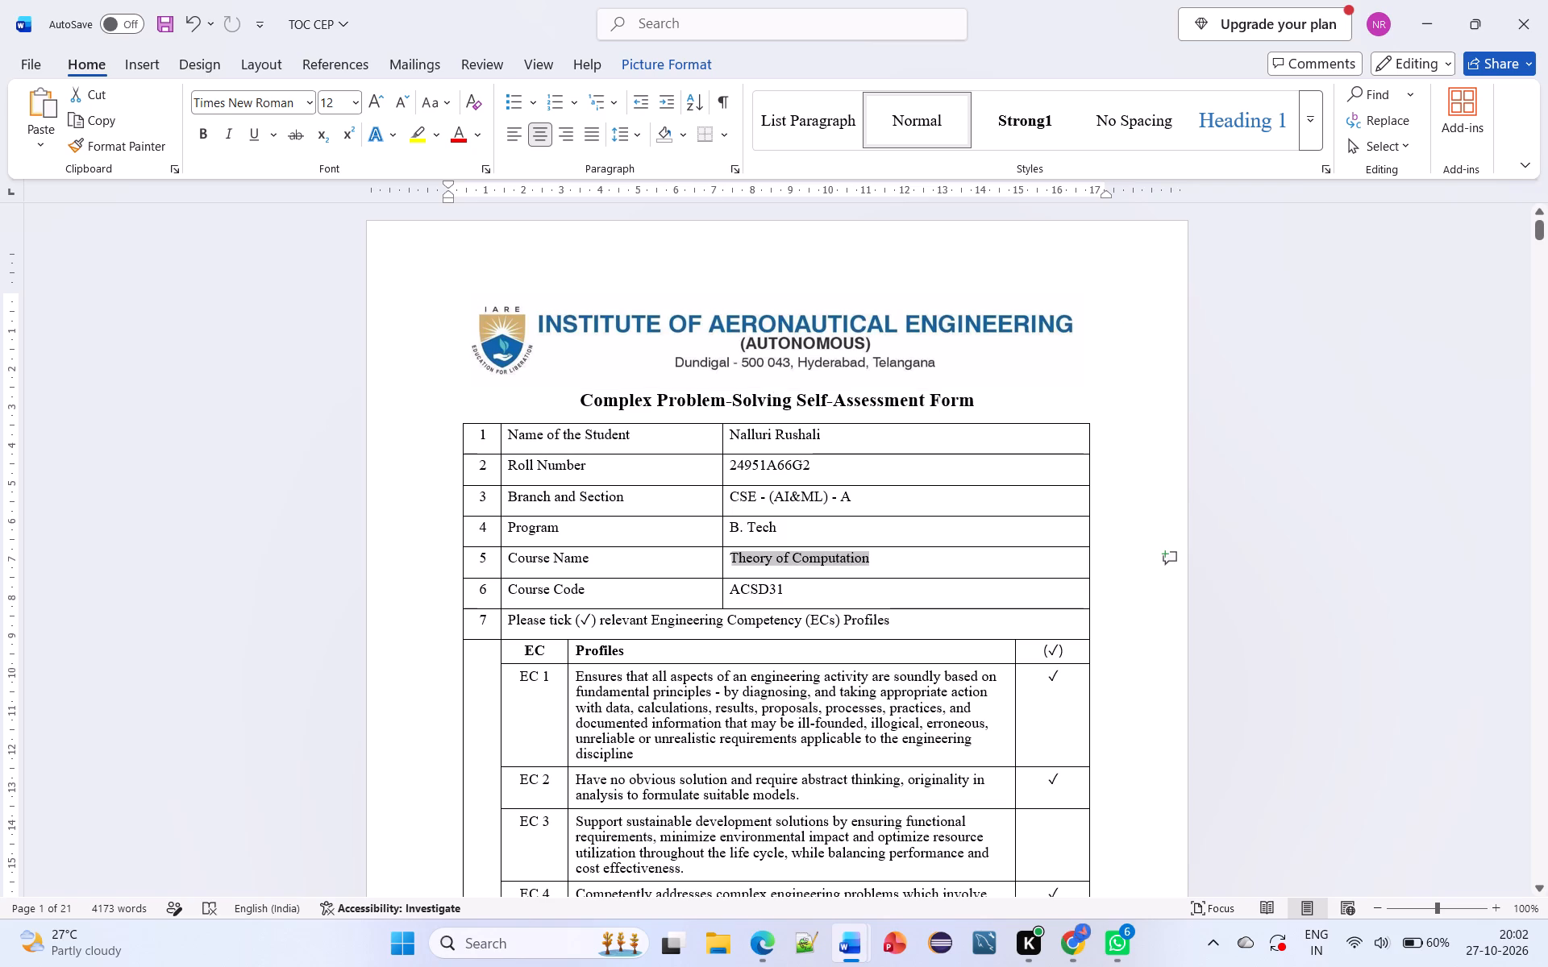
drag(751, 559, 748, 558)
key(BackSpace)
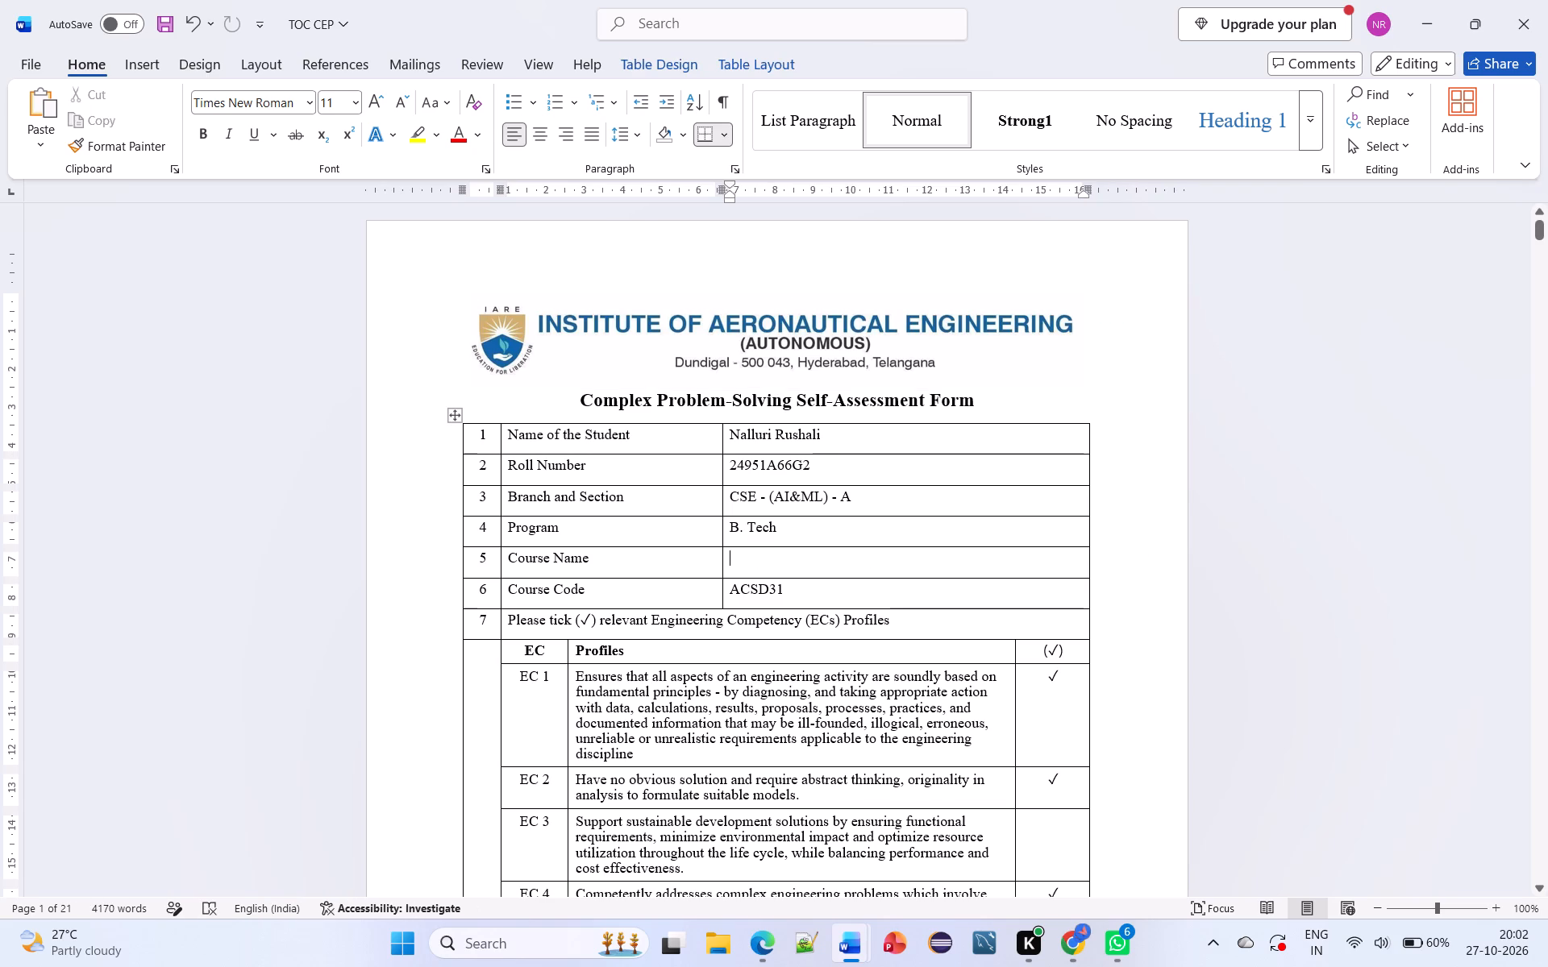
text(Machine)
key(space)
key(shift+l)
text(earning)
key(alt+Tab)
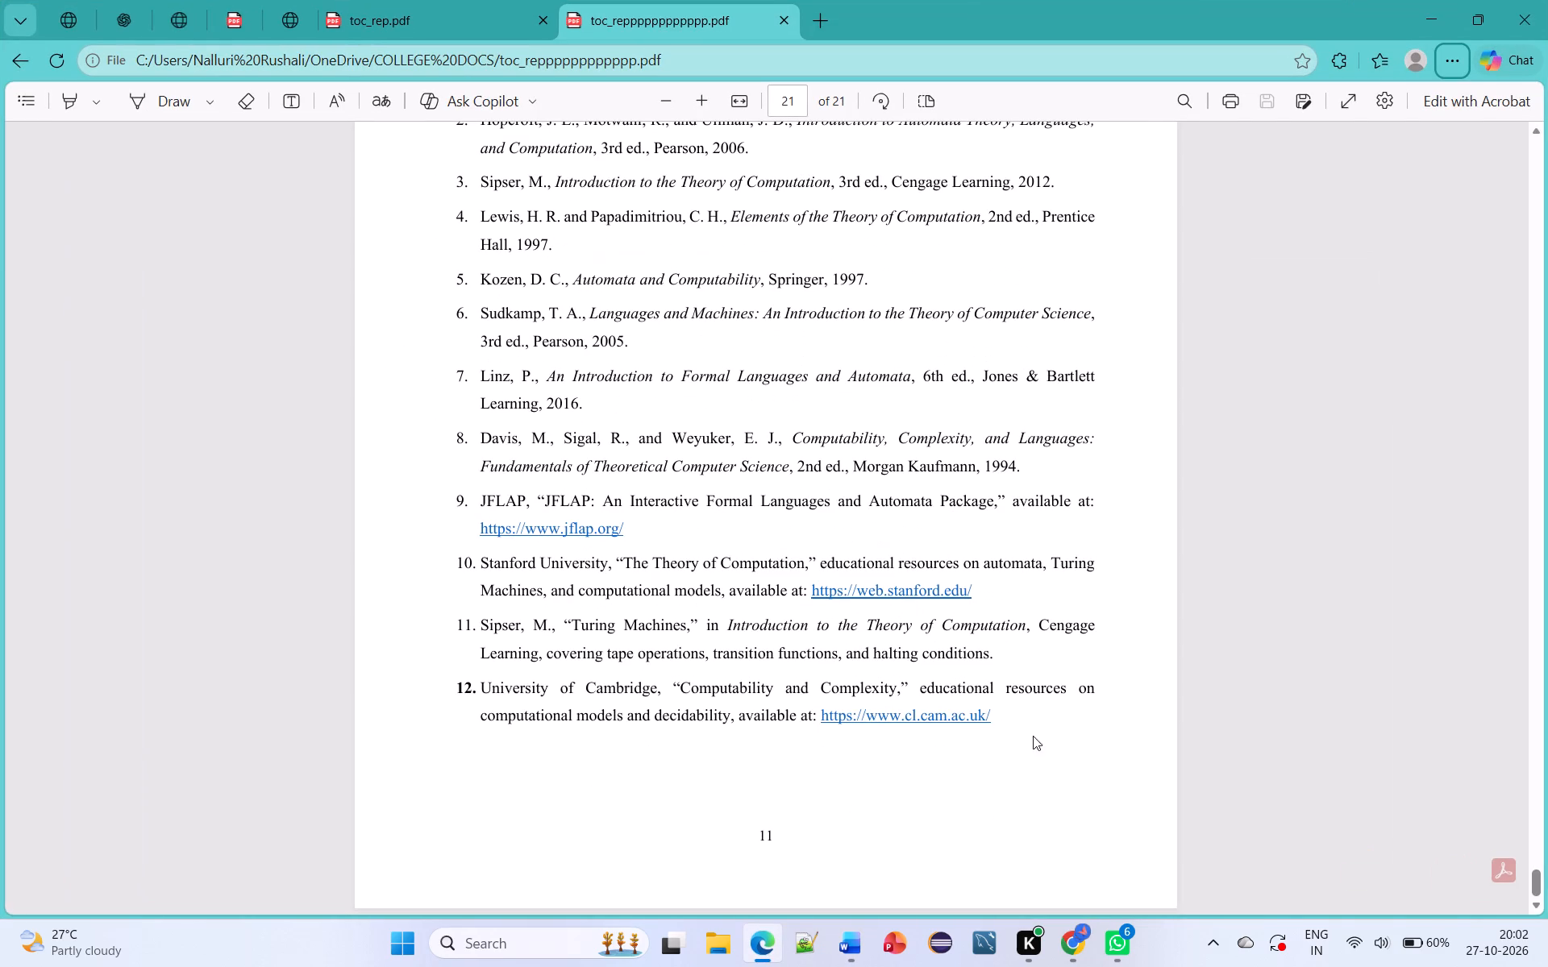
click(1072, 956)
key(alt+Tab)
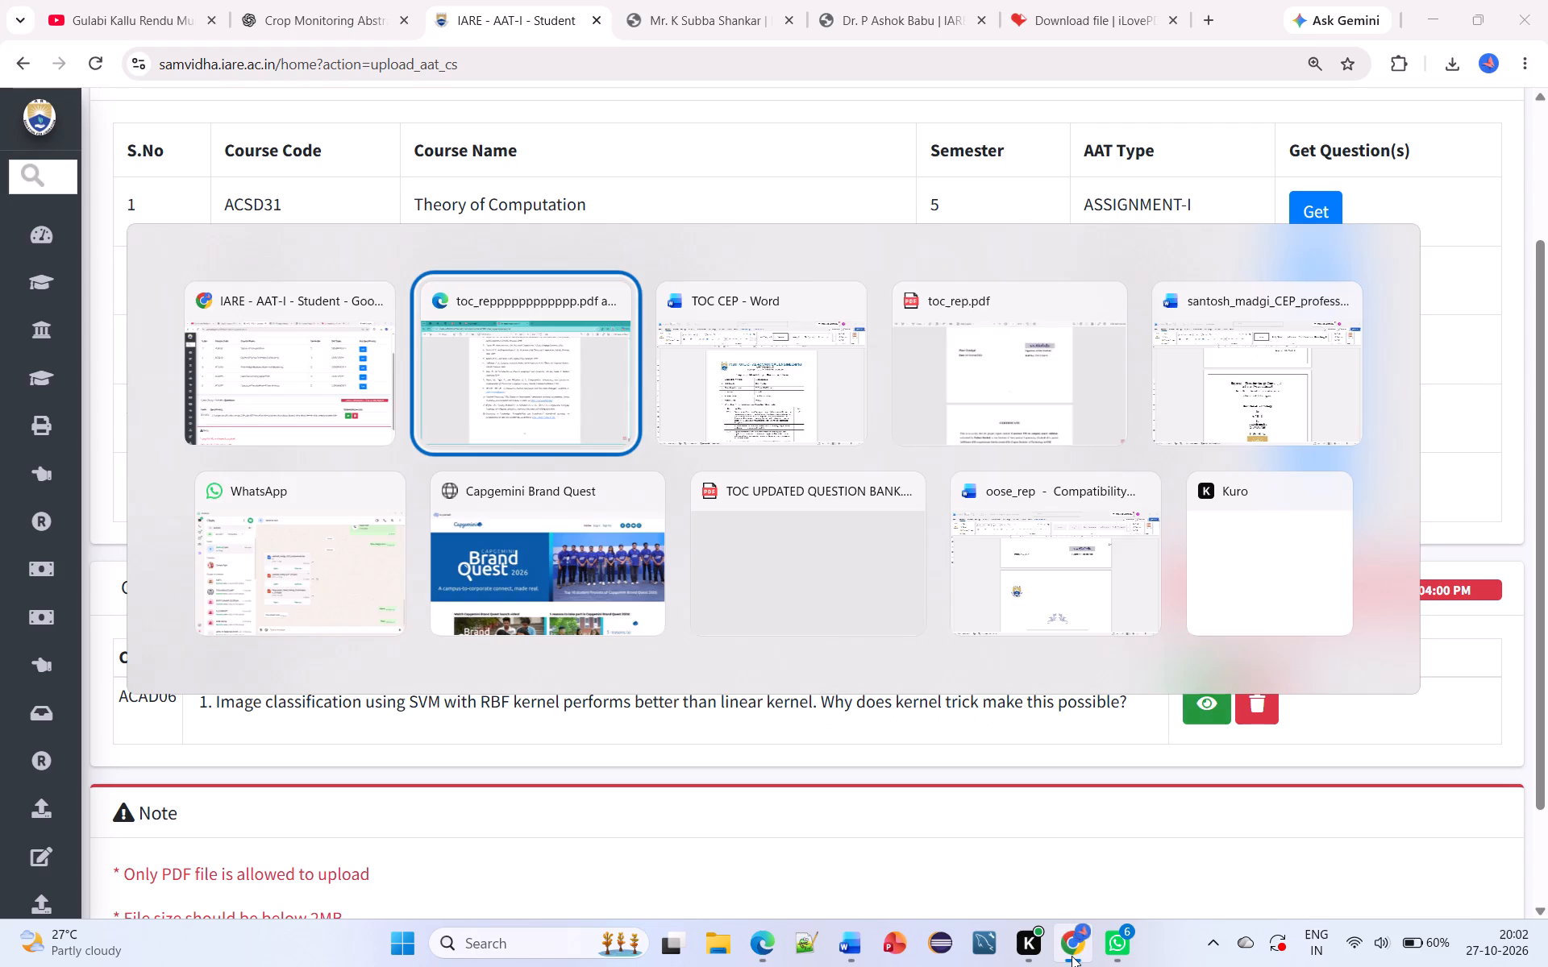
key(alt+Tab)
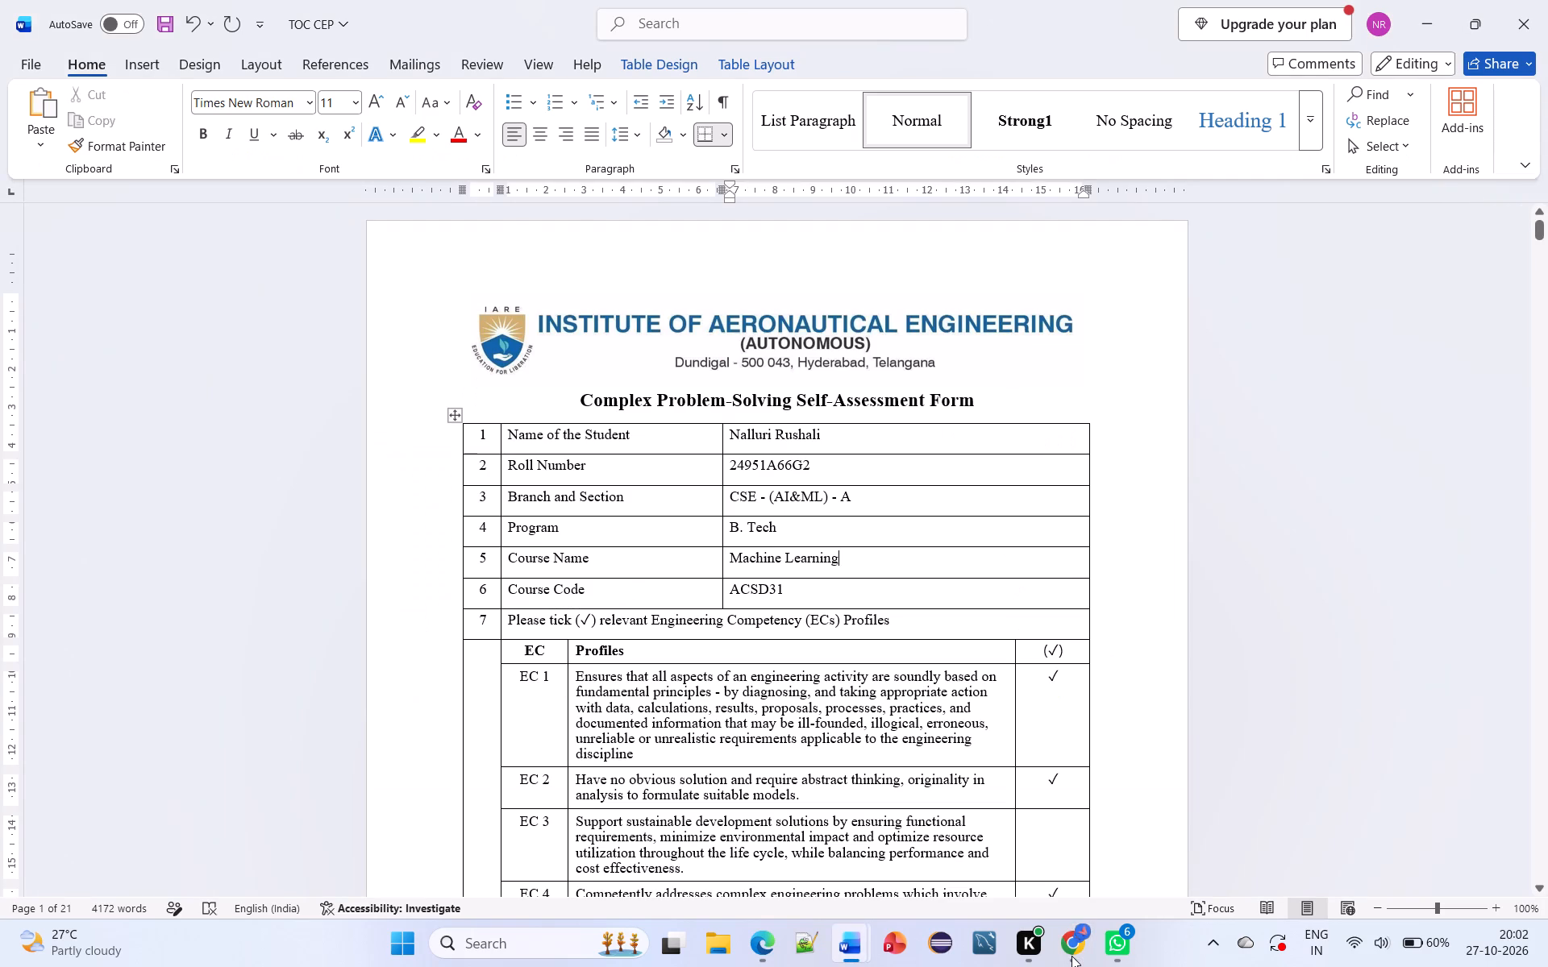
key(alt+Tab)
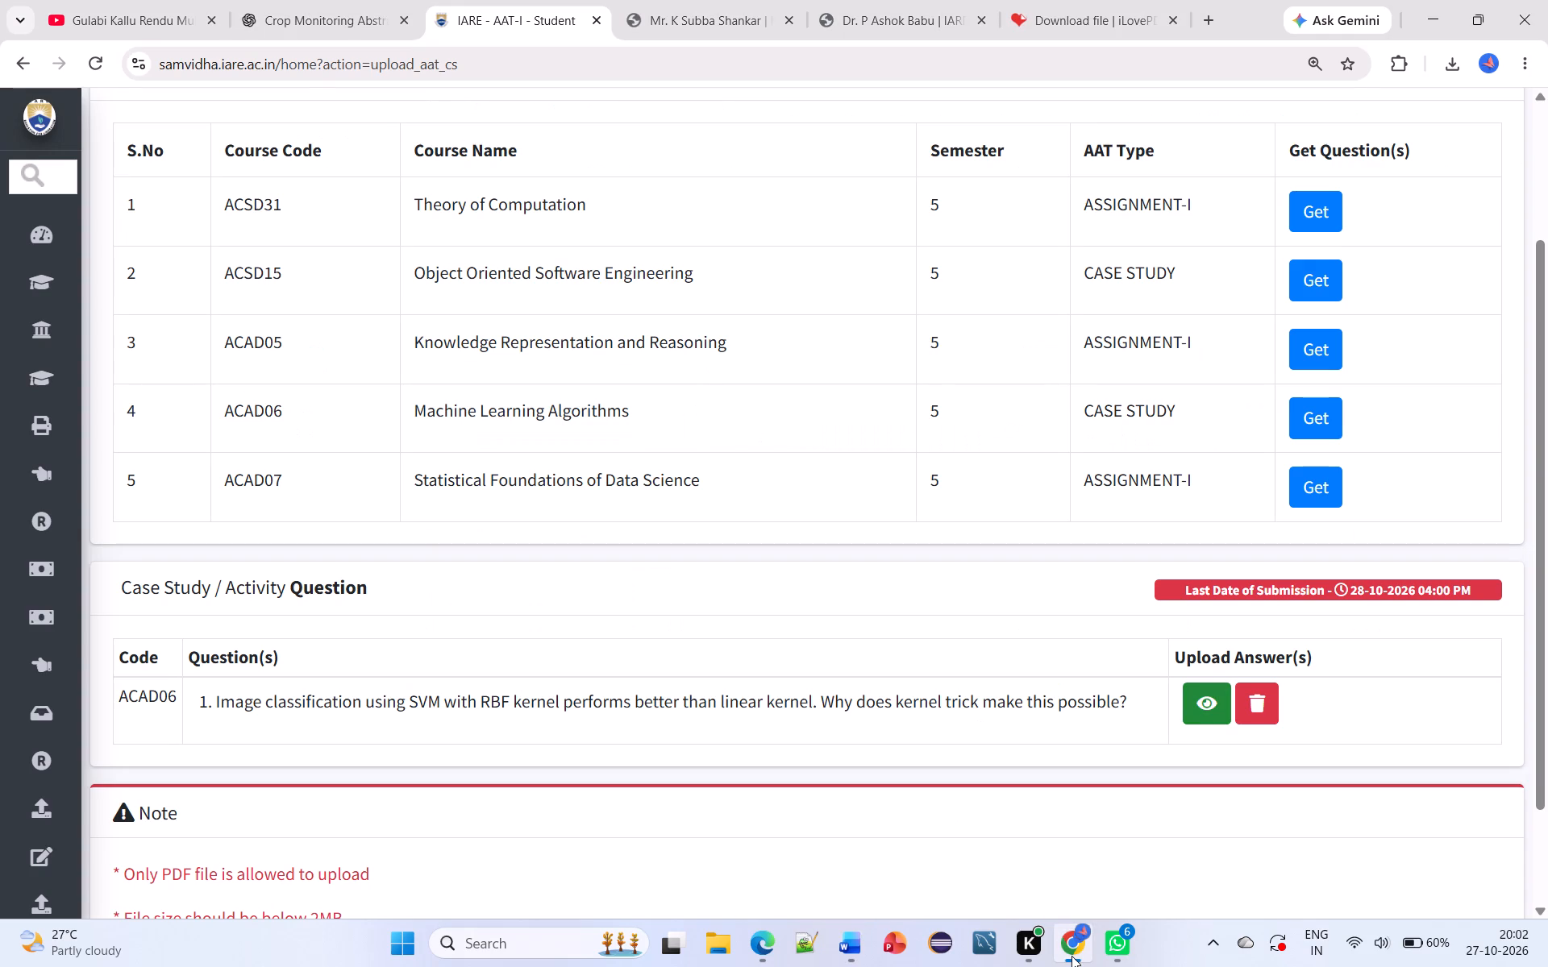
key(alt+Tab)
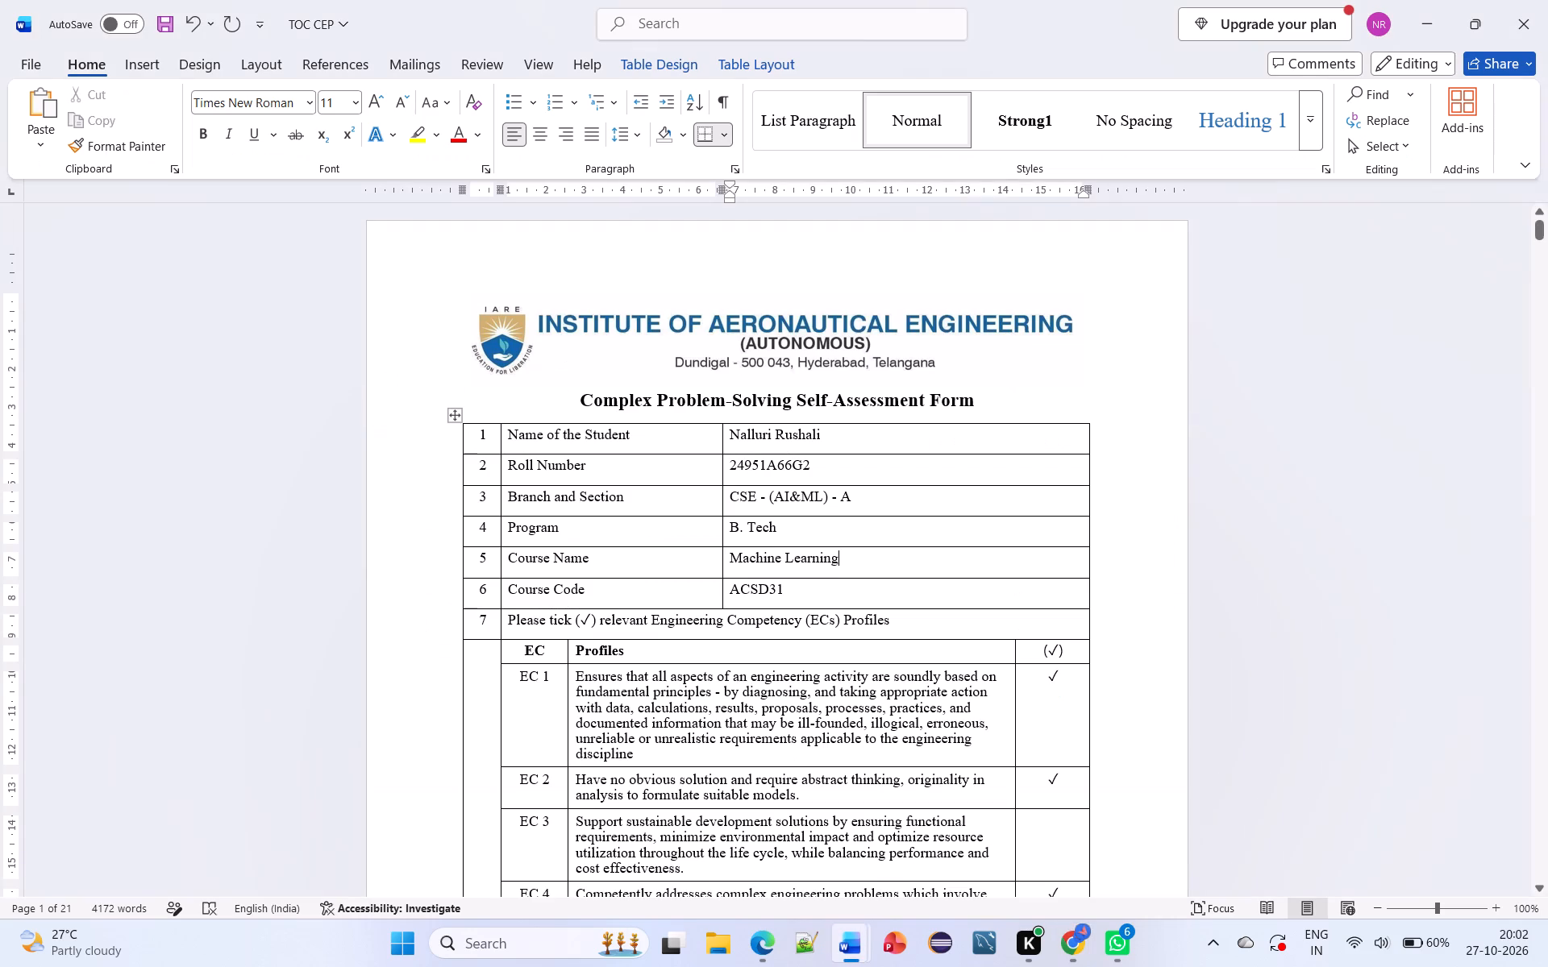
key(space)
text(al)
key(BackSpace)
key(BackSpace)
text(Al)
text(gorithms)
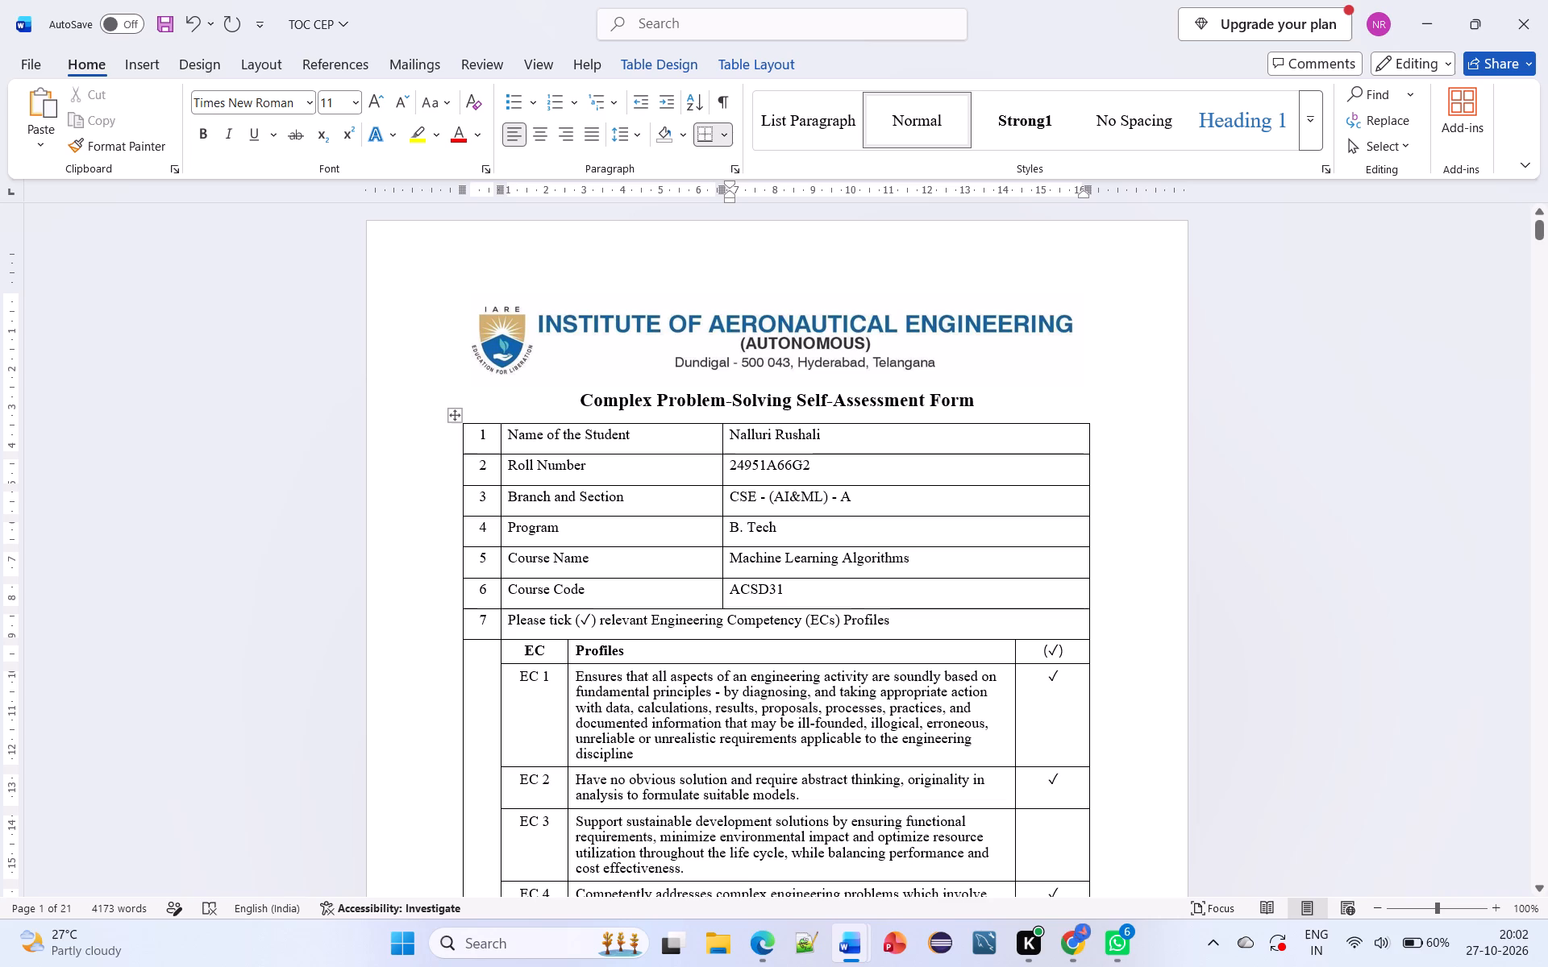
Set the Course Code in the self-assessment form to ACAD06, using the course list on the college portal.
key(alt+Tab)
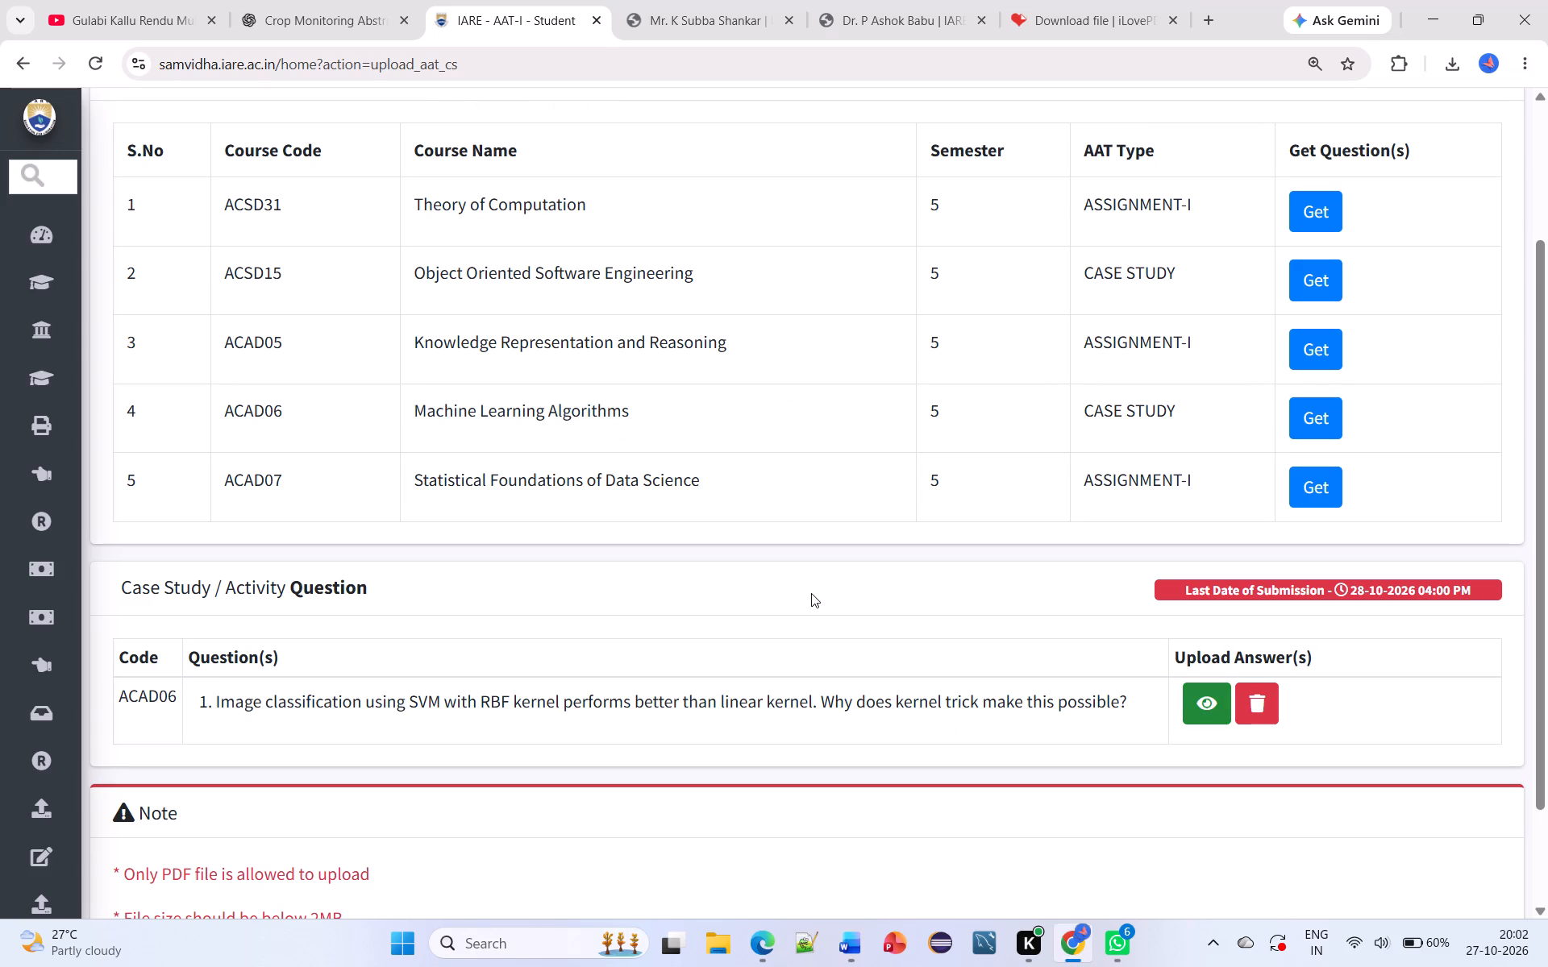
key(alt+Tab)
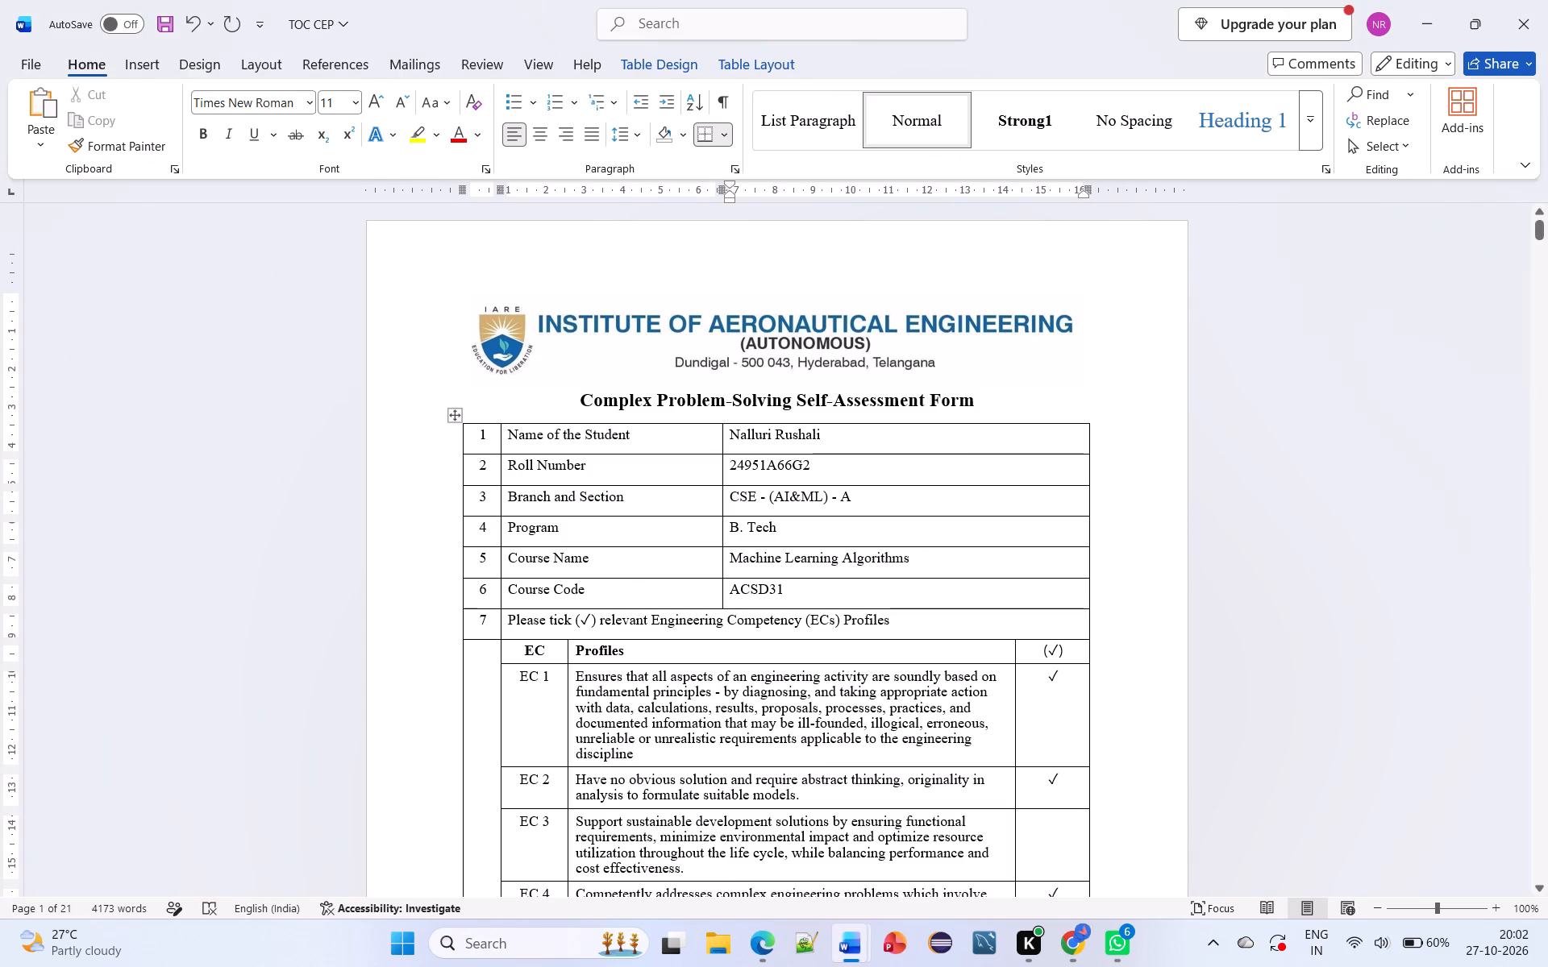
click(782, 589)
key(BackSpace)
key(BackSpace)
key(BackSpace)
key(BackSpace)
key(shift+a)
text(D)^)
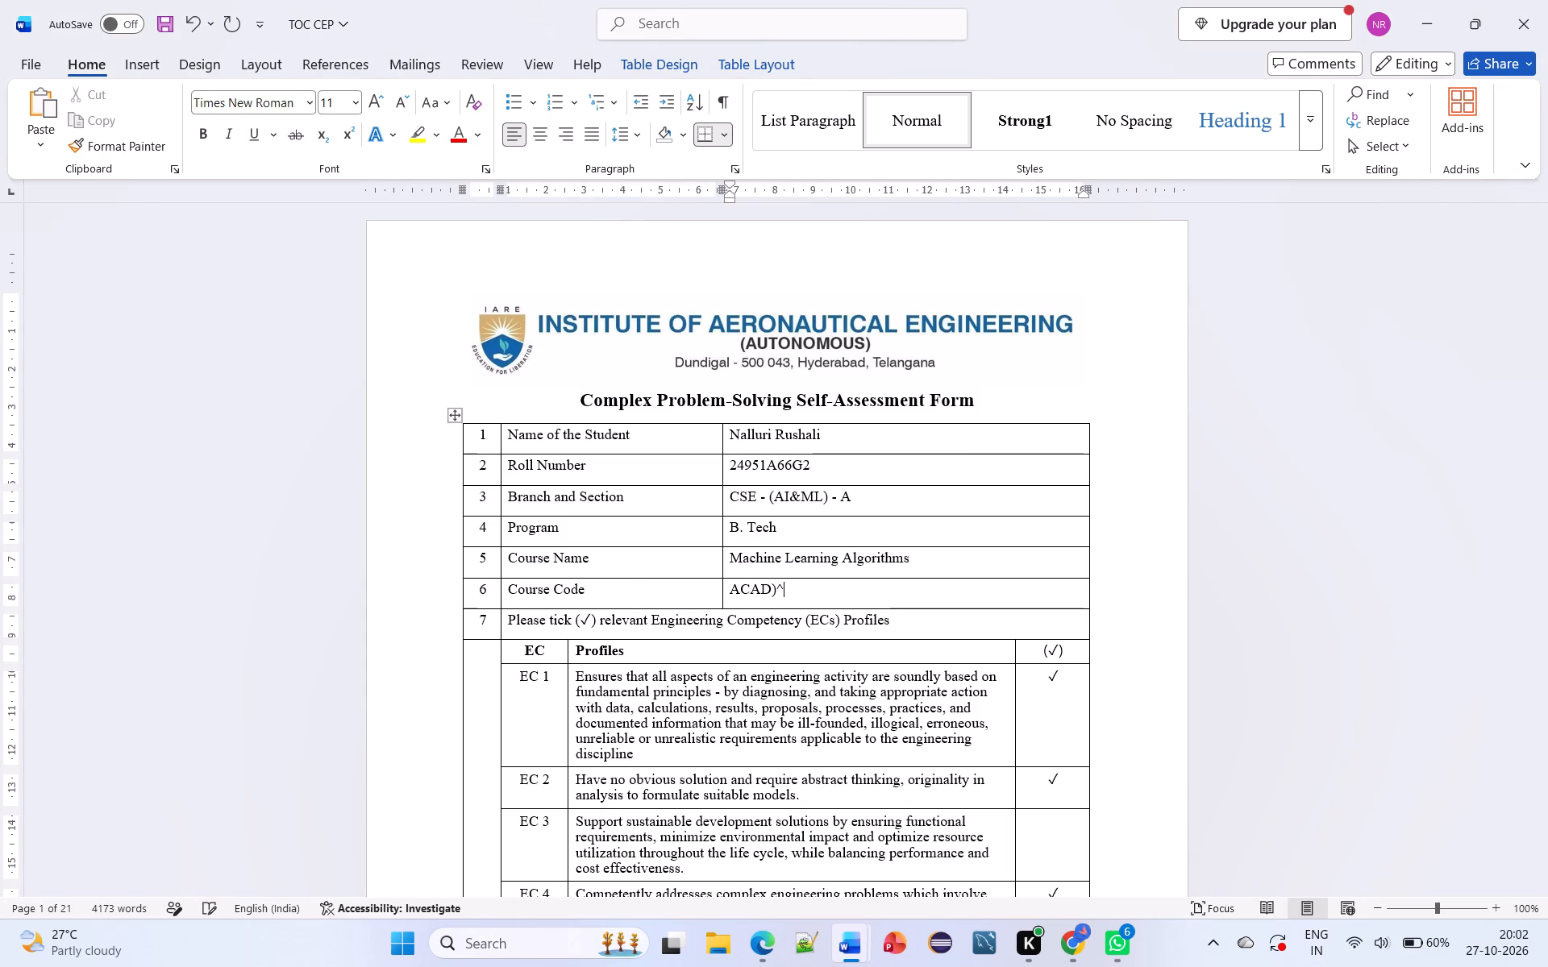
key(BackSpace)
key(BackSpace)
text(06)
Erase the title wording "Construct TM to compute unary addition." on page 4 of the report.
scroll(894, 641, down, 1)
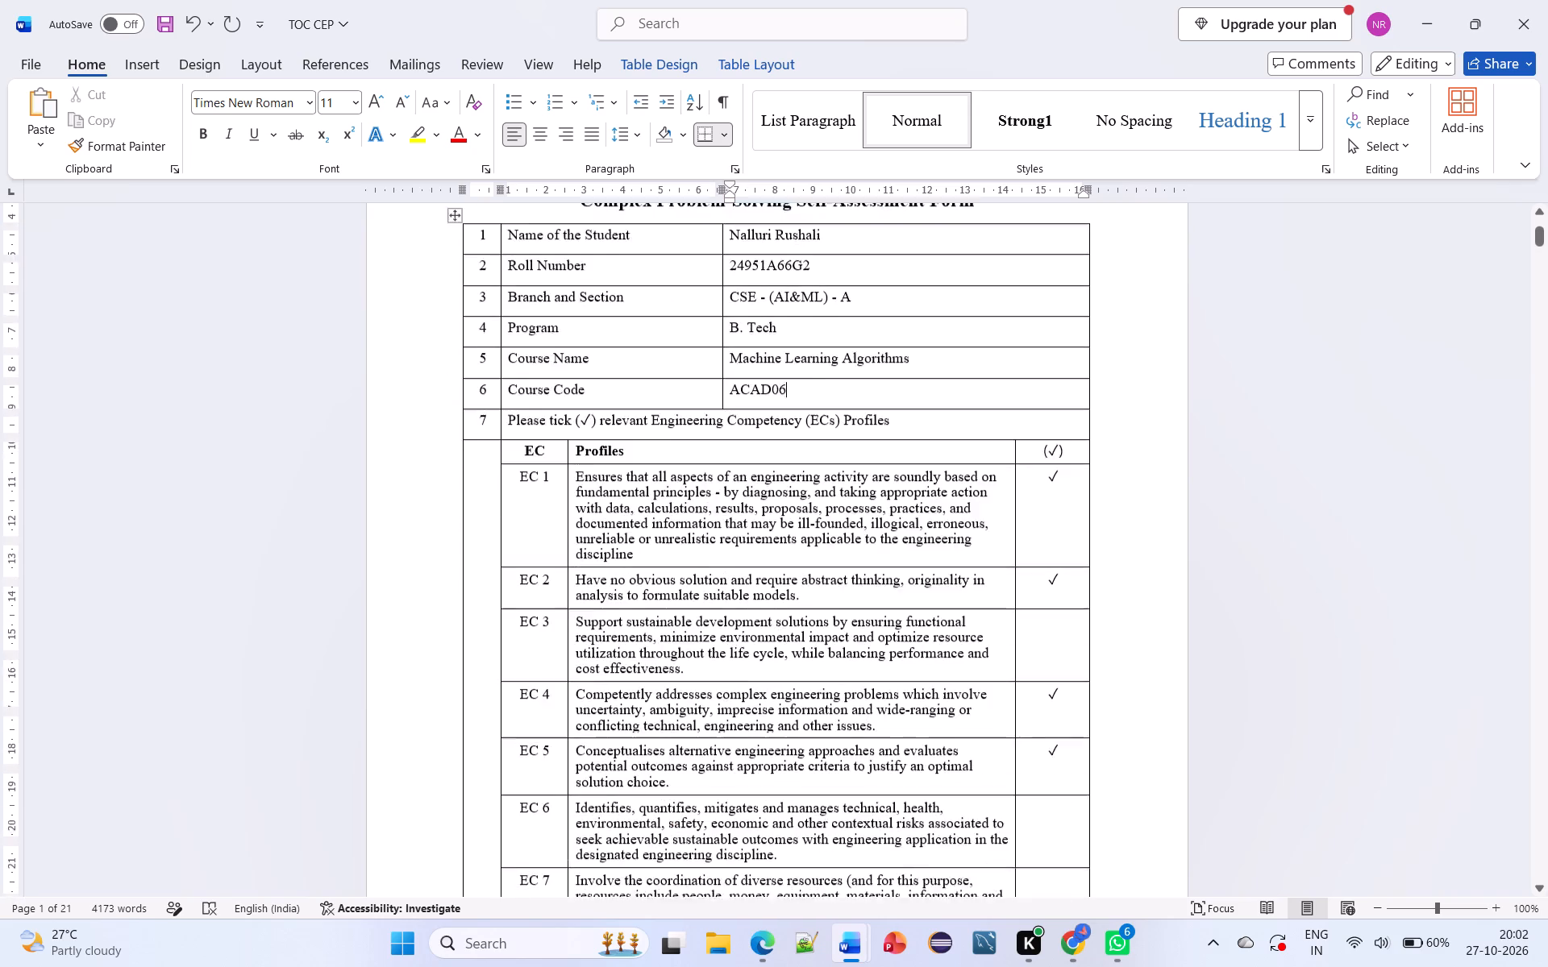
scroll(894, 641, down, 2)
scroll(894, 641, up, 1)
scroll(894, 641, down, 1)
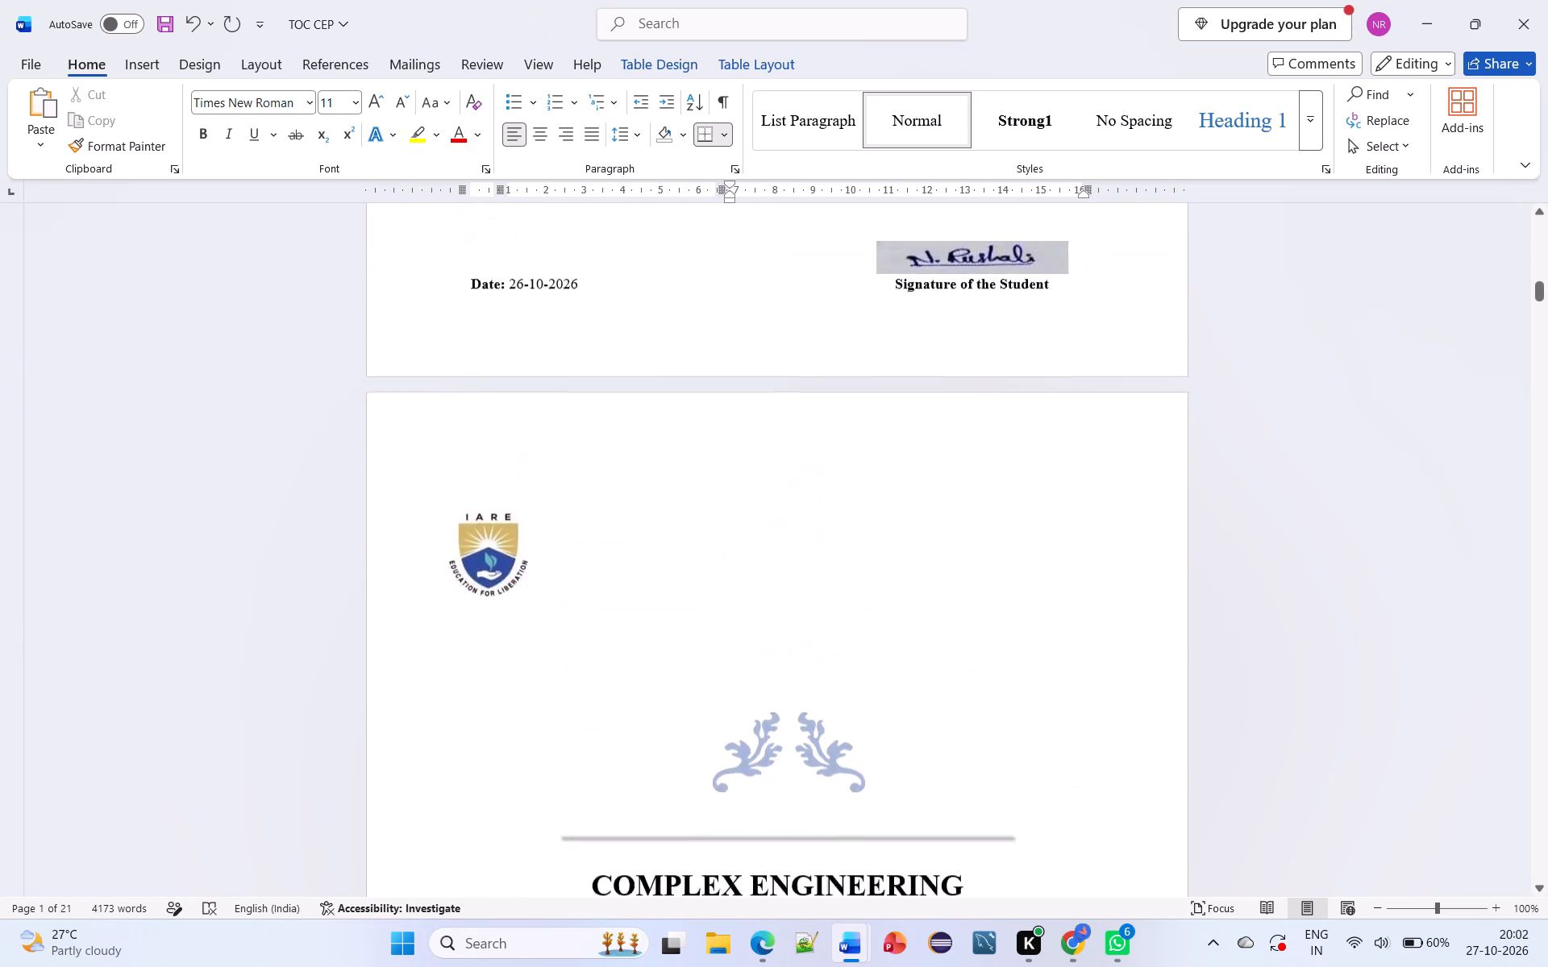
scroll(894, 641, down, 2)
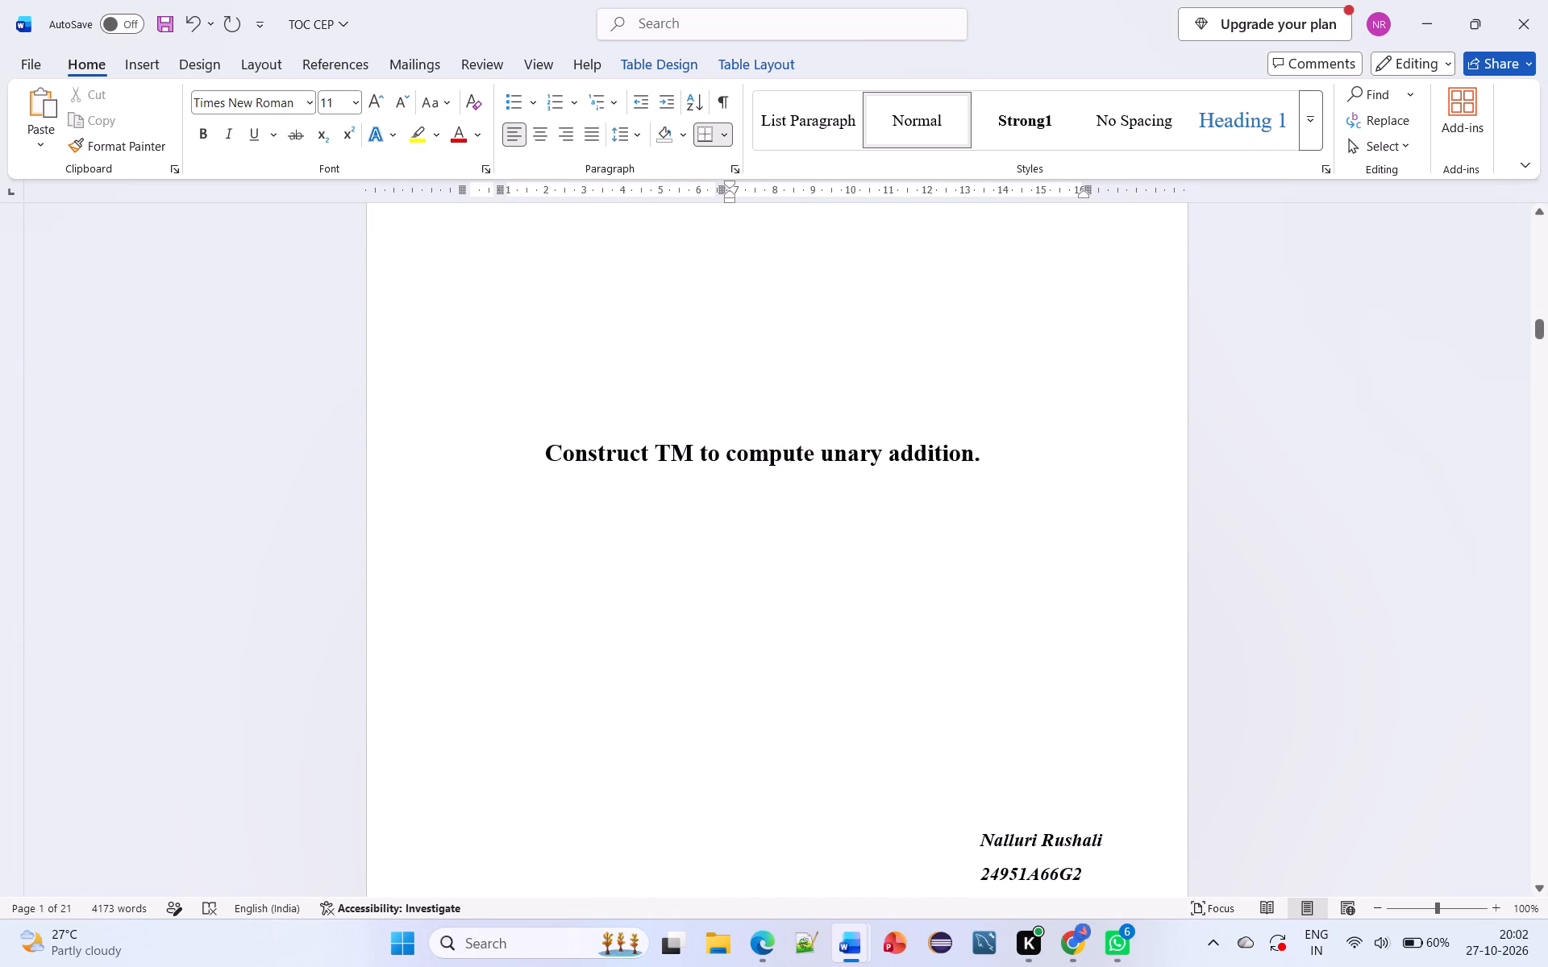
click(977, 451)
key(Right)
key(BackSpace)
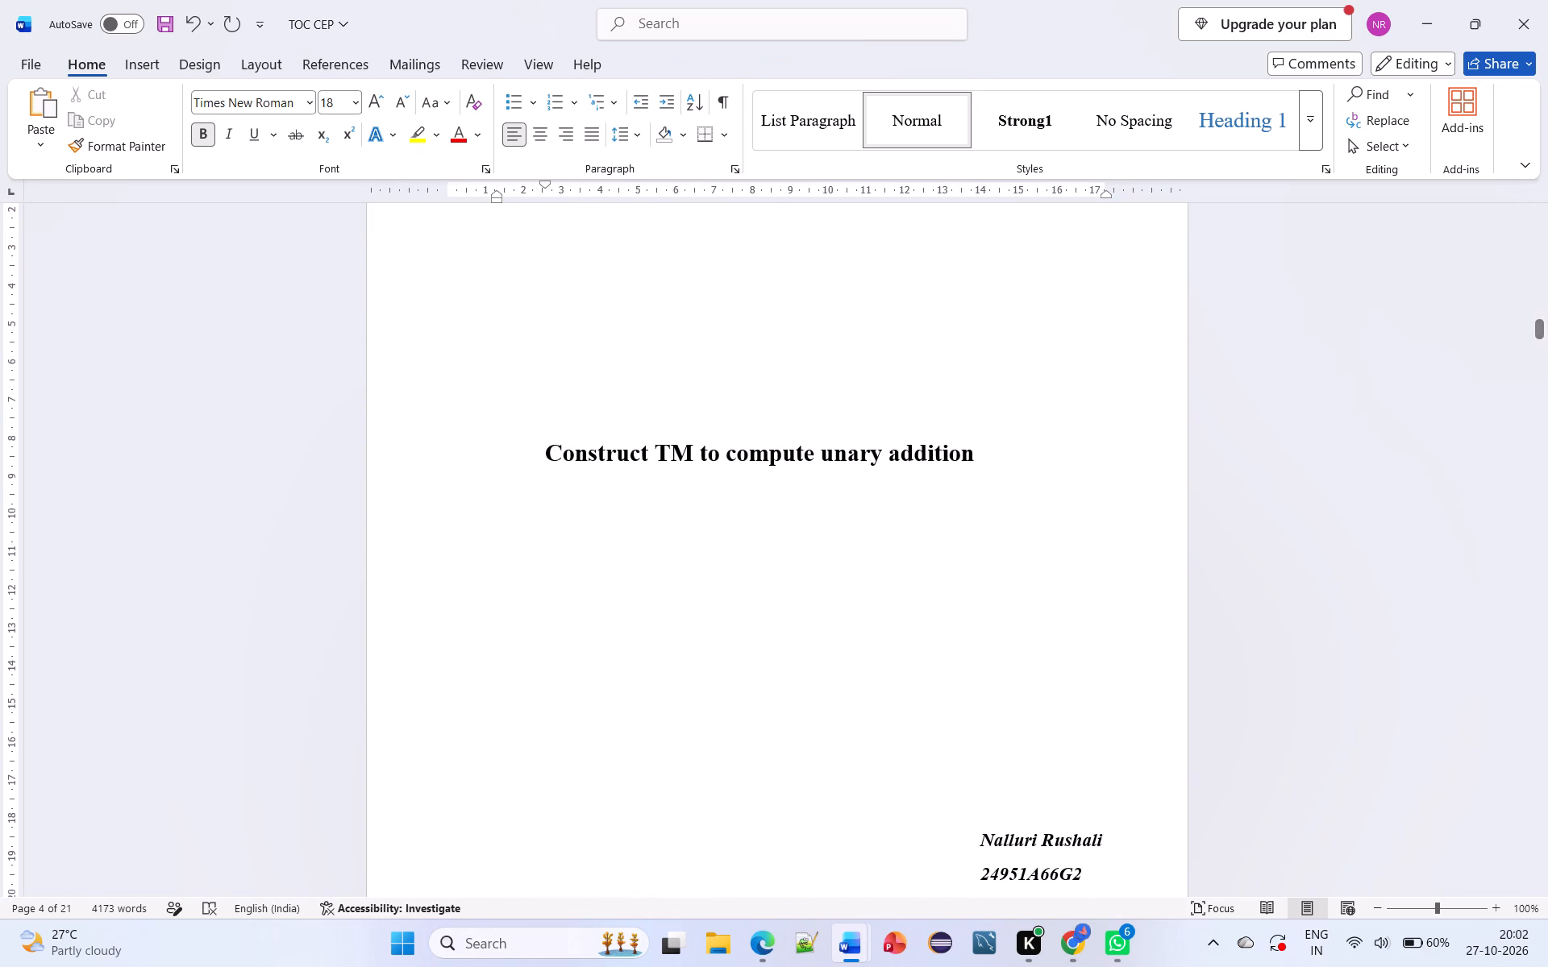
key(BackSpace)
key(BackSpace)
key(BackSpace)
key(BackSpace)
key(BackSpace)
key(BackSpace)
key(BackSpace)
key(BackSpace)
key(BackSpace)
key(BackSpace)
key(BackSpace)
key(BackSpace)
key(BackSpace)
key(BackSpace)
key(BackSpace)
key(BackSpace)
key(BackSpace)
key(BackSpace)
key(BackSpace)
key(BackSpace)
key(BackSpace)
key(BackSpace)
key(BackSpace)
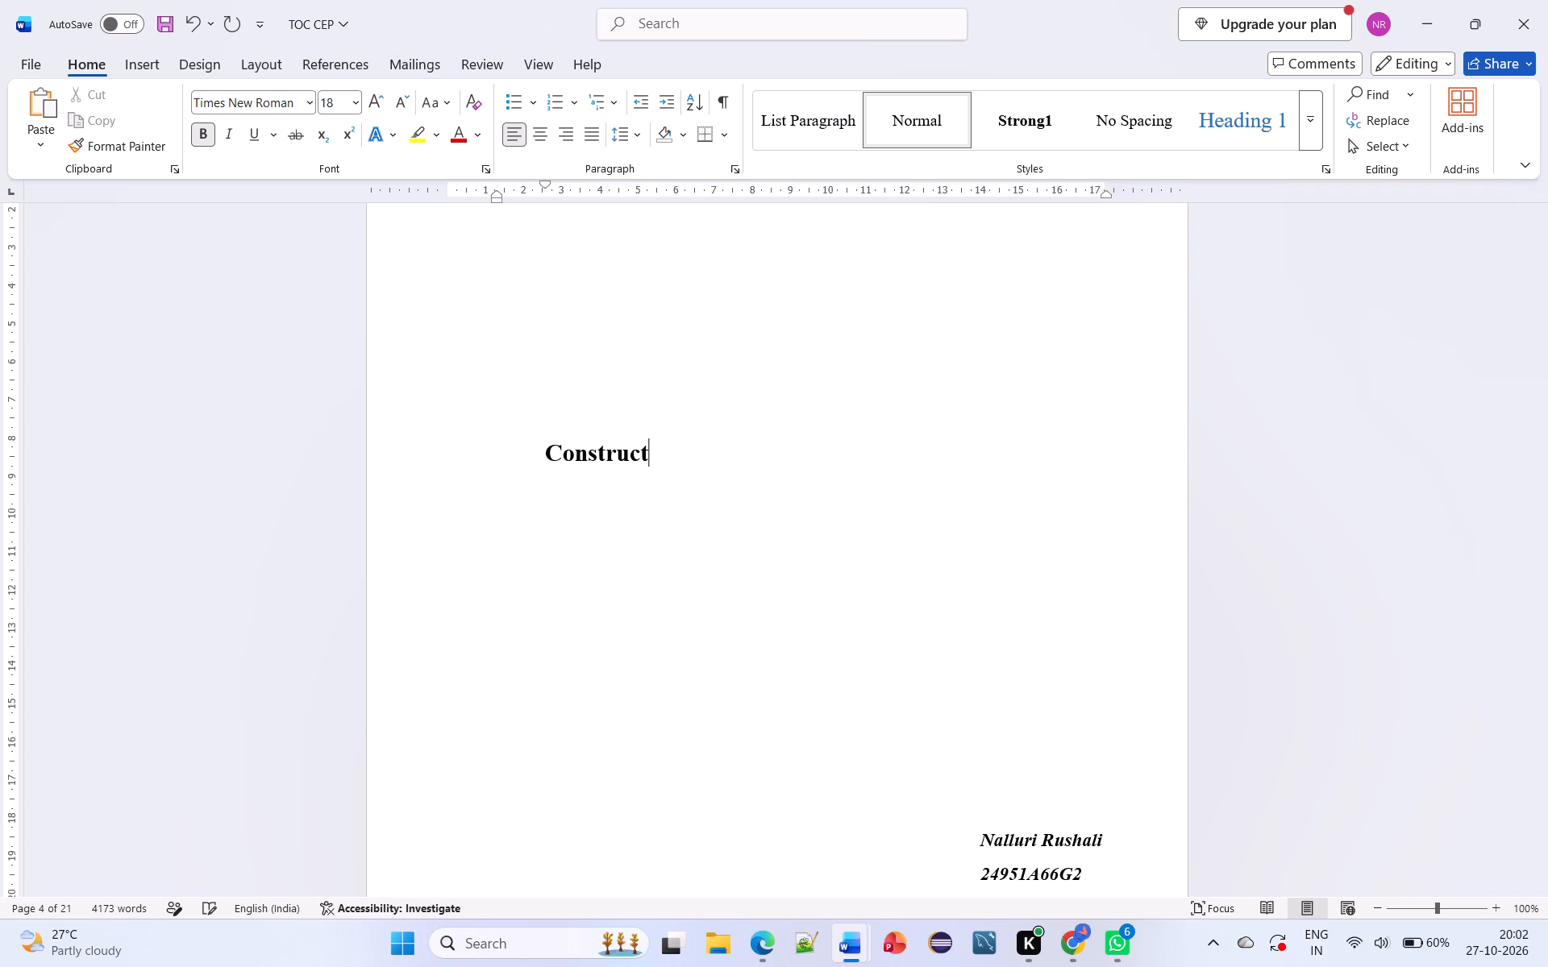
key(BackSpace)
key(BackSpace)
key(BackSpace)
key(BackSpace)
key(BackSpace)
key(BackSpace)
key(BackSpace)
key(BackSpace)
Close the Edge windows that hold the exported TOC report PDFs.
key(alt+Tab)
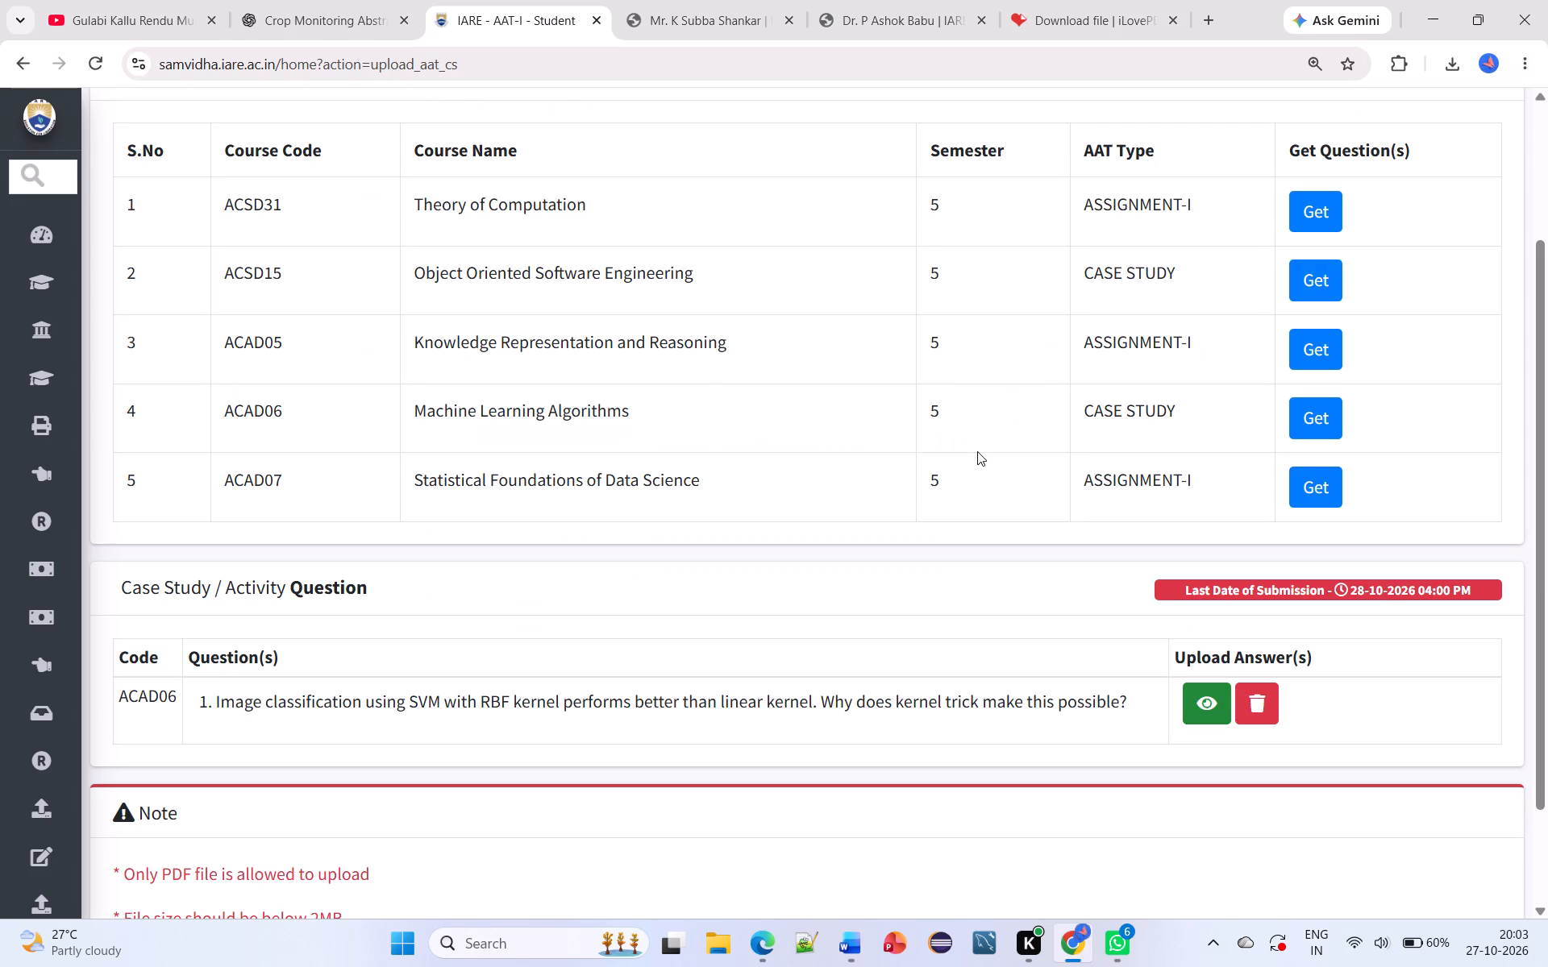
scroll(977, 451, up, 6)
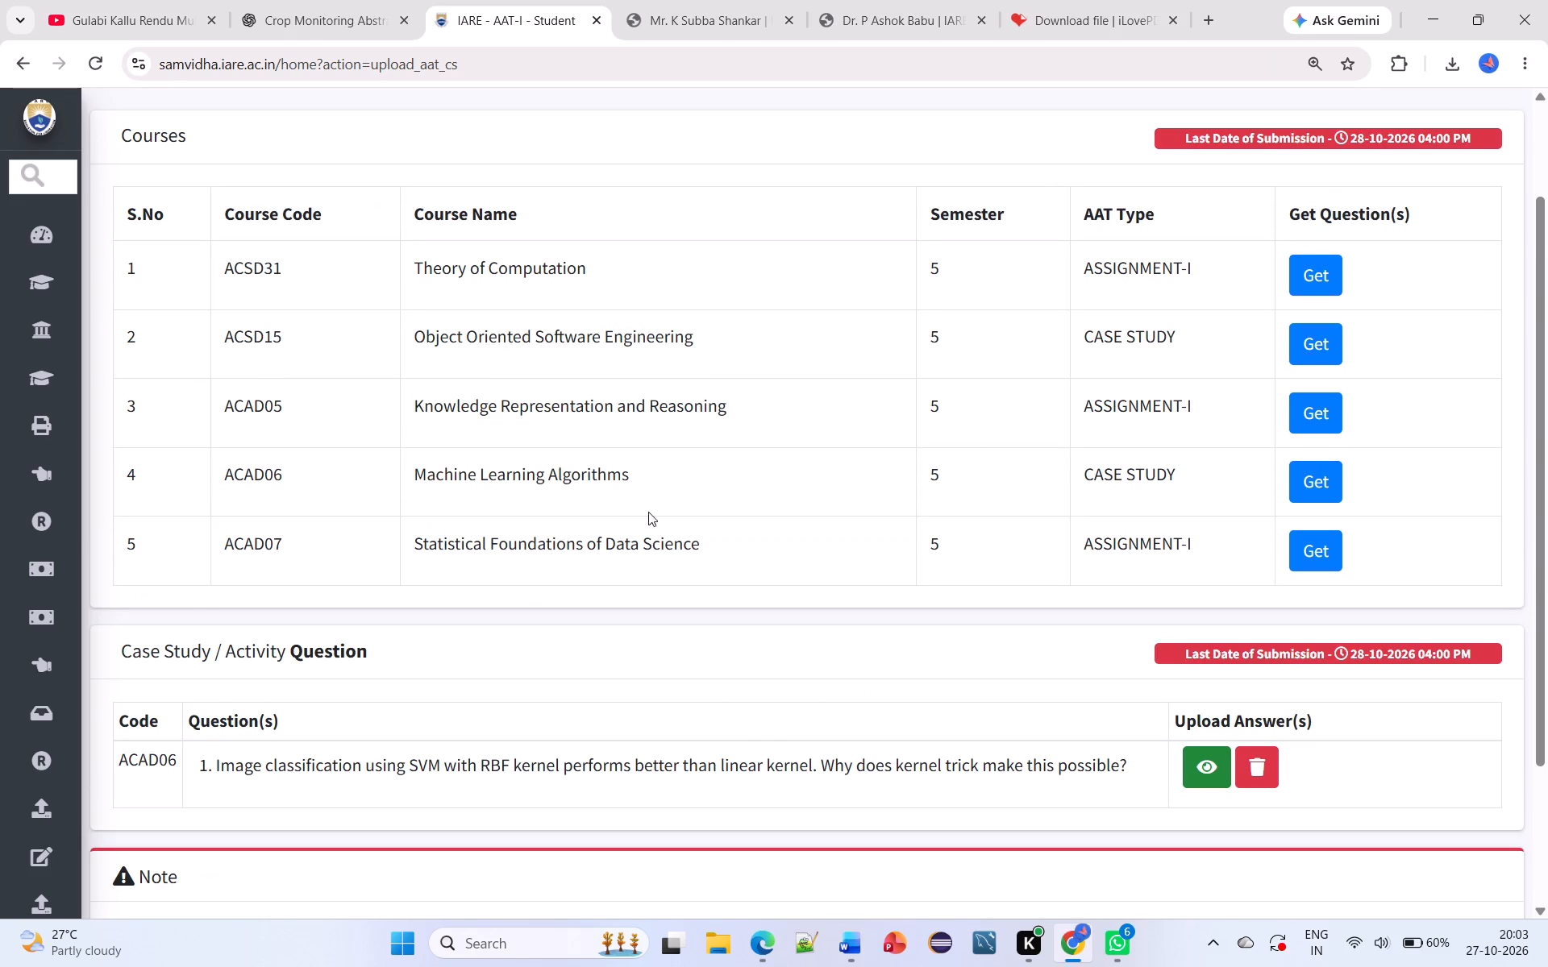
key(alt+Tab)
key(alt+Tab)
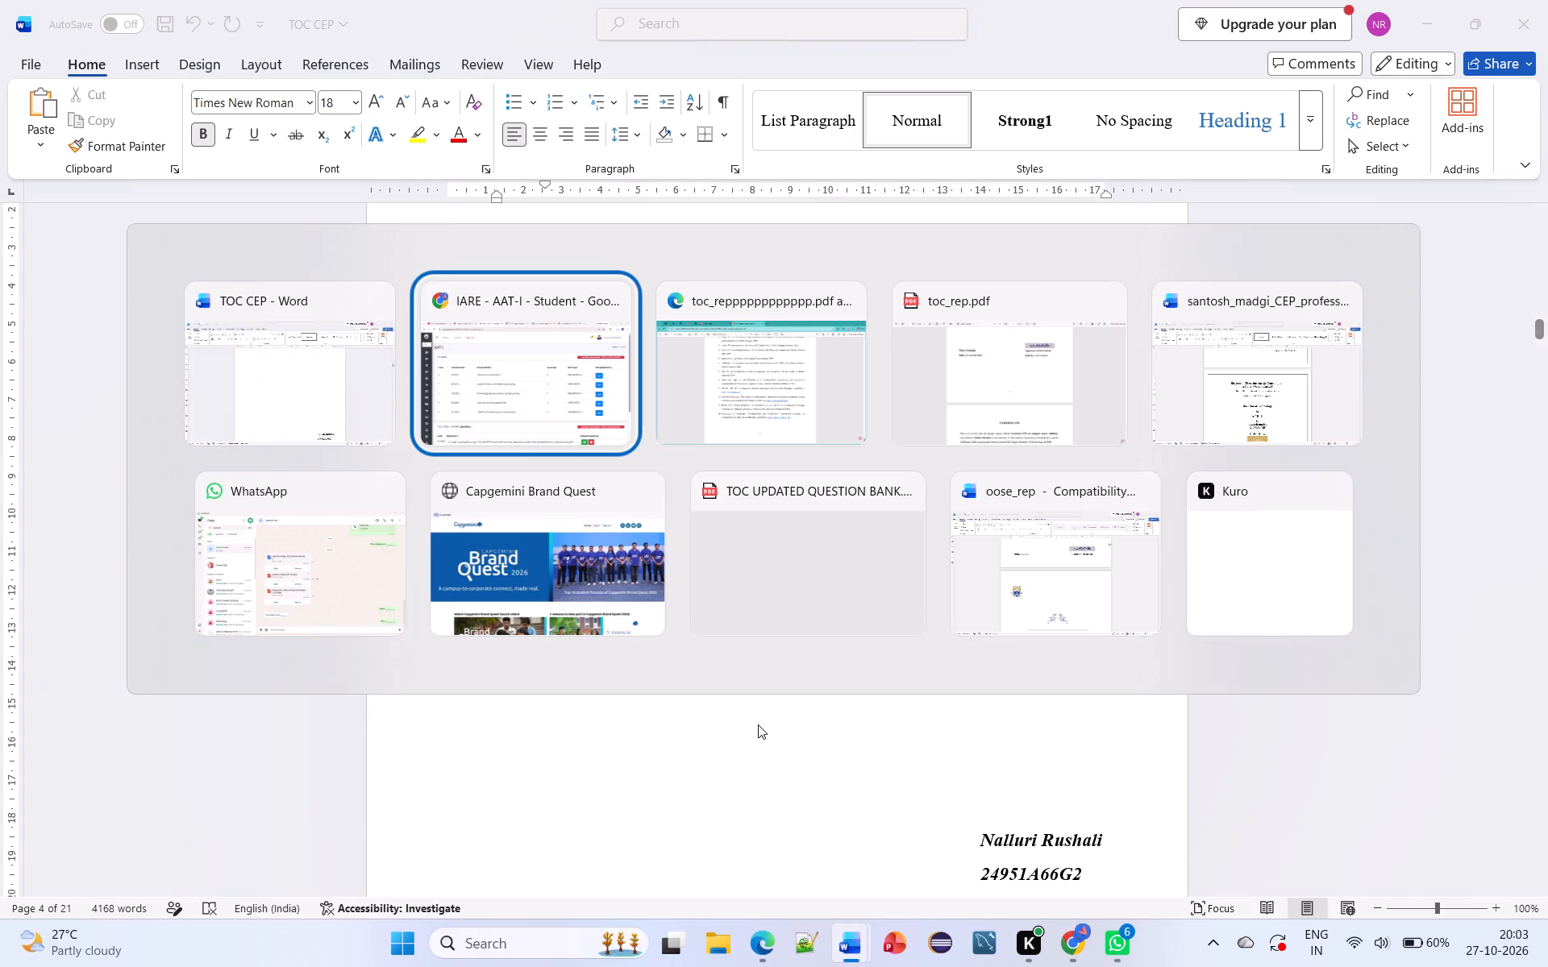
alt+click(863, 293)
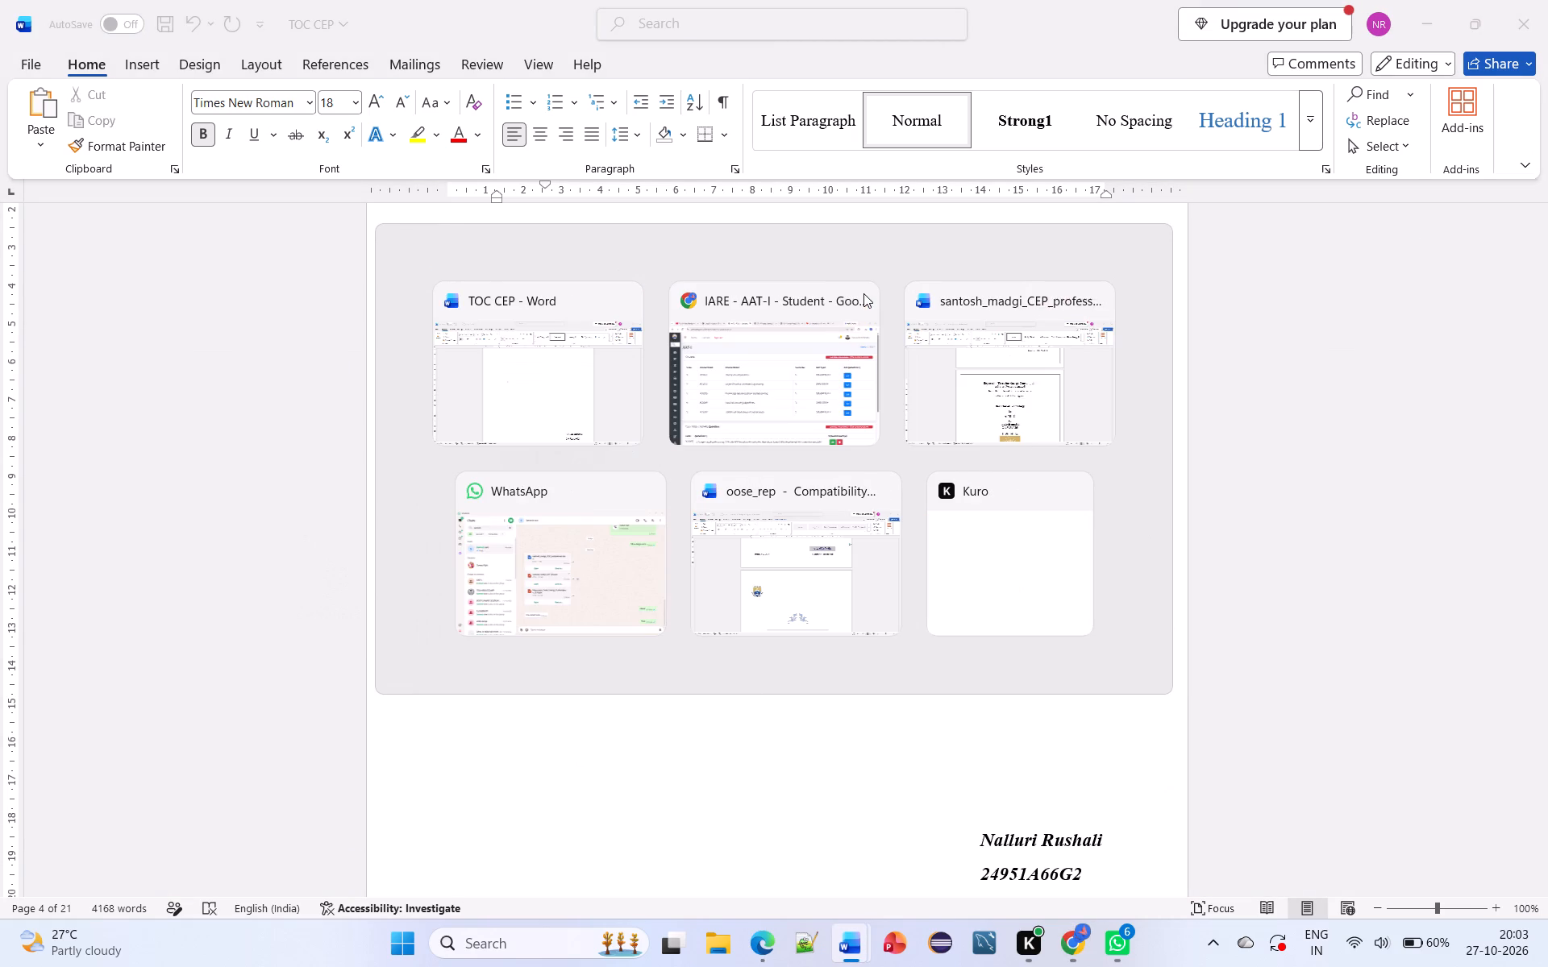
Enter "Regression Trees for Energy Consumption" as the title on page 4, matching the wording in the reference CEP report.
alt+click(992, 362)
scroll(888, 629, down, 1)
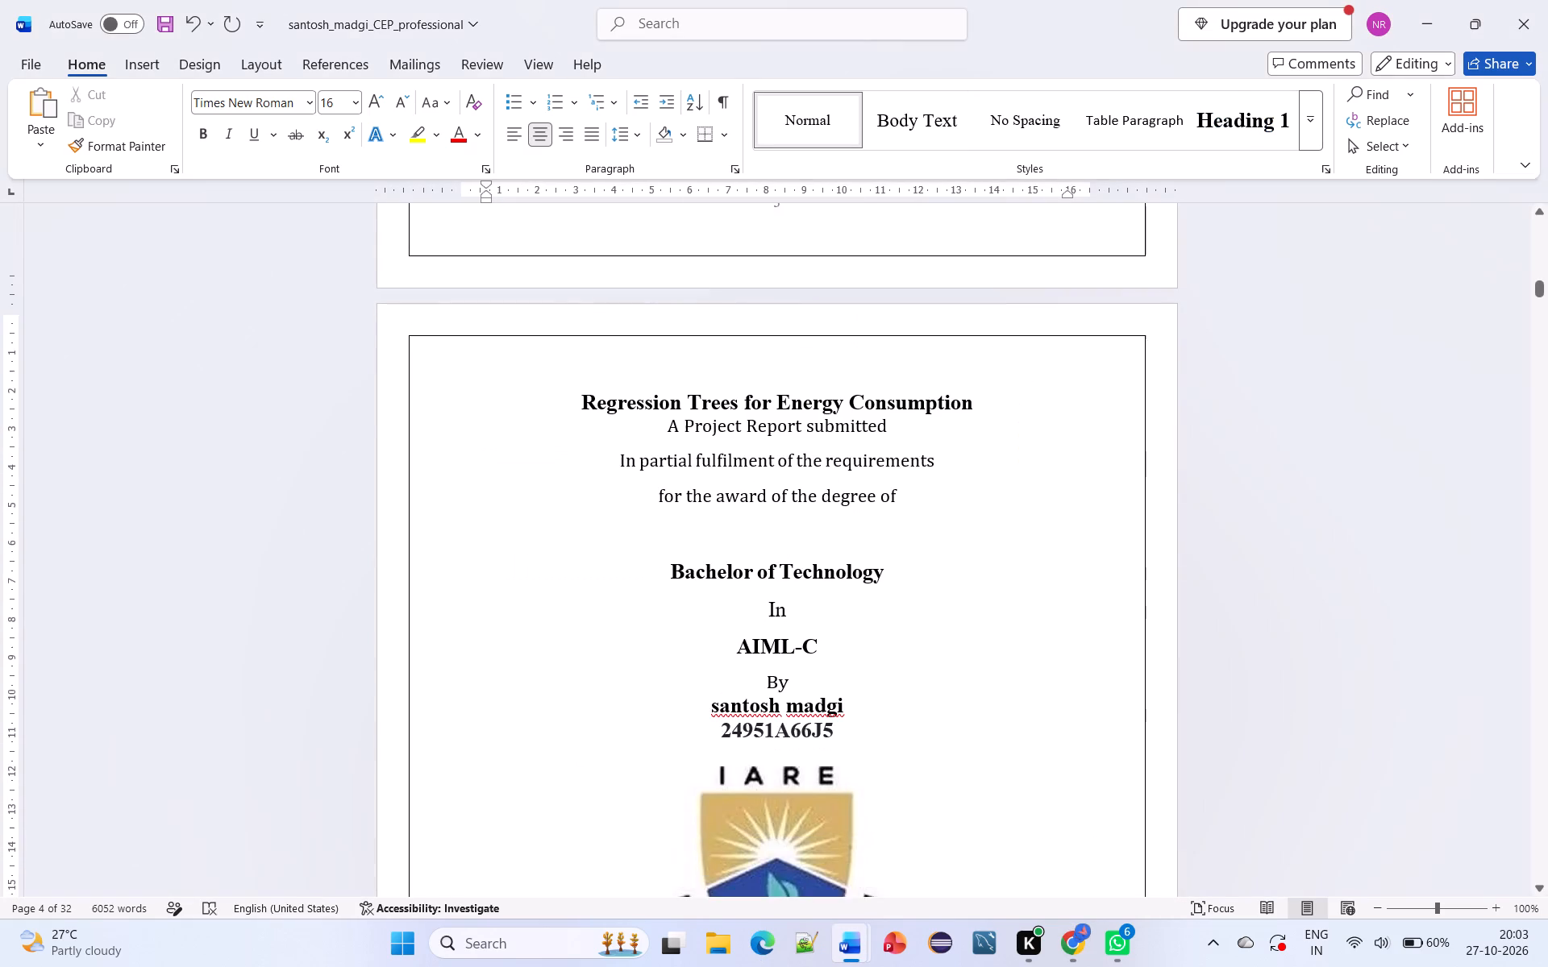
scroll(888, 629, down, 1)
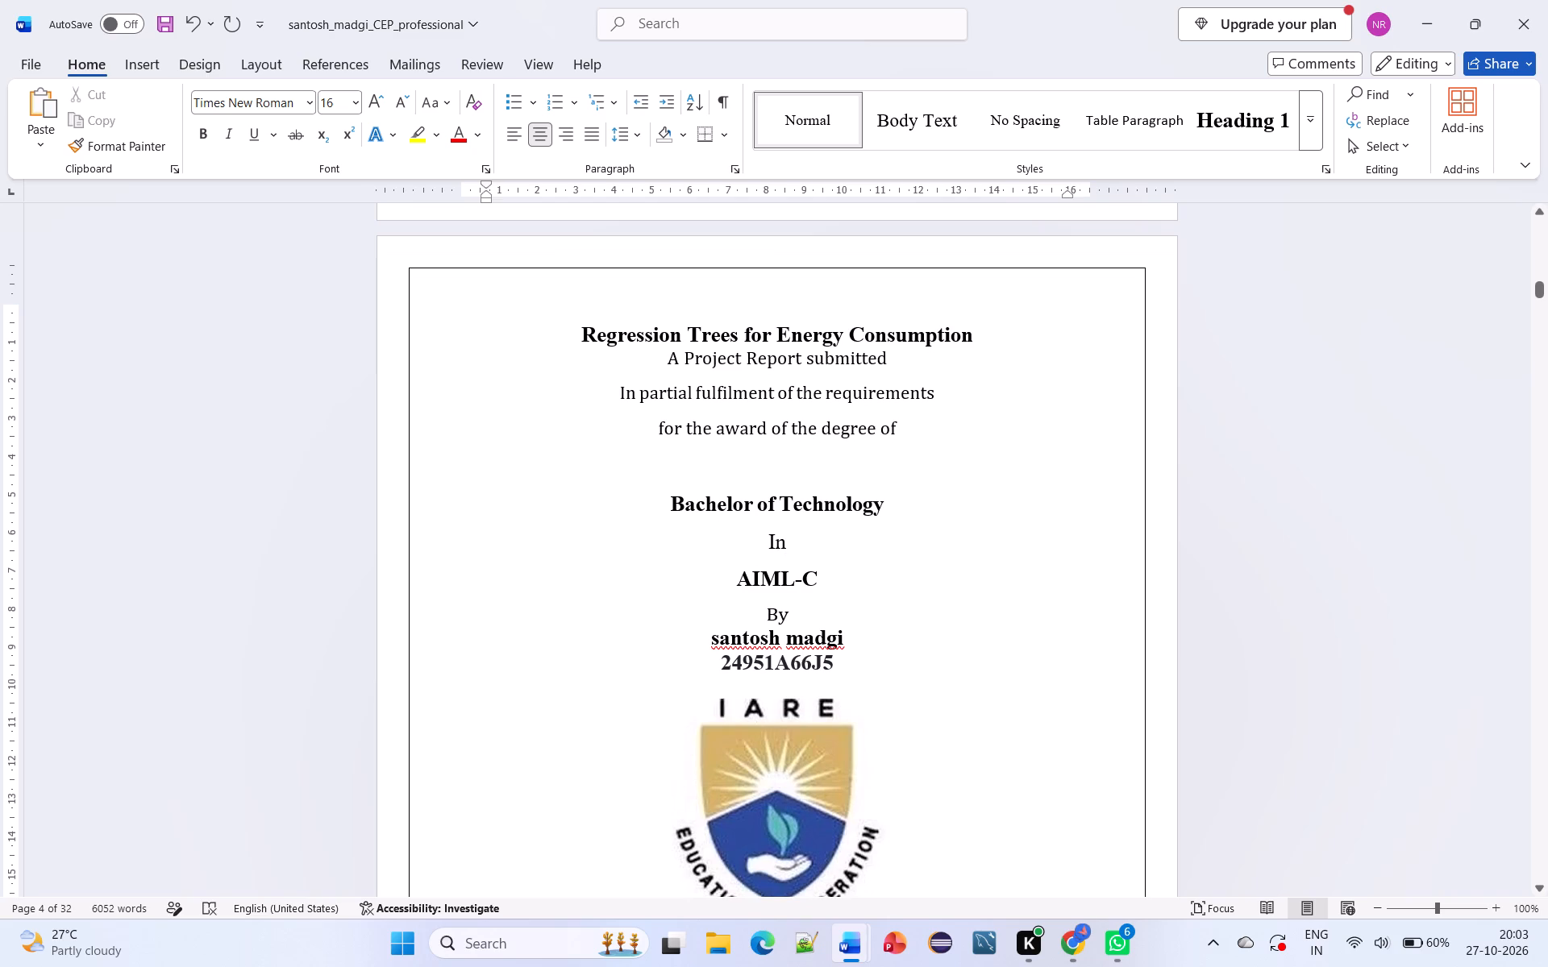
key(alt+Tab)
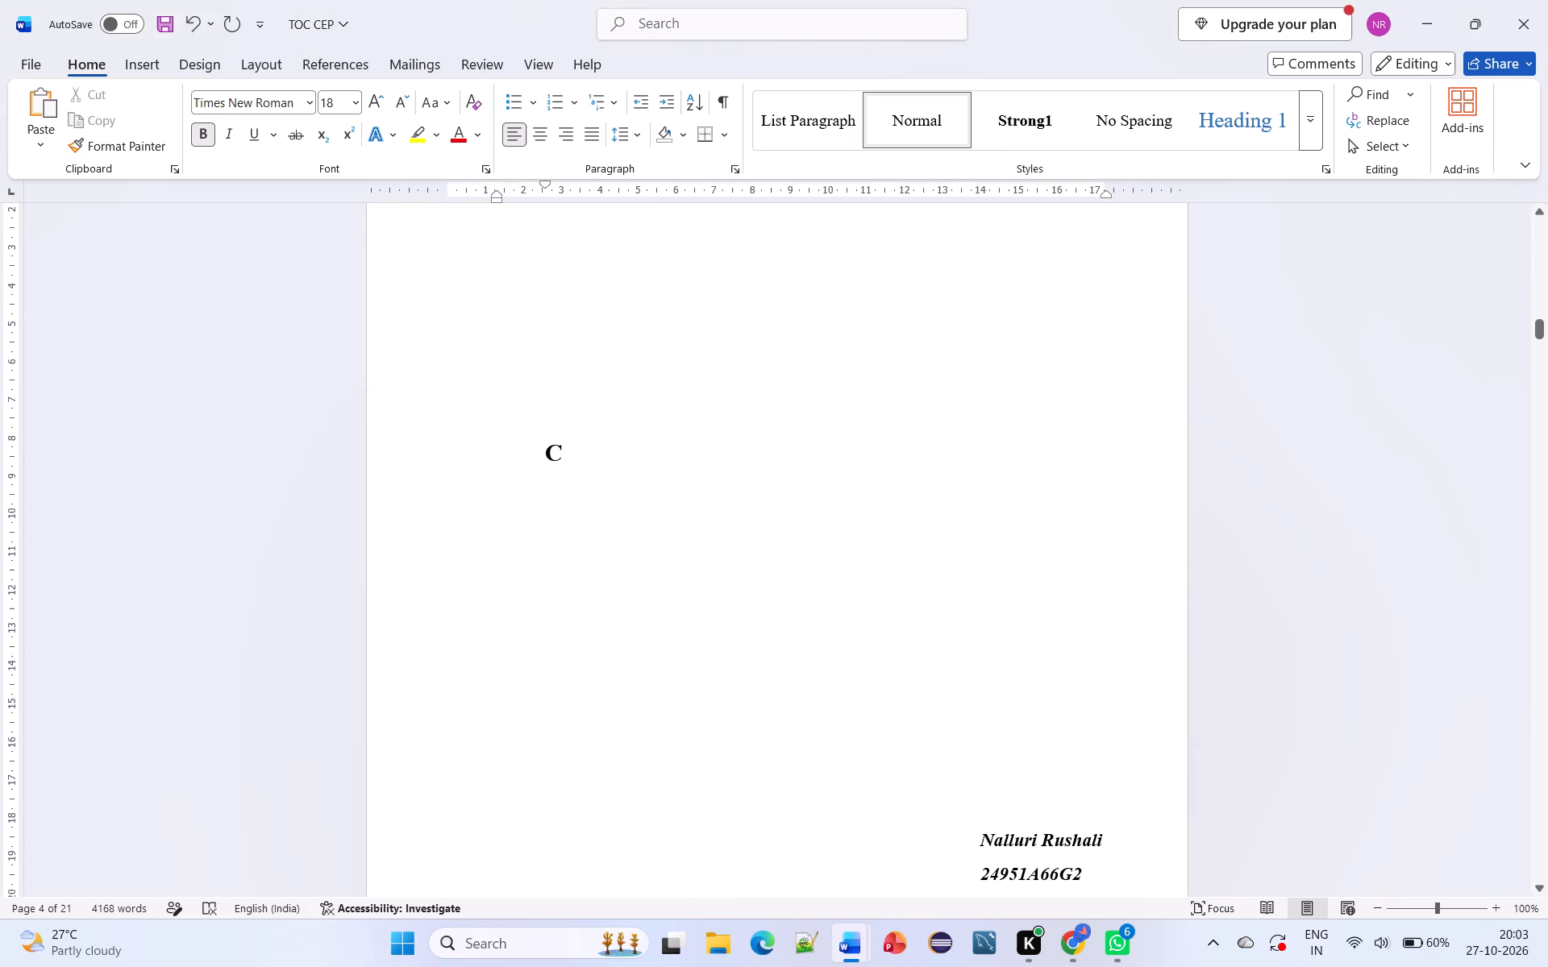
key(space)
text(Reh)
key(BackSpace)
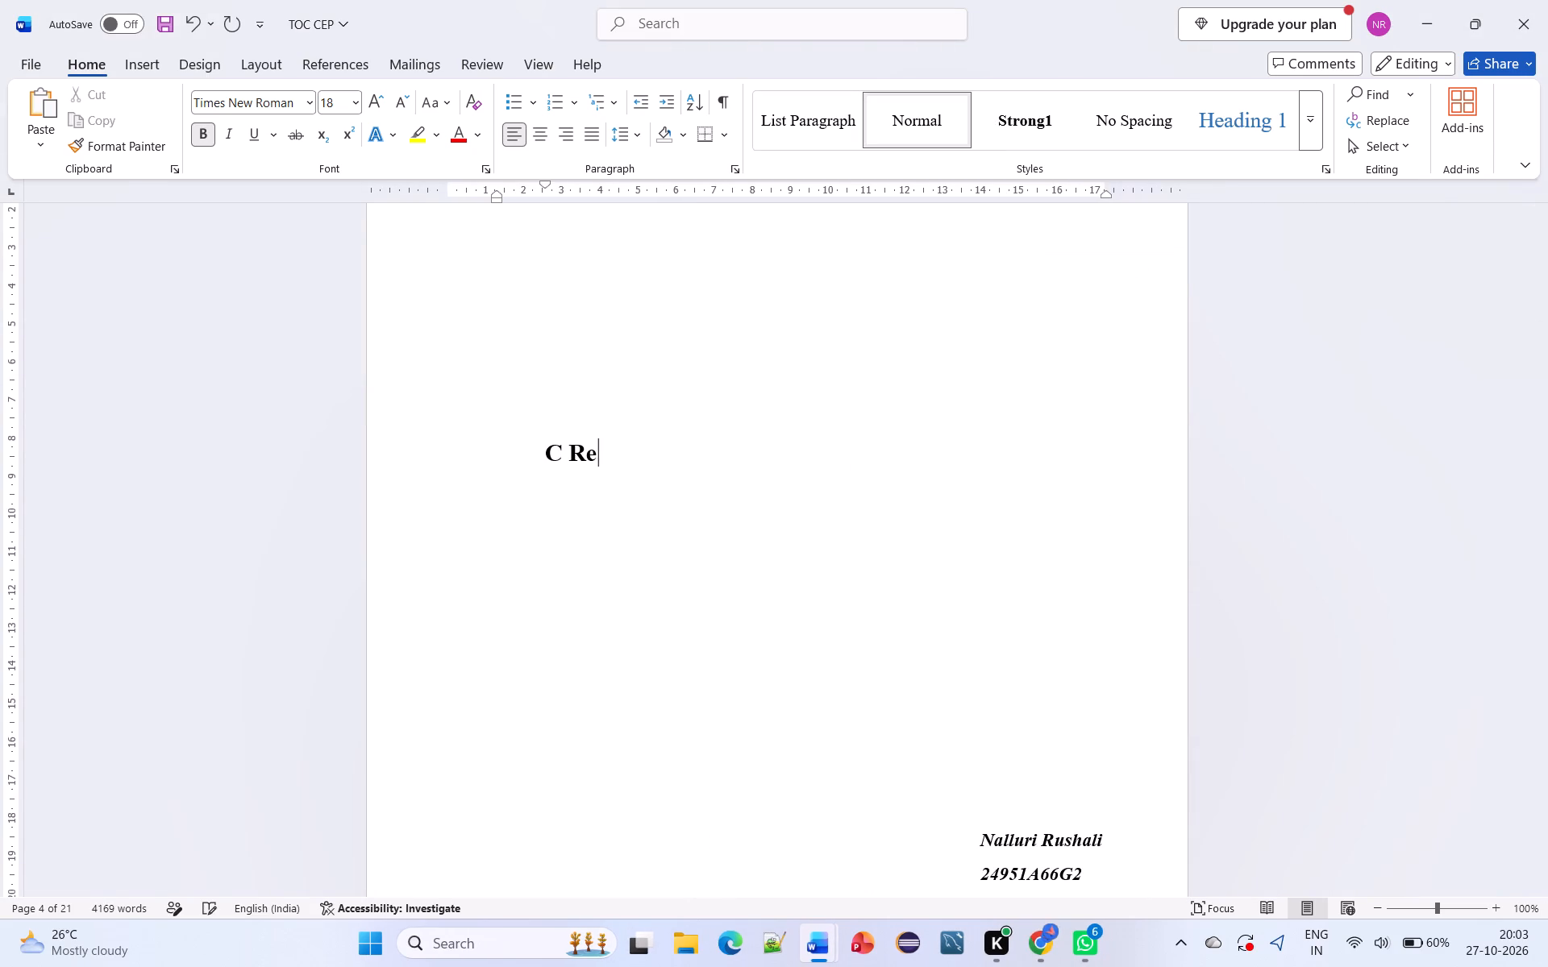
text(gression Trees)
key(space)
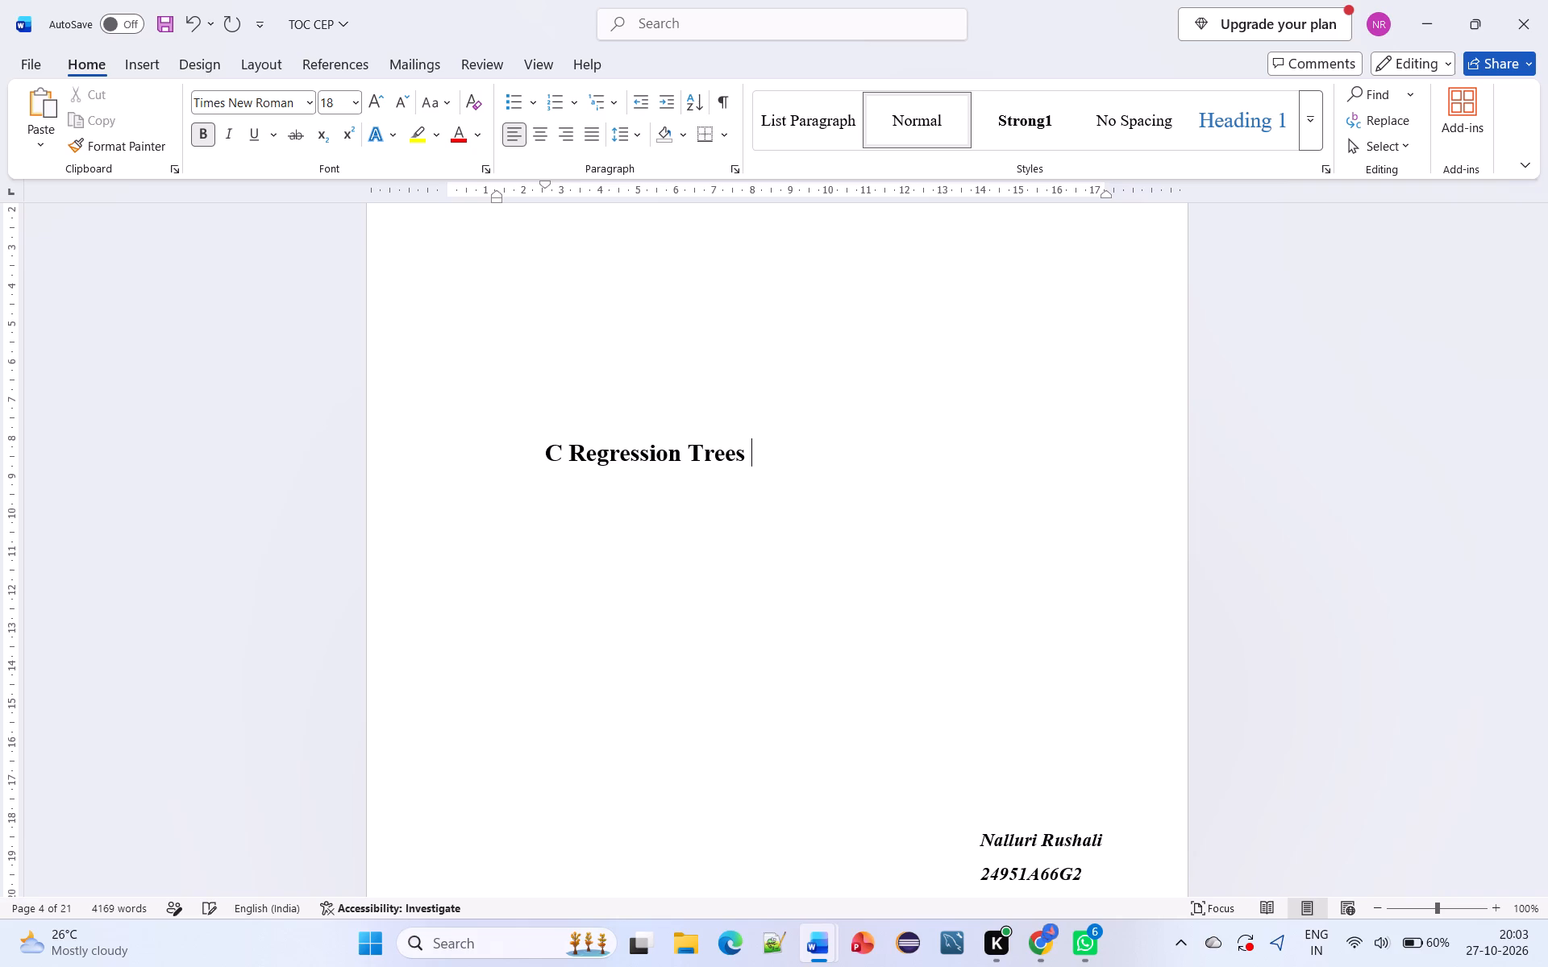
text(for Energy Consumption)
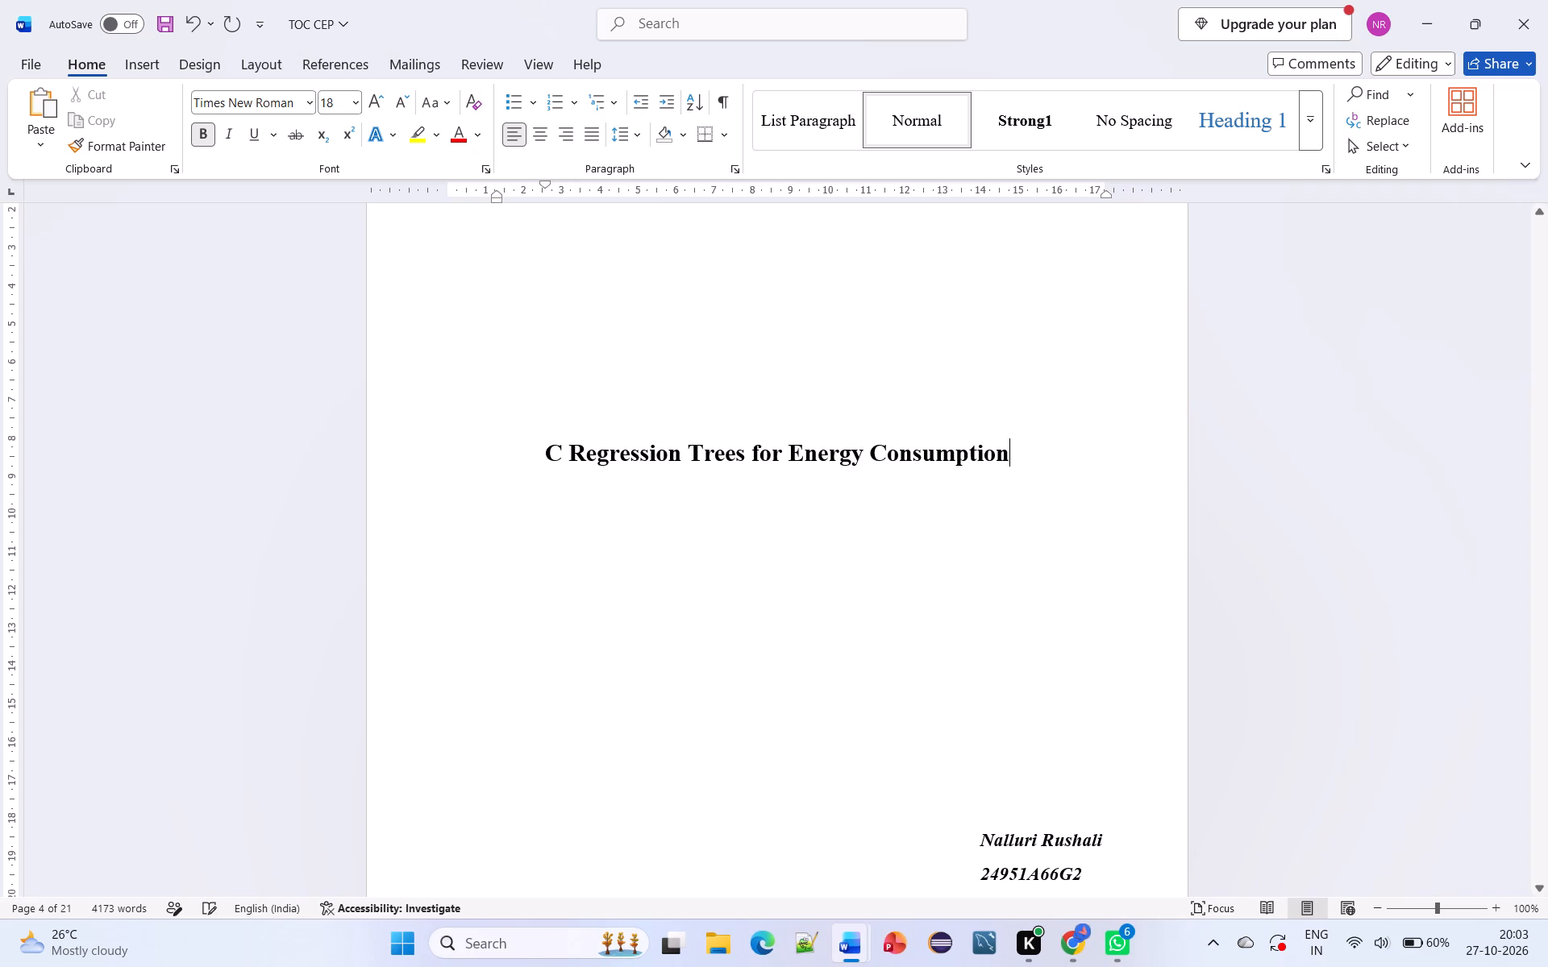
click(568, 455)
key(BackSpace)
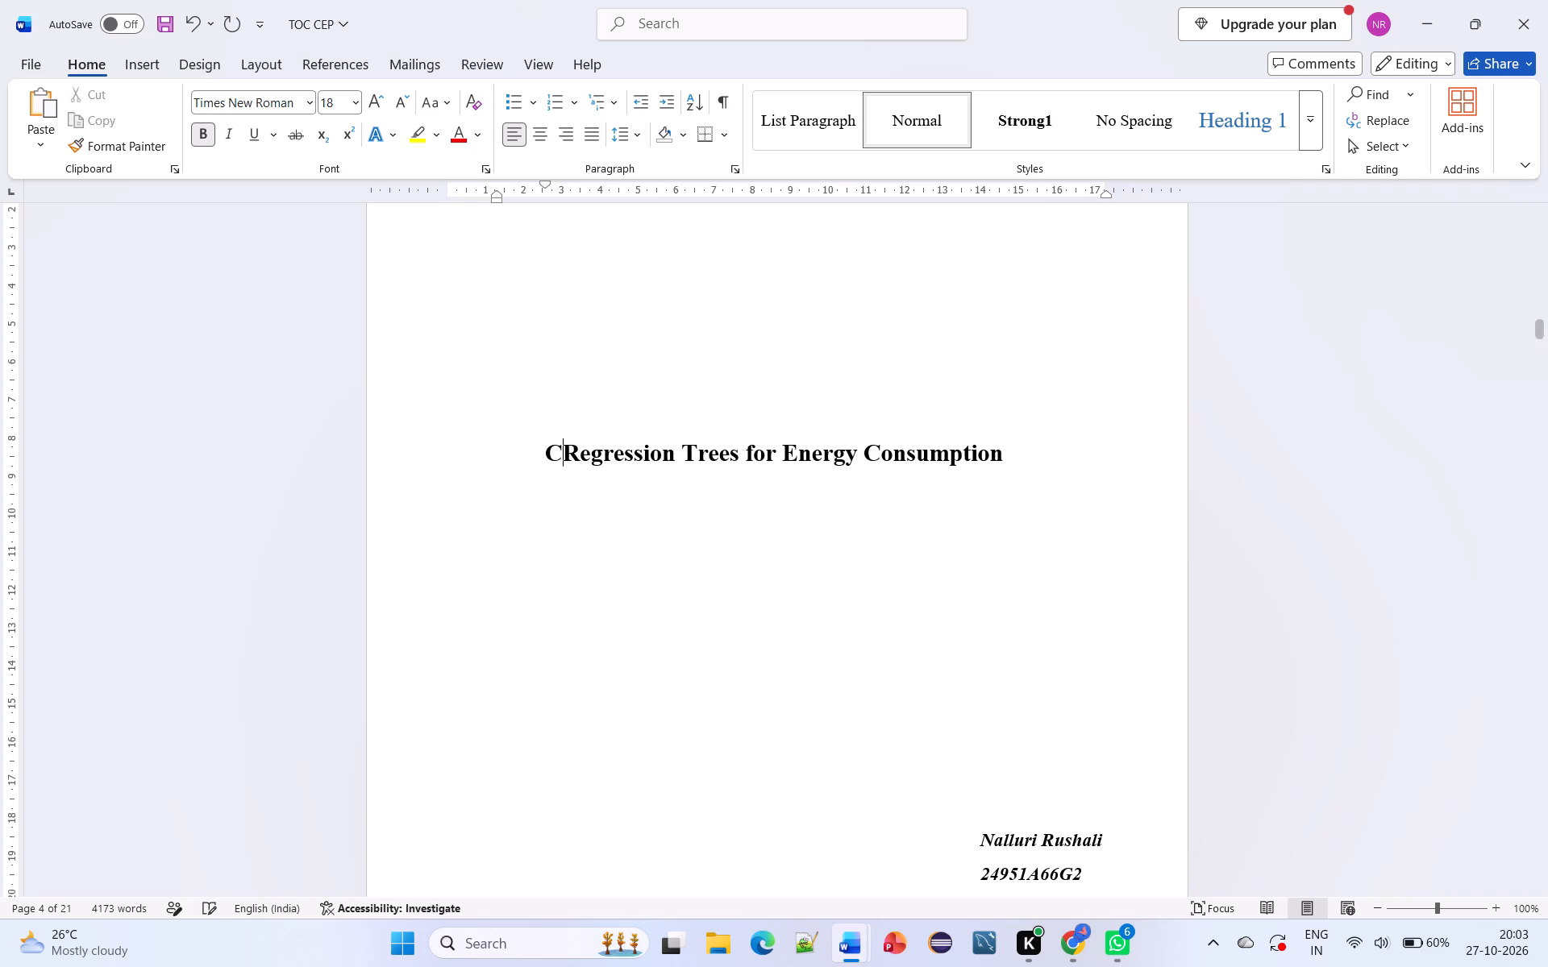
key(BackSpace)
Replace the title "Construct TM to compute unary addition." on page 5 with "Regression Trees for Energy Consumption".
scroll(843, 614, down, 2)
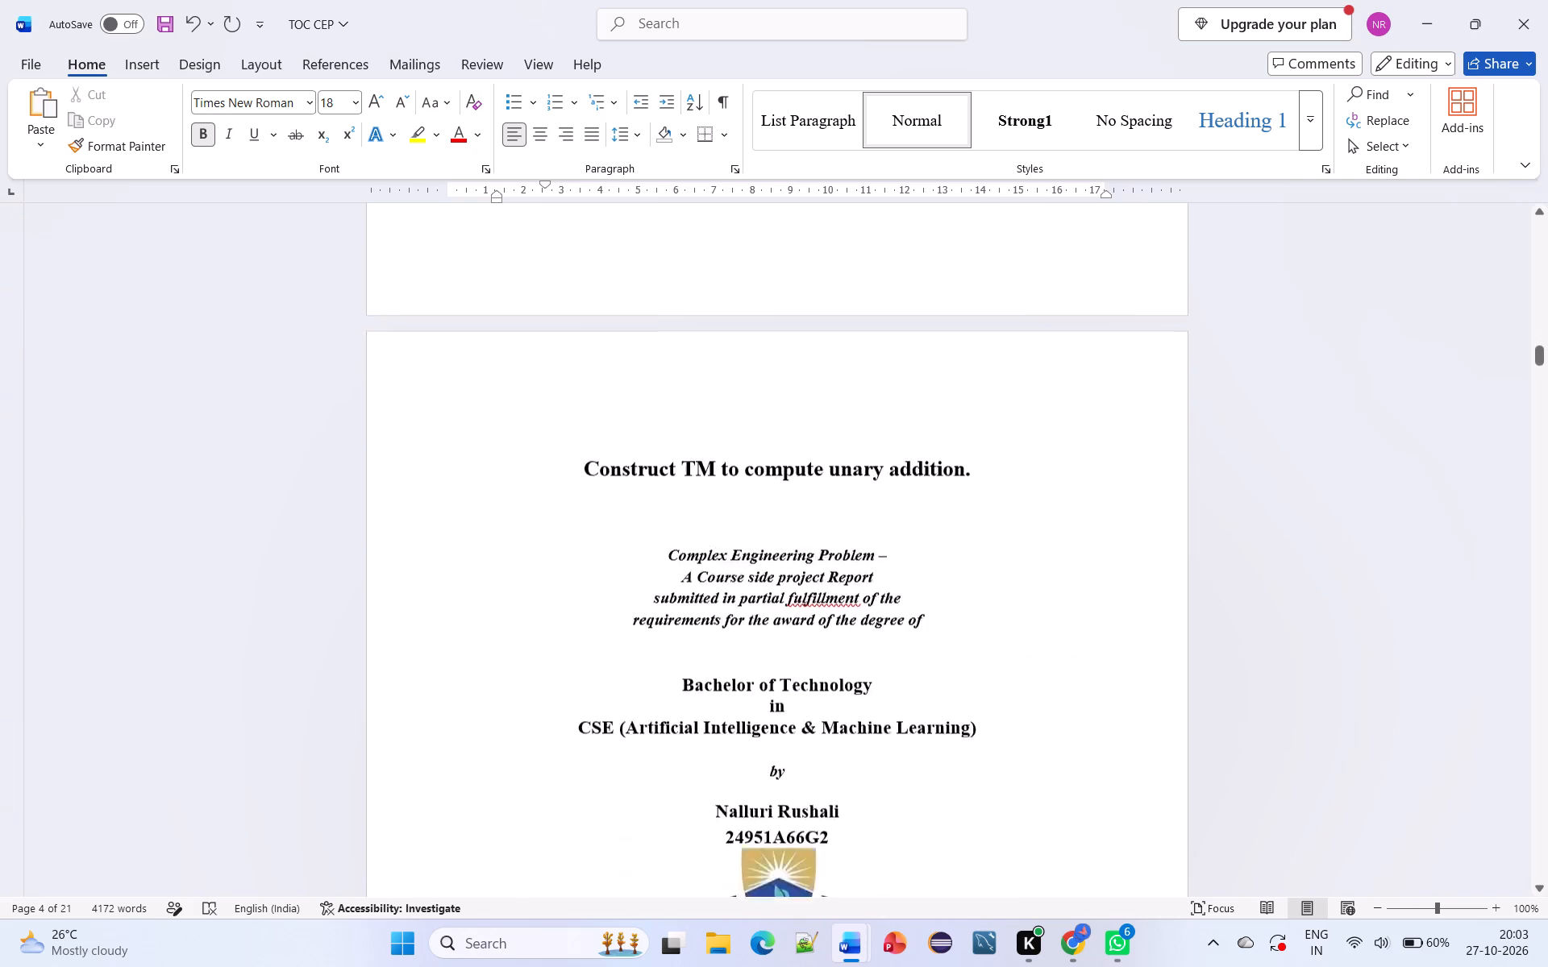
click(980, 332)
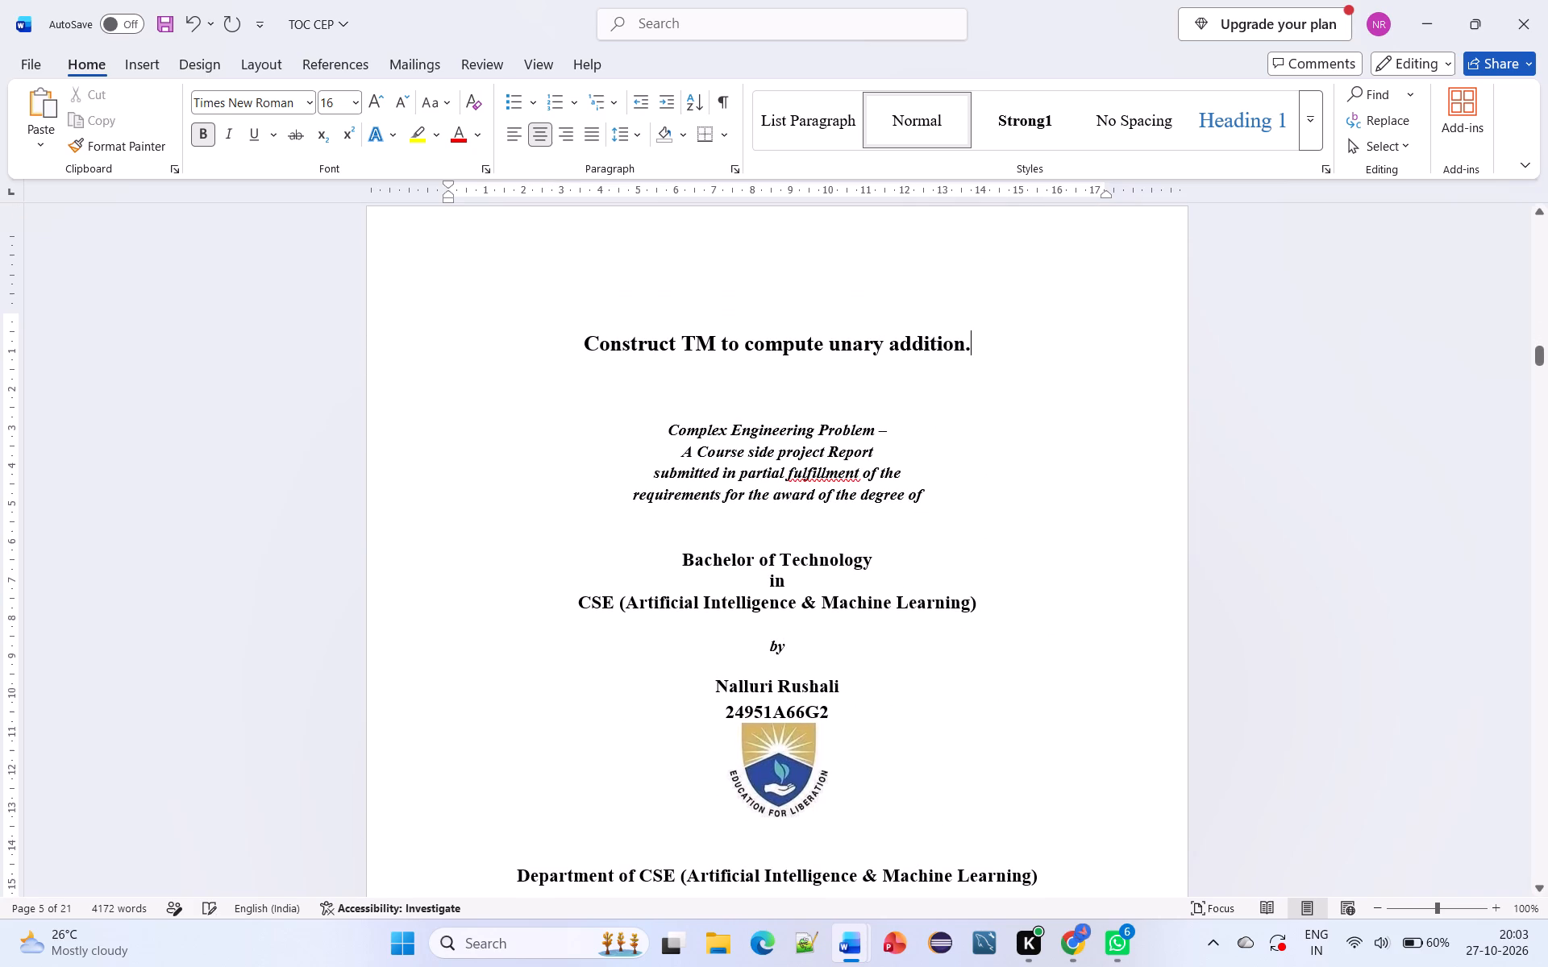
key(BackSpace)
key(BackSpace)
key(BackSpace)
key(BackSpace)
key(BackSpace)
key(BackSpace)
key(BackSpace)
key(BackSpace)
key(BackSpace)
key(BackSpace)
key(BackSpace)
key(BackSpace)
key(BackSpace)
key(BackSpace)
key(BackSpace)
key(BackSpace)
key(BackSpace)
key(BackSpace)
key(BackSpace)
key(BackSpace)
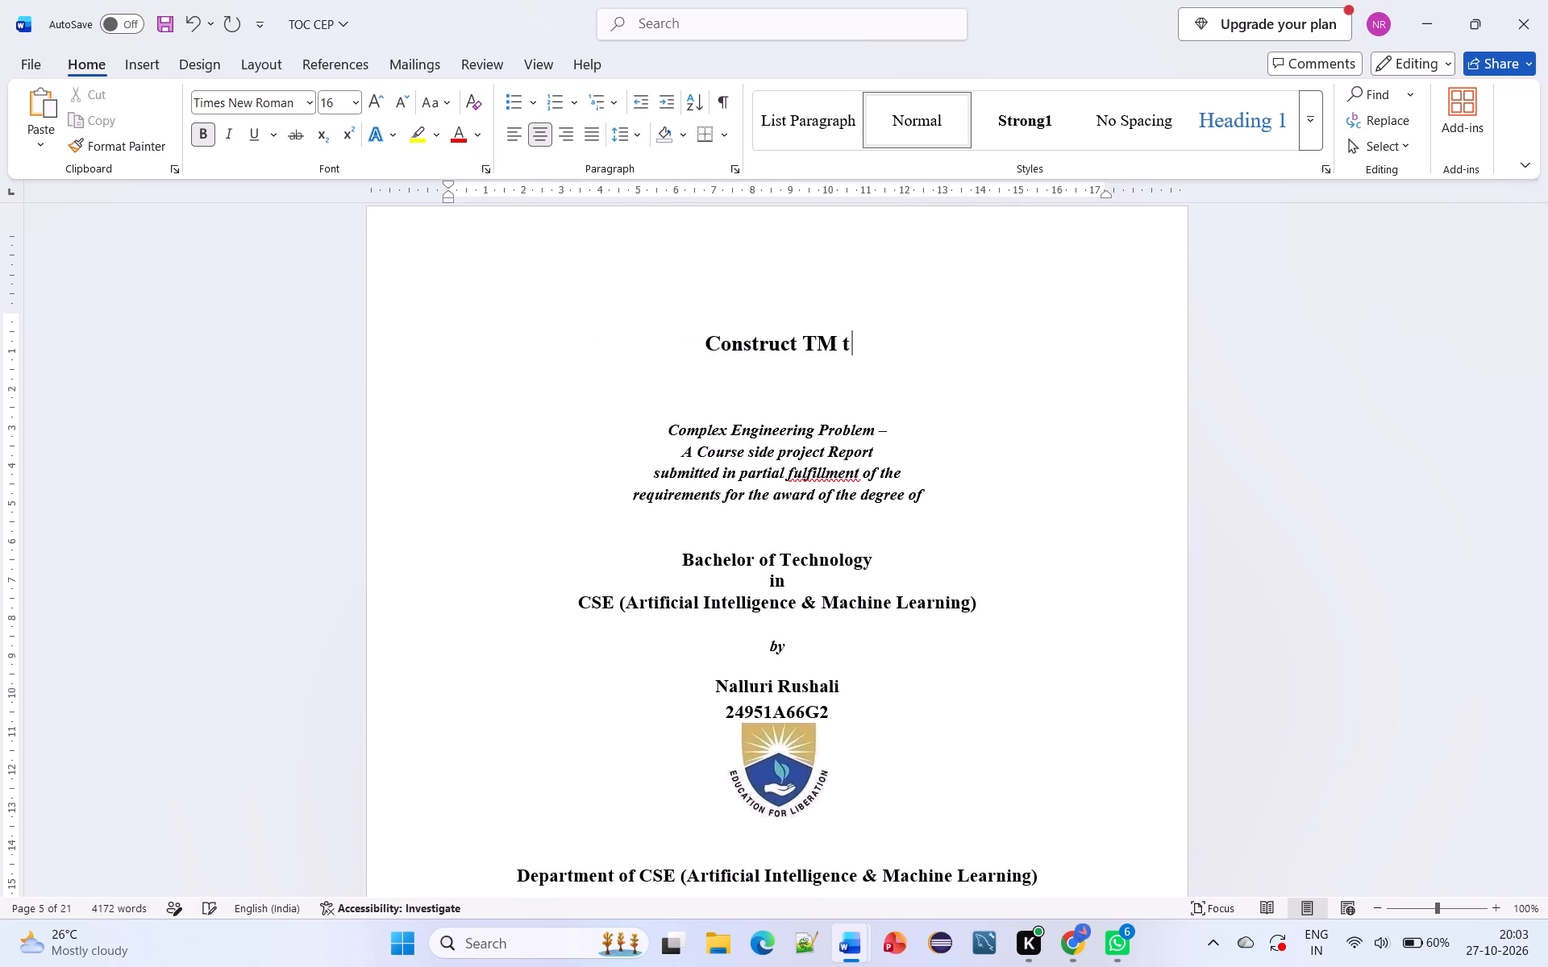
key(BackSpace)
key(BackSpace)
key(BackSpace)
key(BackSpace)
key(BackSpace)
key(BackSpace)
key(BackSpace)
key(BackSpace)
key(BackSpace)
key(BackSpace)
key(BackSpace)
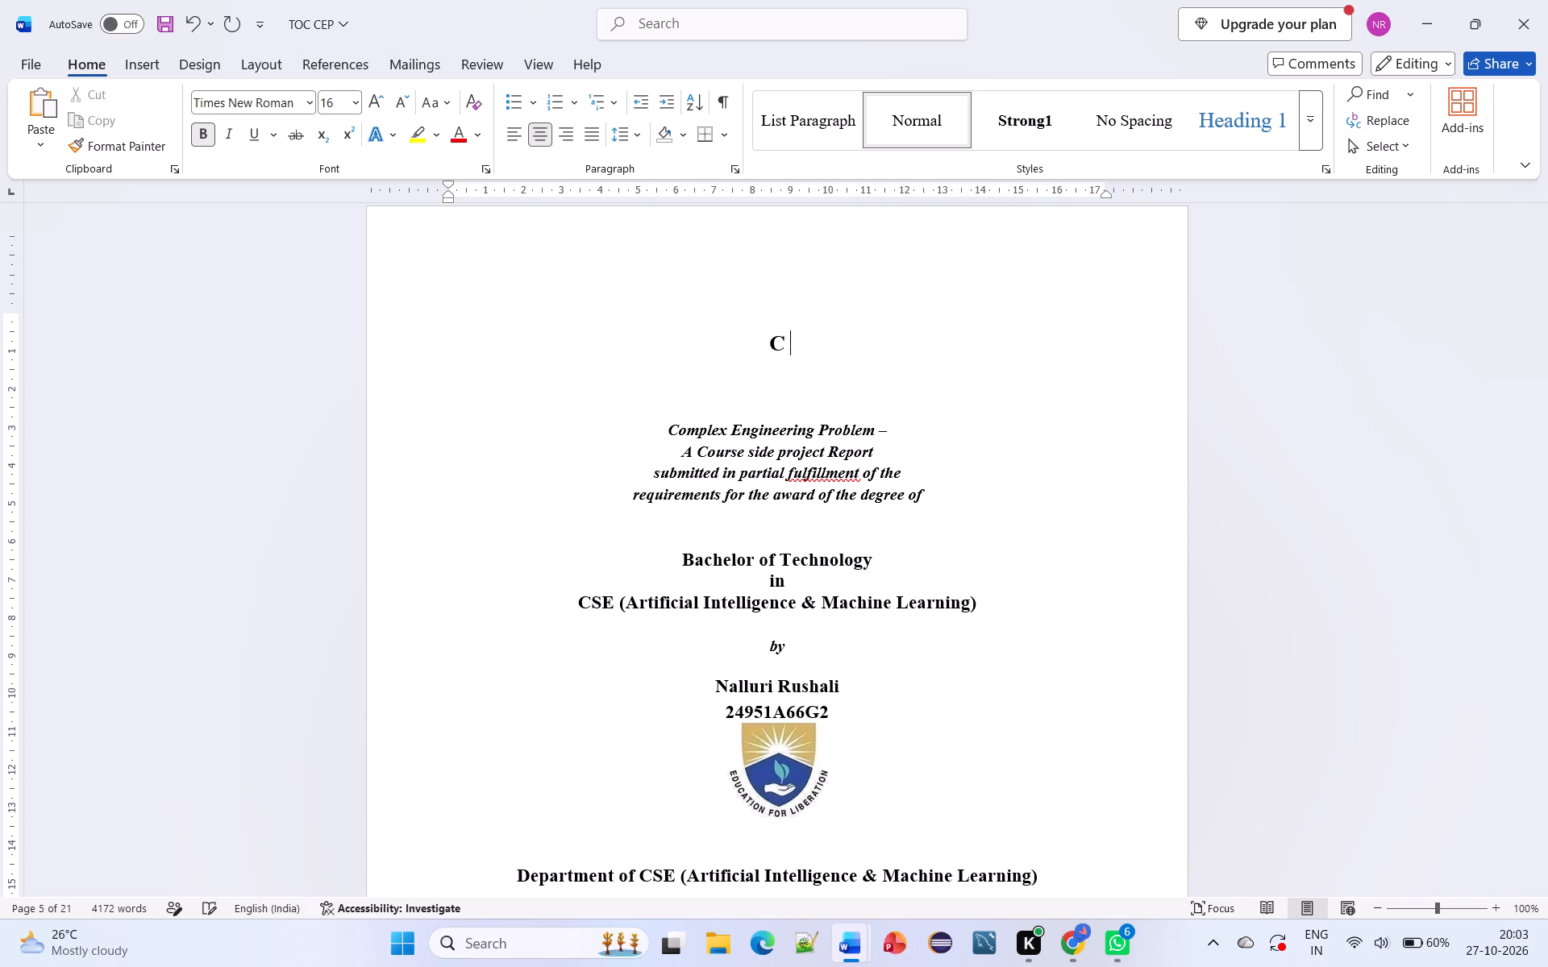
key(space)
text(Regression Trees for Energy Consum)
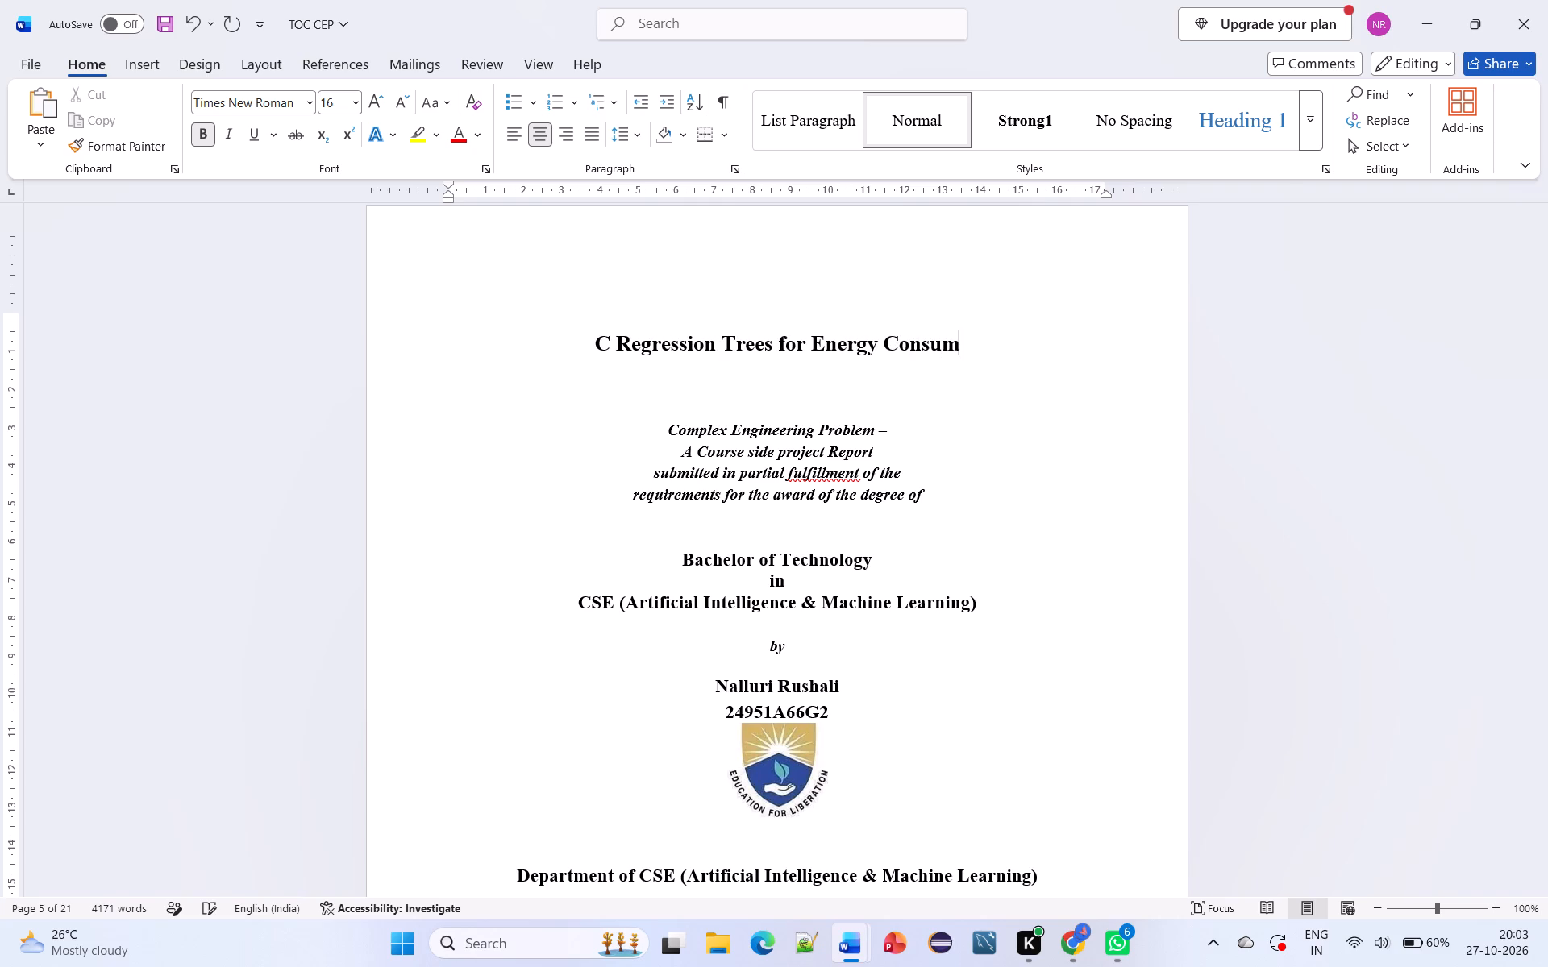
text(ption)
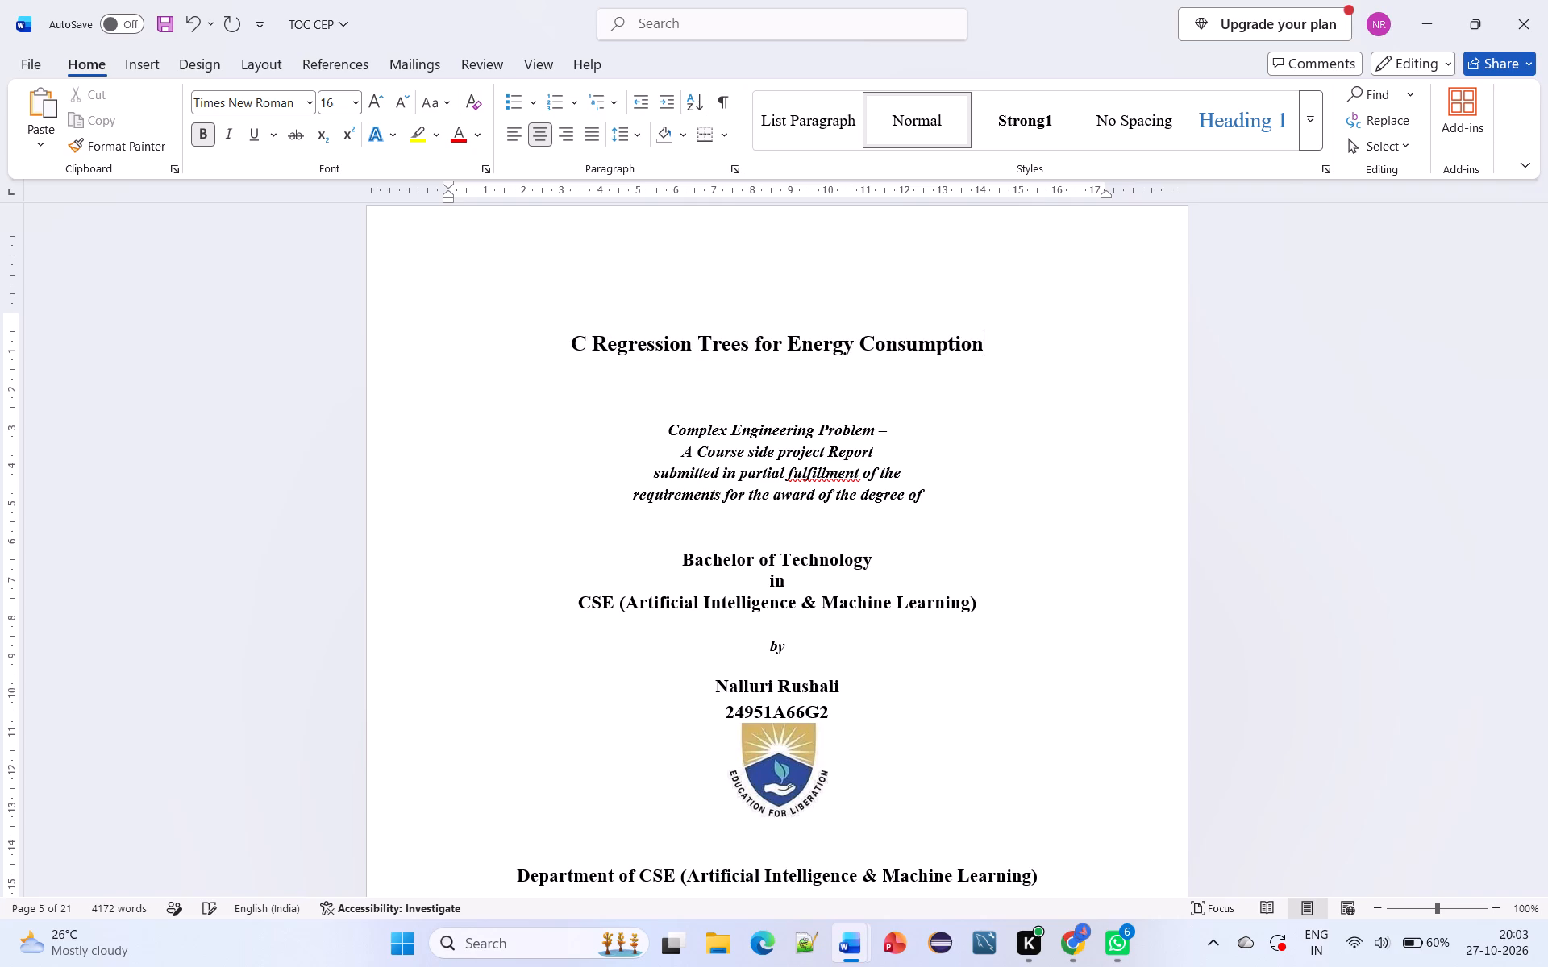
click(594, 354)
key(BackSpace)
key(BackSpace)
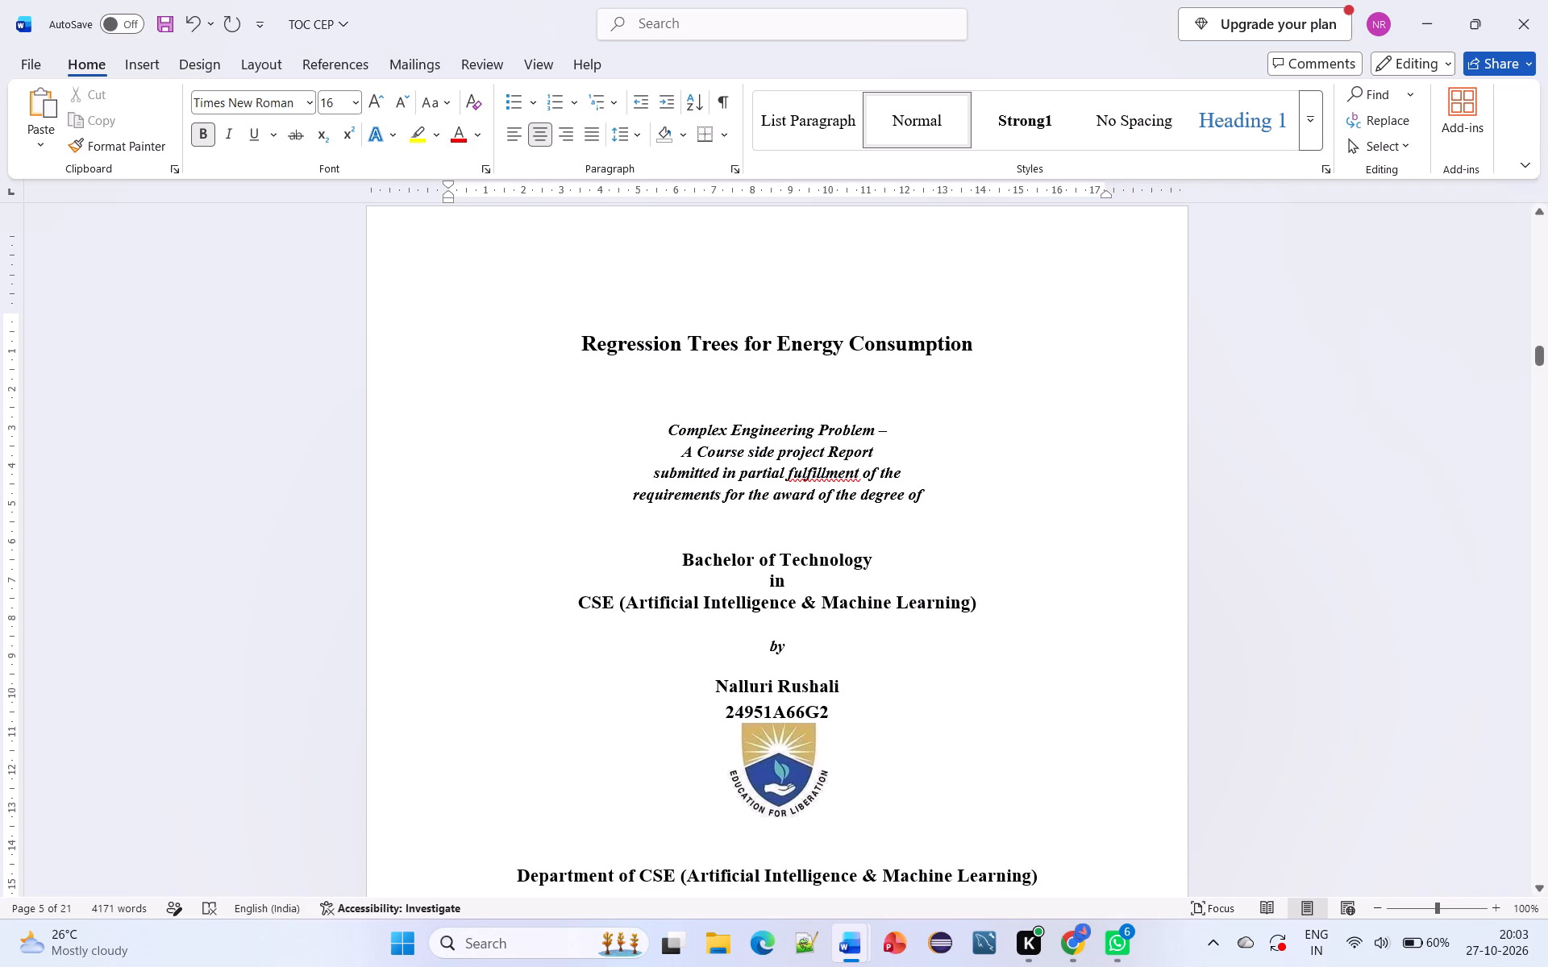
Look through the Declaration, Certificate and Approval Sheet pages for remaining mentions of the old project title.
scroll(794, 493, down, 3)
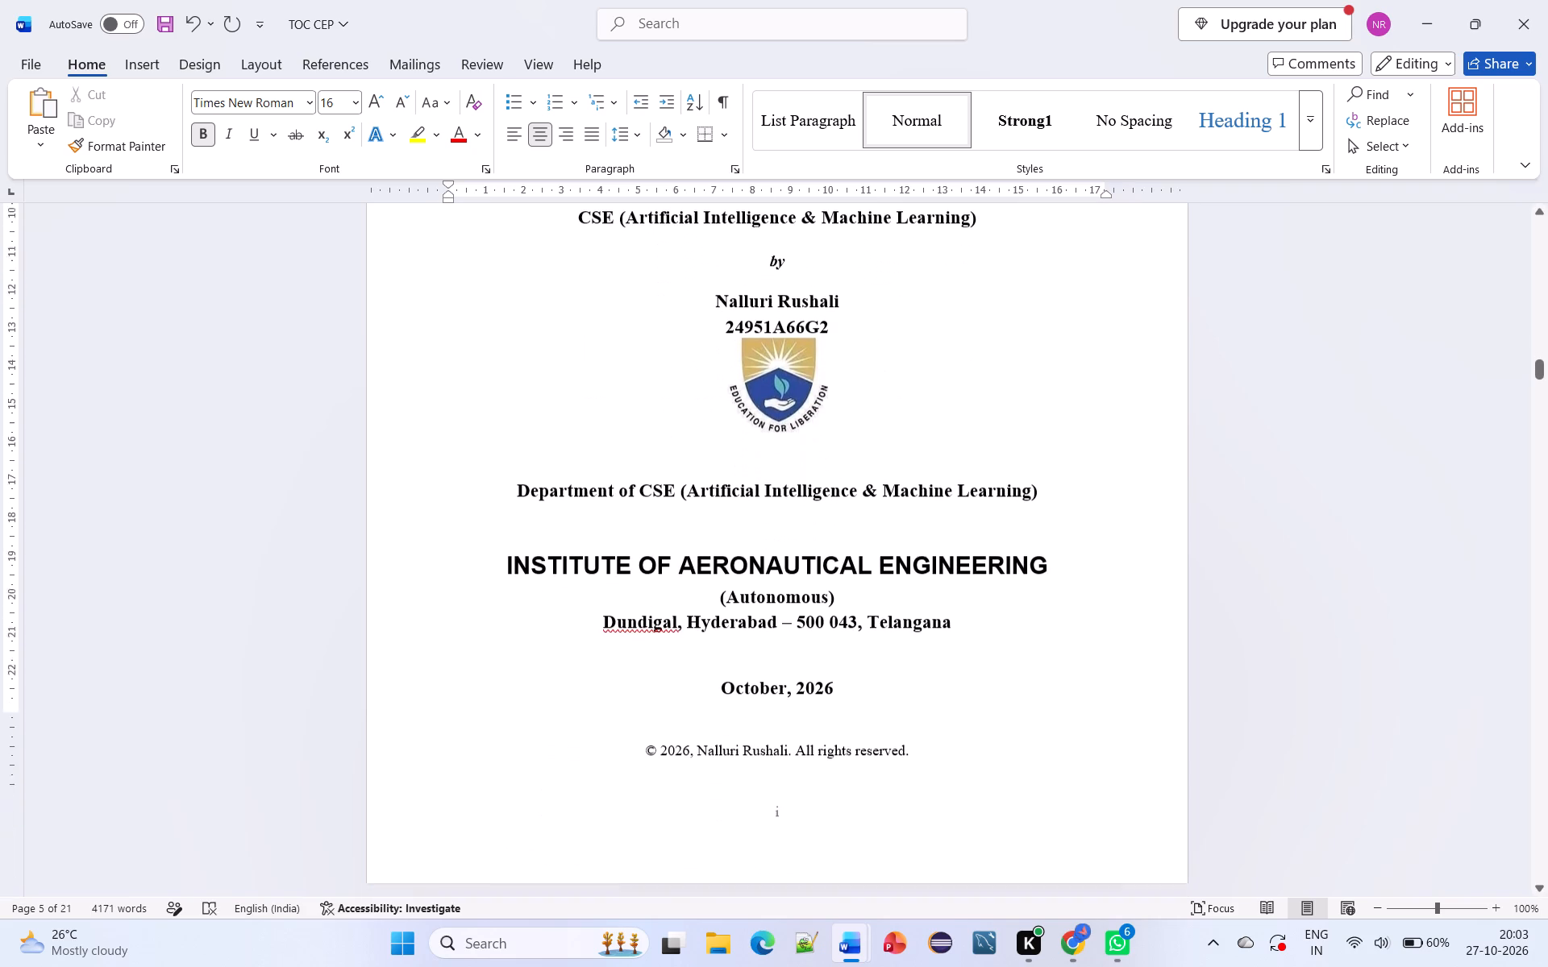
scroll(794, 493, down, 2)
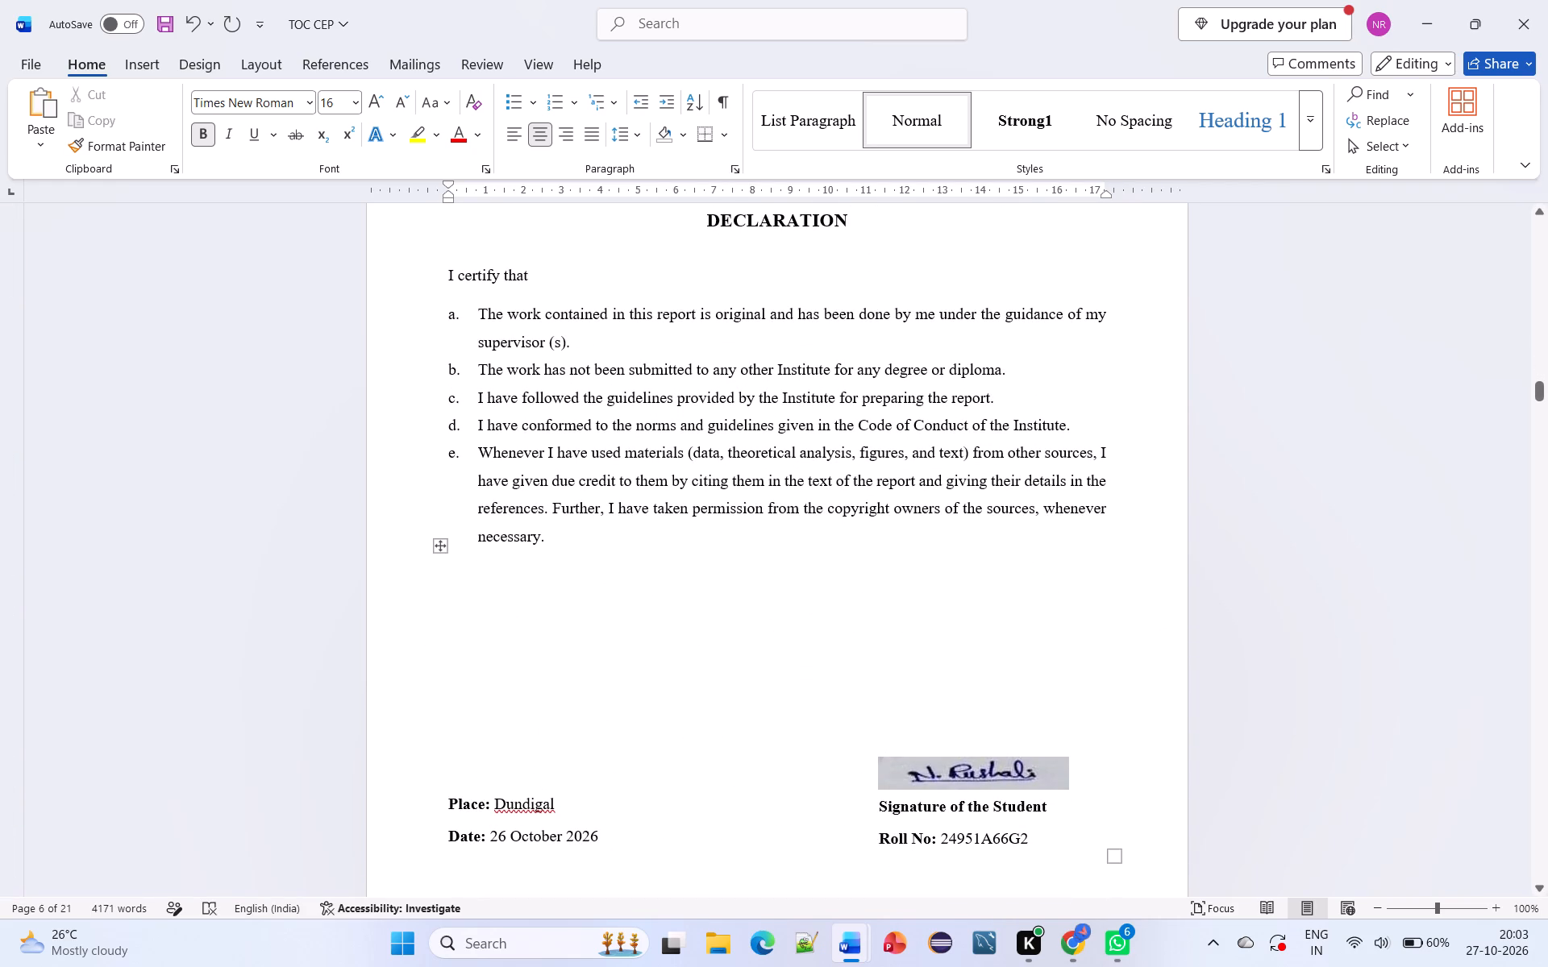
scroll(1078, 852, down, 3)
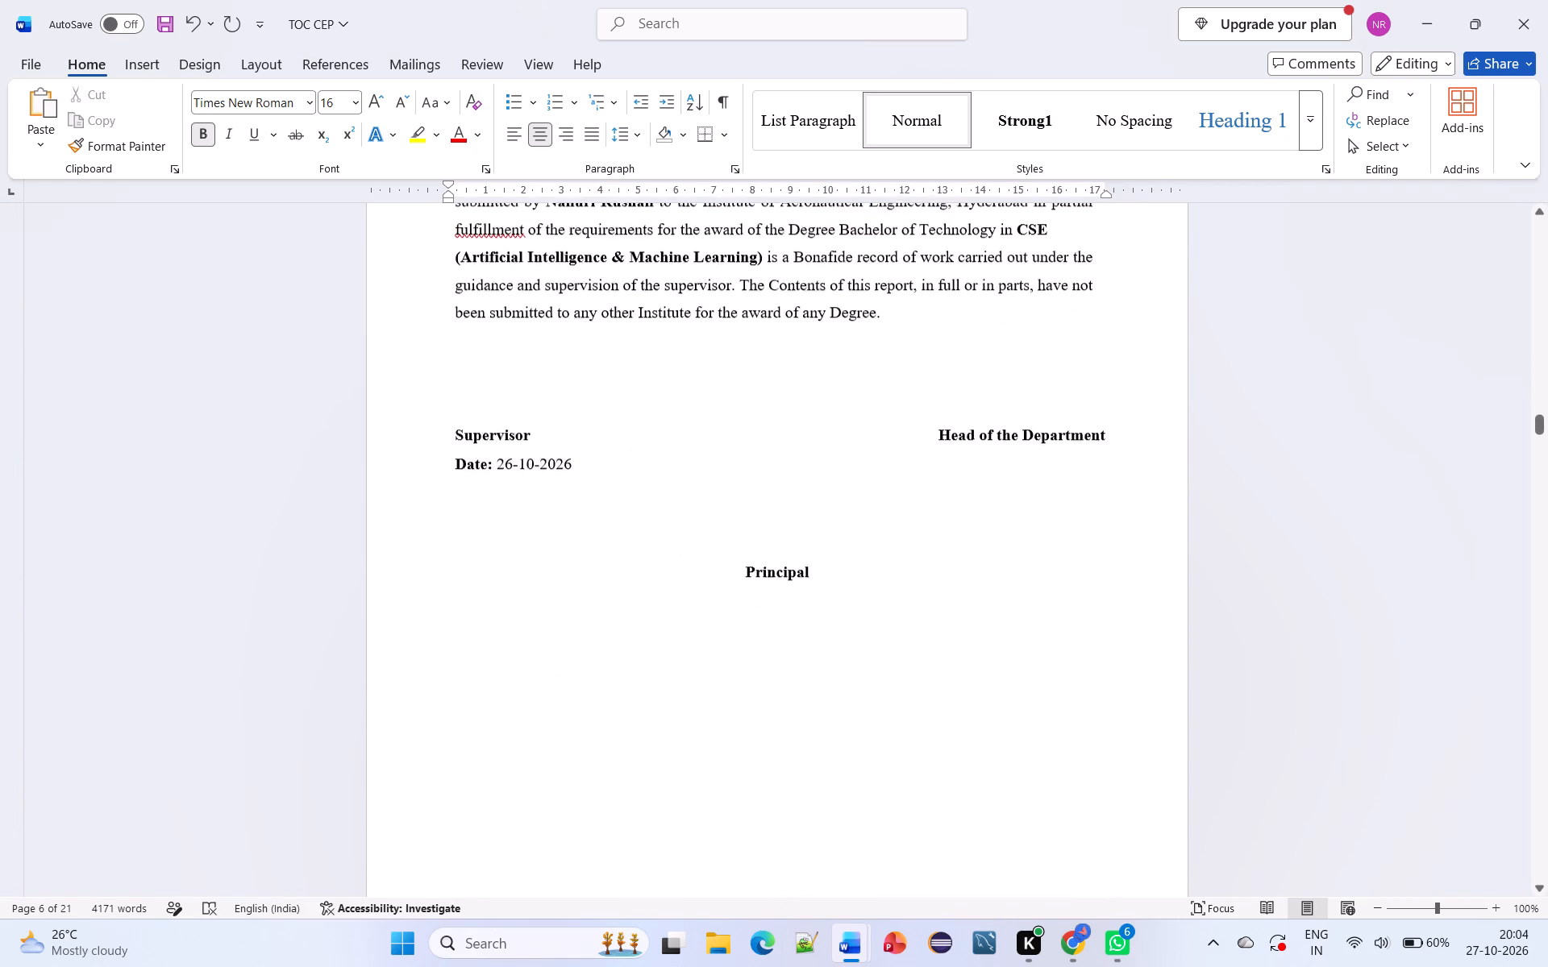
scroll(1078, 852, down, 2)
scroll(1078, 852, up, 3)
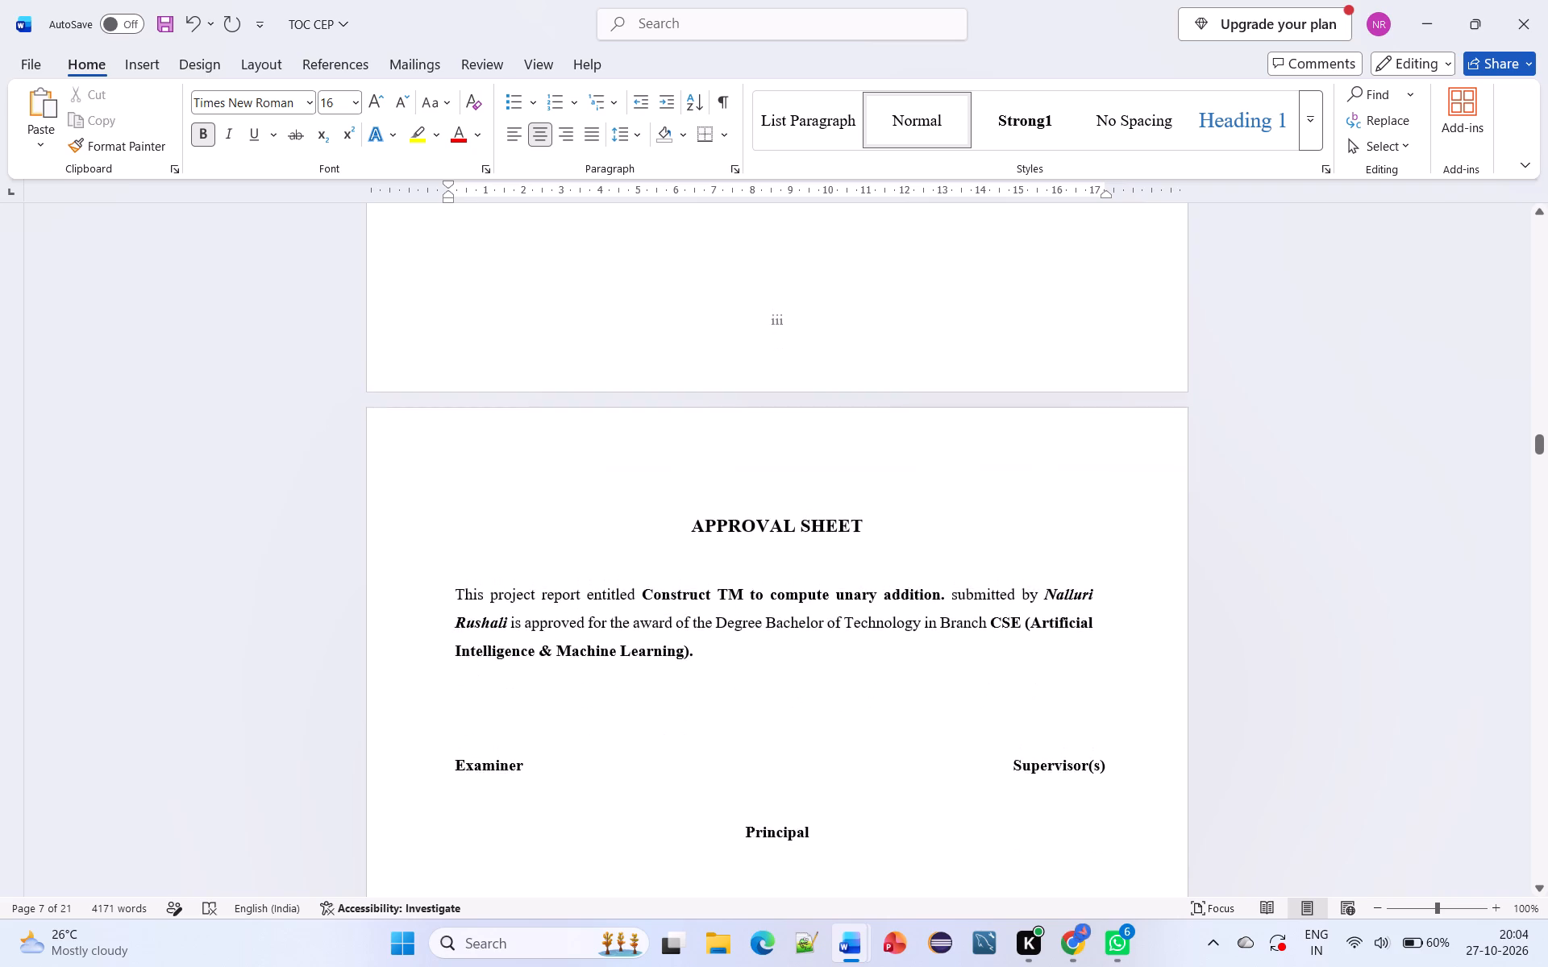
scroll(1078, 852, up, 3)
scroll(1078, 852, down, 3)
scroll(1058, 625, down, 1)
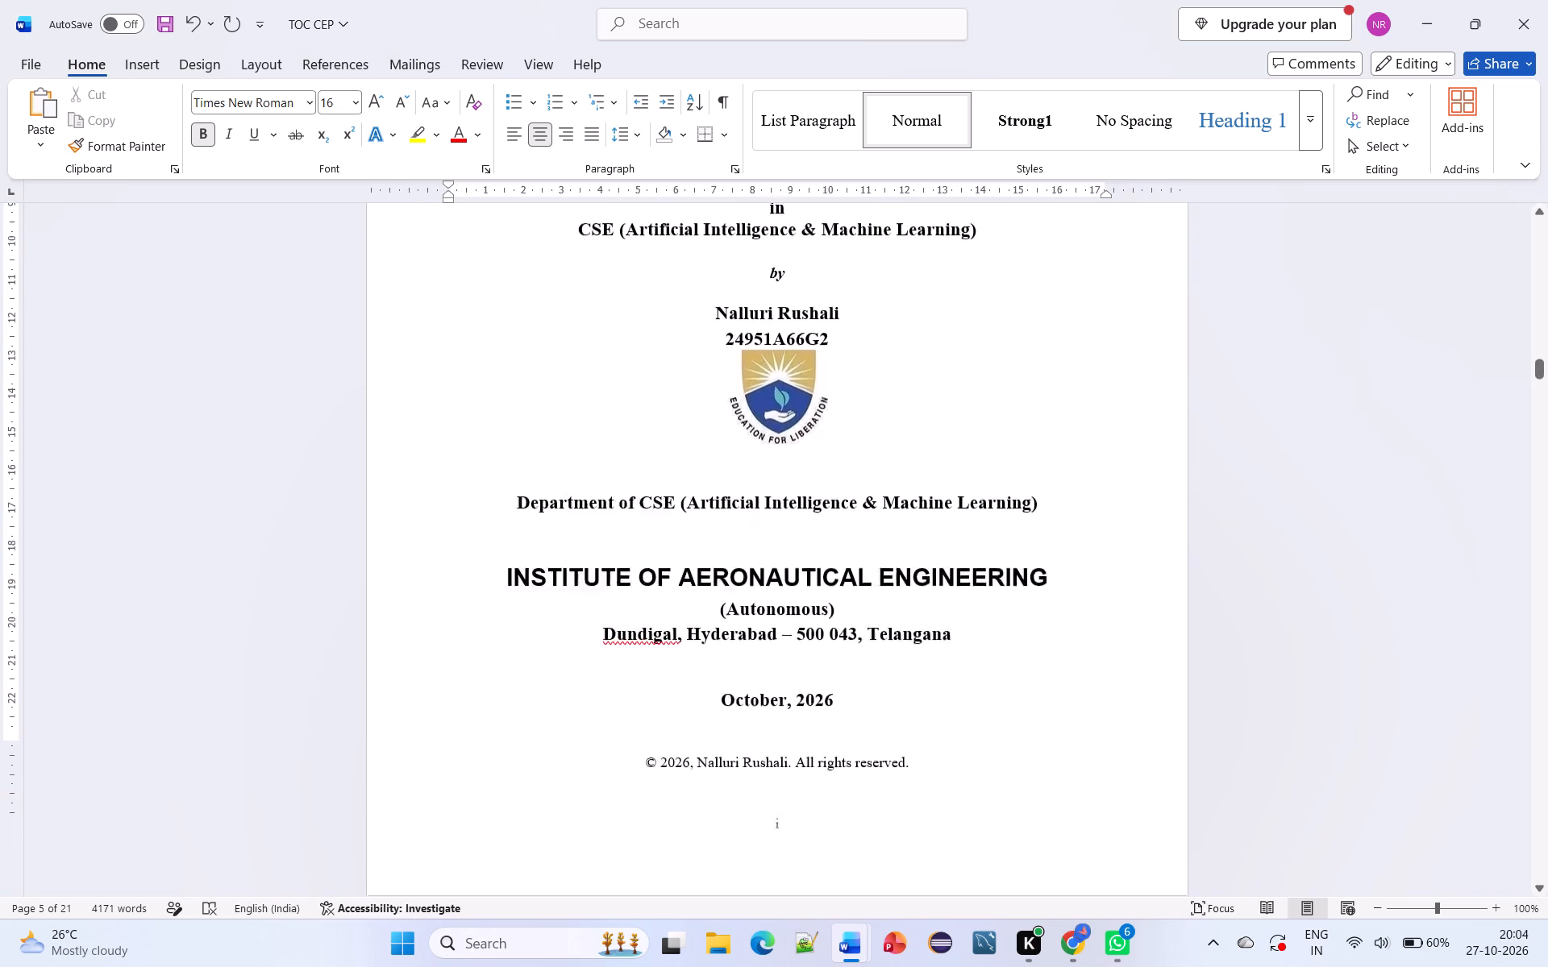
scroll(1058, 625, down, 1)
scroll(1026, 821, down, 2)
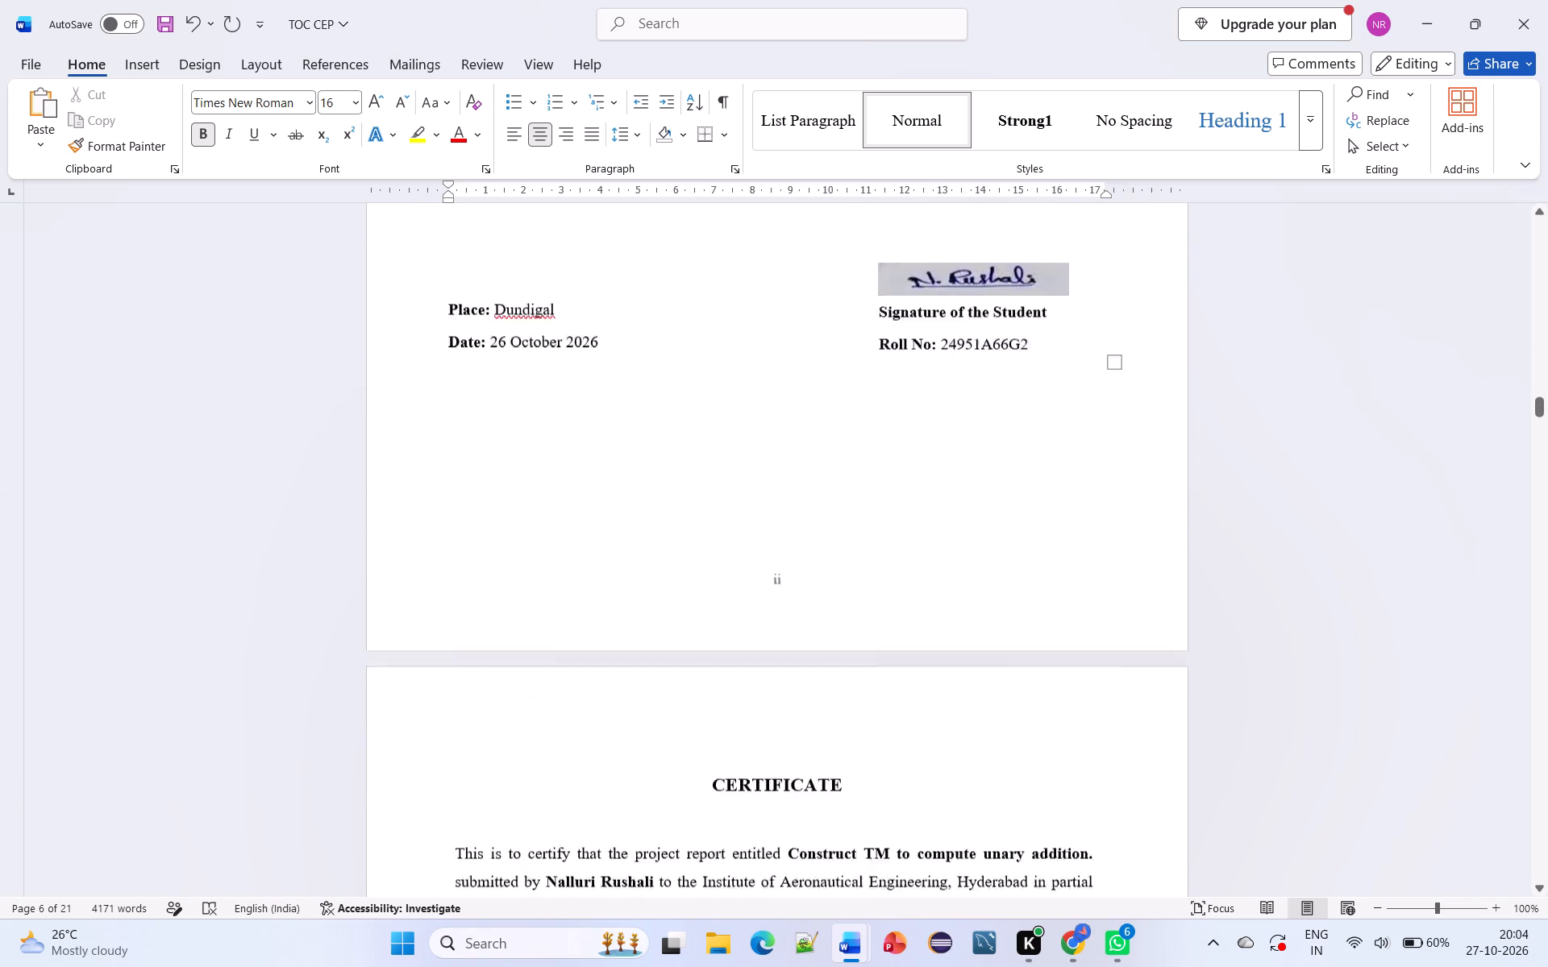
scroll(1026, 821, down, 1)
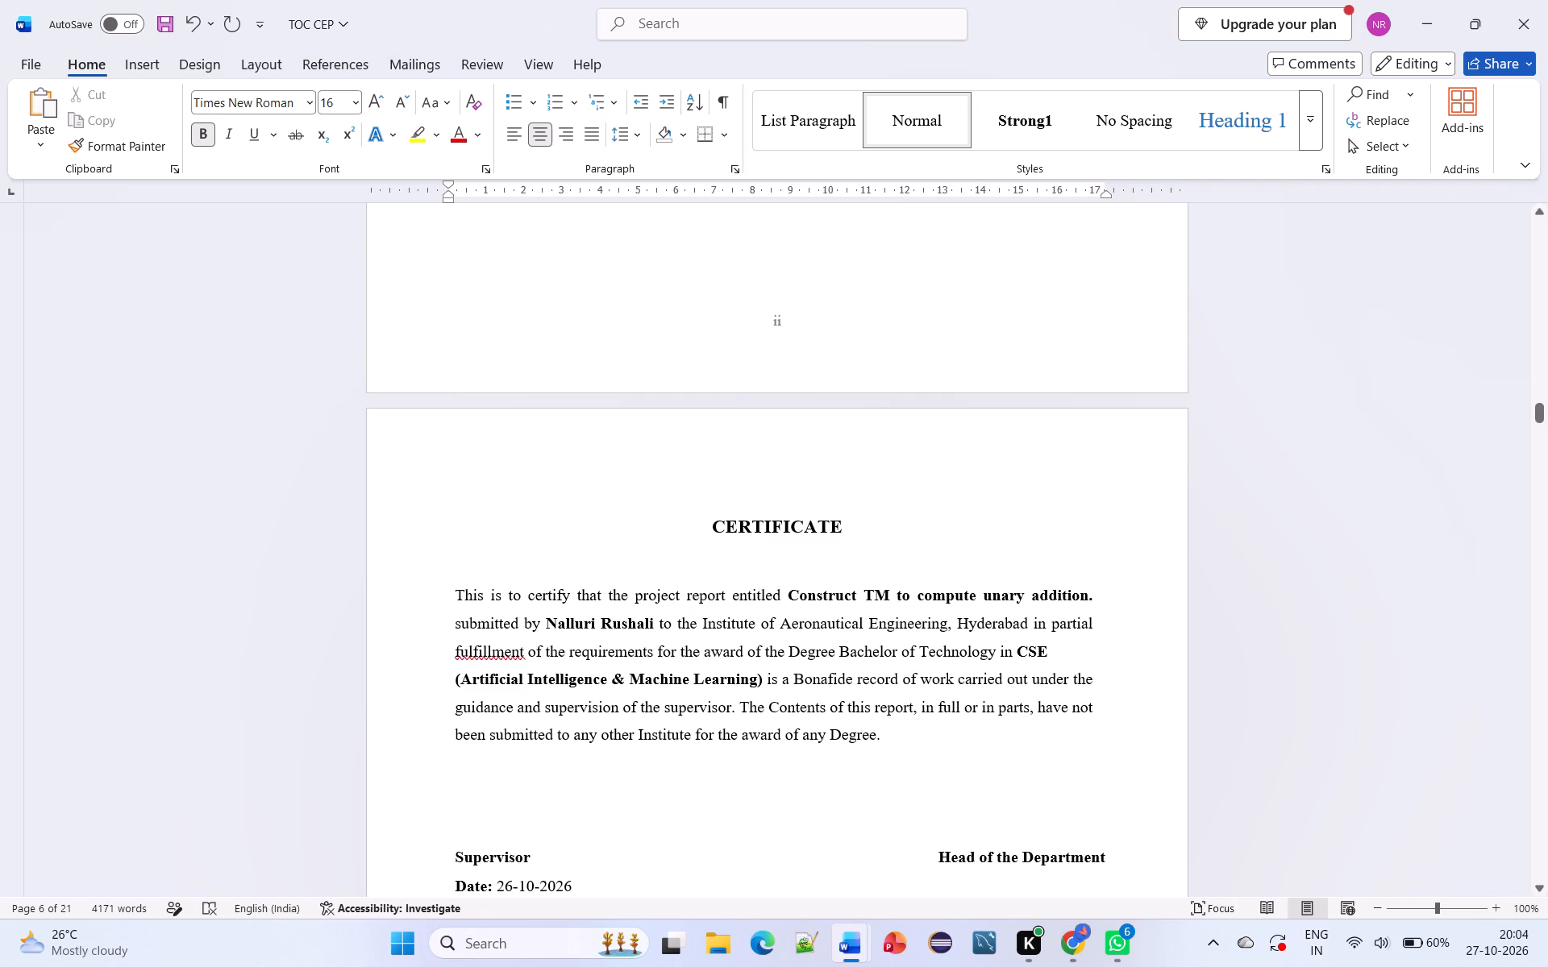
scroll(849, 487, up, 4)
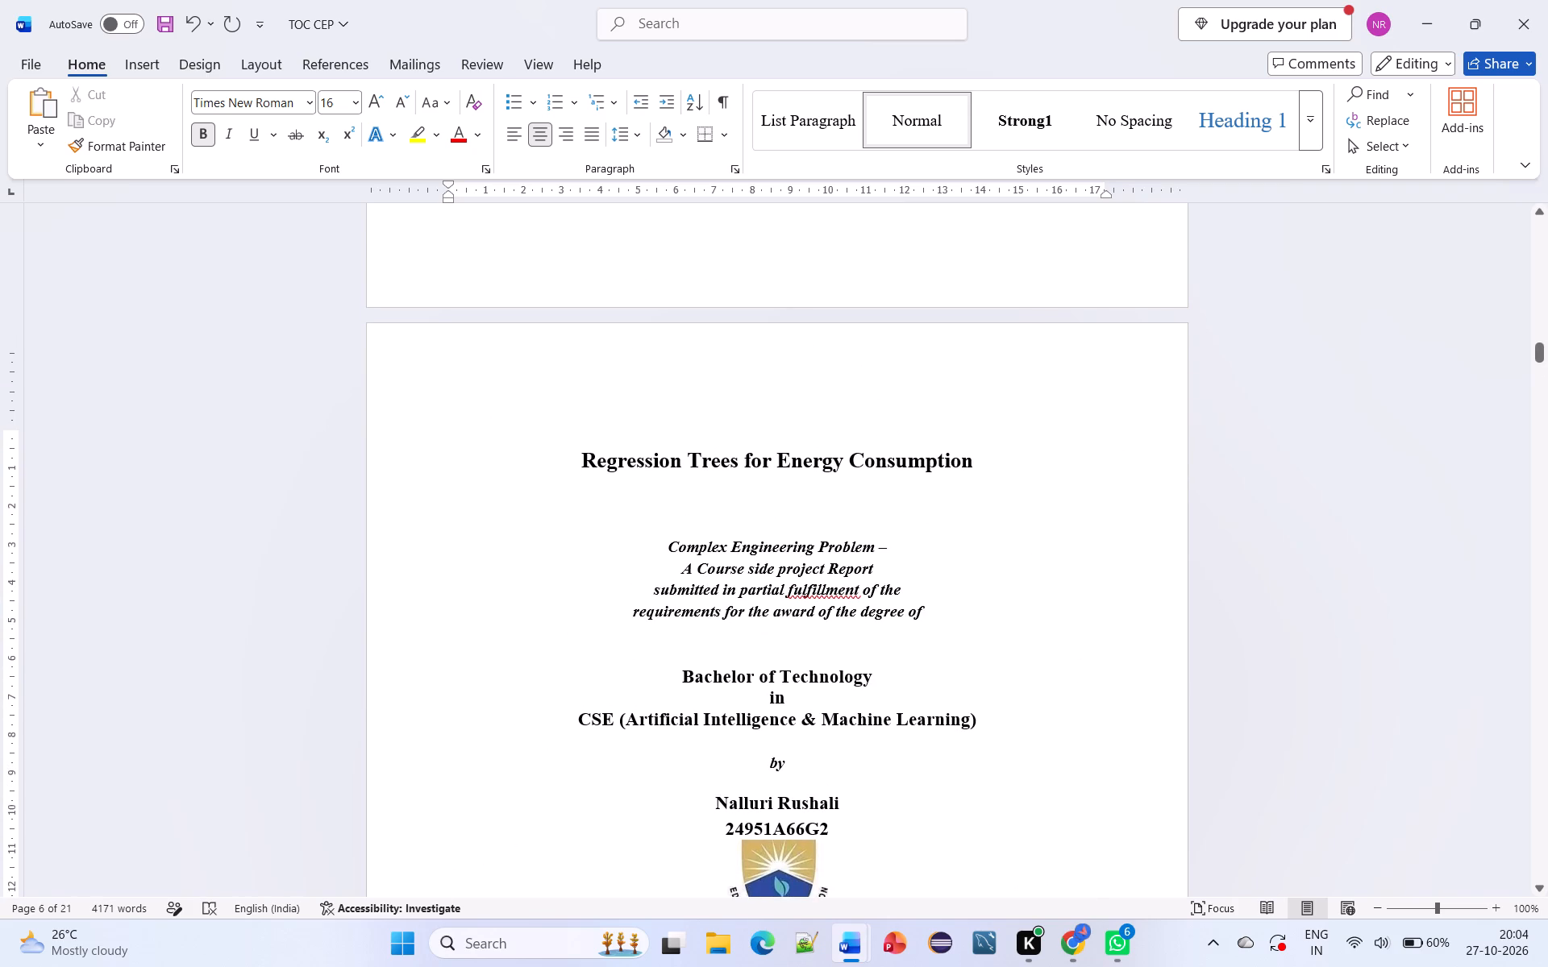
Copy the title "Regression Trees for Energy Consumption" from page 5.
drag(975, 471, 564, 452)
key(ctrl+c)
right_click(564, 452)
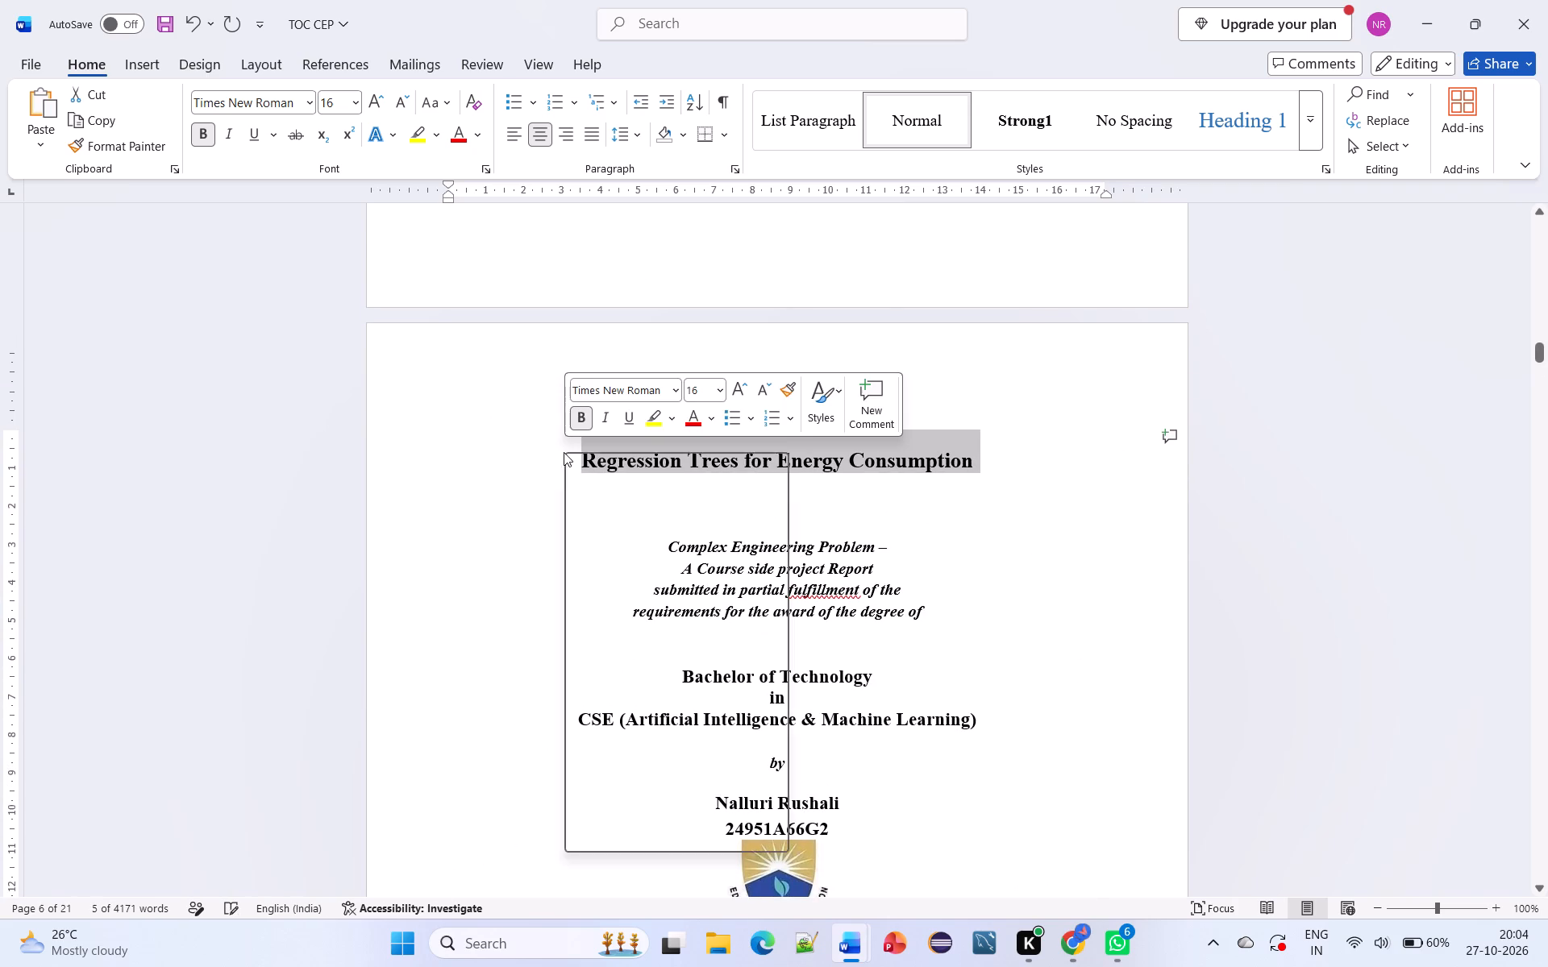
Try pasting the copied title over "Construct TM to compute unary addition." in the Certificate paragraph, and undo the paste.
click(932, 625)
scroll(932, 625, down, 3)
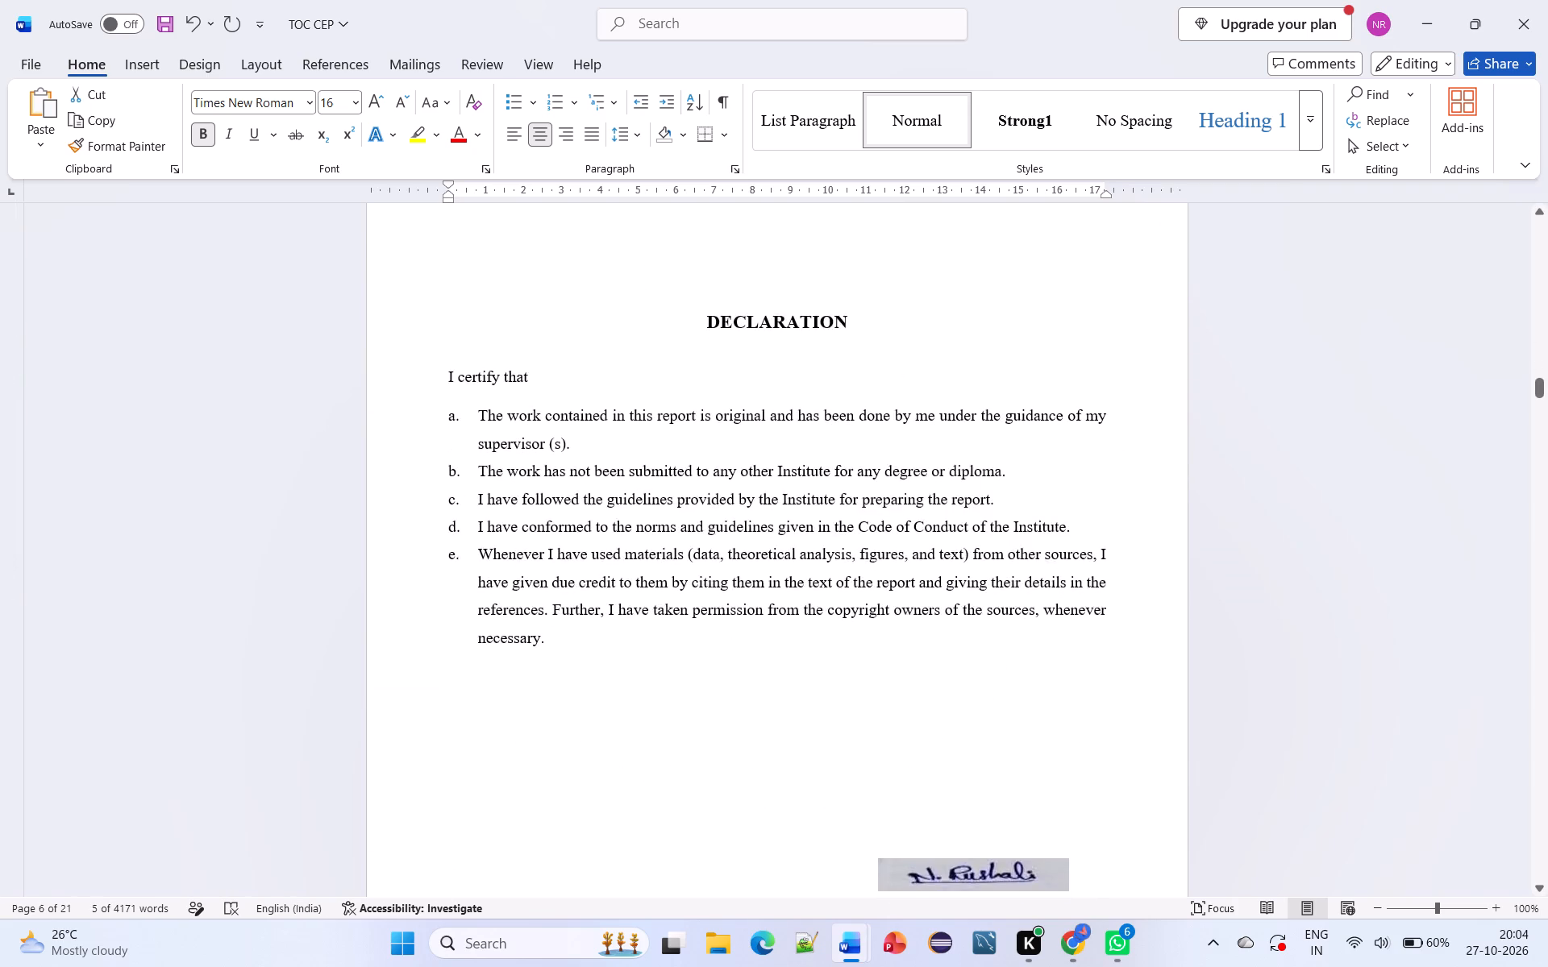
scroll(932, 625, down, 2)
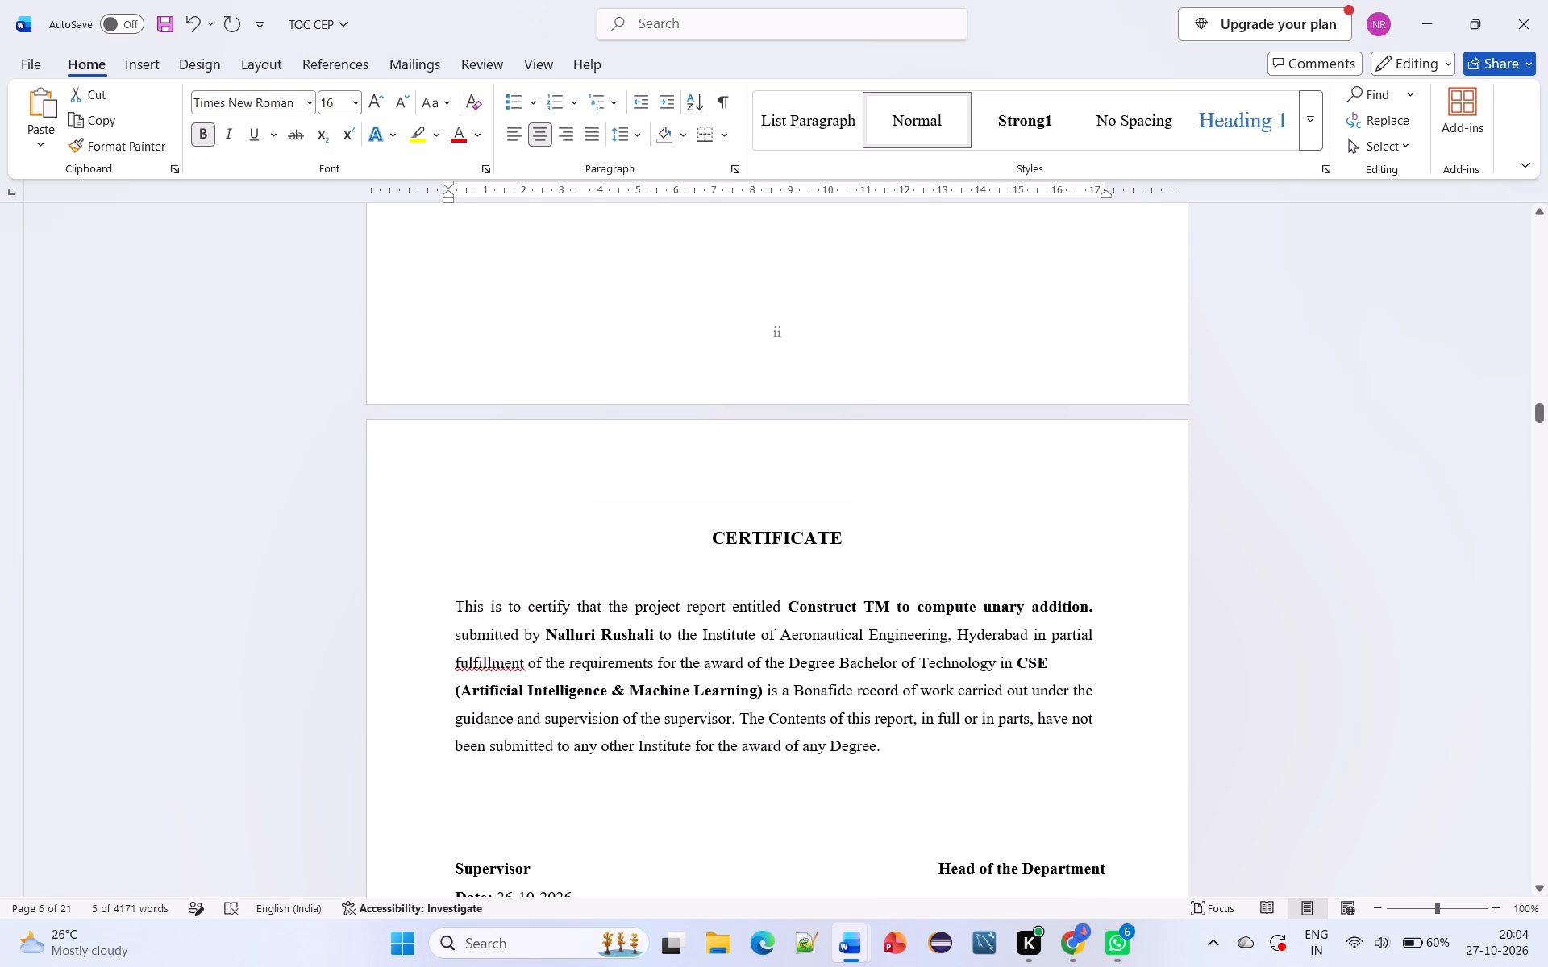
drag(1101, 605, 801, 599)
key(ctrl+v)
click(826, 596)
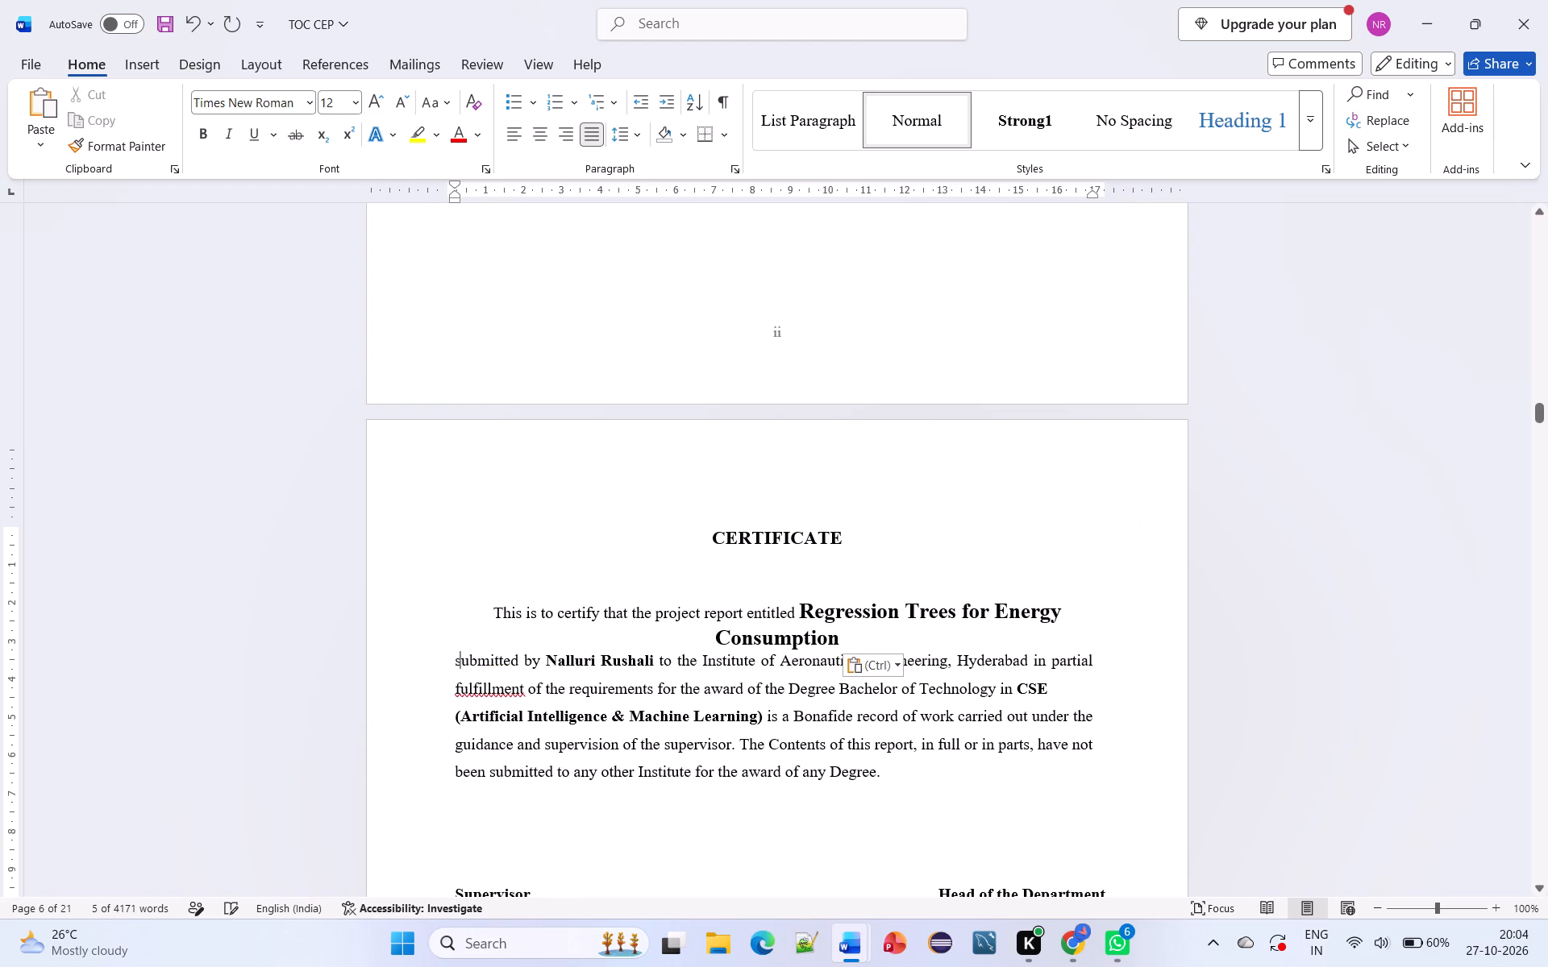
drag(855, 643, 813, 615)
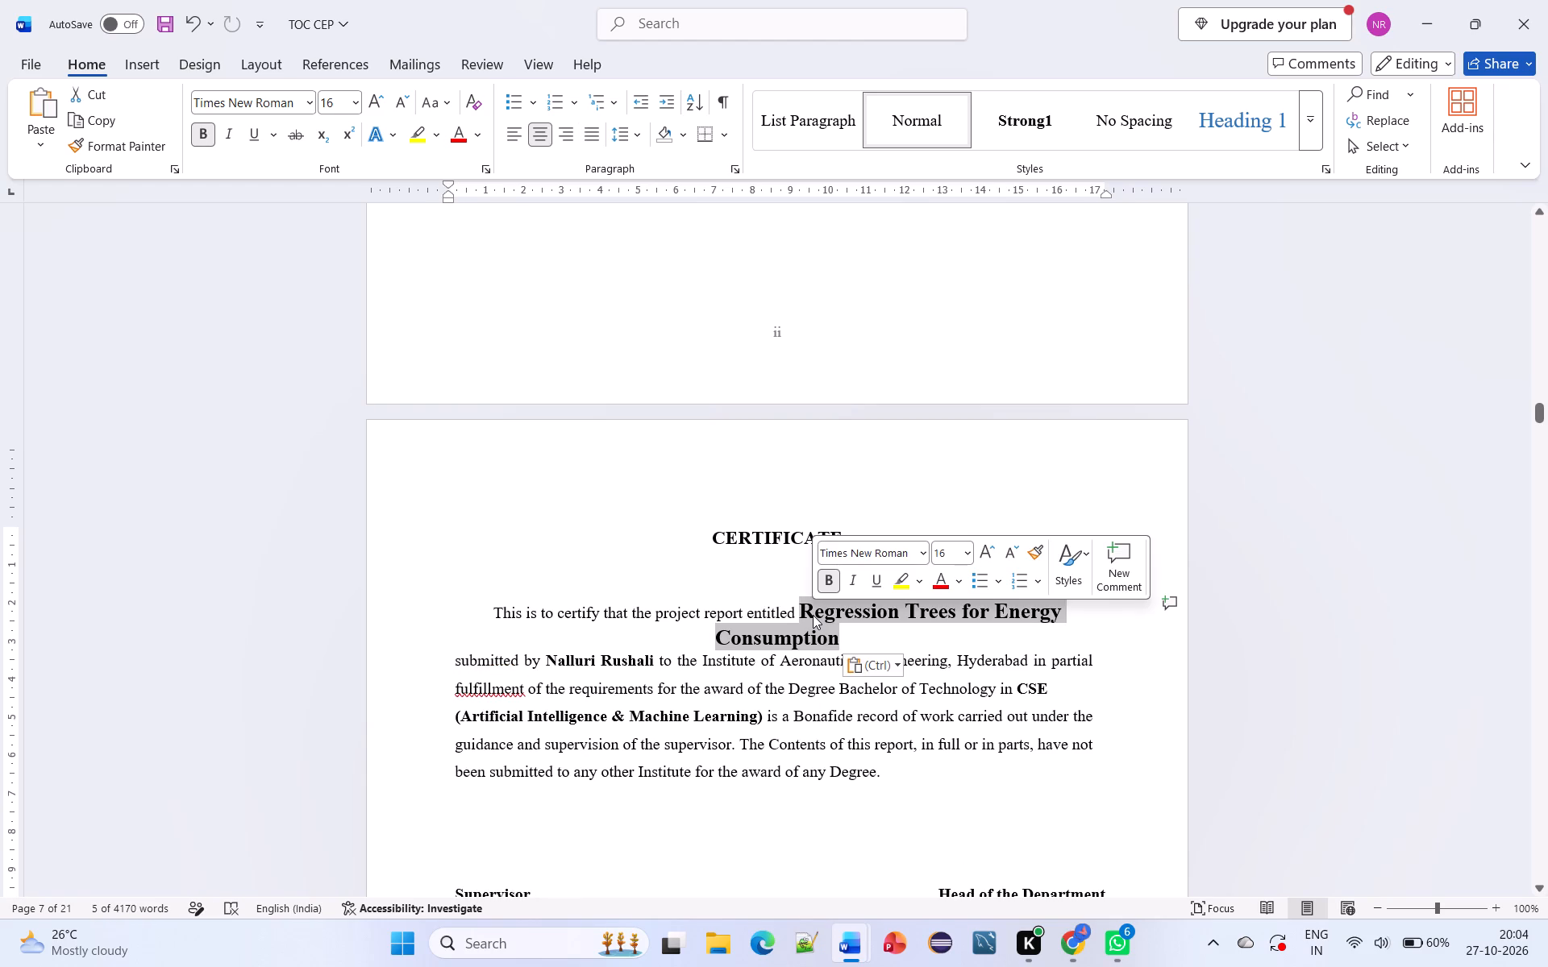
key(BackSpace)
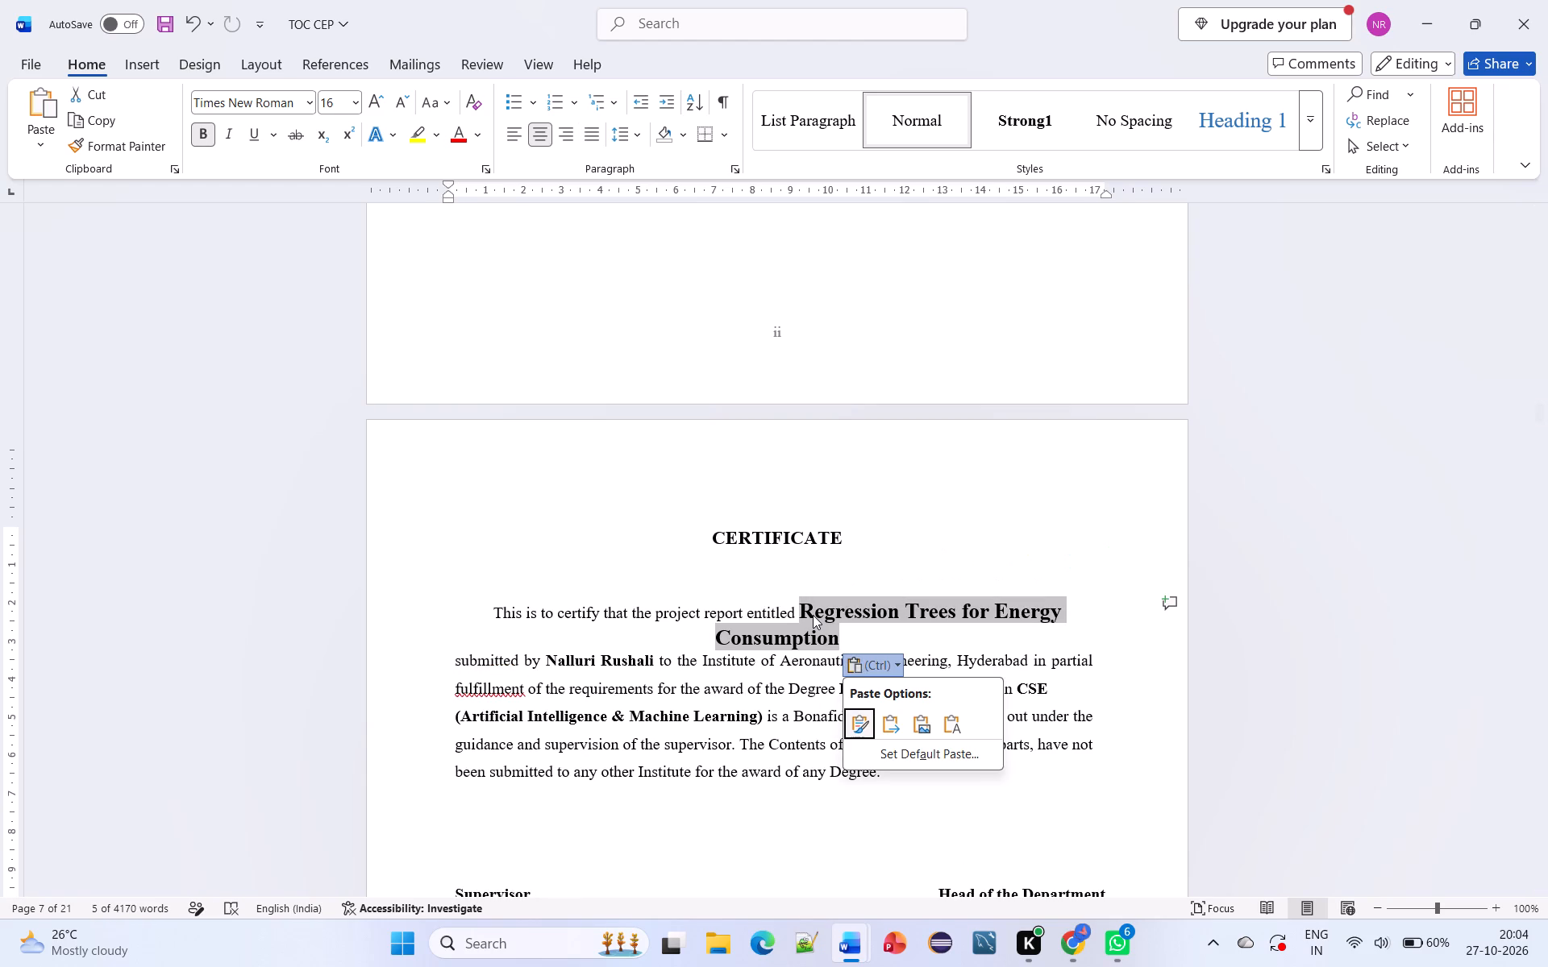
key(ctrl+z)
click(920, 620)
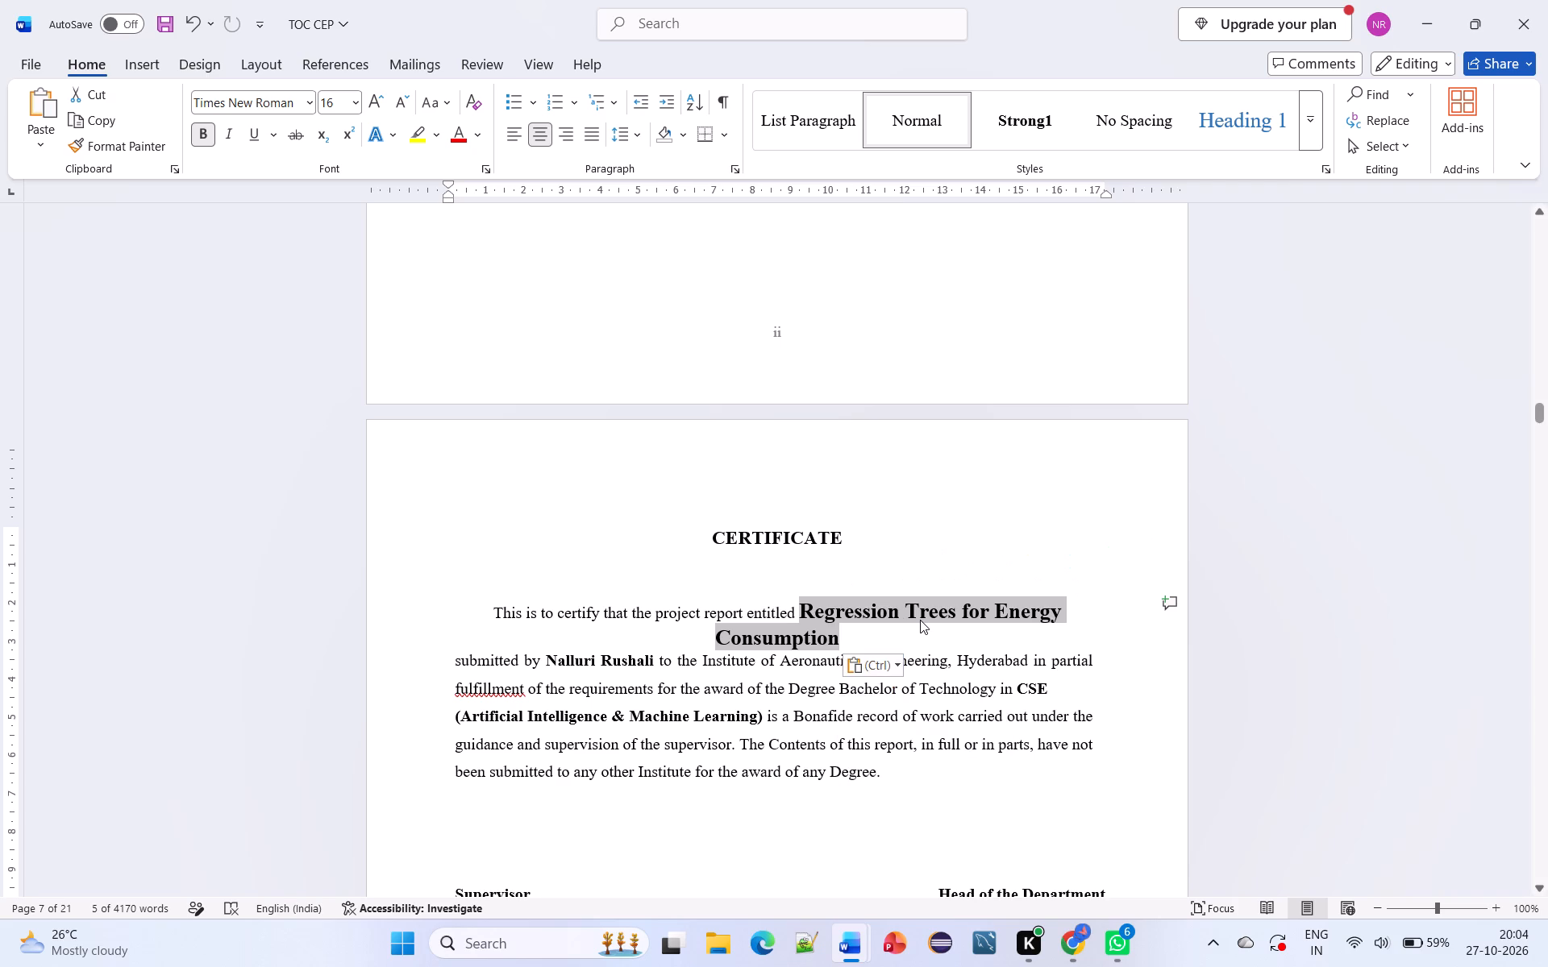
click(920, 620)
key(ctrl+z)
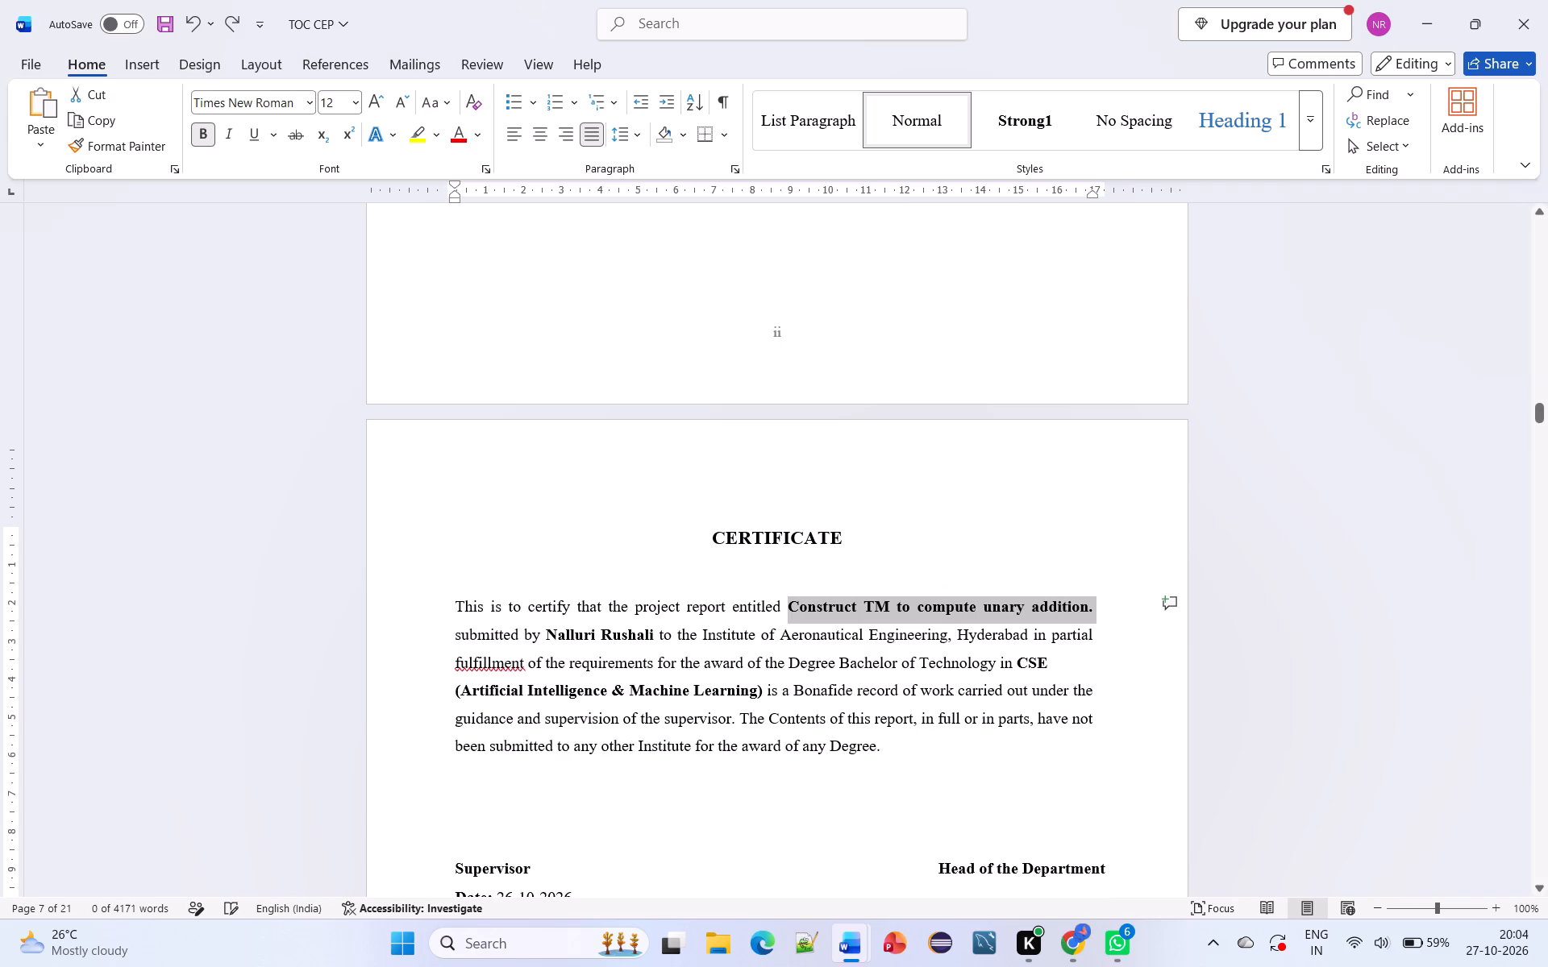
Replace "Construct TM to compute unary addition." in the Certificate paragraph with "Regression Trees for Energy Consumption", keeping the paragraph's bold formatting.
key(BackSpace)
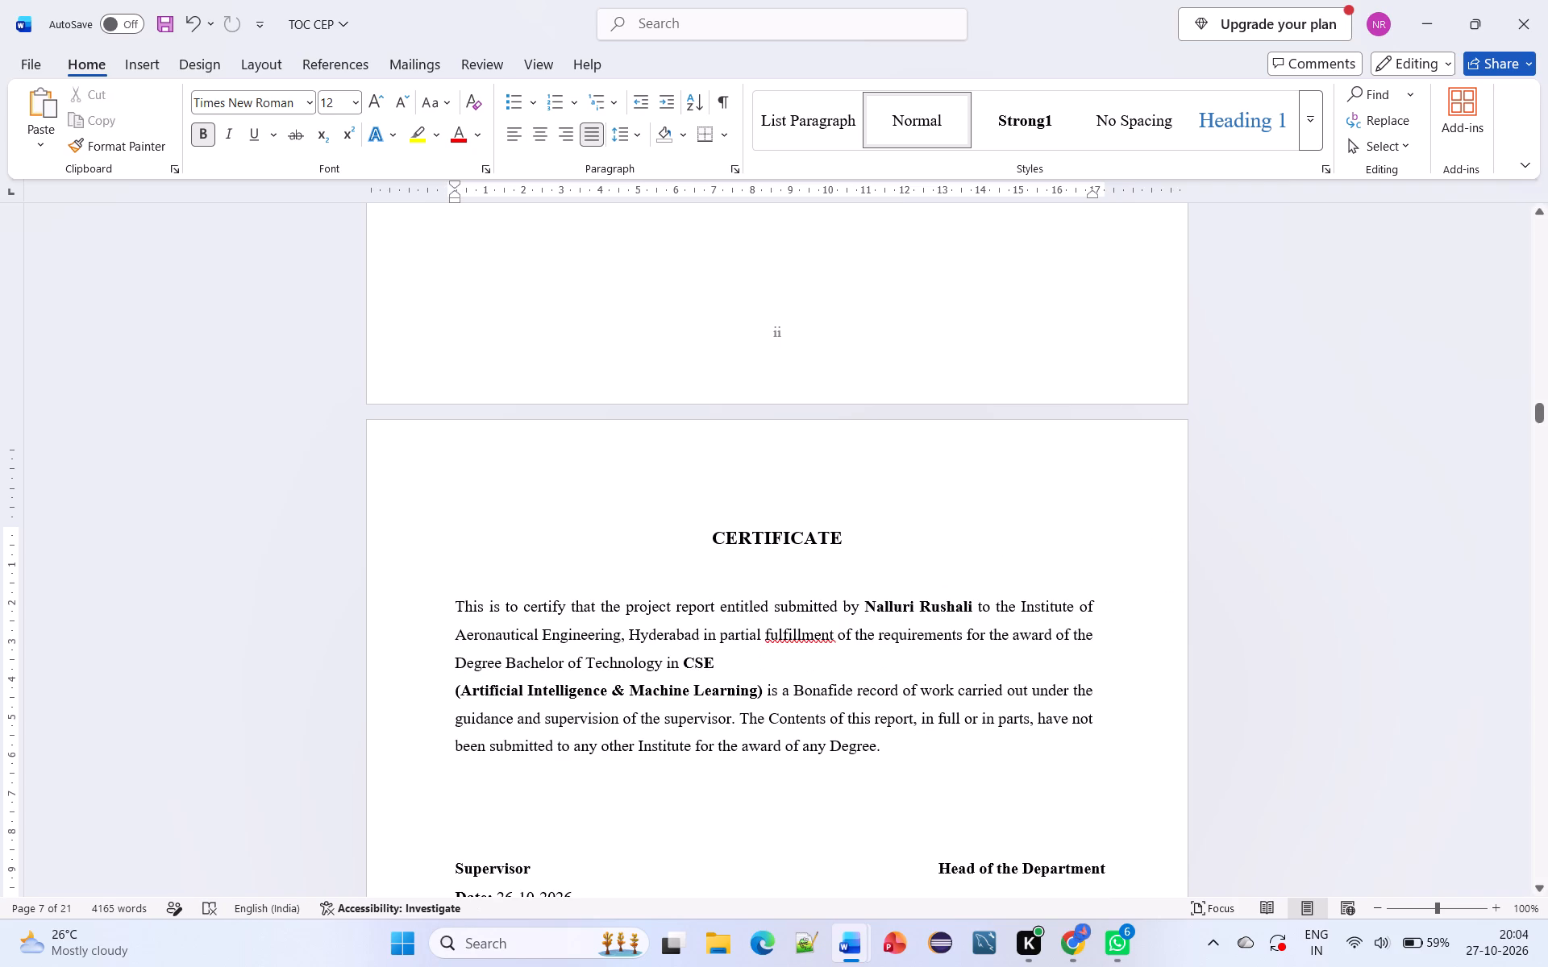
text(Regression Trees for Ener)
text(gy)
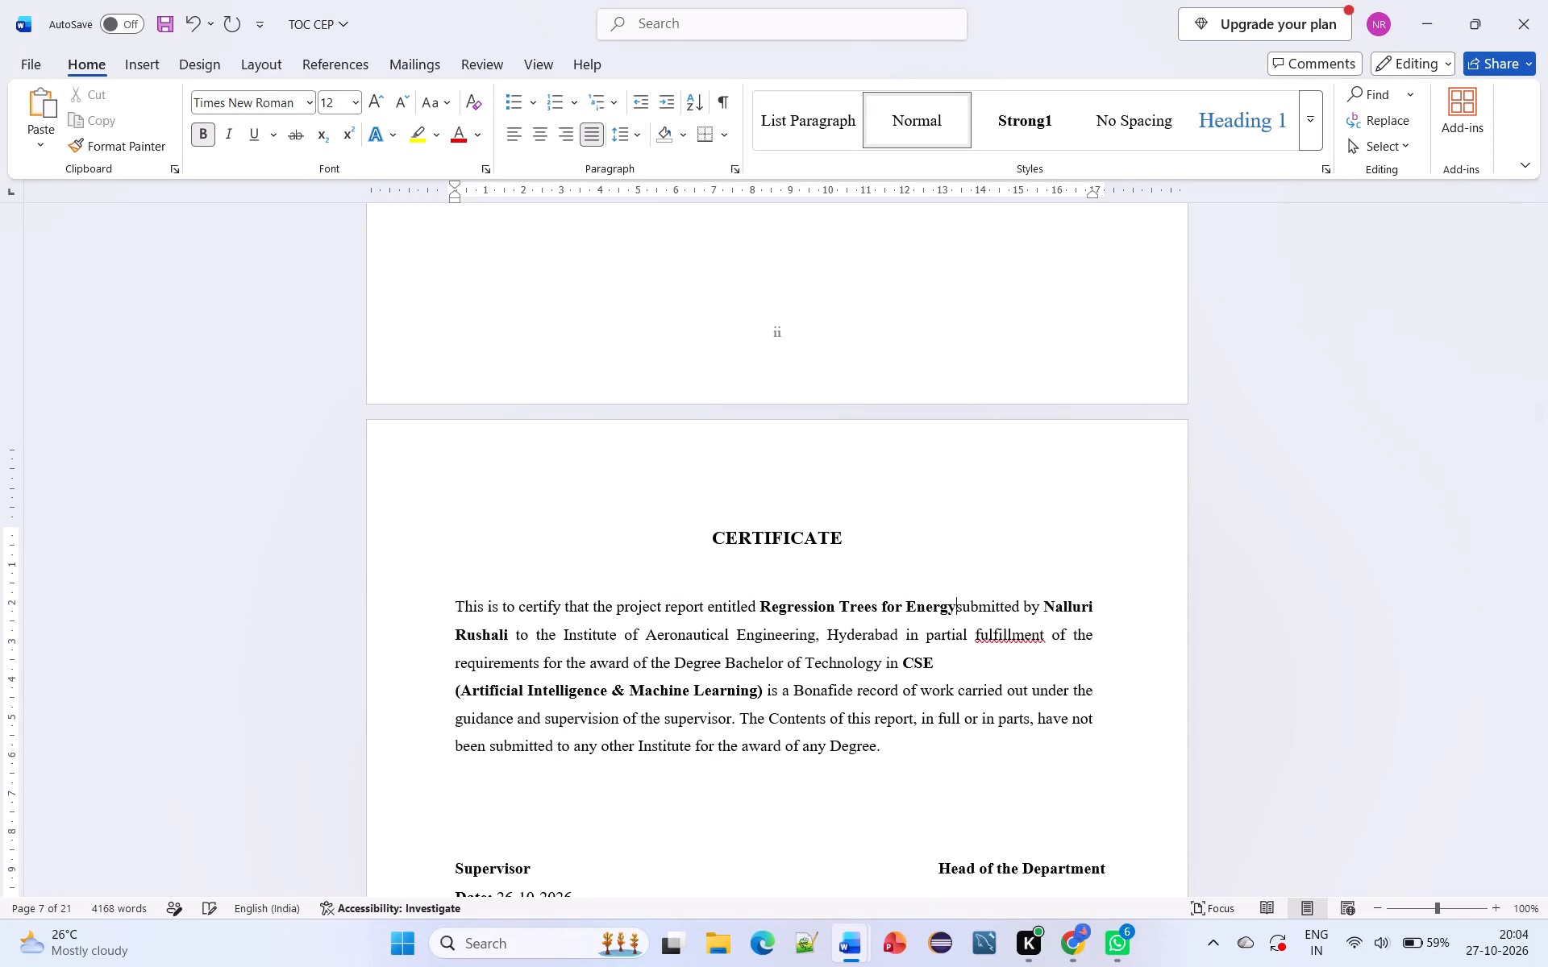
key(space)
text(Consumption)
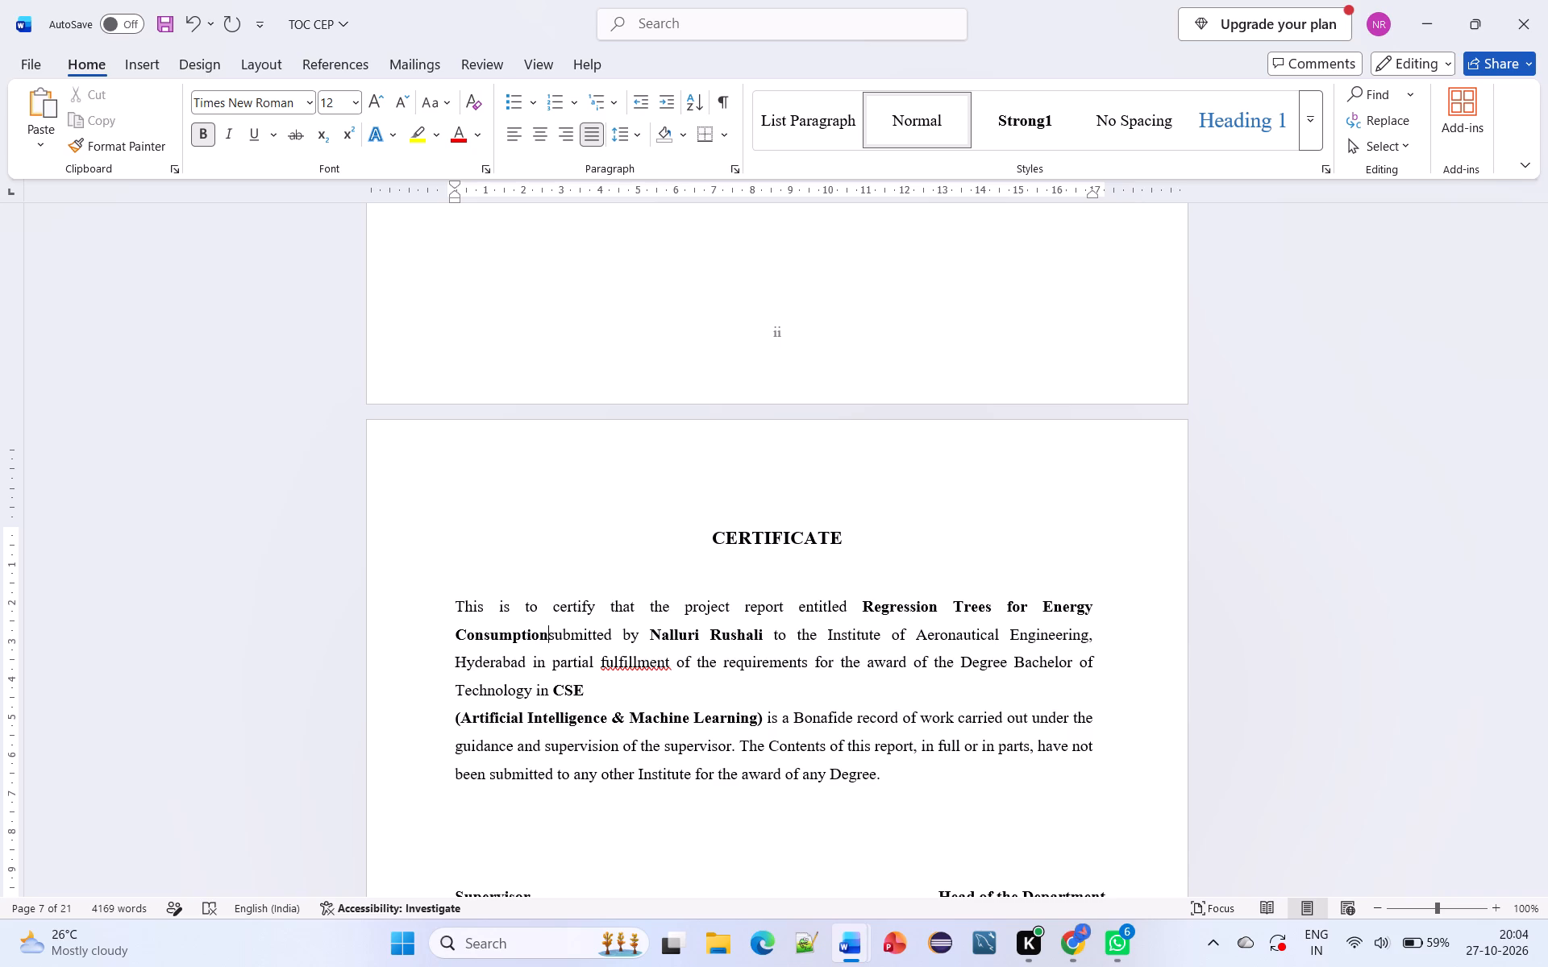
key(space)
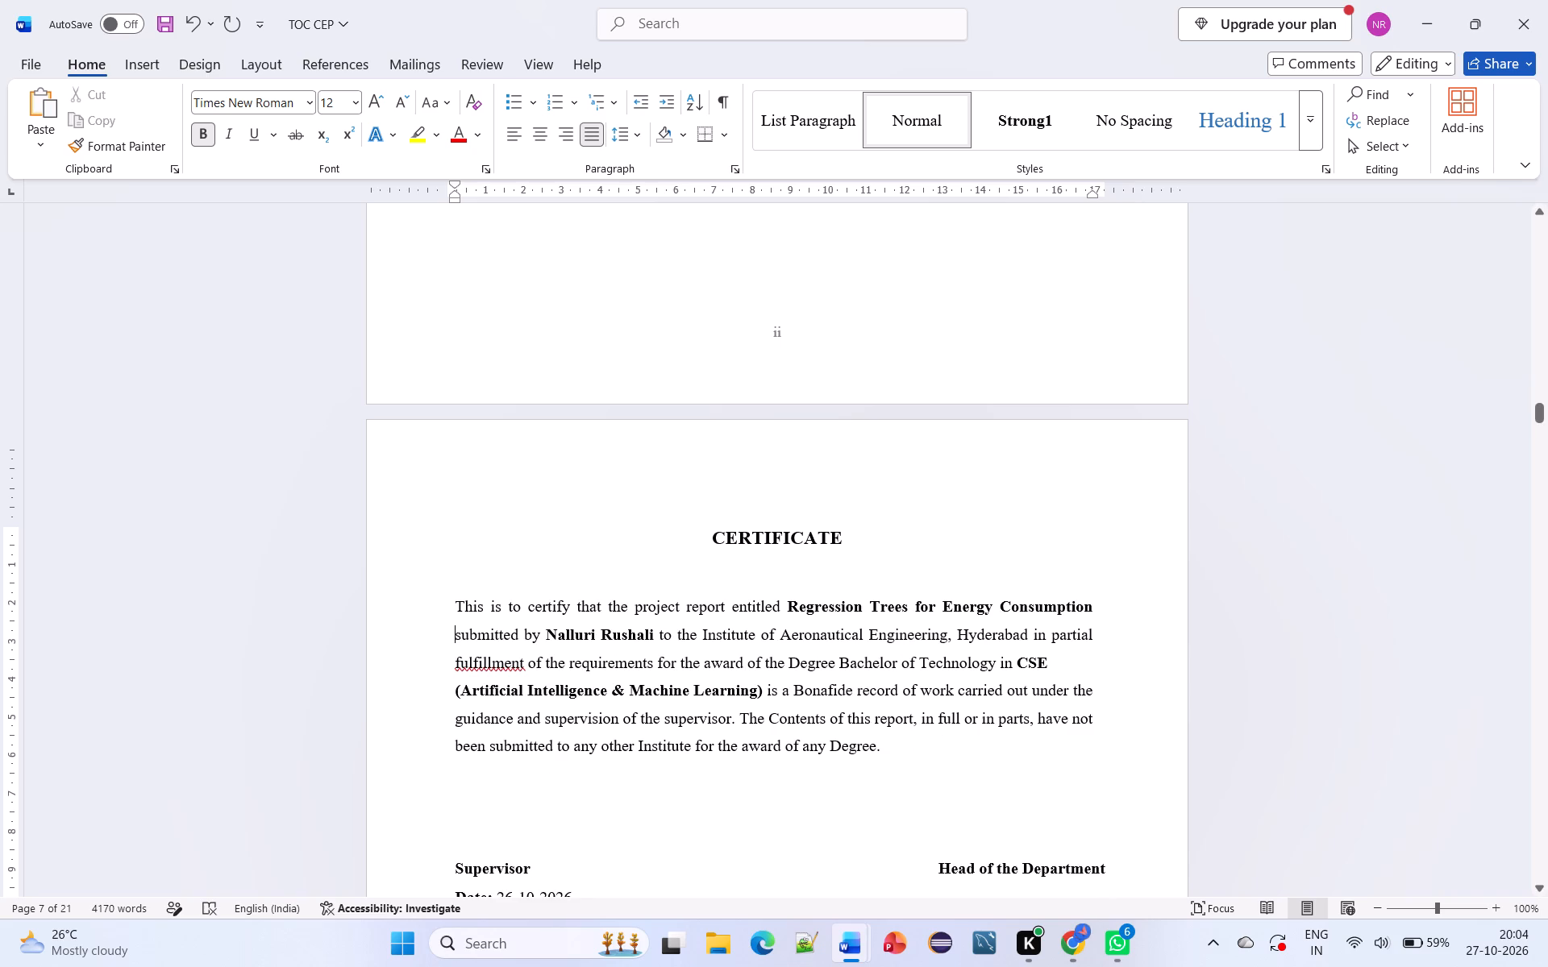
Replace "Construct TM to compute unary addition." in the Approval Sheet paragraph with "Regression Trees for Energy Consumption".
scroll(984, 604, down, 1)
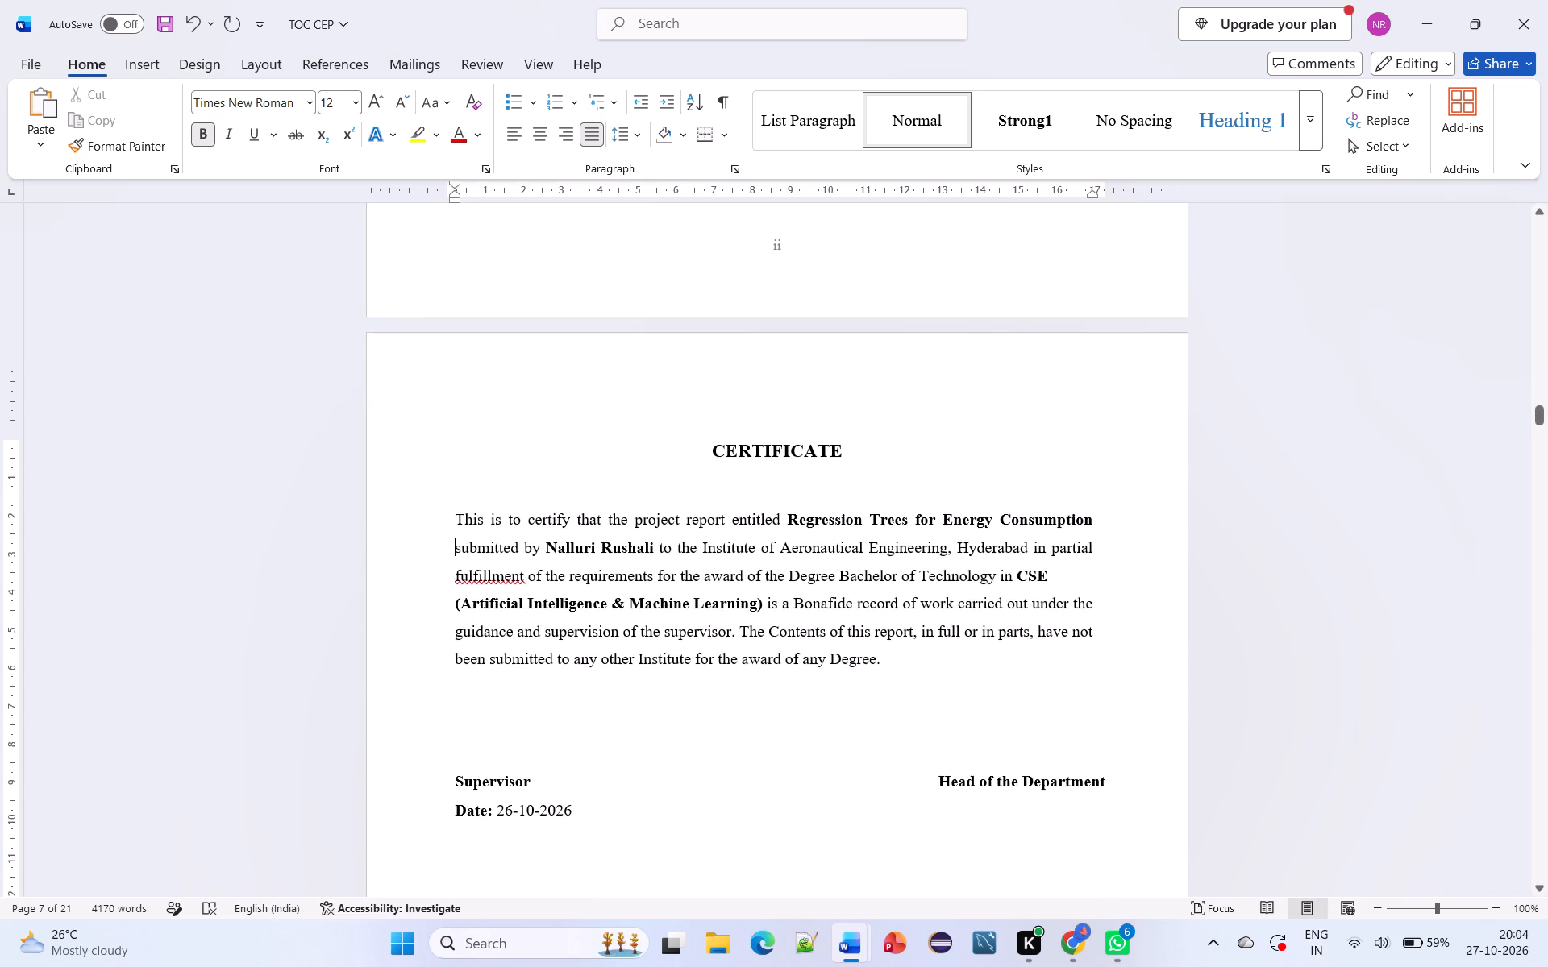
scroll(1045, 708, down, 3)
scroll(1045, 708, up, 1)
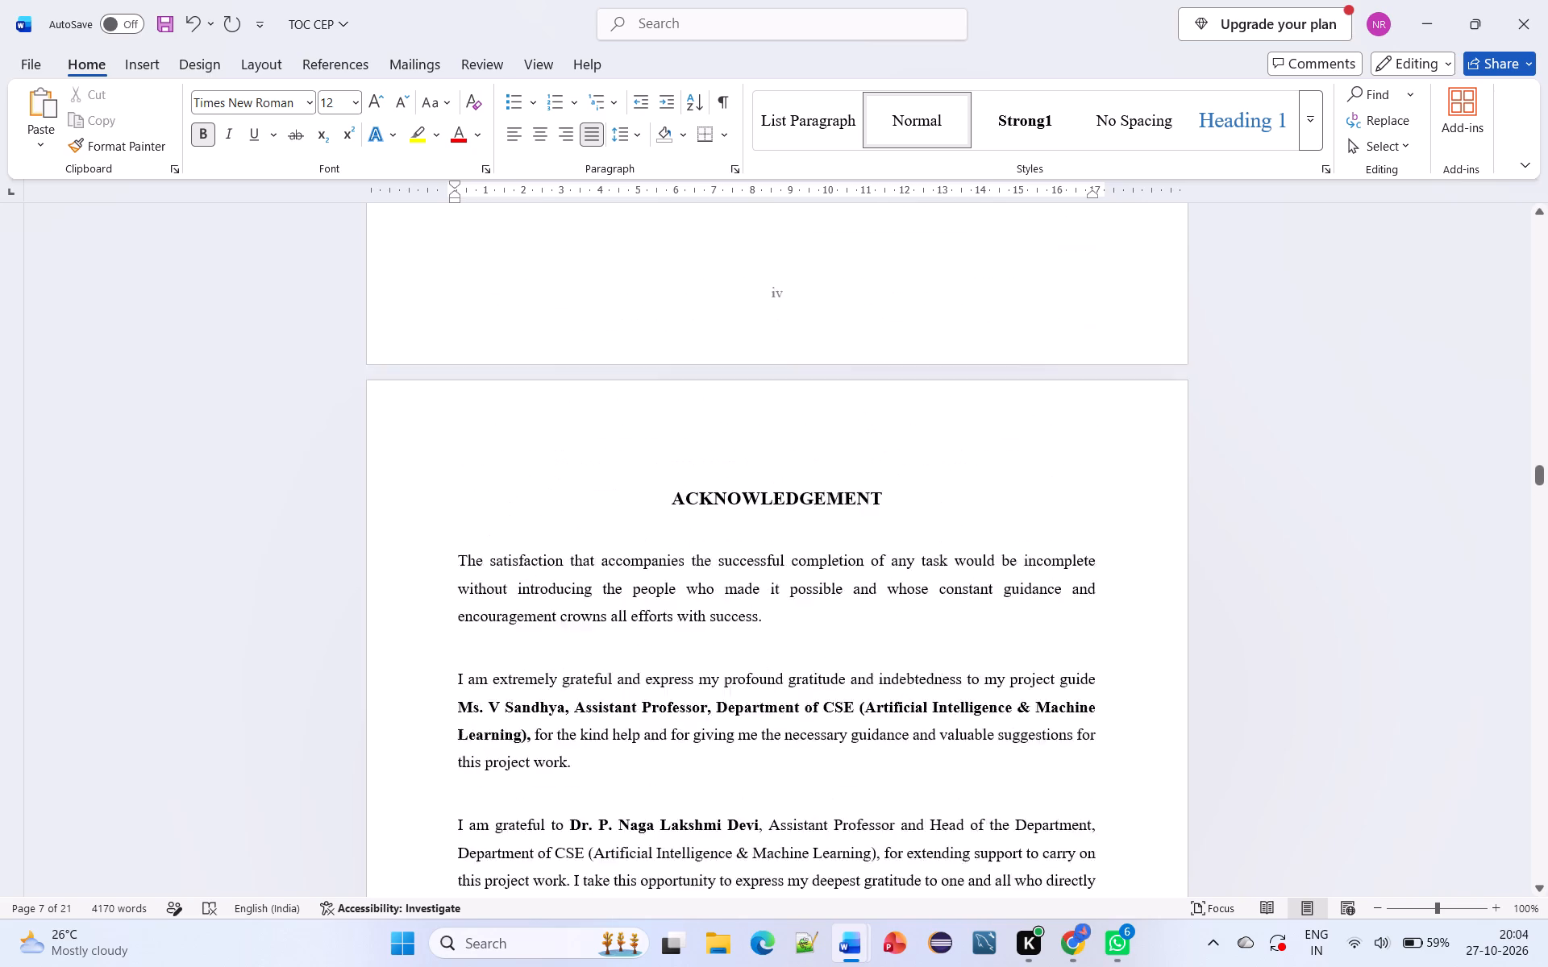
scroll(1045, 708, up, 2)
scroll(1045, 708, down, 1)
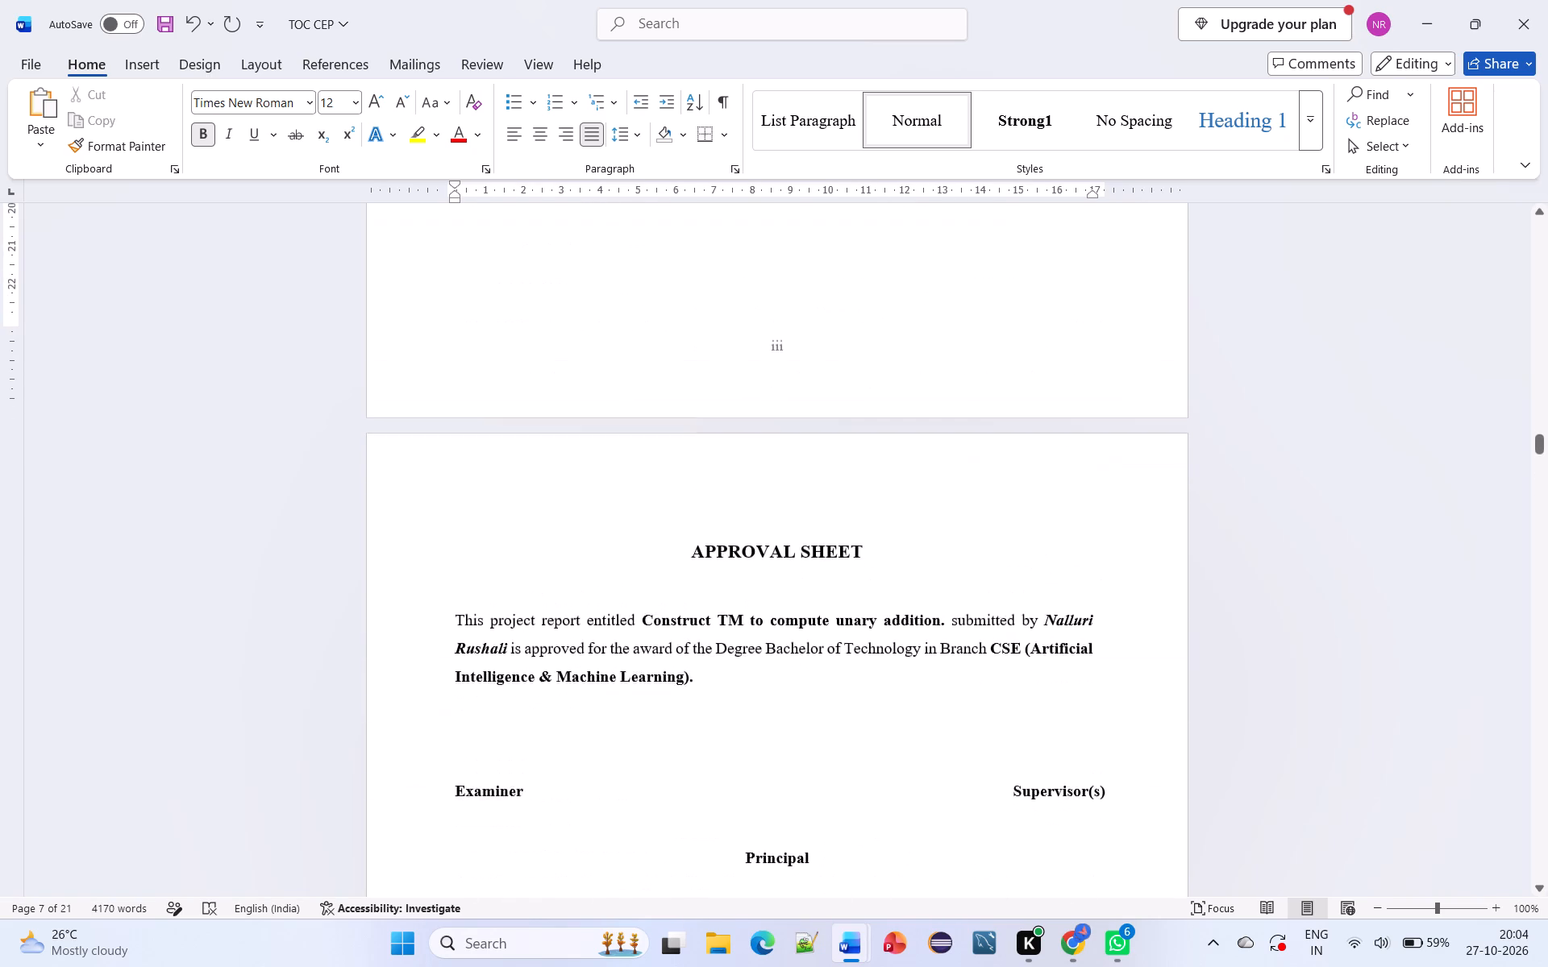
click(947, 615)
key(BackSpace)
key(BackSpace)
key(BackSpace)
key(BackSpace)
key(BackSpace)
key(BackSpace)
key(BackSpace)
key(BackSpace)
key(BackSpace)
key(BackSpace)
key(BackSpace)
key(BackSpace)
key(BackSpace)
key(BackSpace)
key(BackSpace)
key(BackSpace)
key(BackSpace)
key(BackSpace)
key(BackSpace)
key(BackSpace)
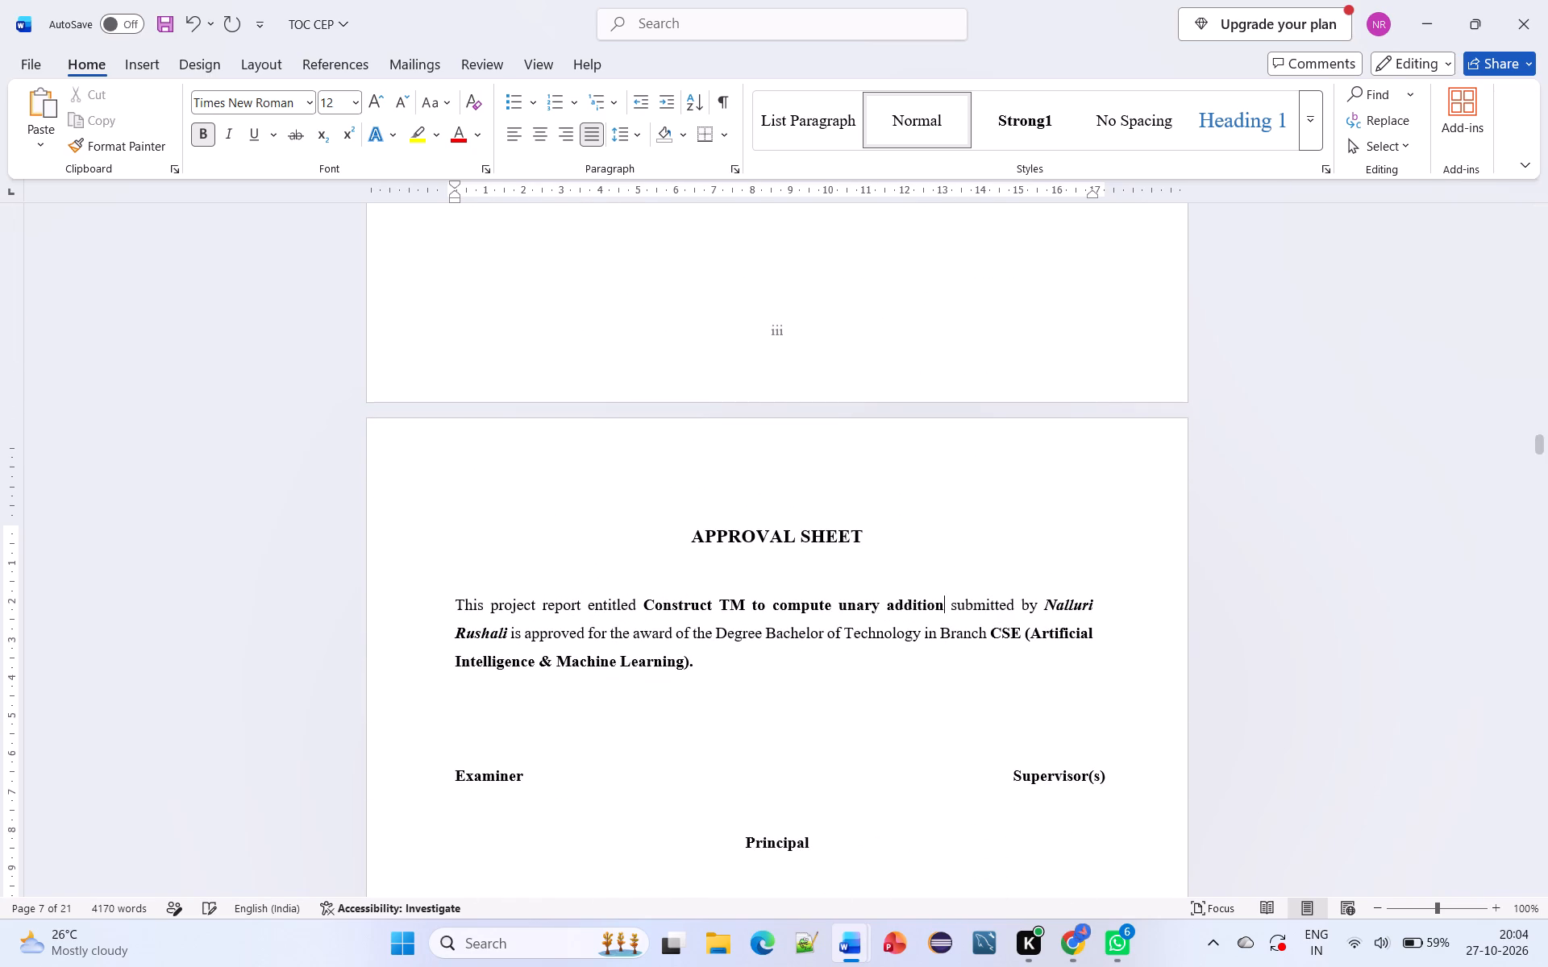
key(BackSpace)
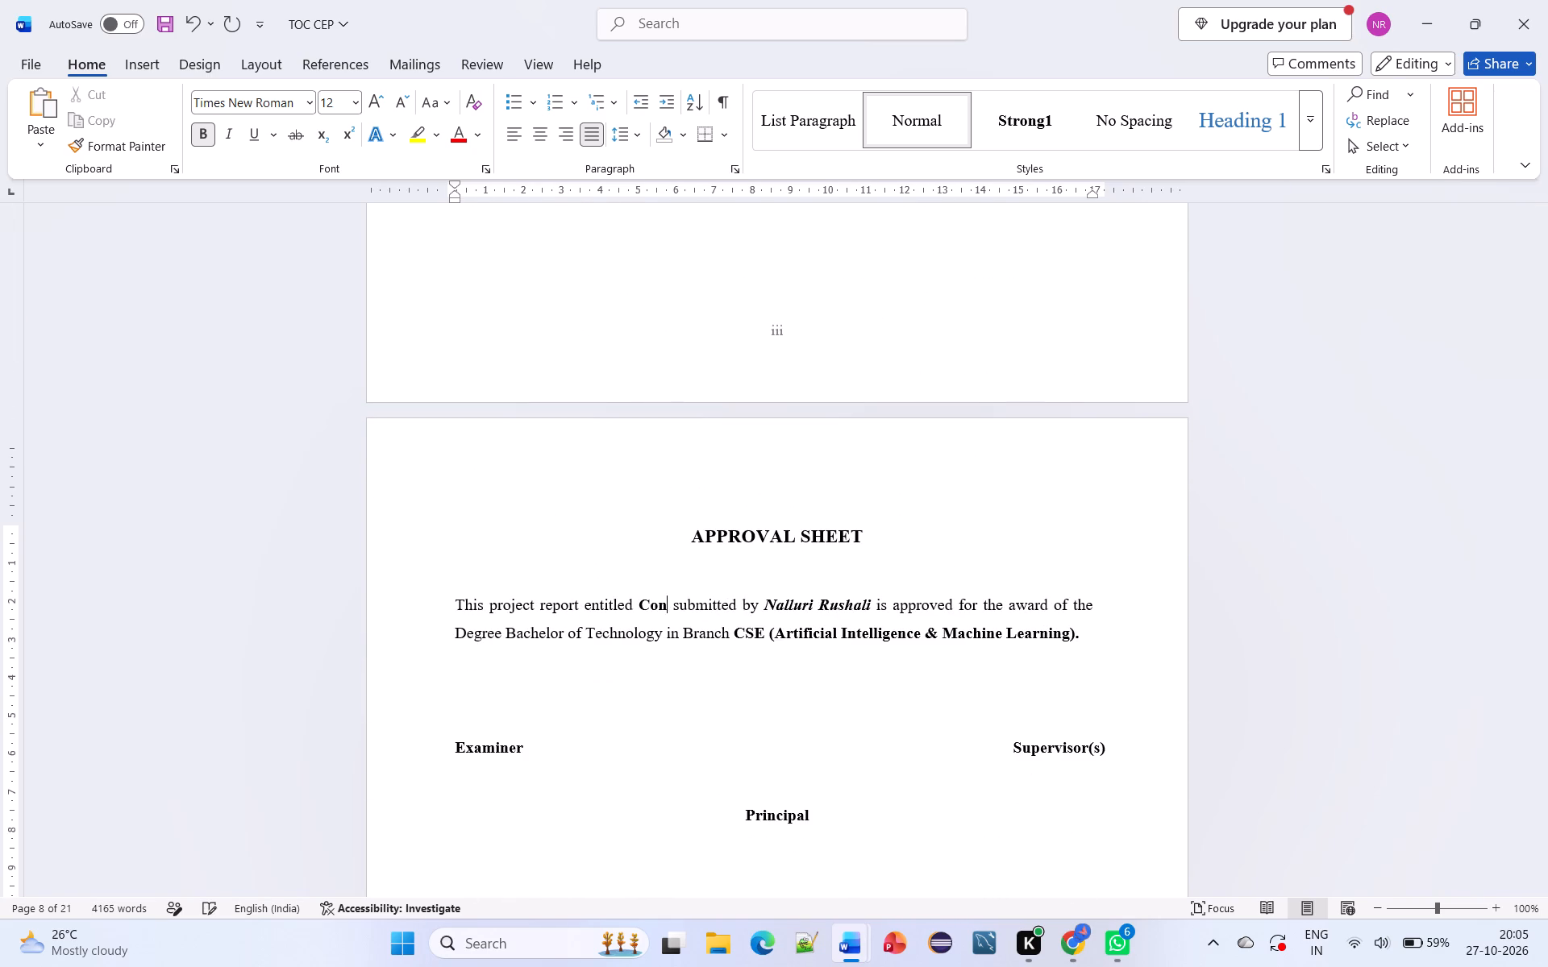
key(BackSpace)
key(BackSpace)
key(BackSpace)
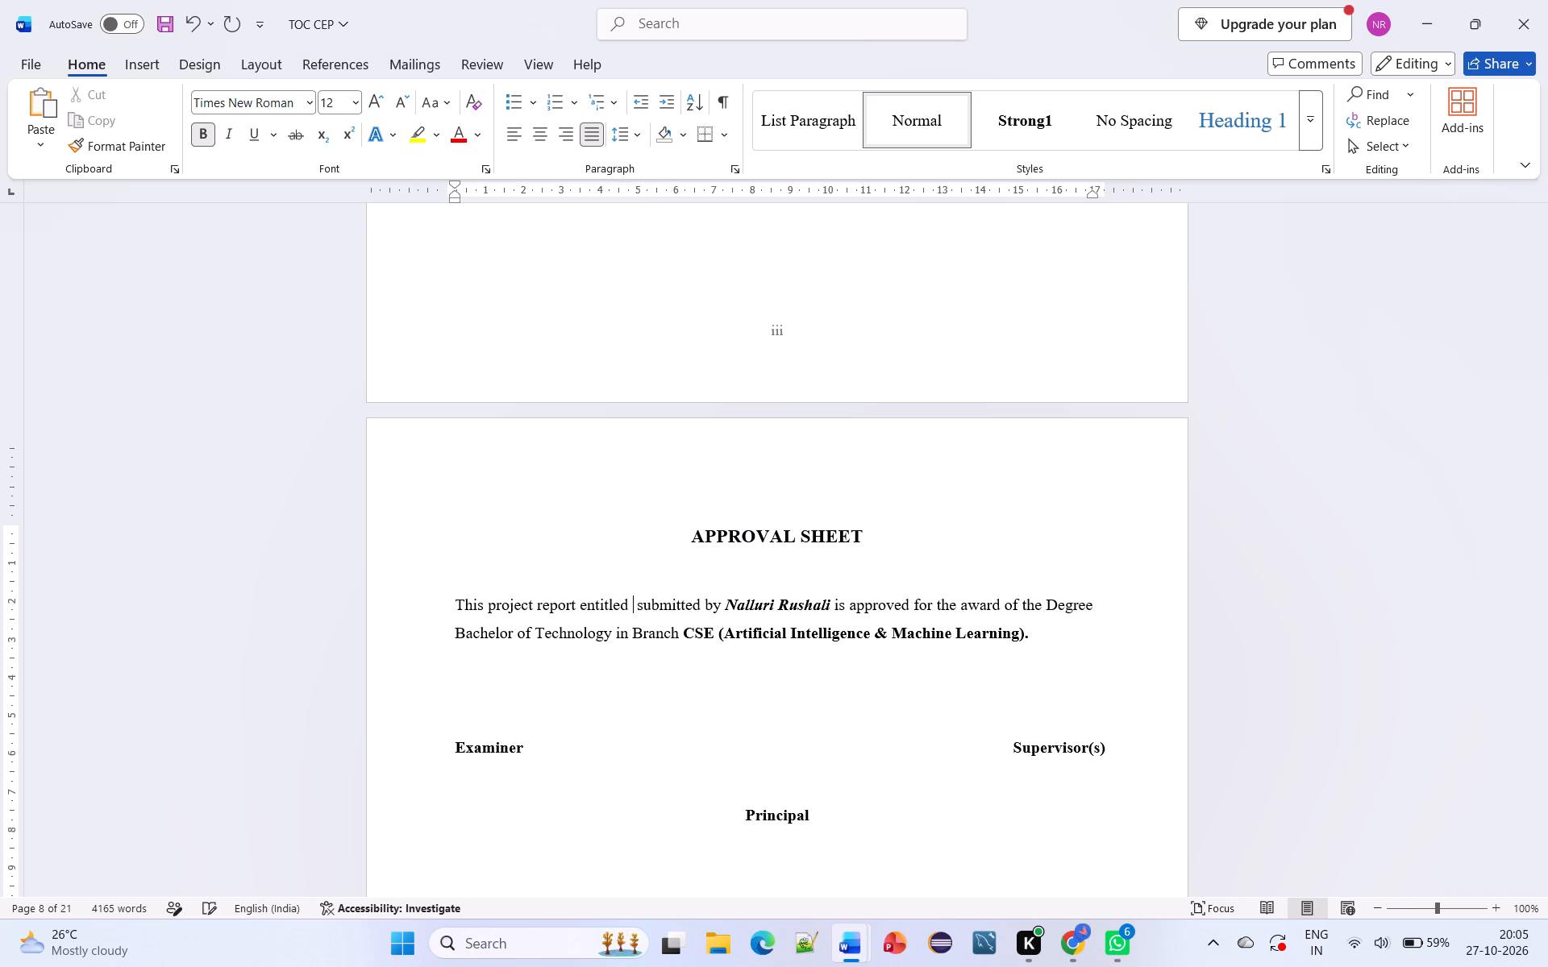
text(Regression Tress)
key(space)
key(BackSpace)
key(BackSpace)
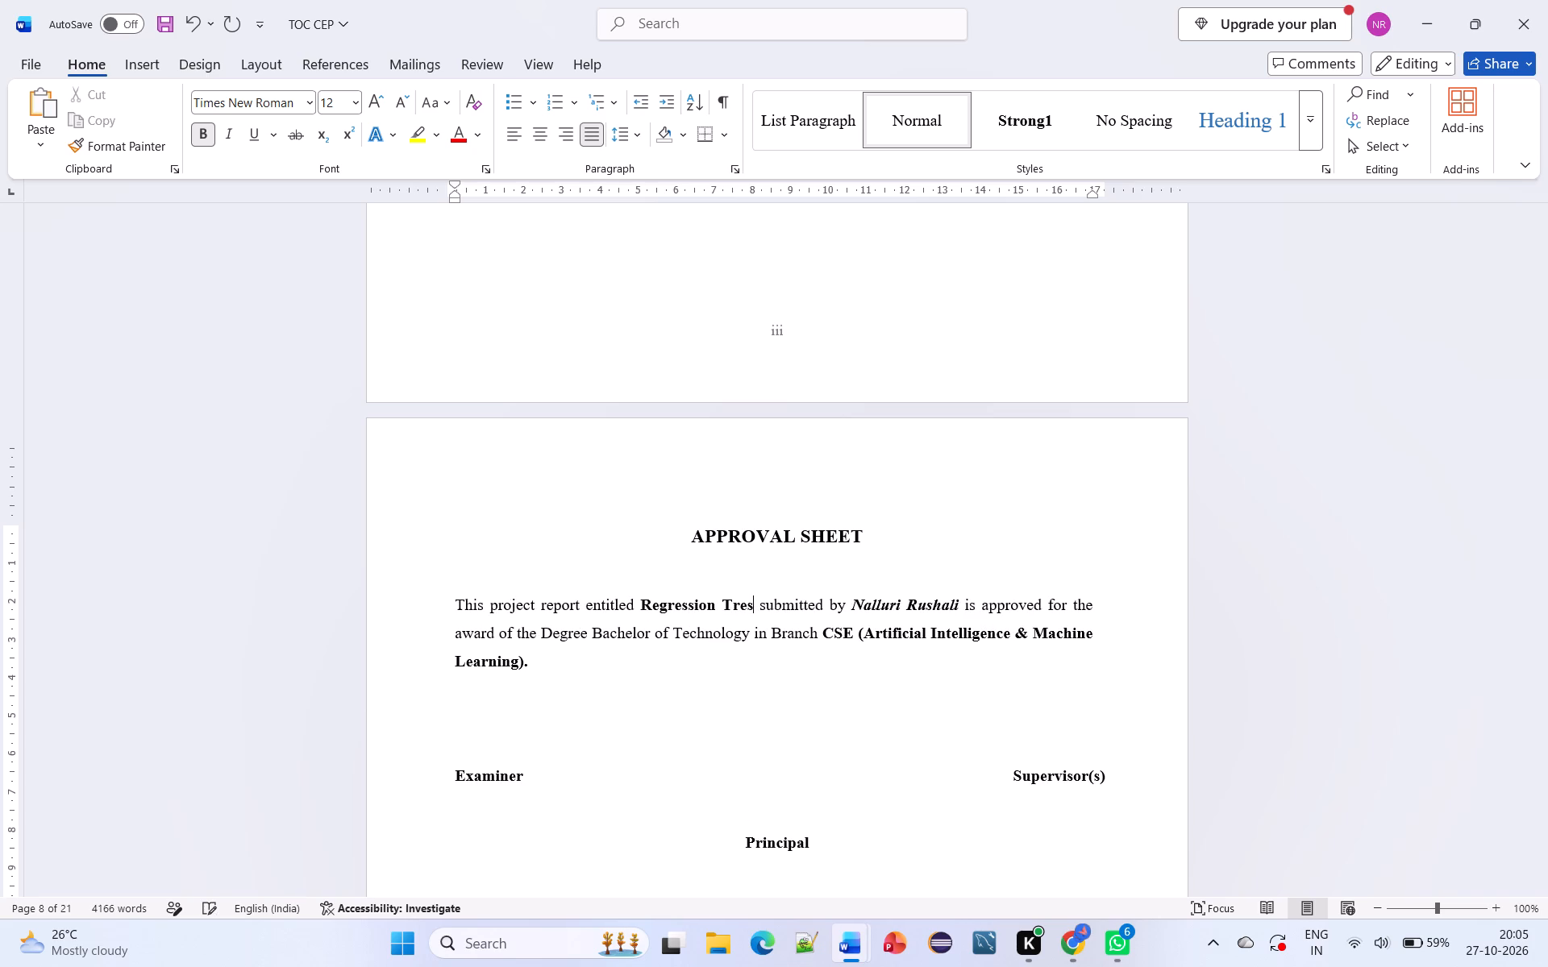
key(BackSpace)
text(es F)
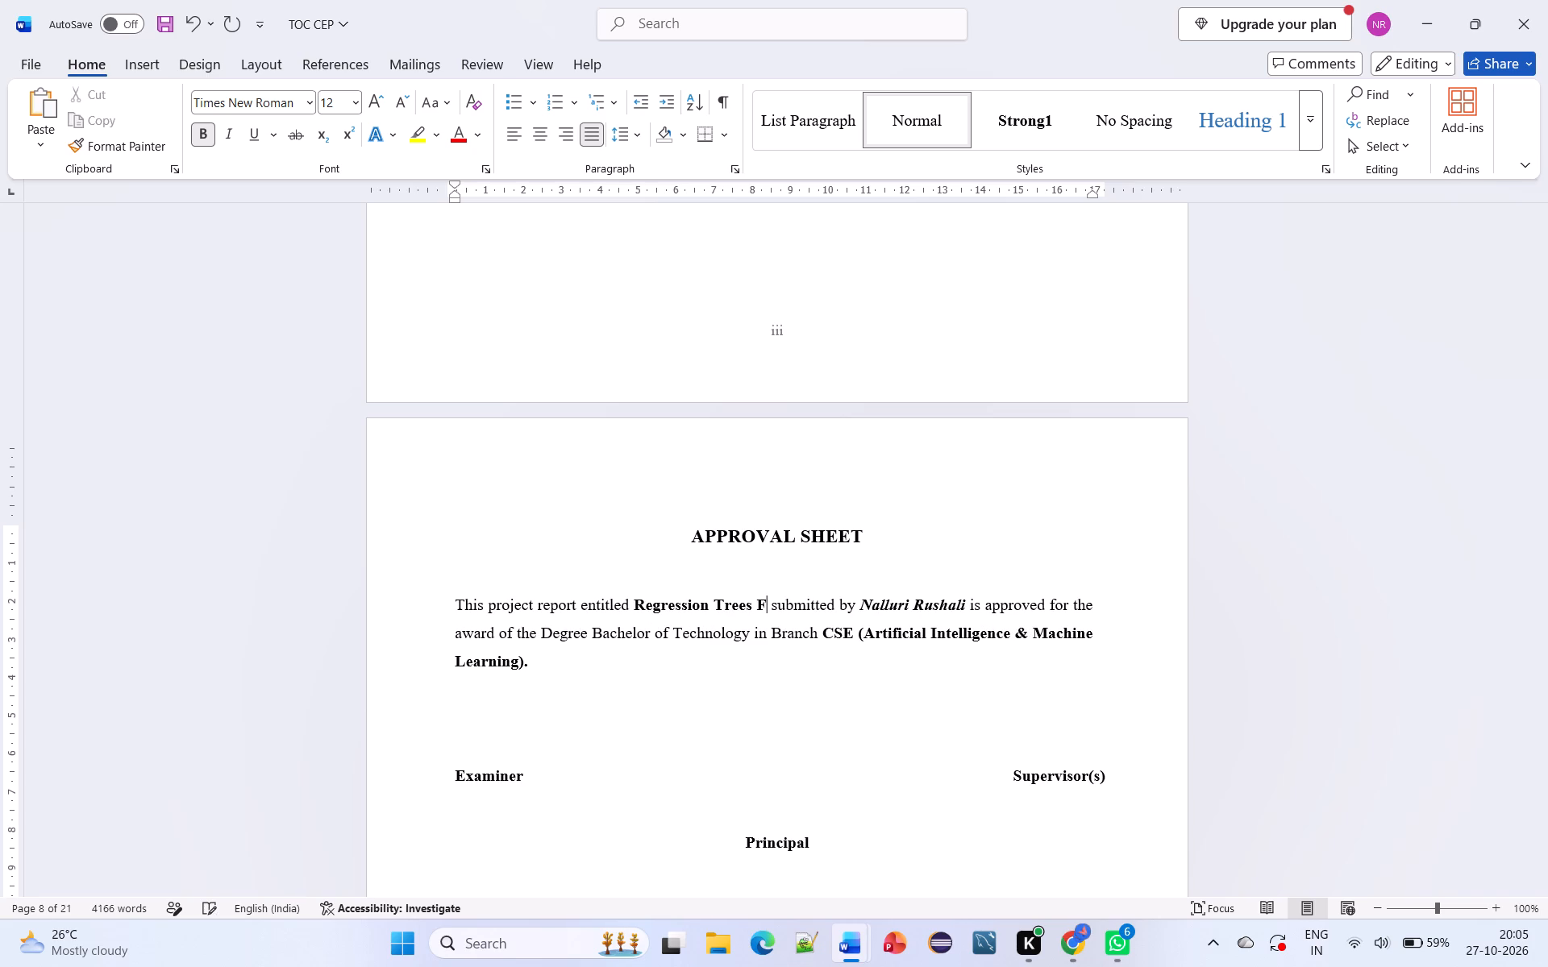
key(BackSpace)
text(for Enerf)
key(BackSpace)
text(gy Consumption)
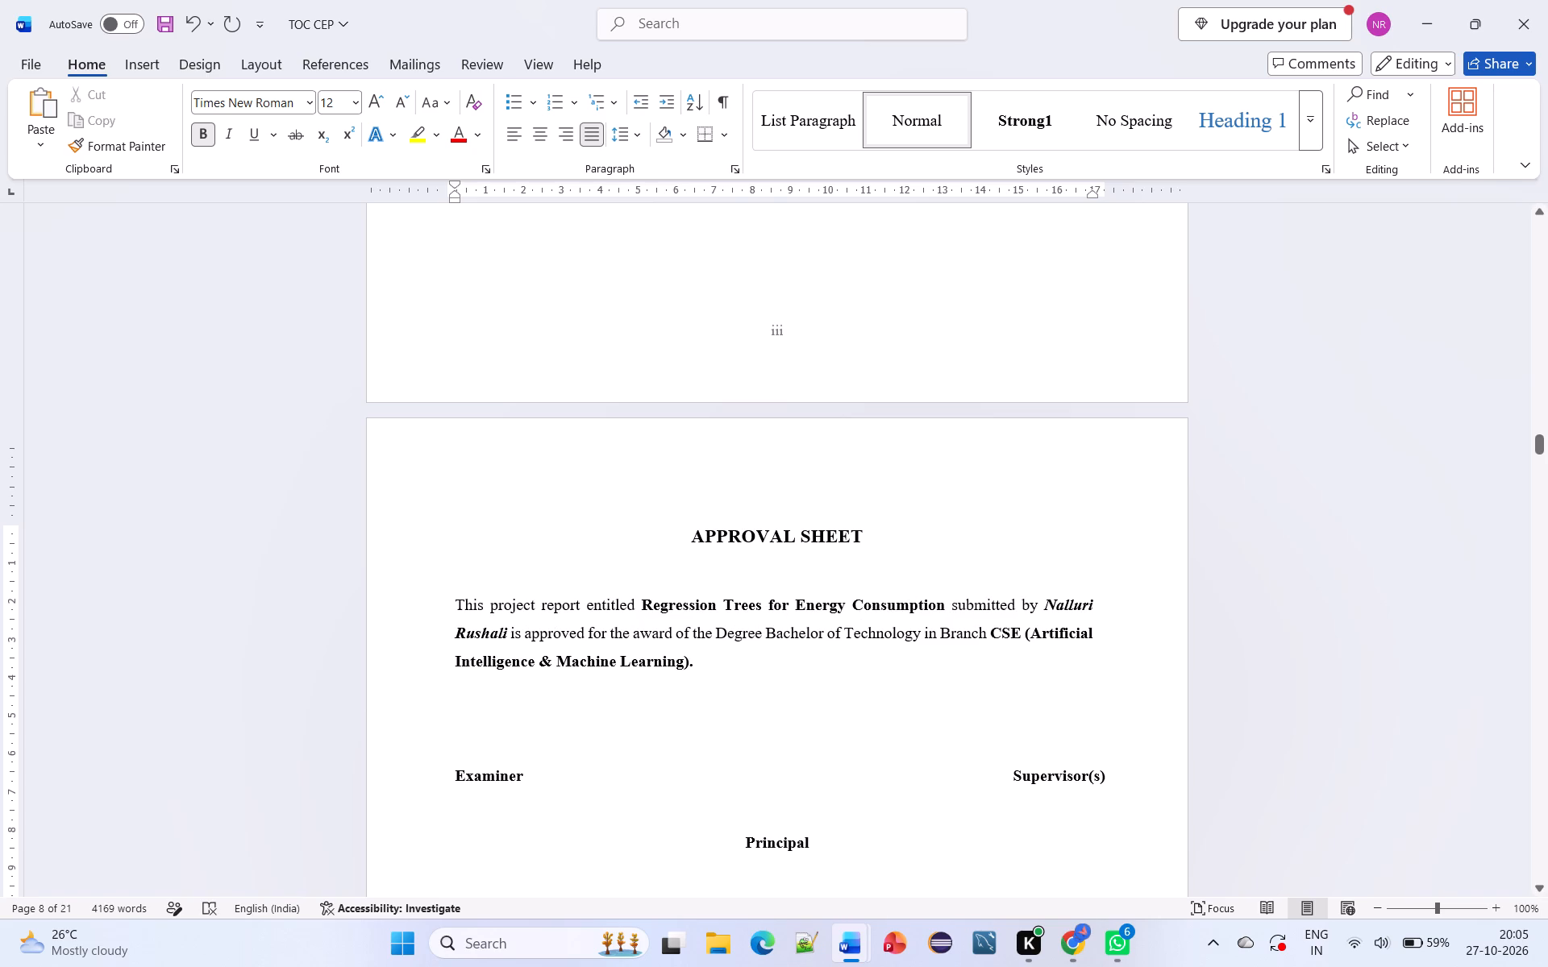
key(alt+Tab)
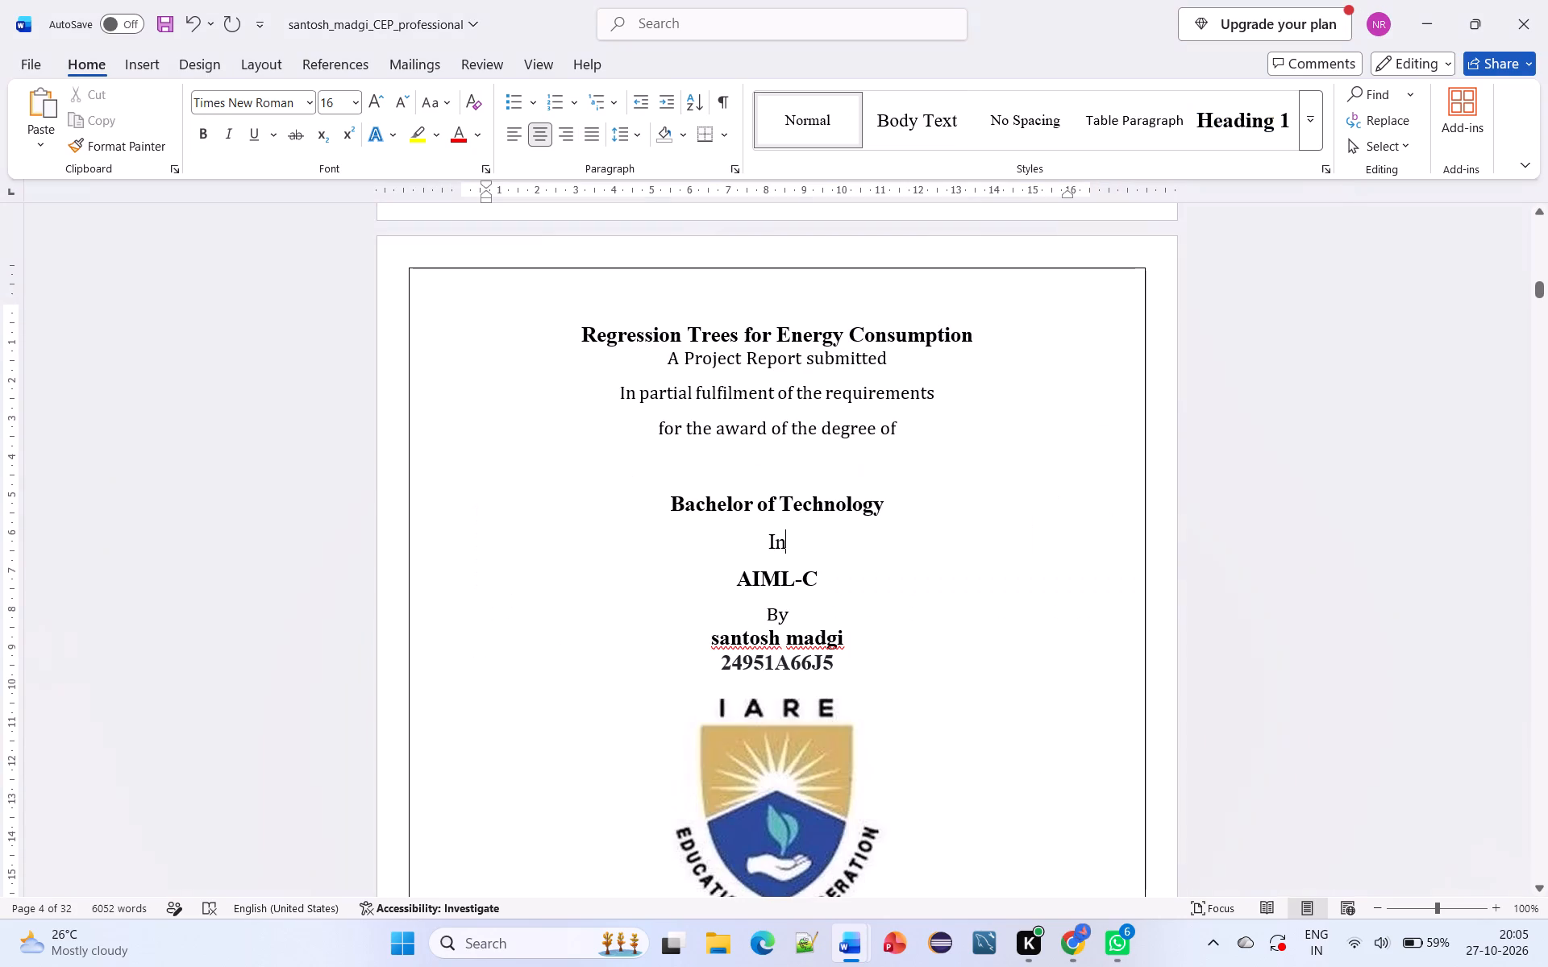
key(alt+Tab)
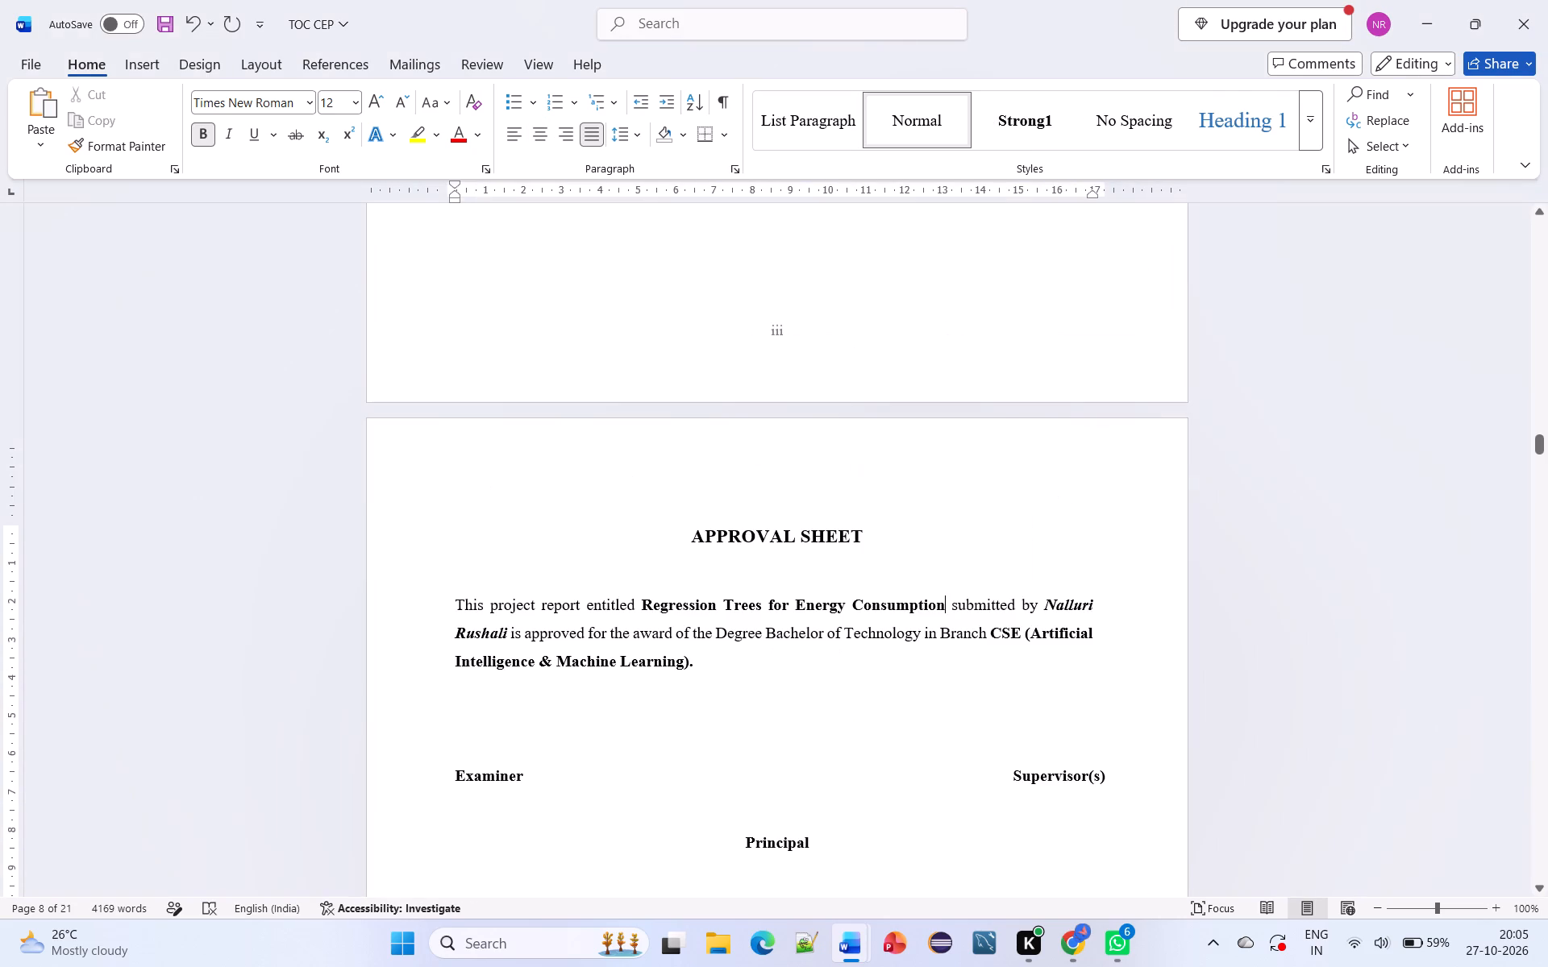
Review the Acknowledgement page and compare it with the Acknowledgement in the reference CEP report.
scroll(942, 550, down, 1)
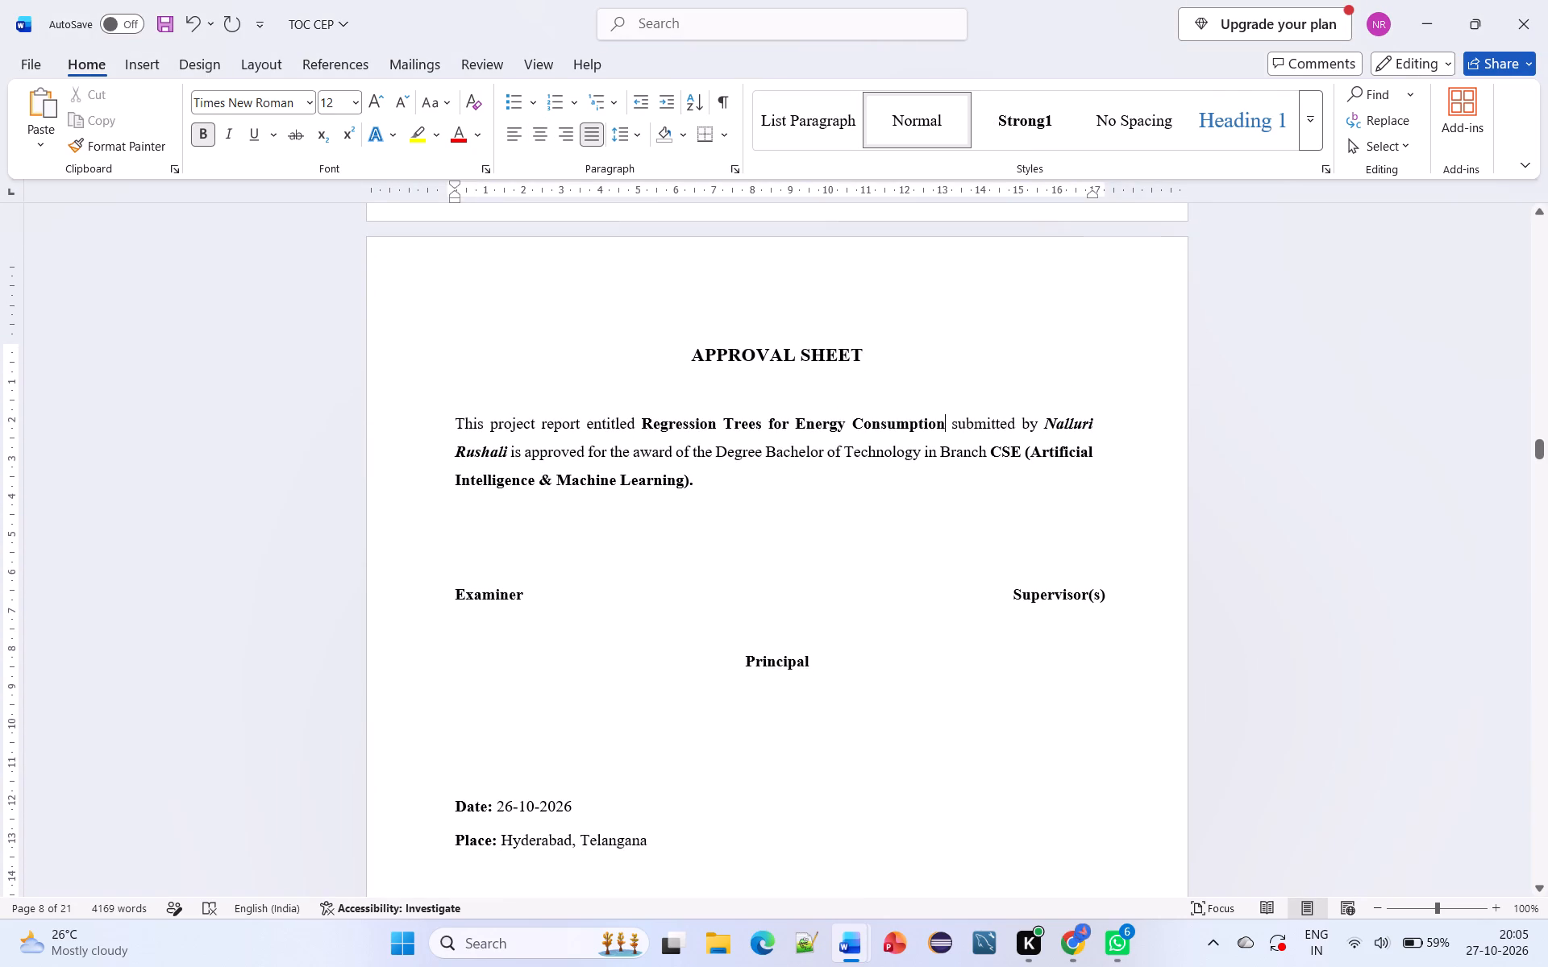
scroll(1034, 615, down, 4)
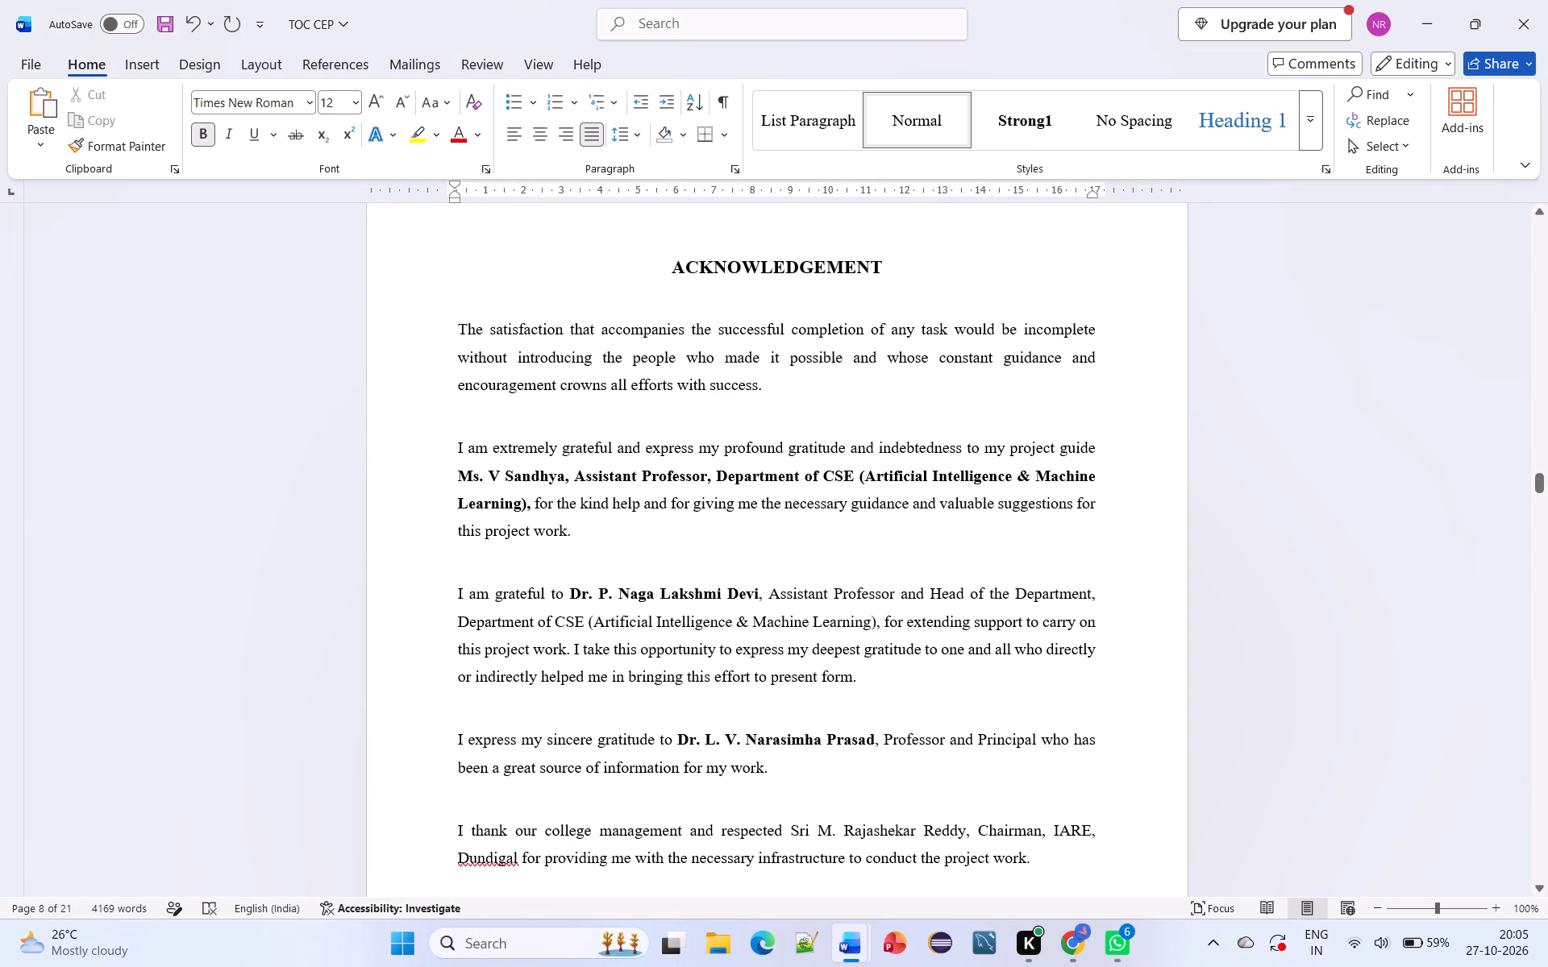
scroll(804, 510, down, 1)
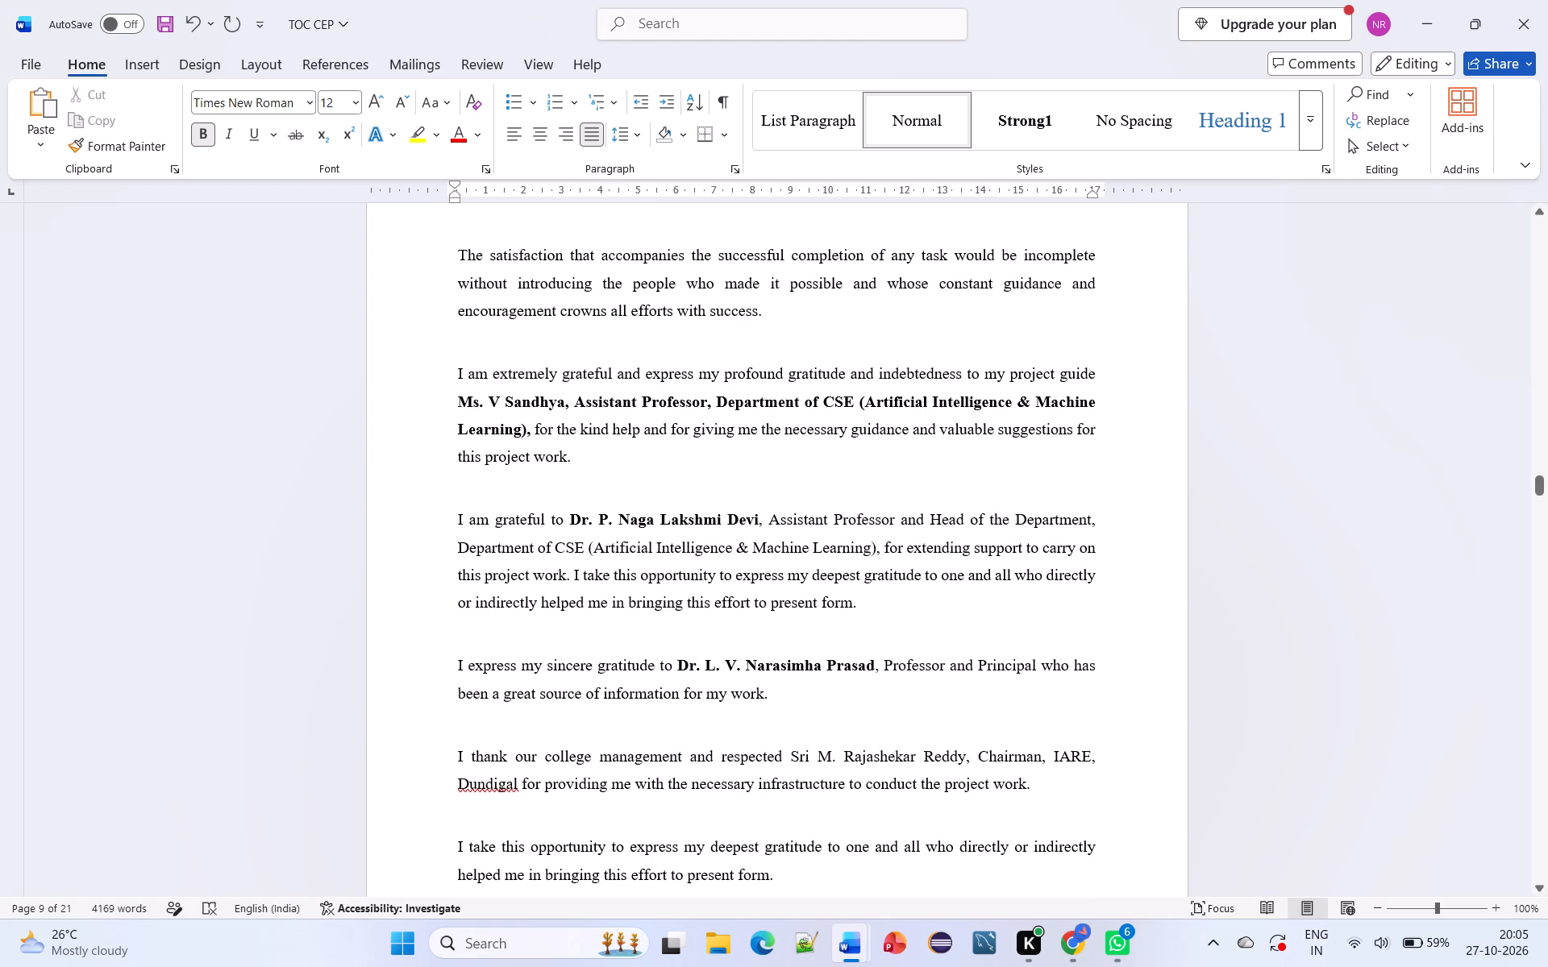
scroll(804, 510, down, 1)
key(alt+Tab)
scroll(901, 486, down, 3)
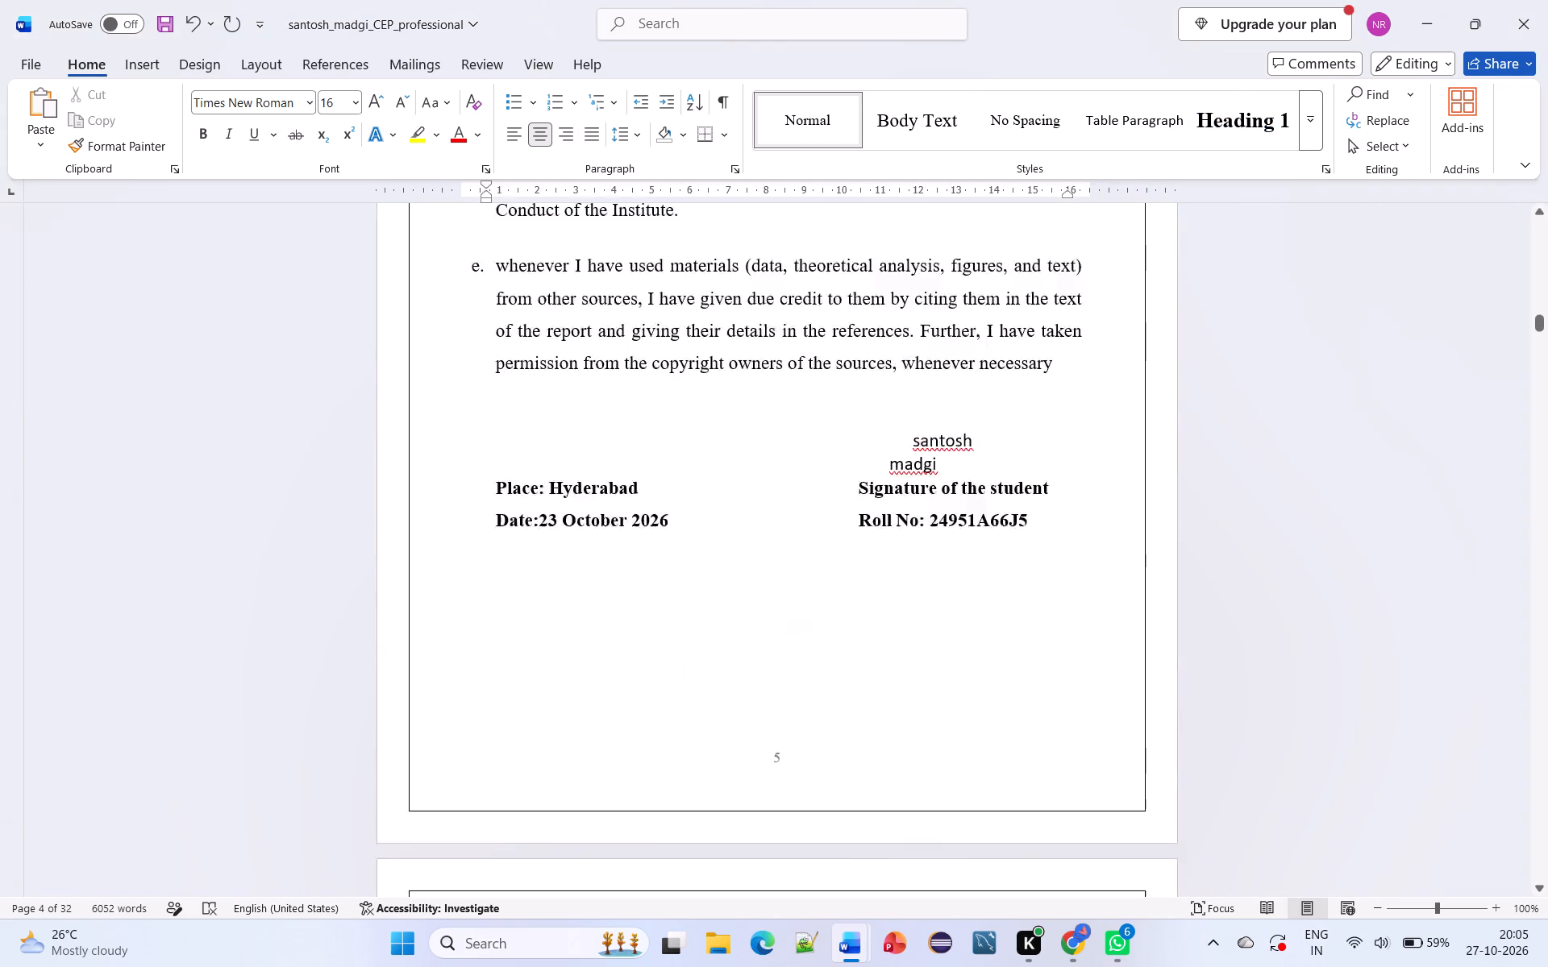
scroll(901, 486, up, 1)
scroll(901, 486, down, 4)
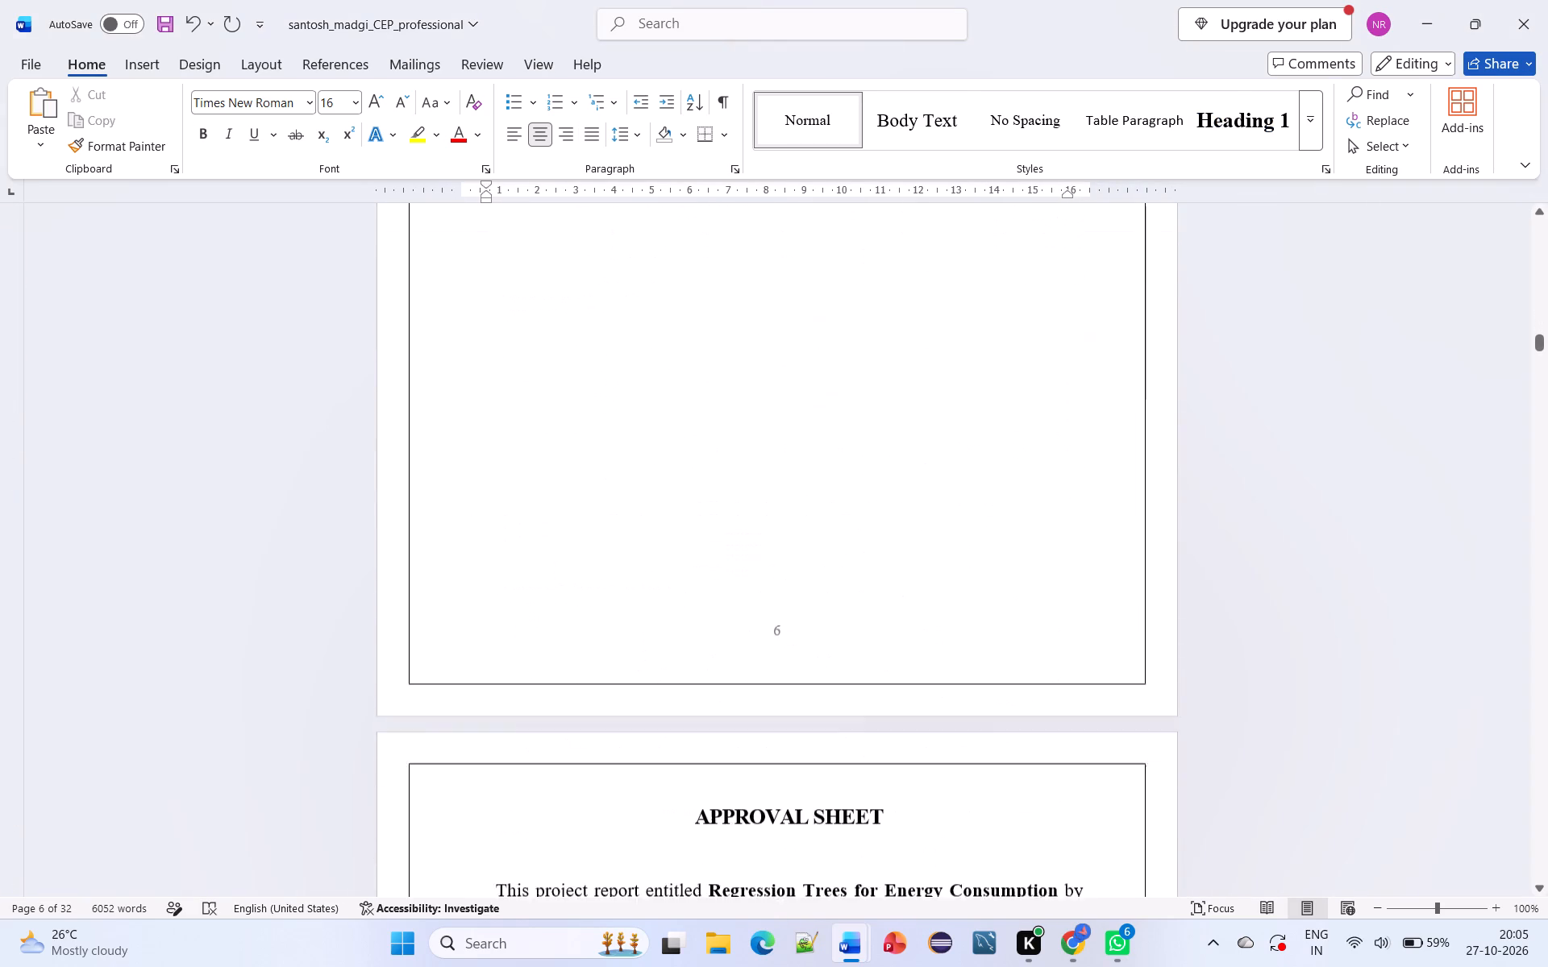
scroll(901, 486, down, 3)
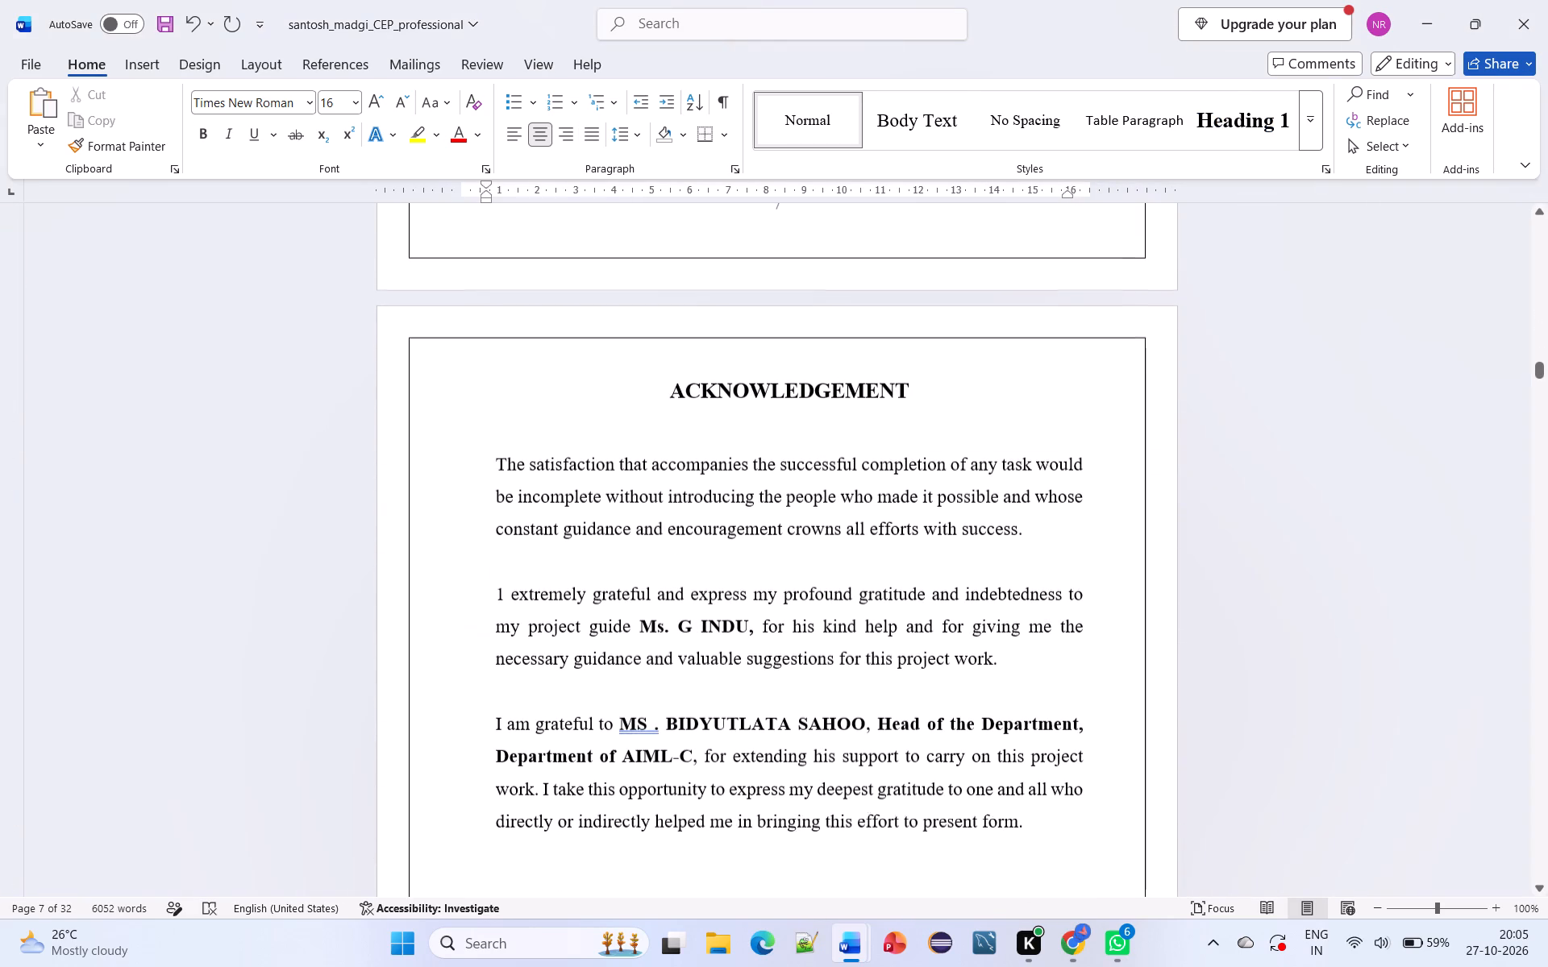
scroll(901, 486, down, 2)
key(alt+Tab)
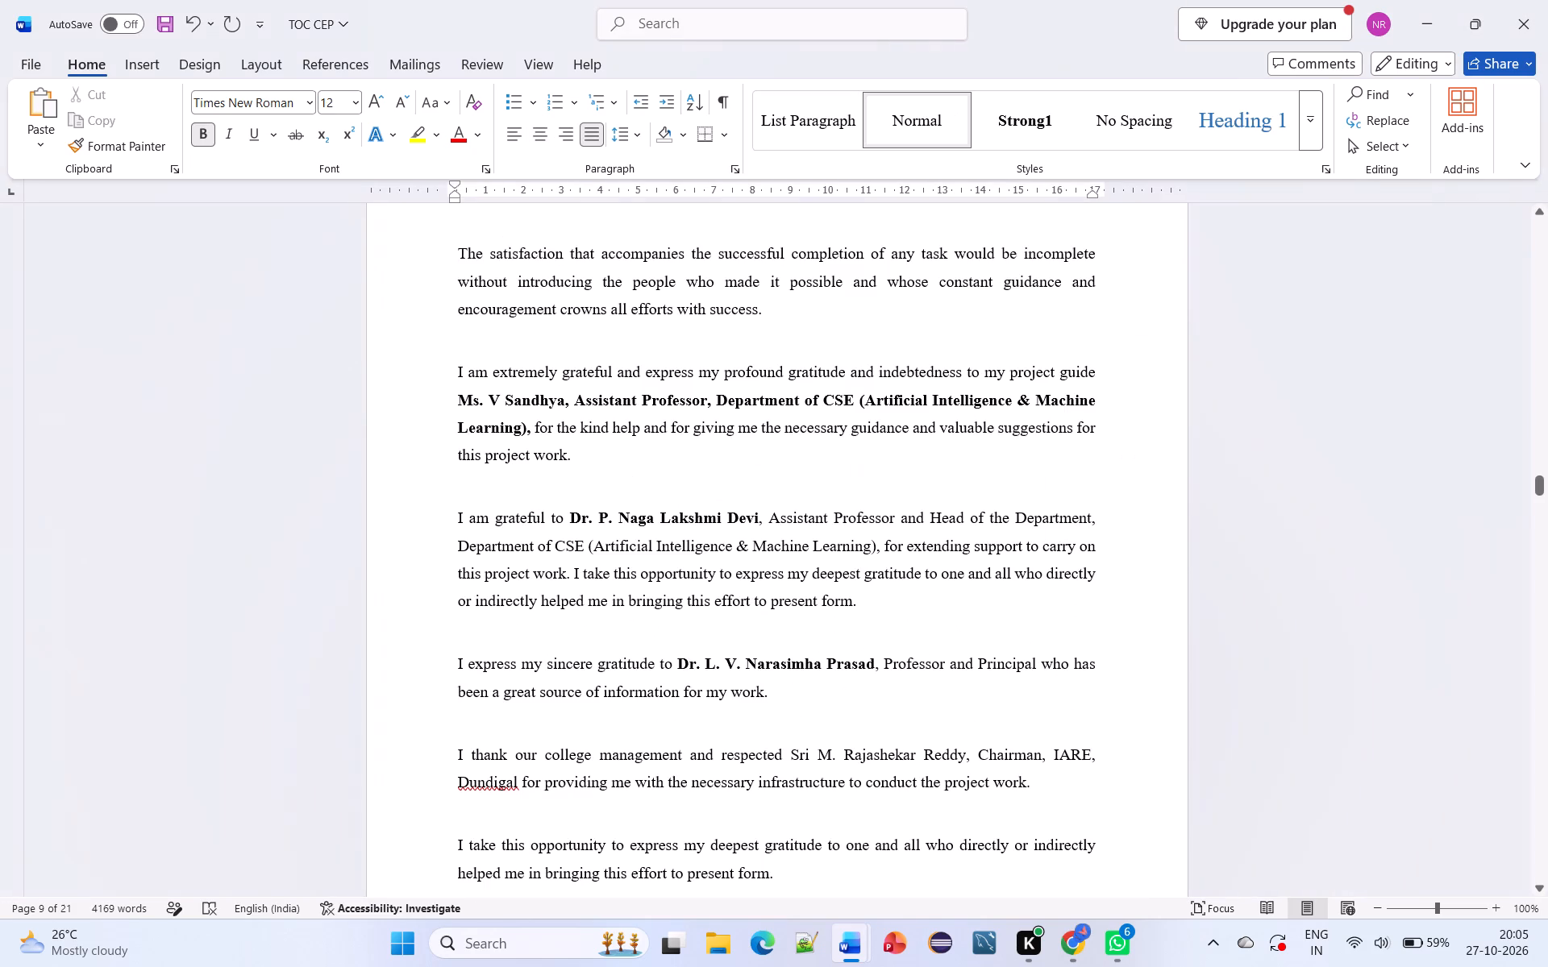
Replace the project guide's name in the Acknowledgement with the faculty name copied from the IARE profile page open in Chrome.
click(1091, 943)
click(939, 0)
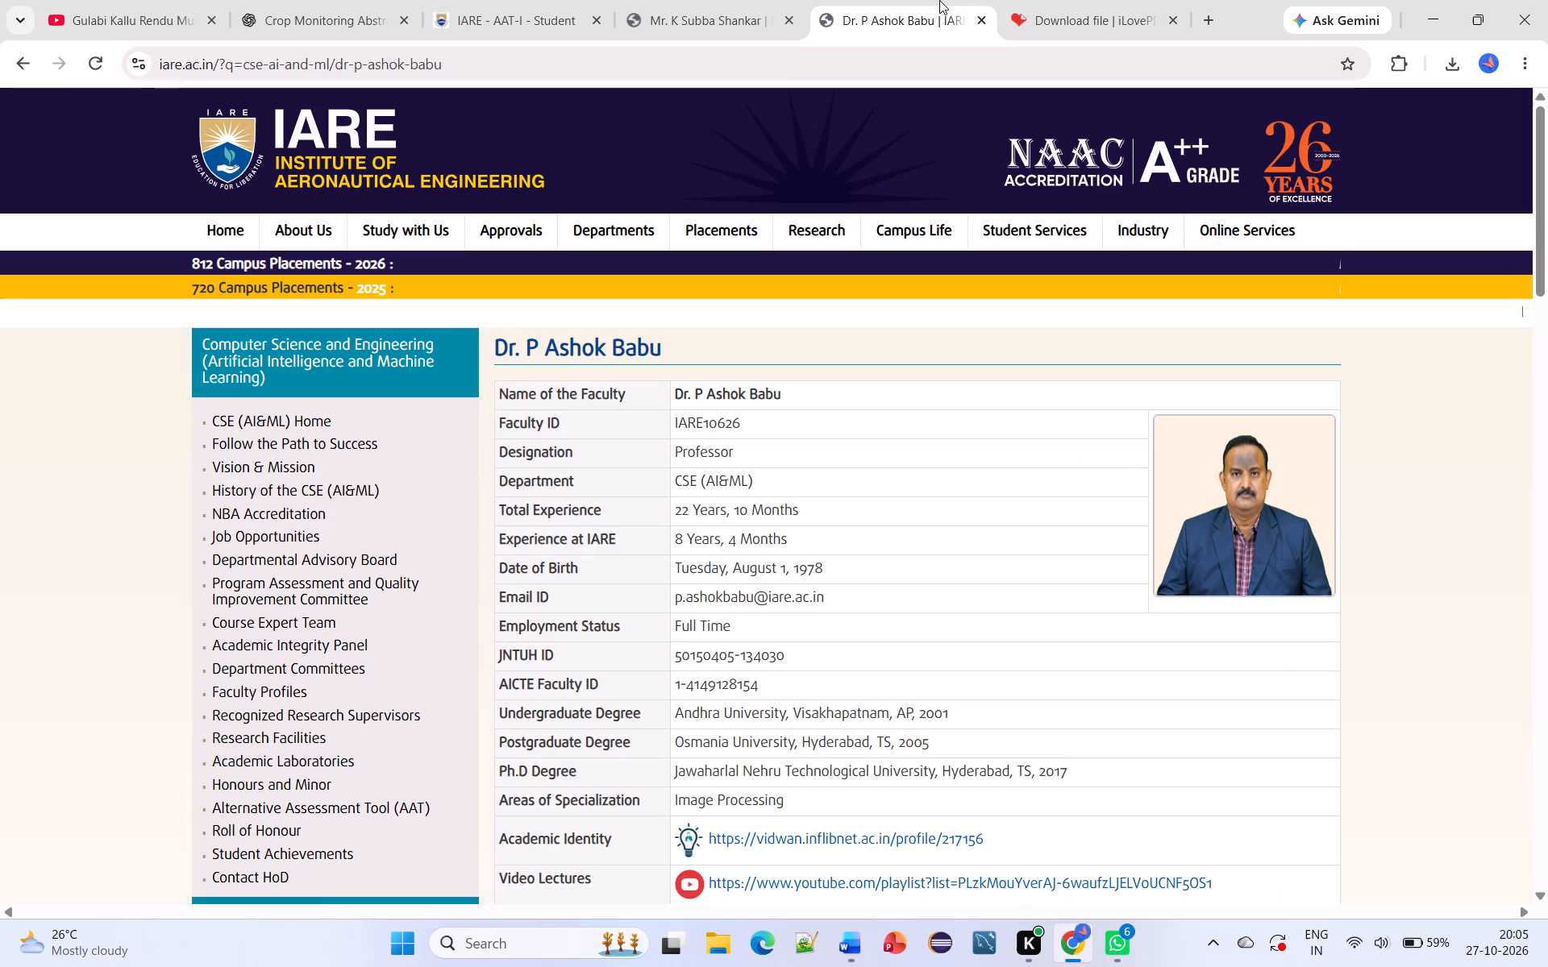
drag(789, 400, 730, 392)
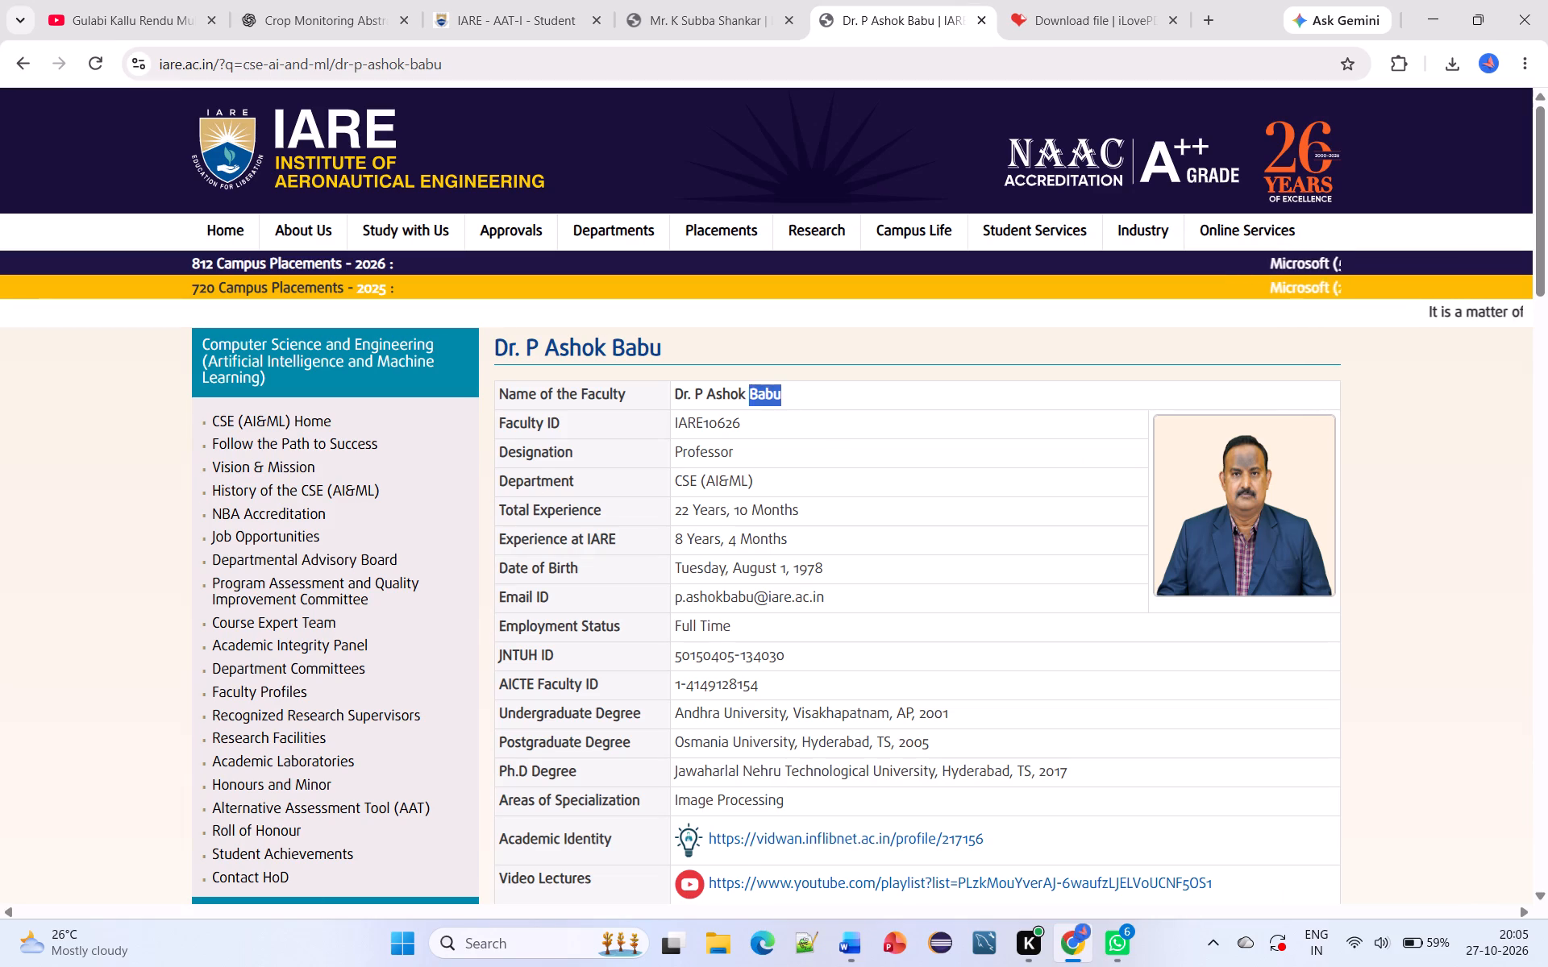
drag(730, 392, 673, 389)
key(ctrl+c)
key(alt+Tab)
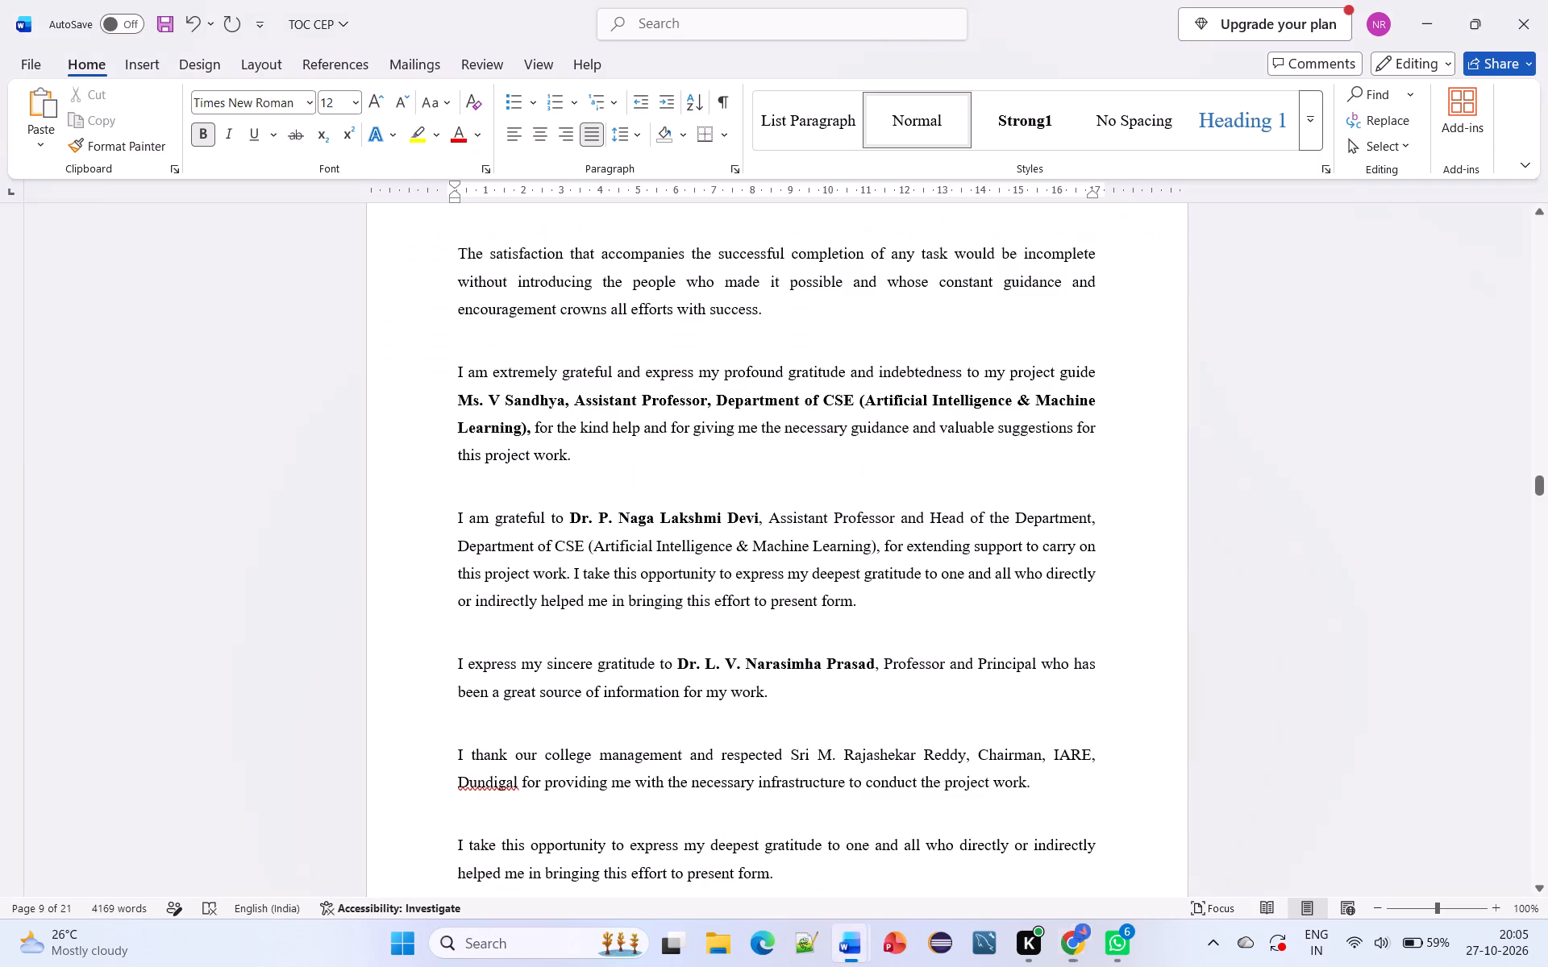
scroll(876, 450, up, 2)
drag(564, 546, 463, 538)
key(ctrl+v)
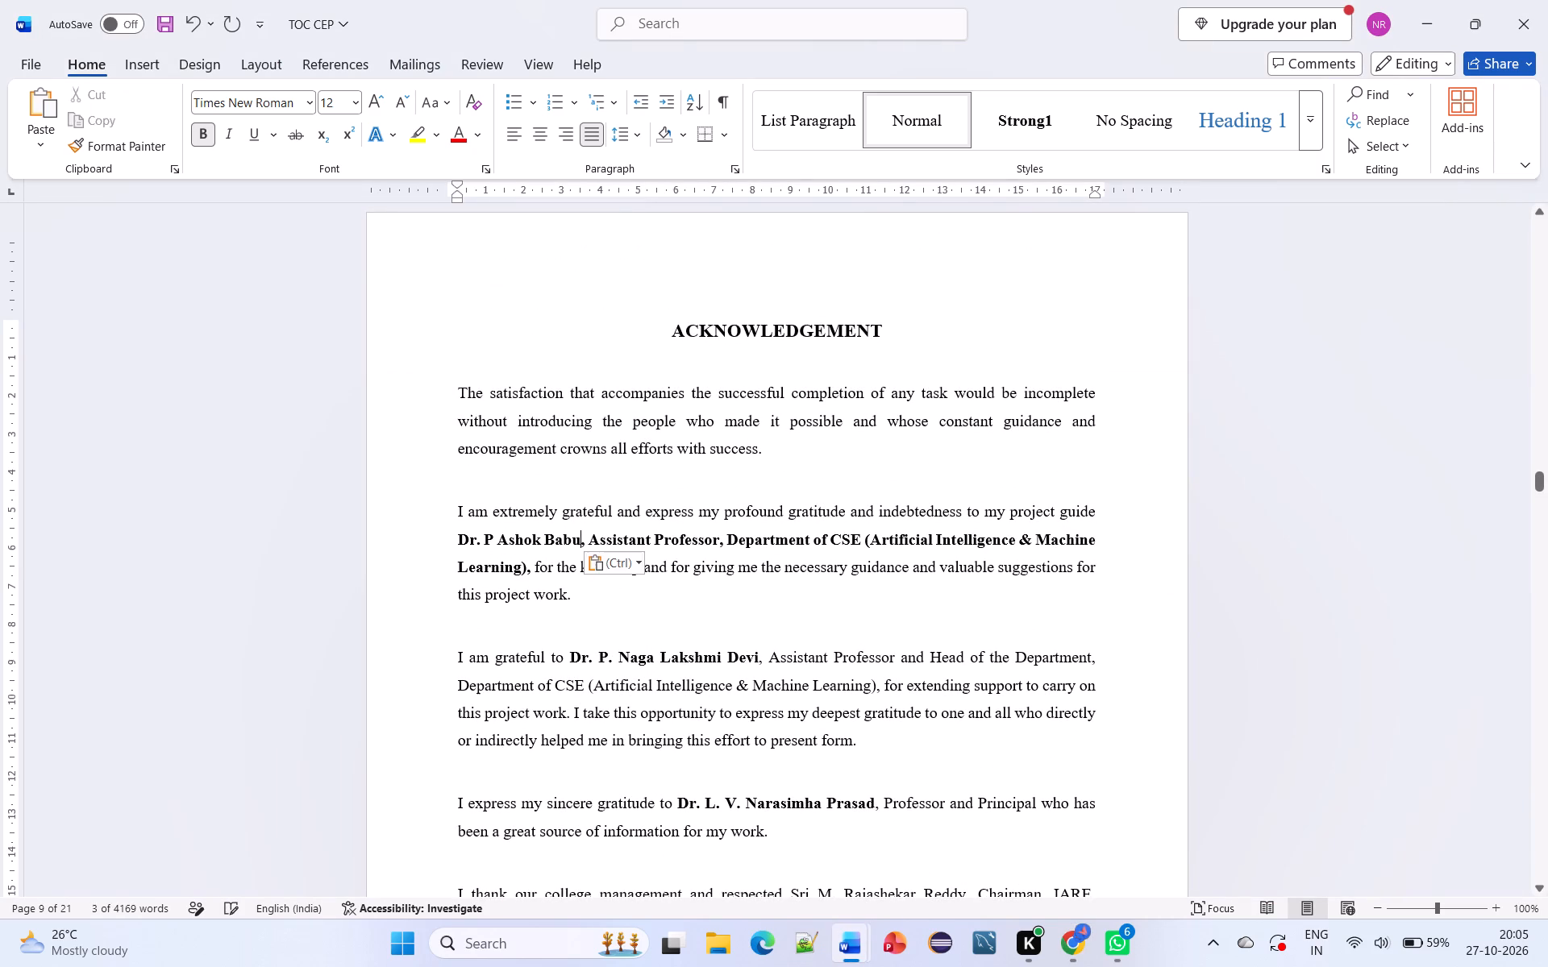
Check the project guide's designation on the IARE profile page in Chrome and change it to "Professor" in the Word Acknowledgement.
key(alt+Tab)
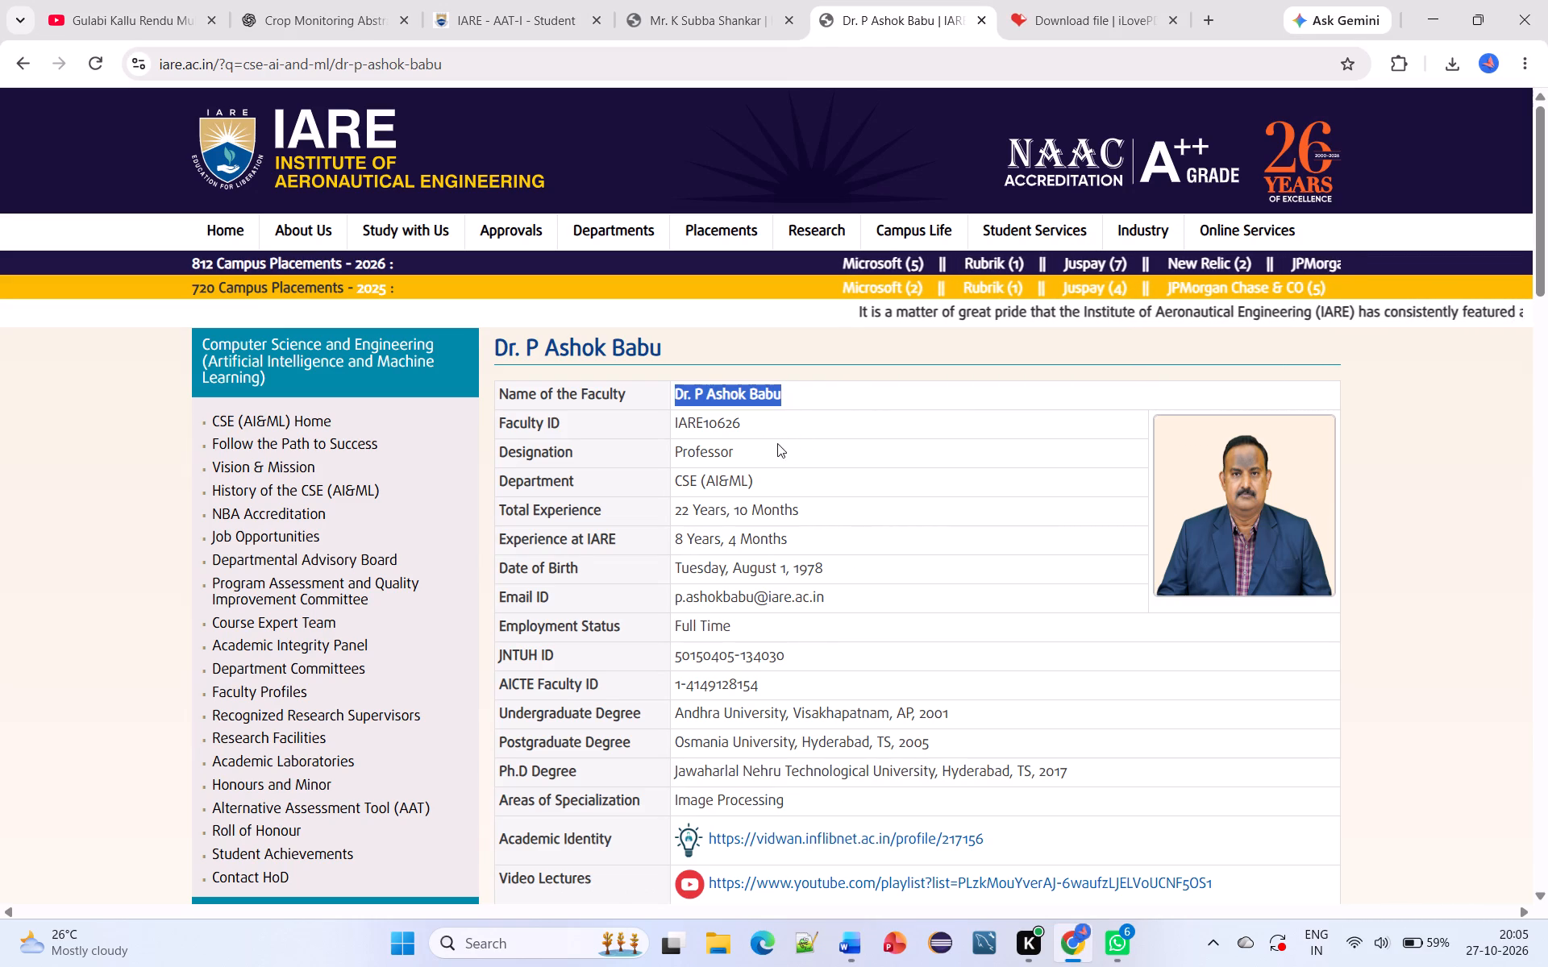
drag(760, 453, 672, 446)
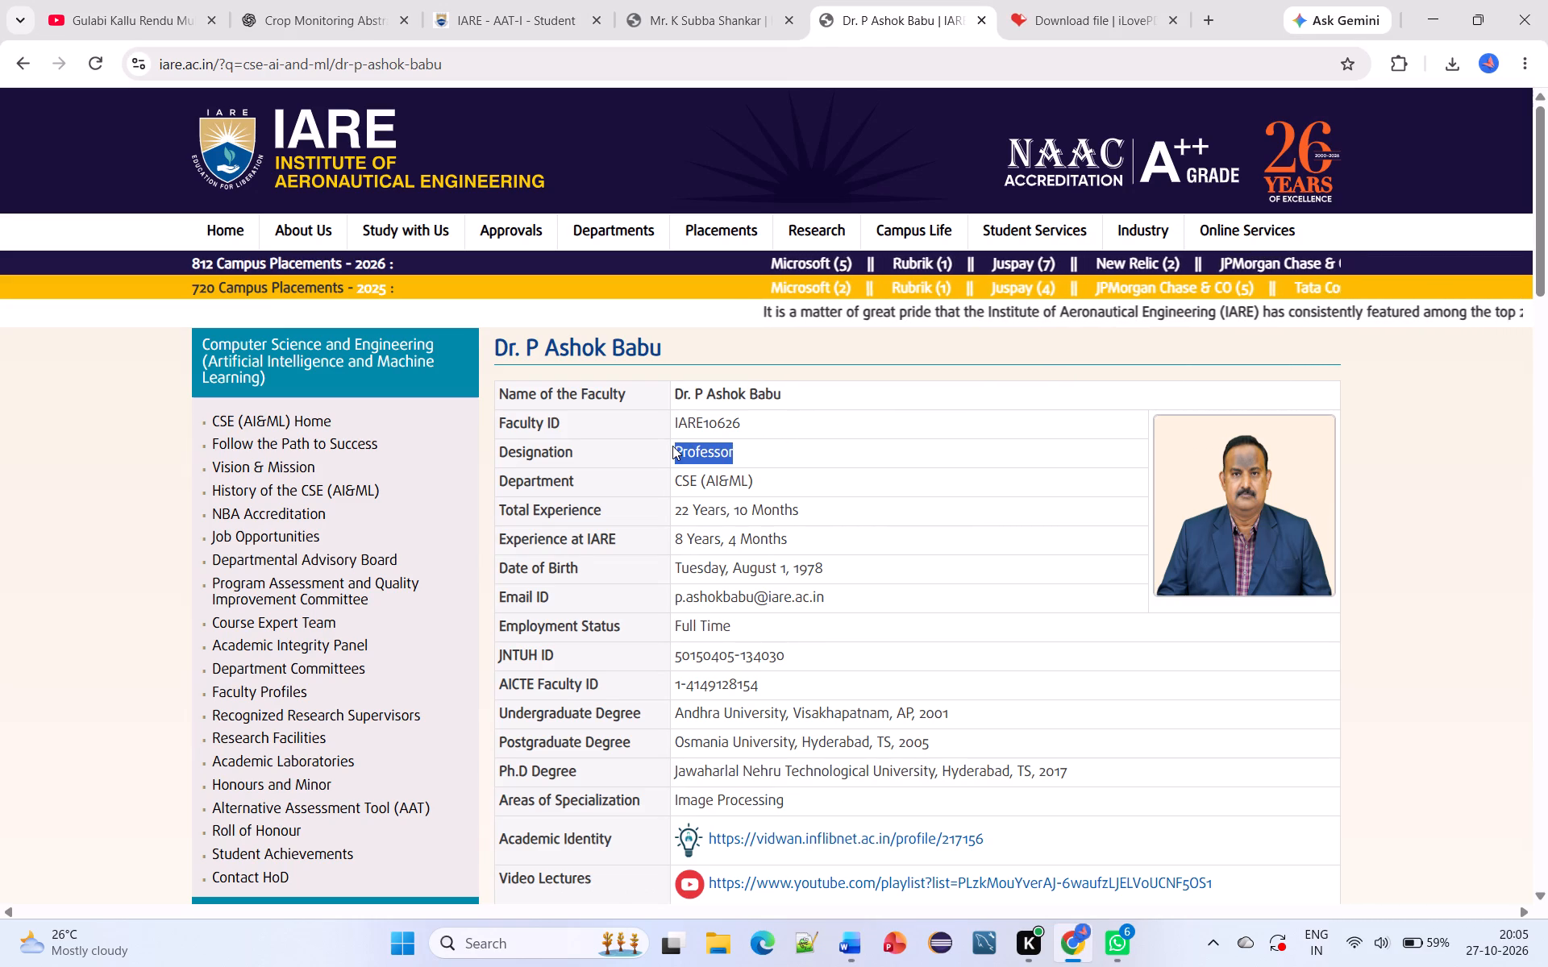
key(ctrl+c)
key(alt+Tab)
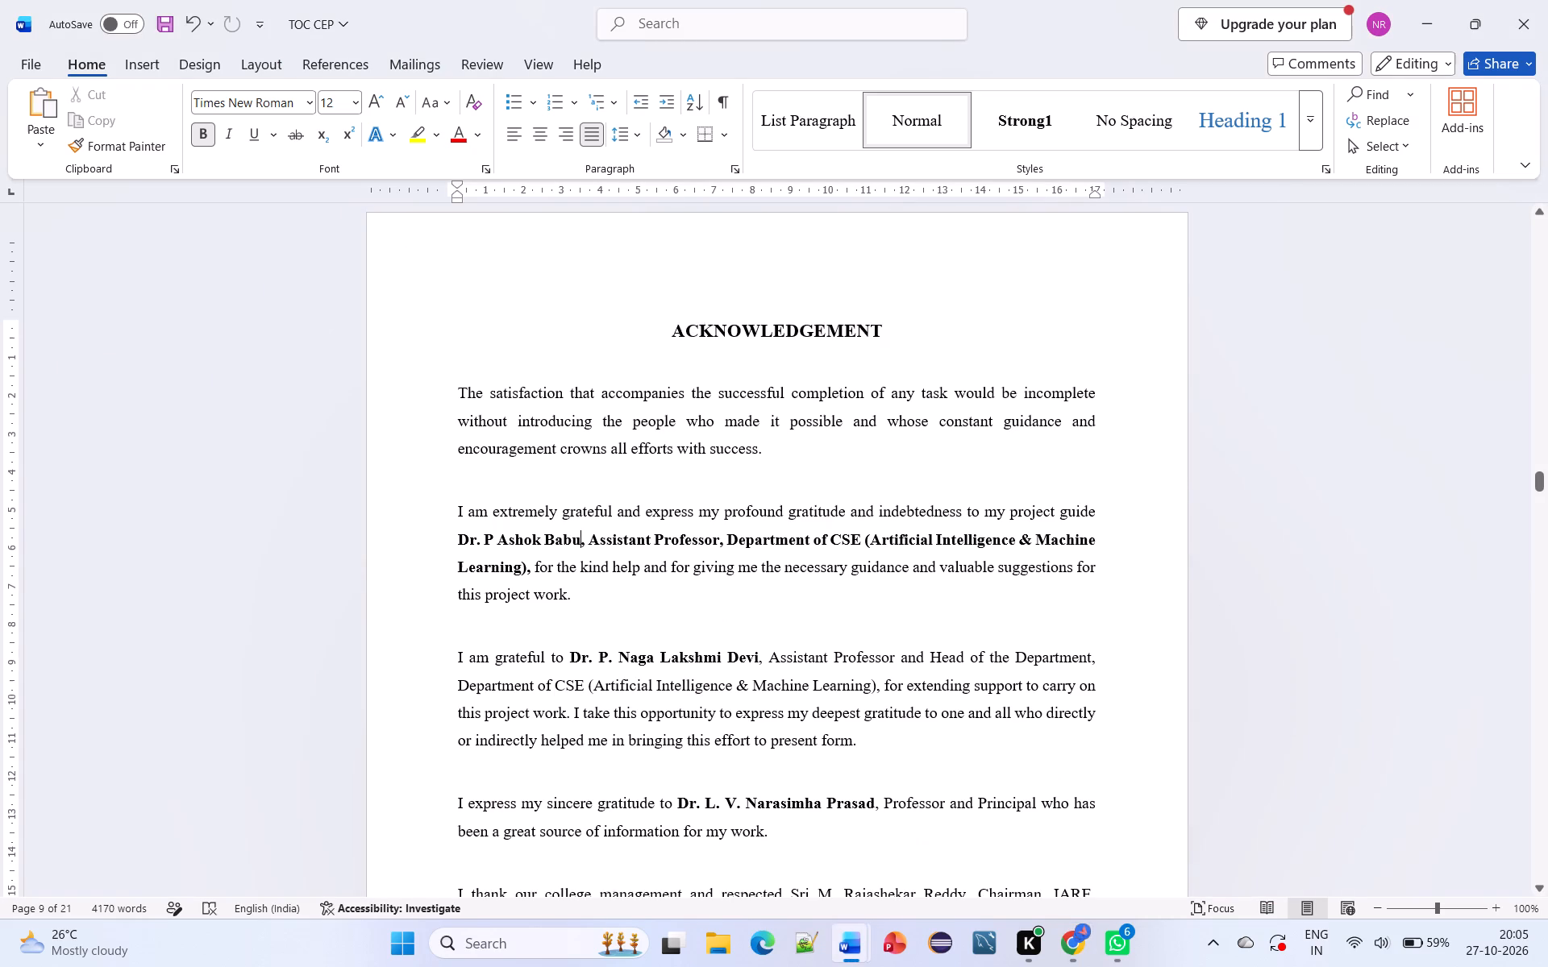
click(657, 538)
key(BackSpace)
key(BackSpace)
key(BackSpace)
key(BackSpace)
key(BackSpace)
key(BackSpace)
key(BackSpace)
key(BackSpace)
key(BackSpace)
key(BackSpace)
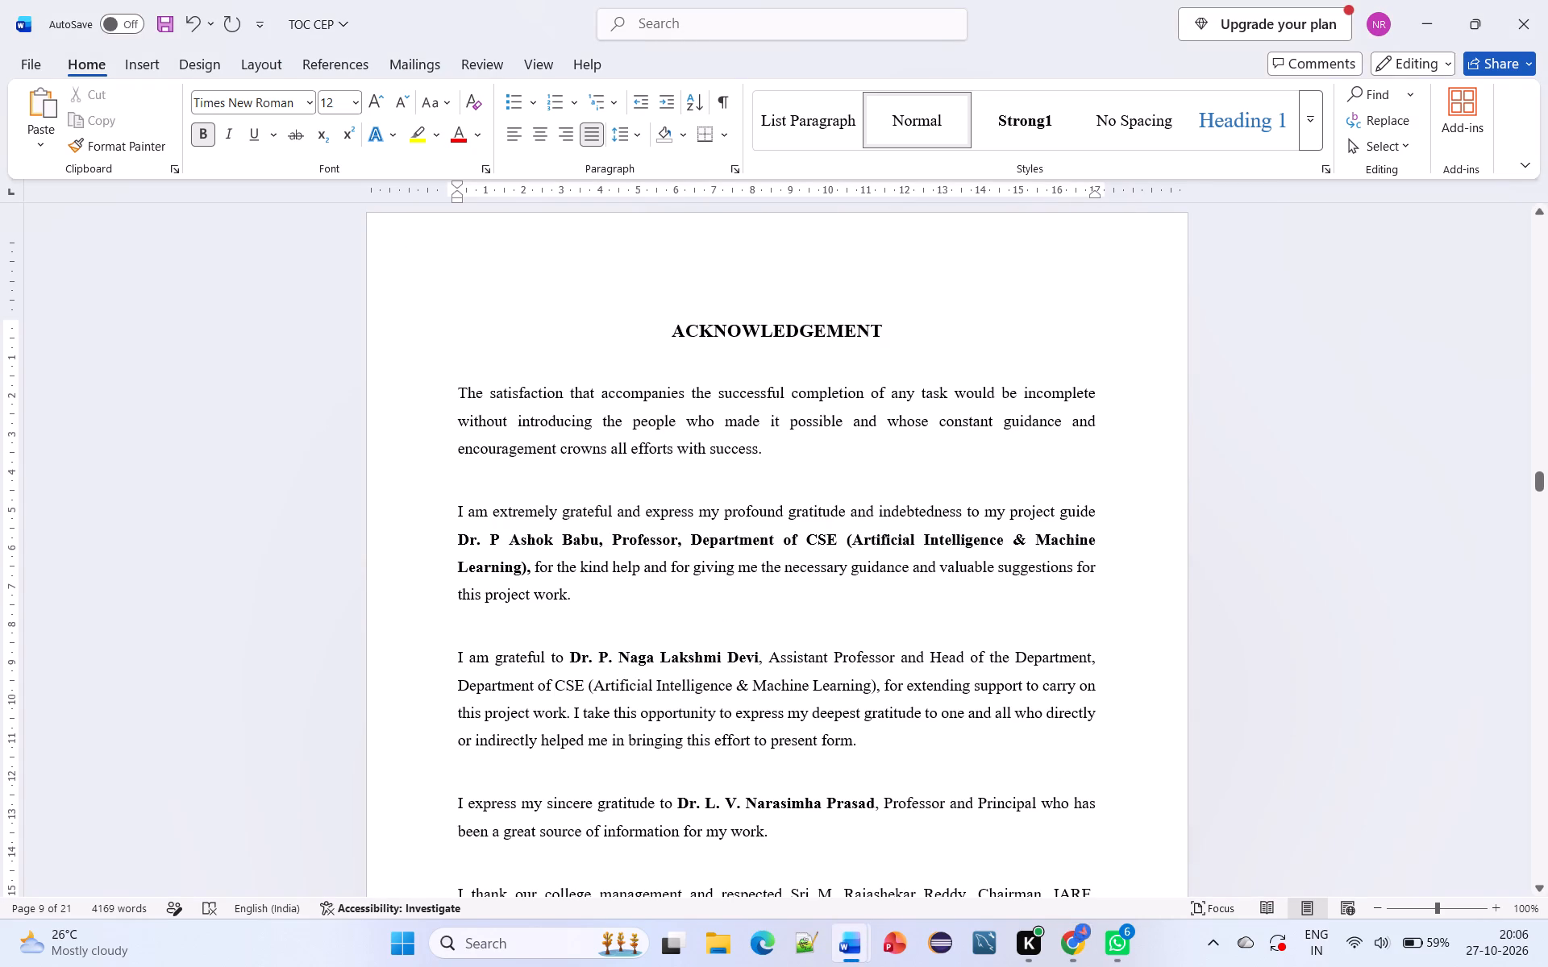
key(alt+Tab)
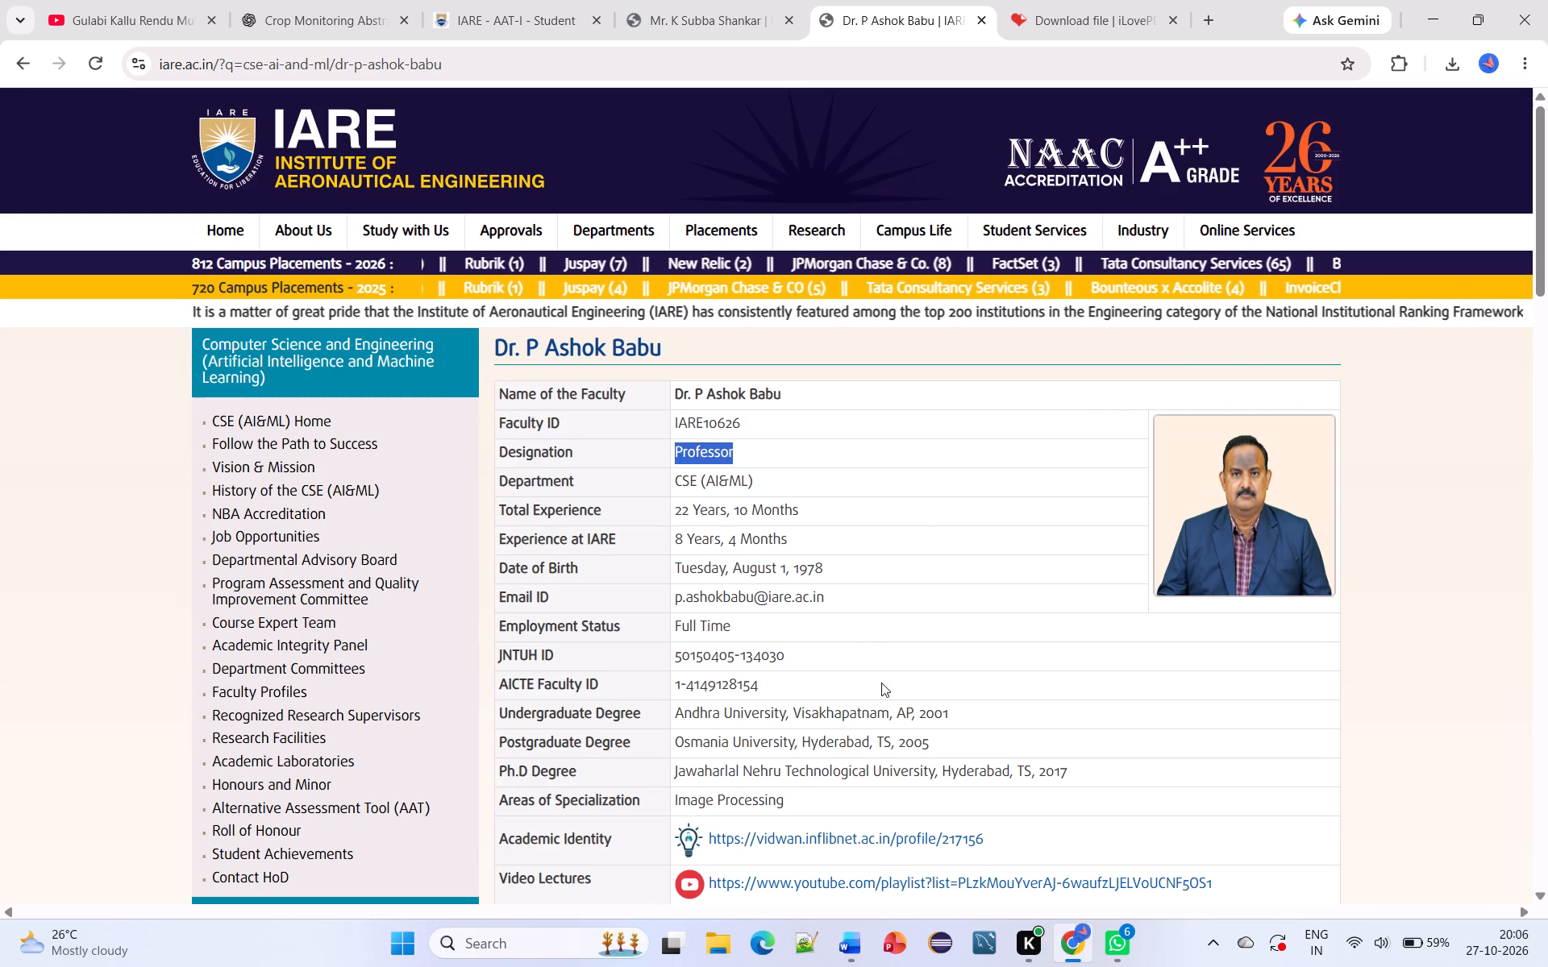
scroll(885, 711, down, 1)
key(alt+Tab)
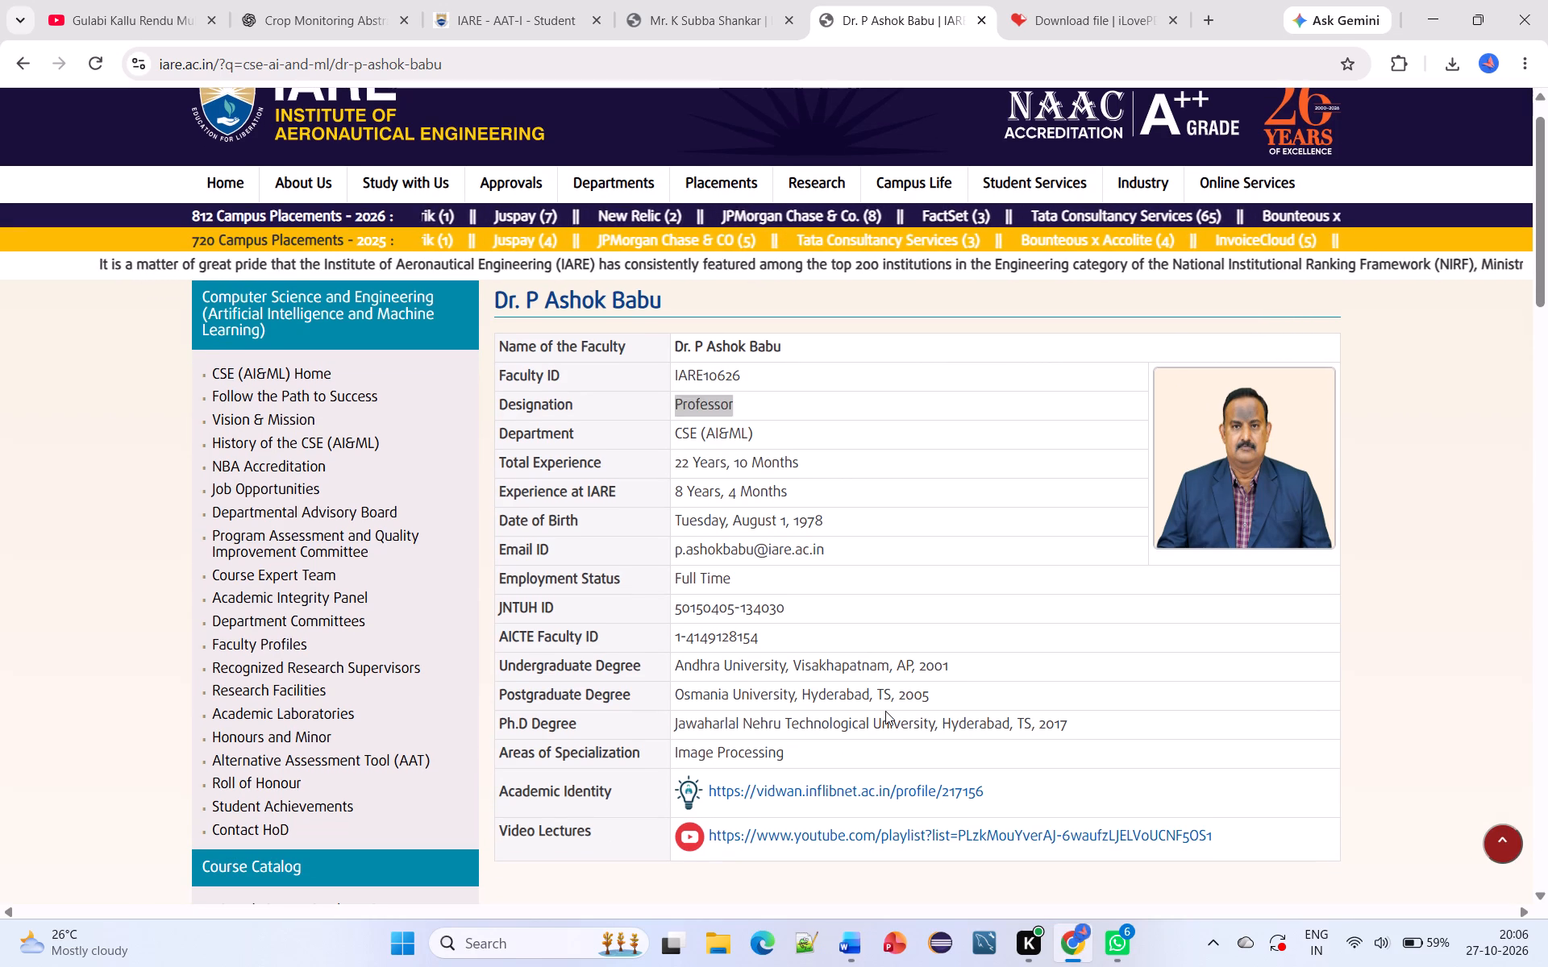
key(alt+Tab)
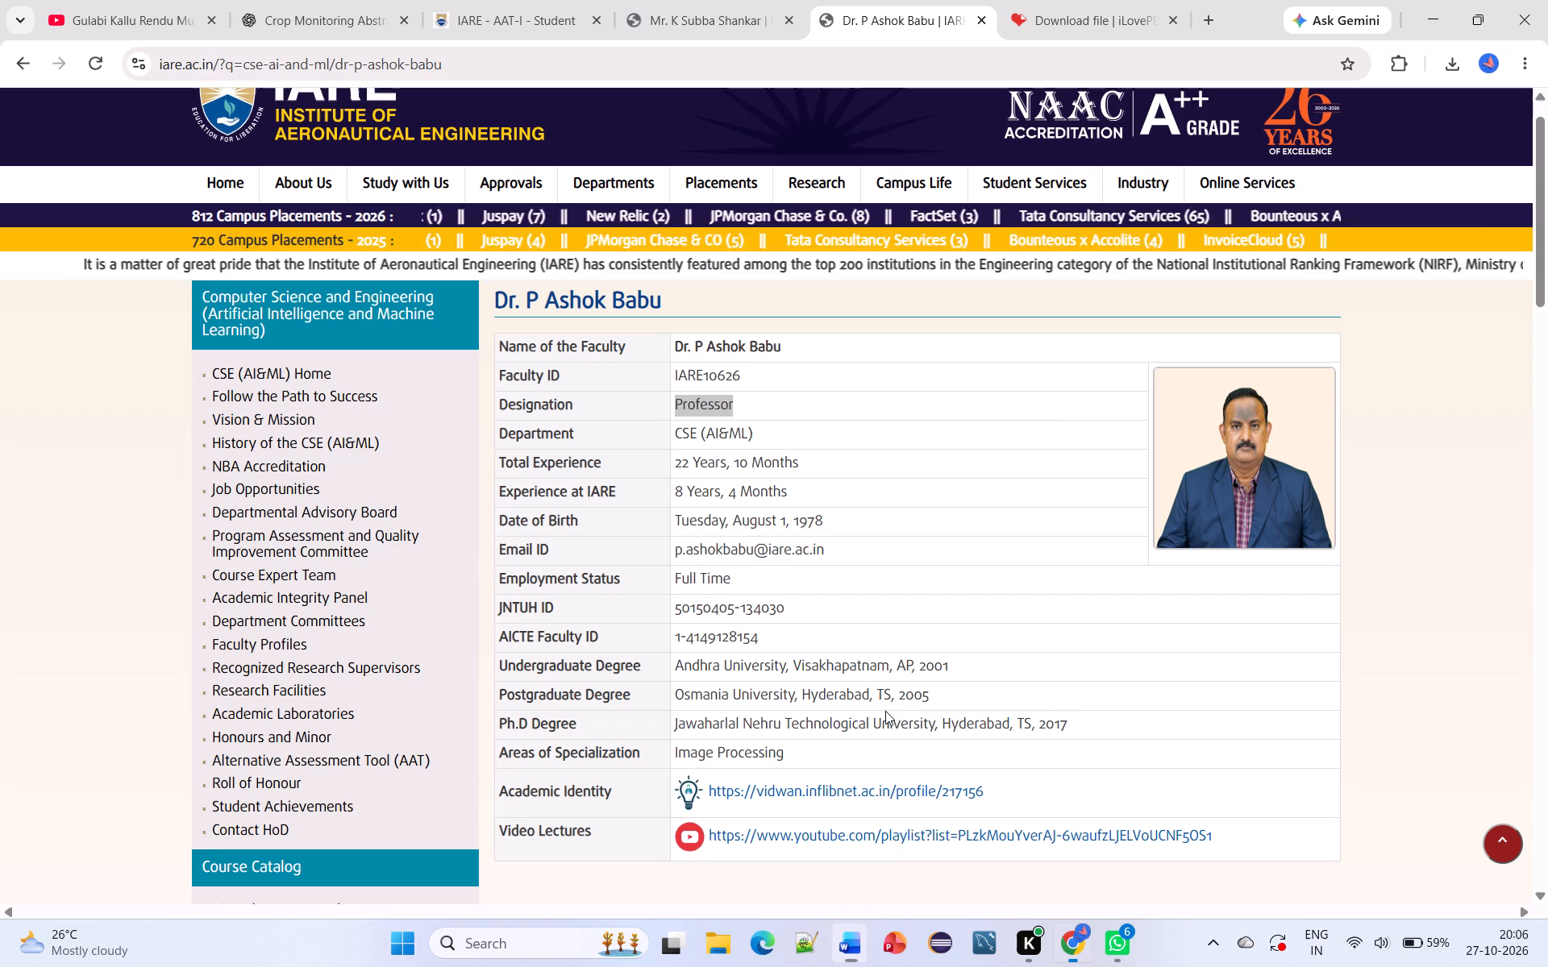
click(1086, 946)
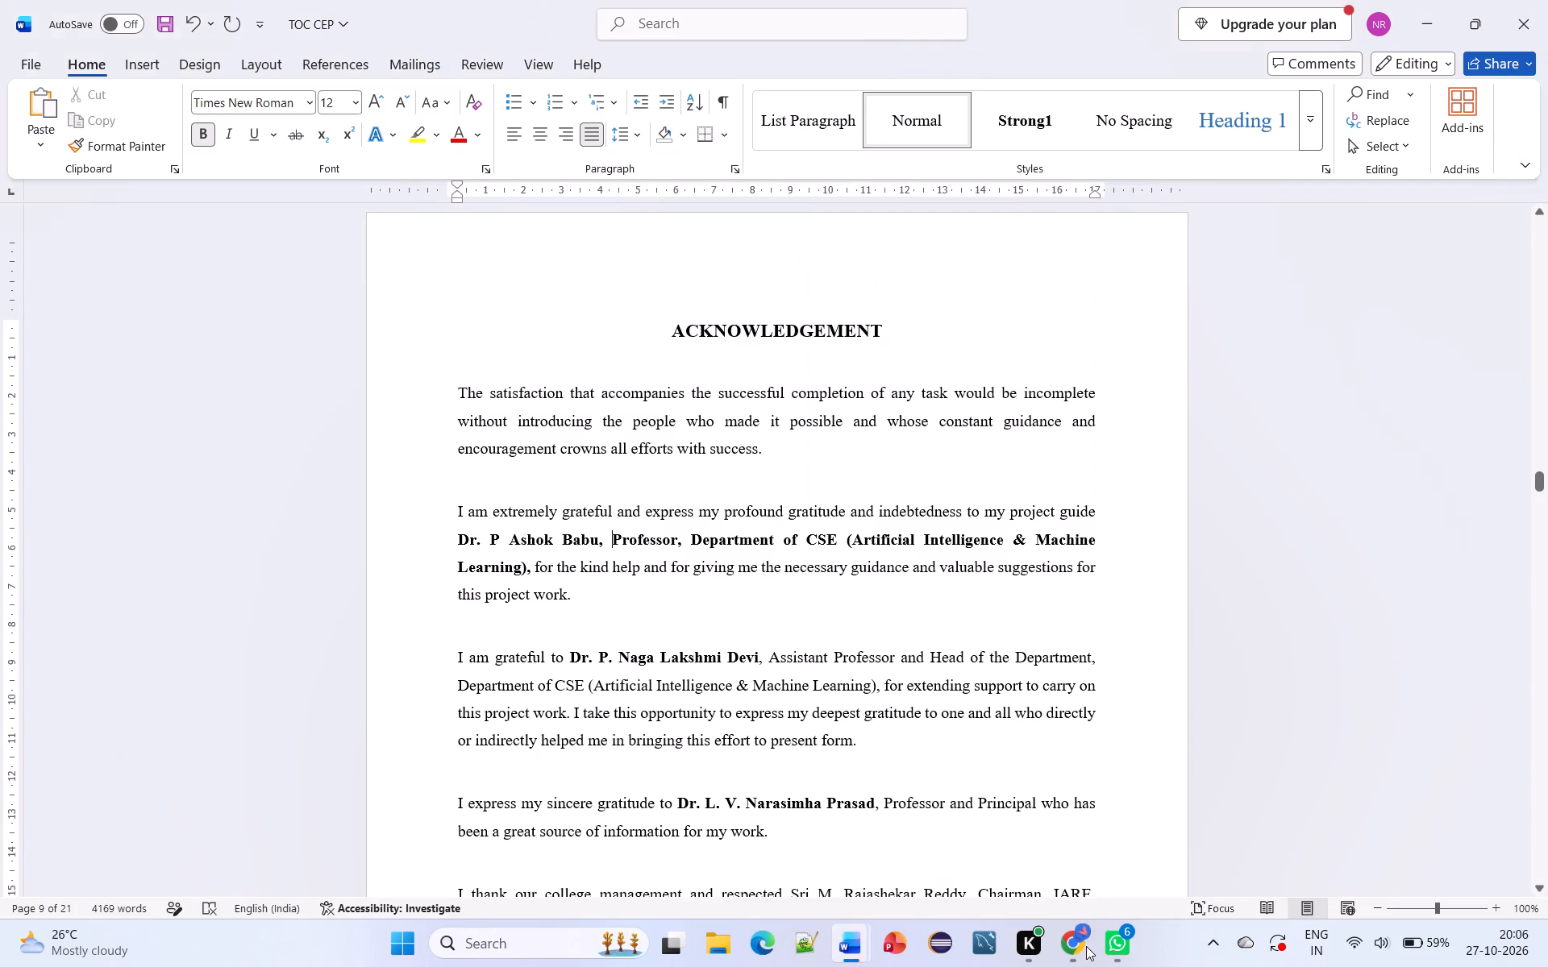
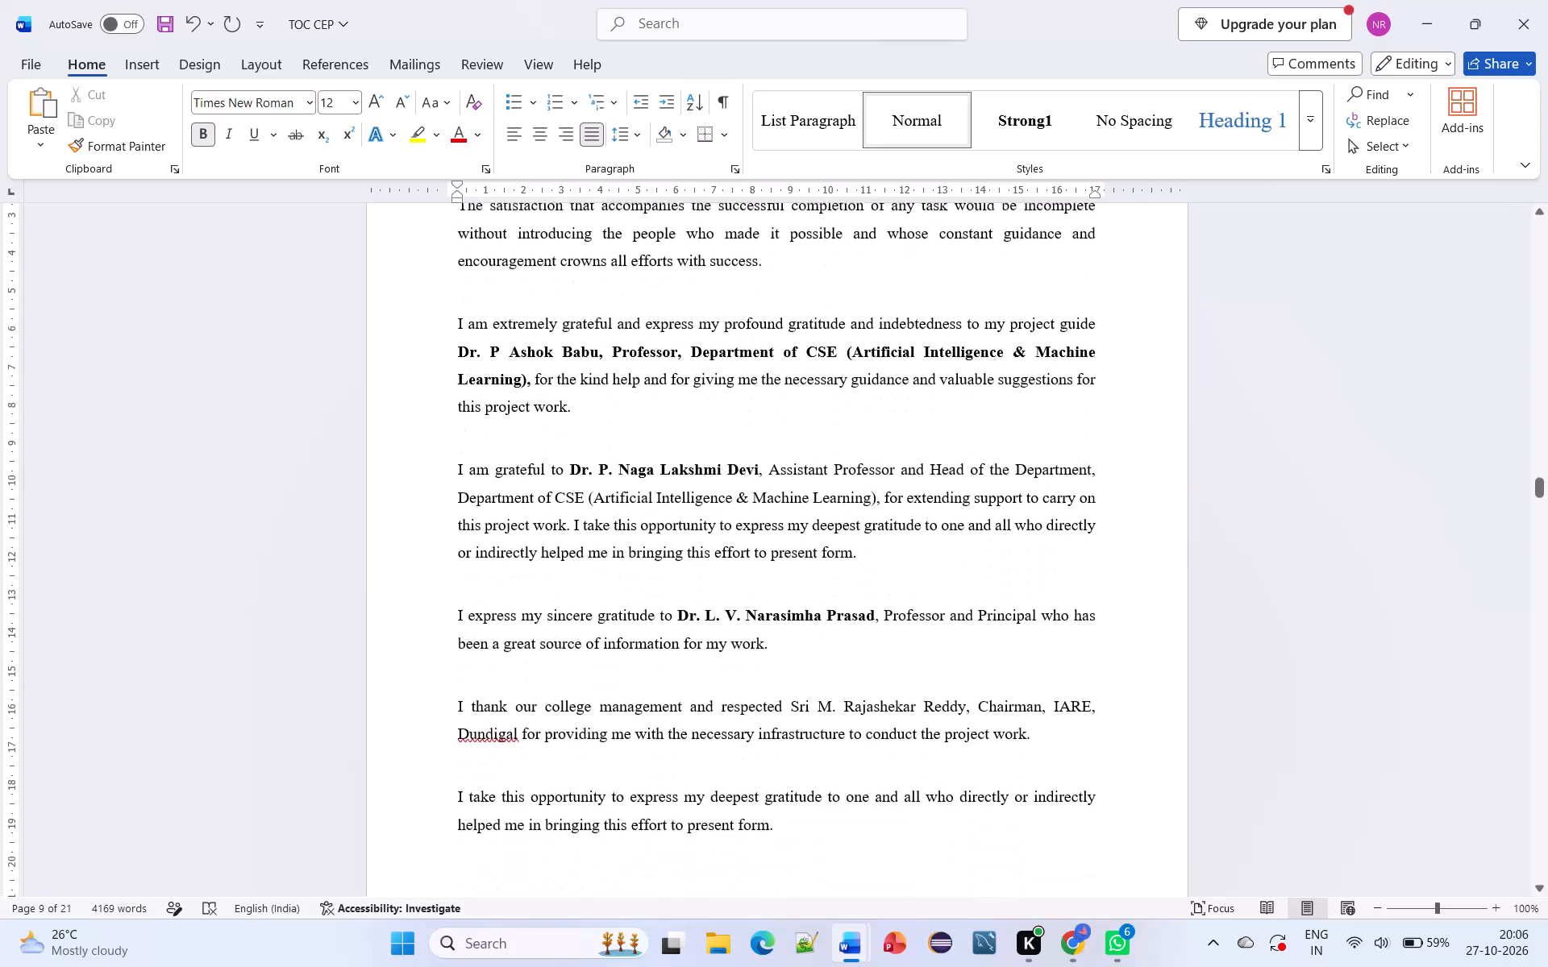
Close the oose_rep document and return to the Acknowledgement page of the TOC CEP report.
scroll(899, 637, down, 4)
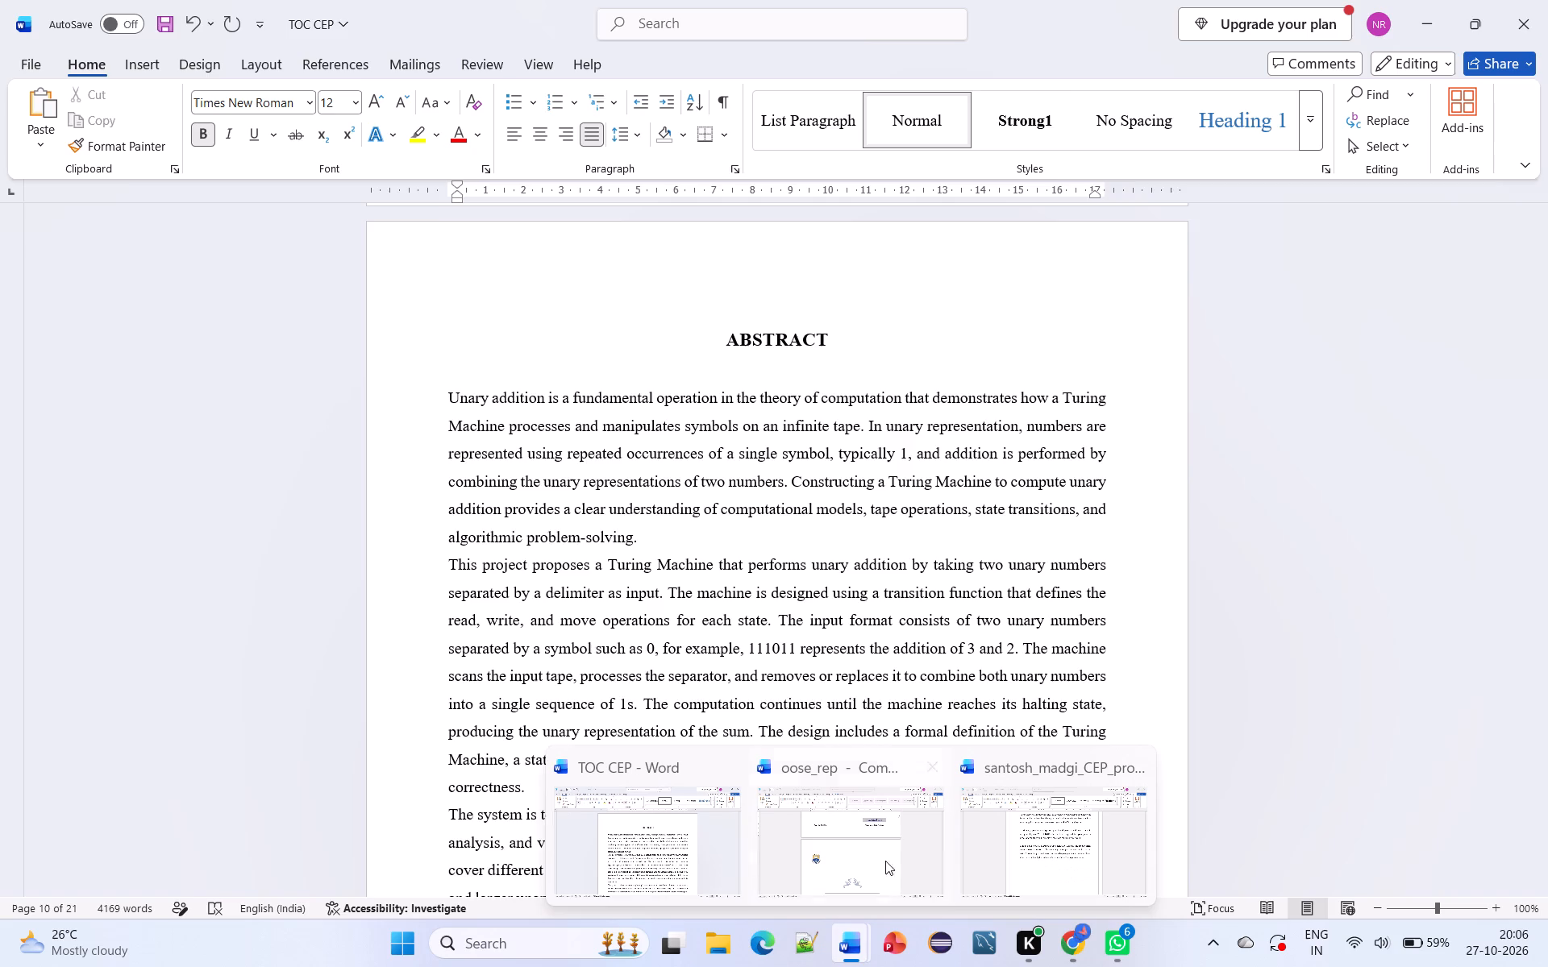
click(932, 776)
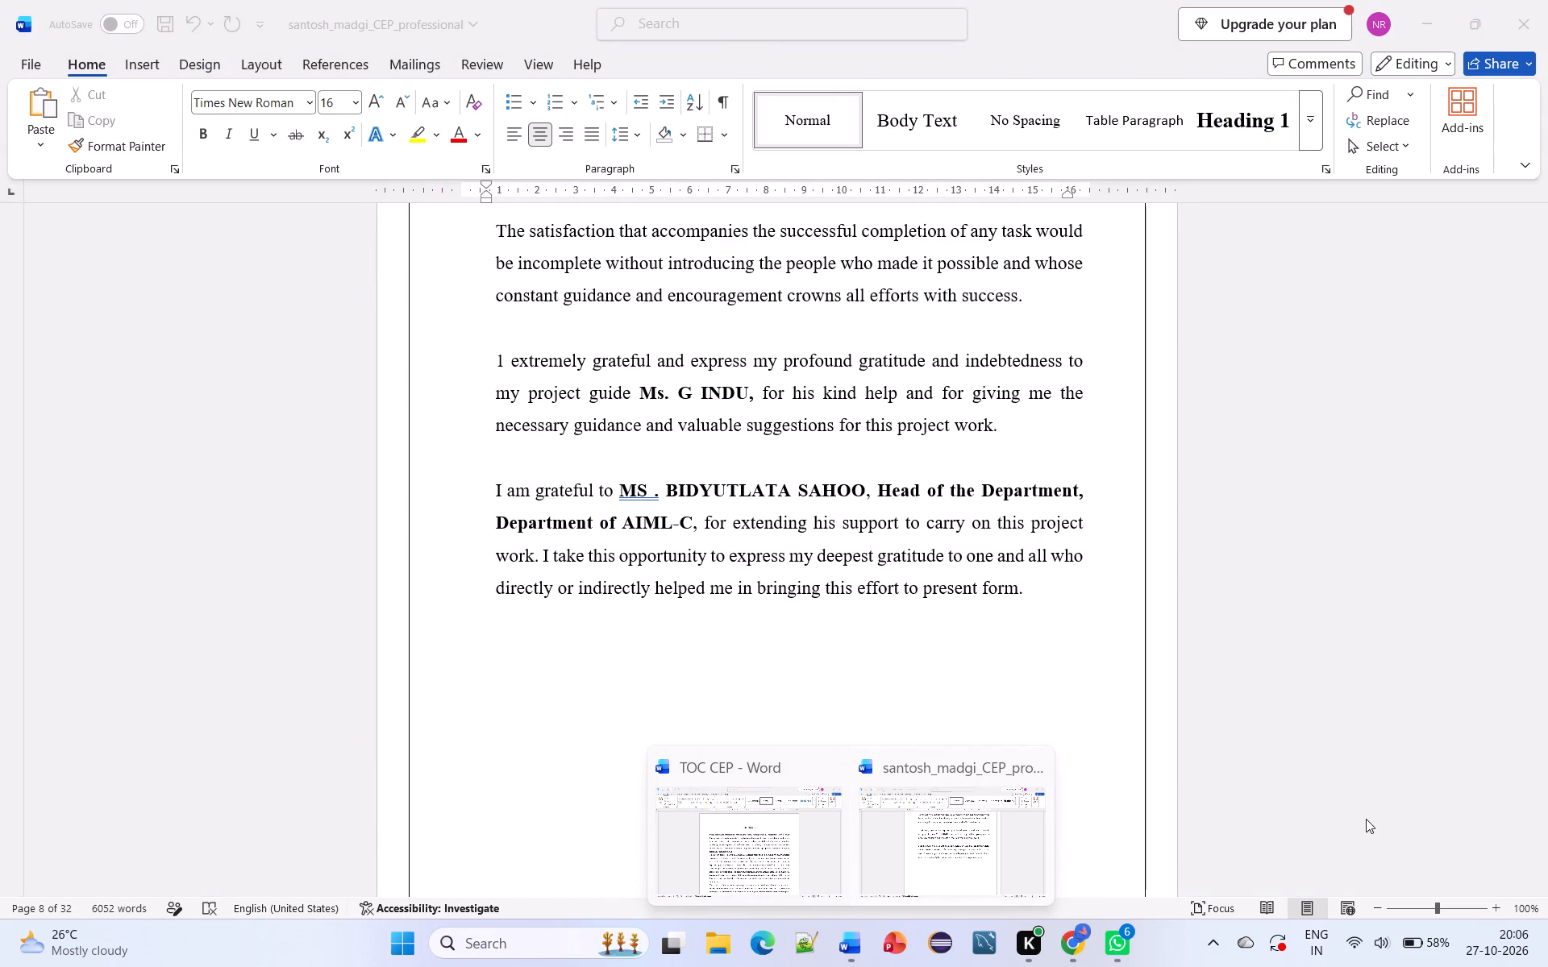
scroll(1171, 610, up, 2)
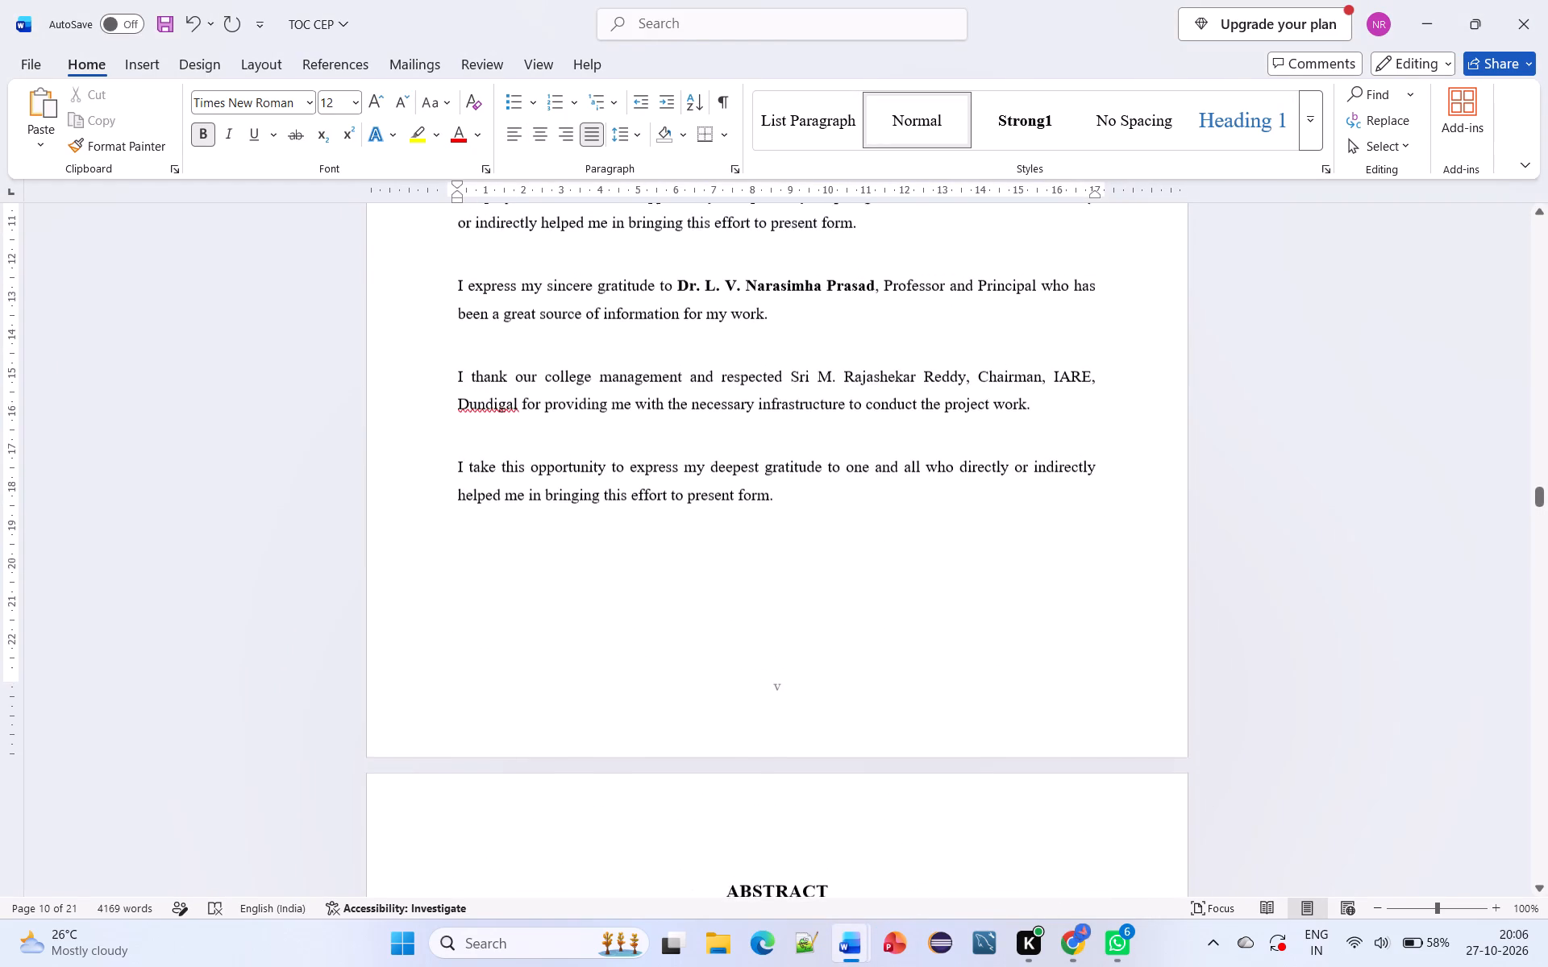
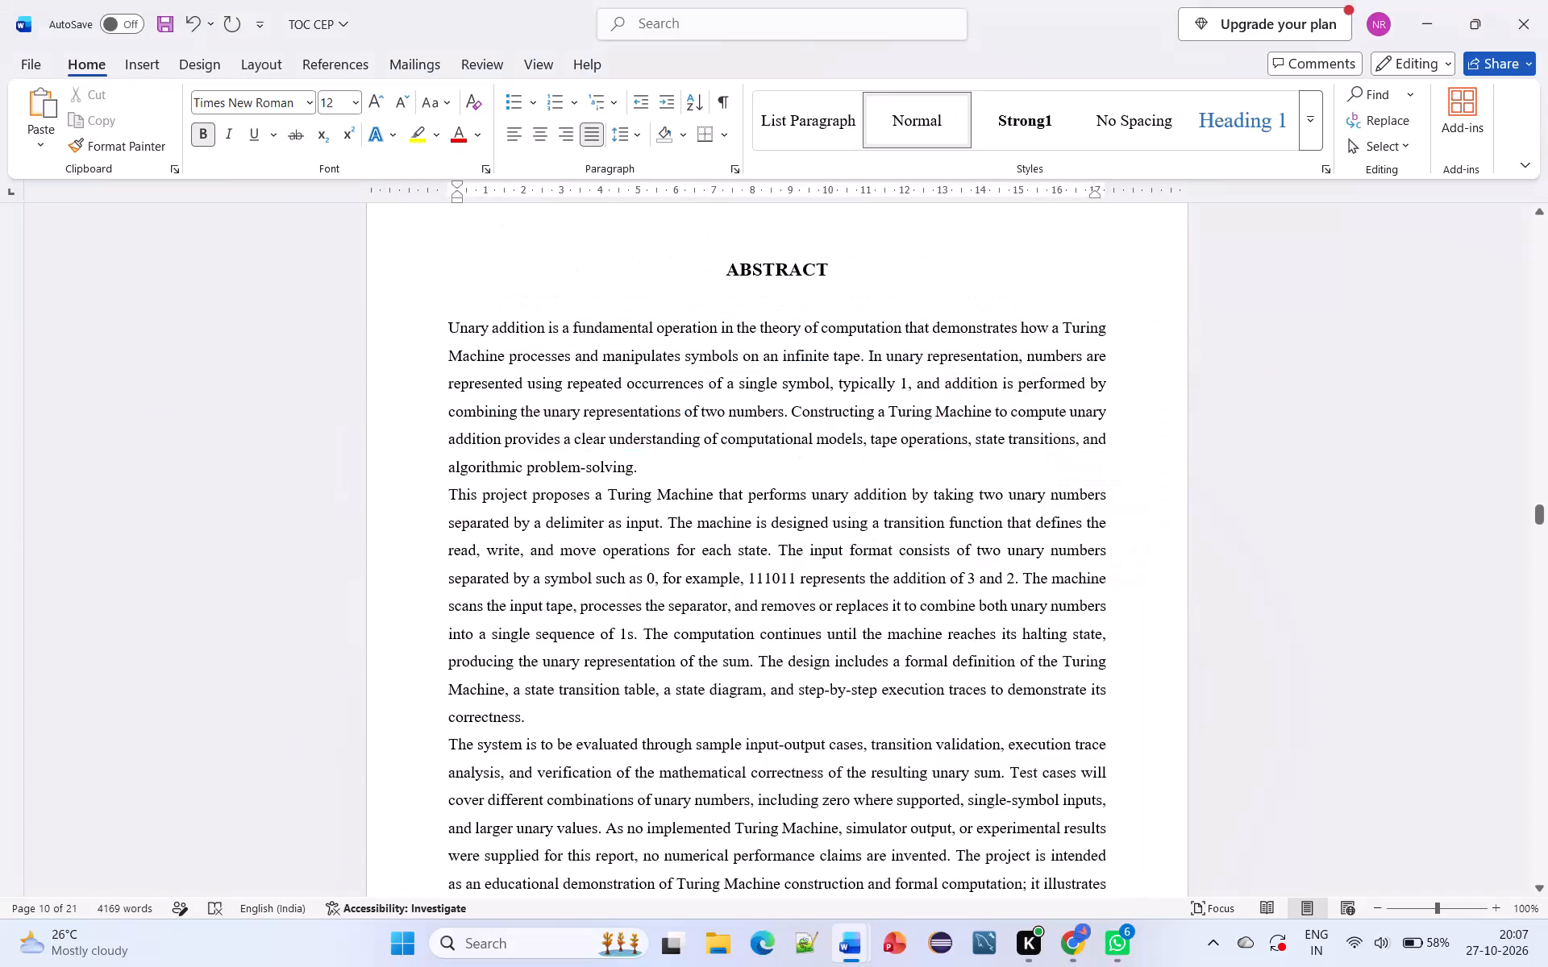
Copy all the abstract paragraphs under the Abstract heading in the other open CEP report on Regression Trees for Energy Consumption.
key(alt+Tab)
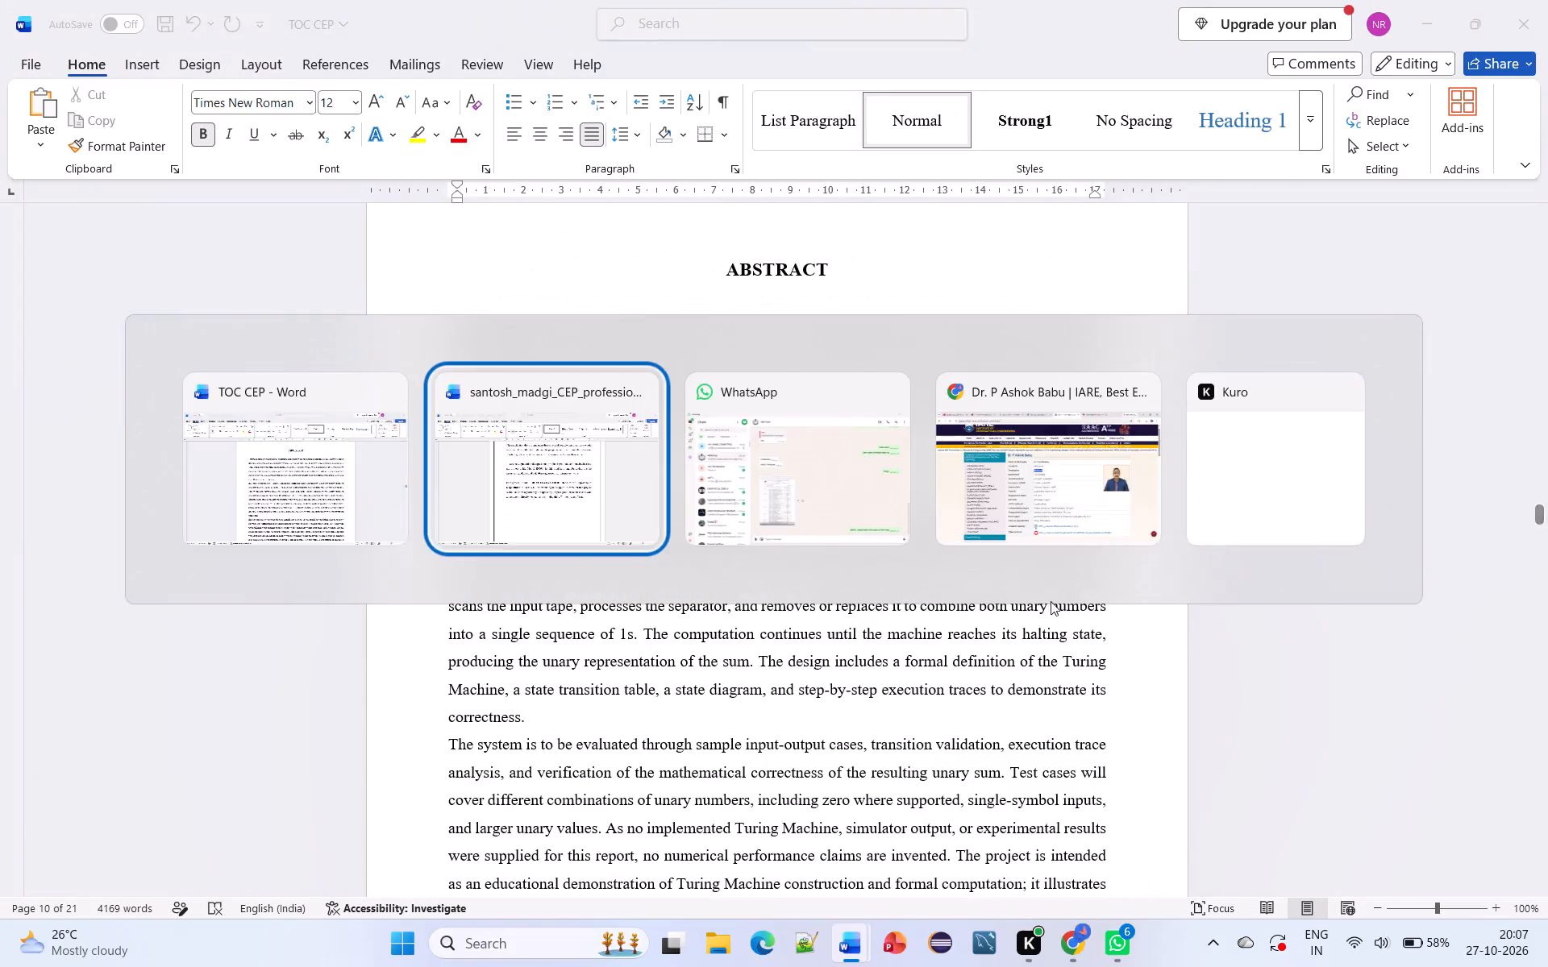
scroll(972, 577, down, 3)
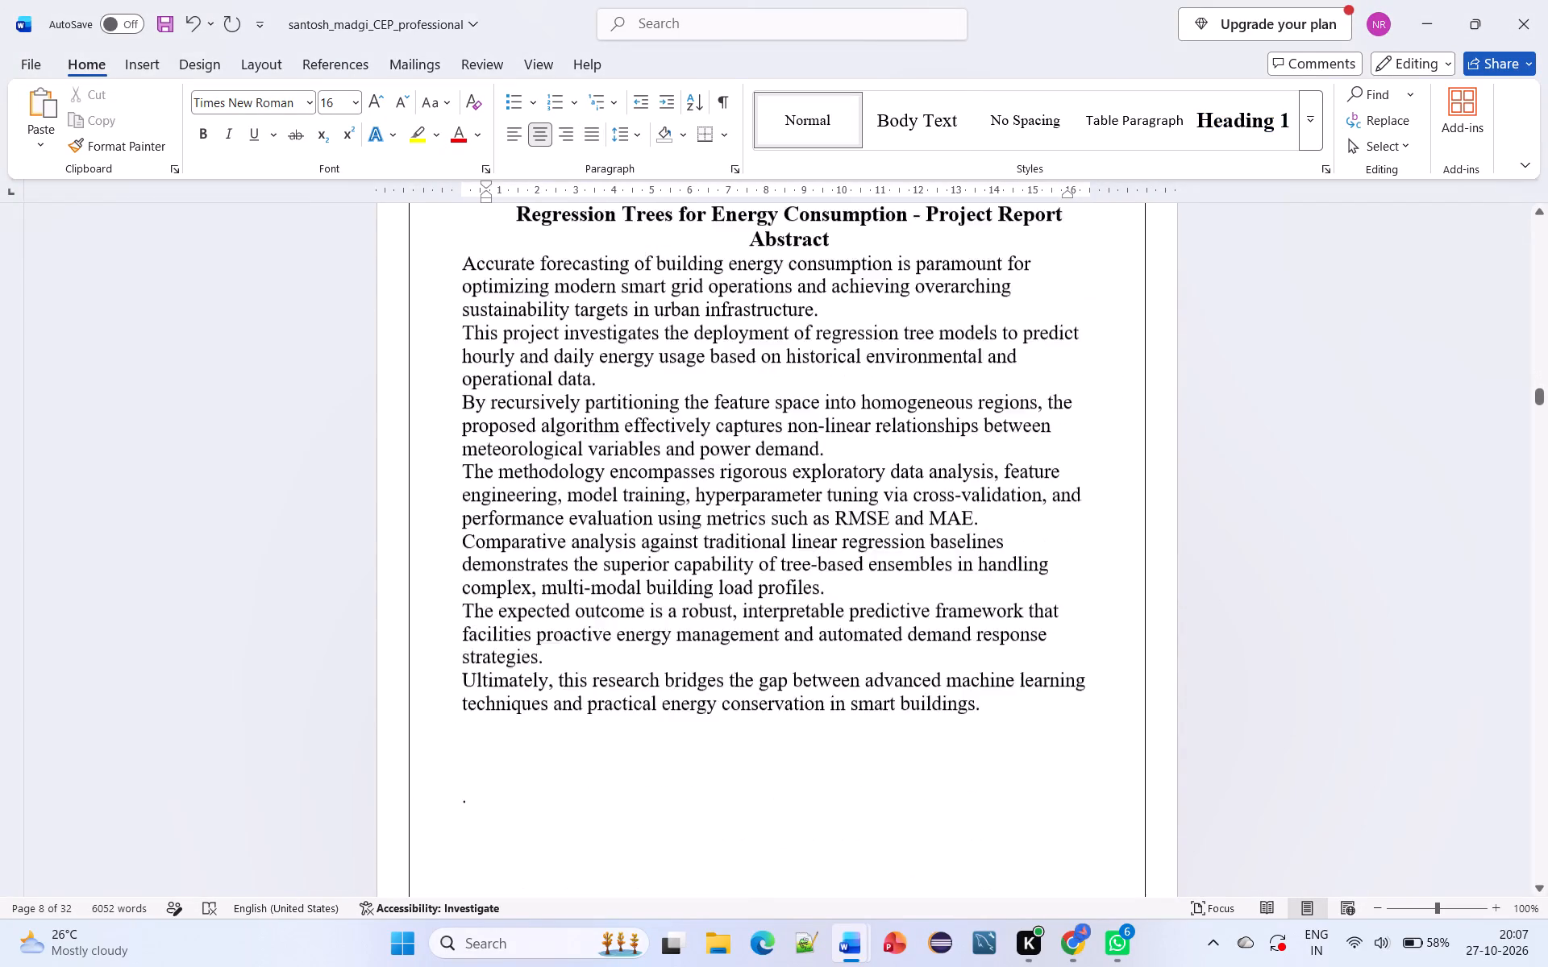
scroll(972, 577, up, 2)
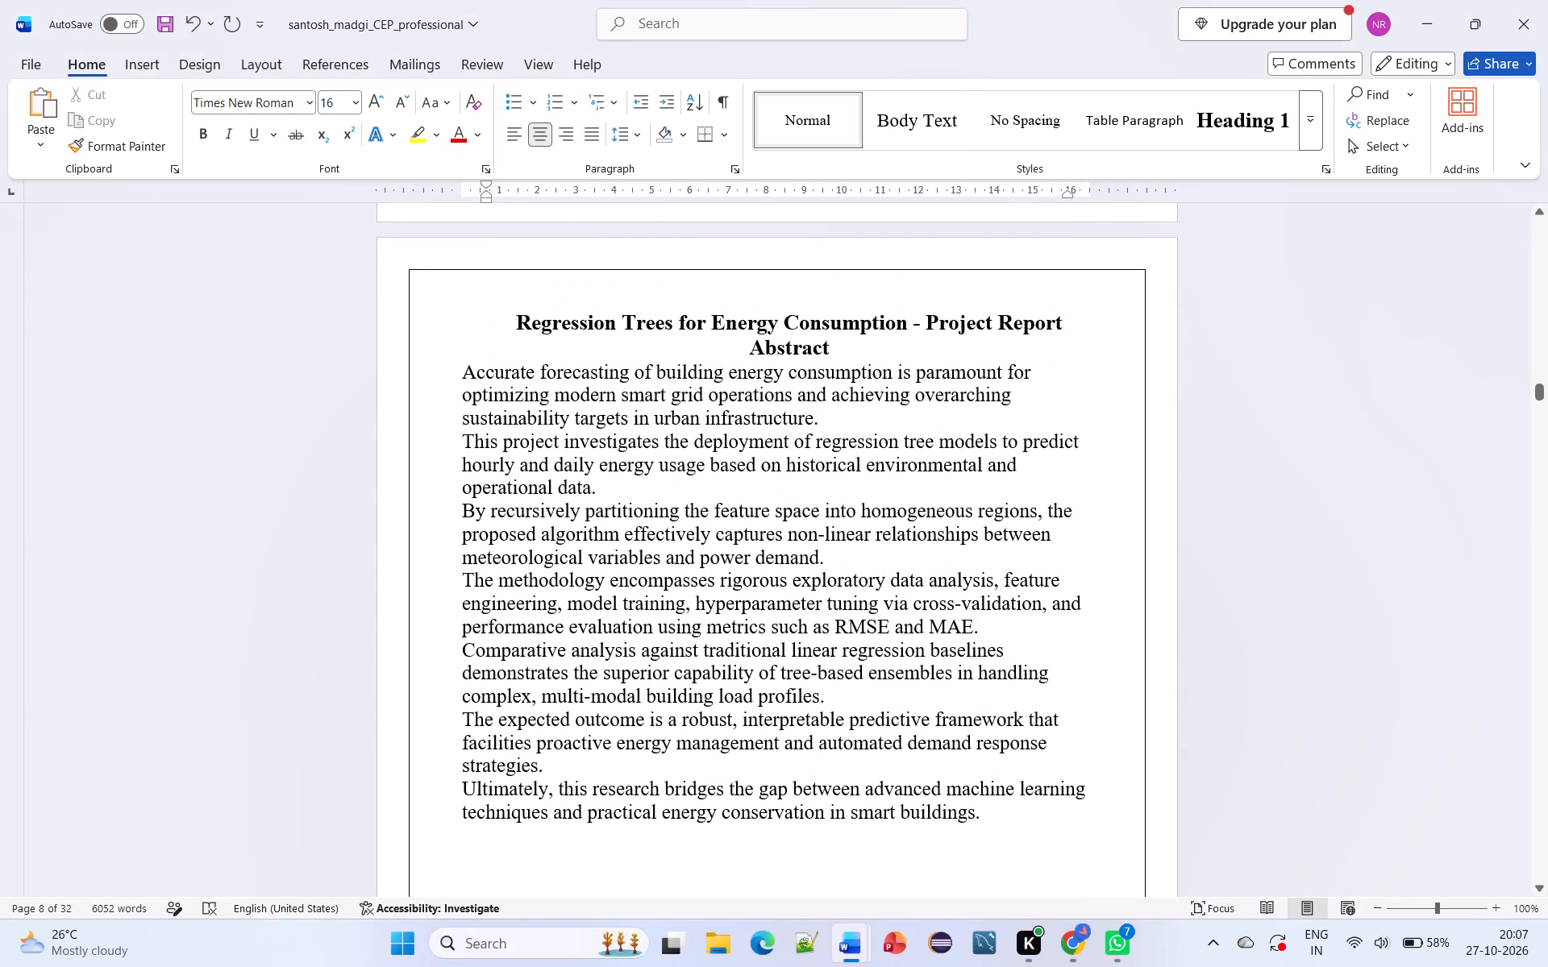
drag(1000, 765, 992, 765)
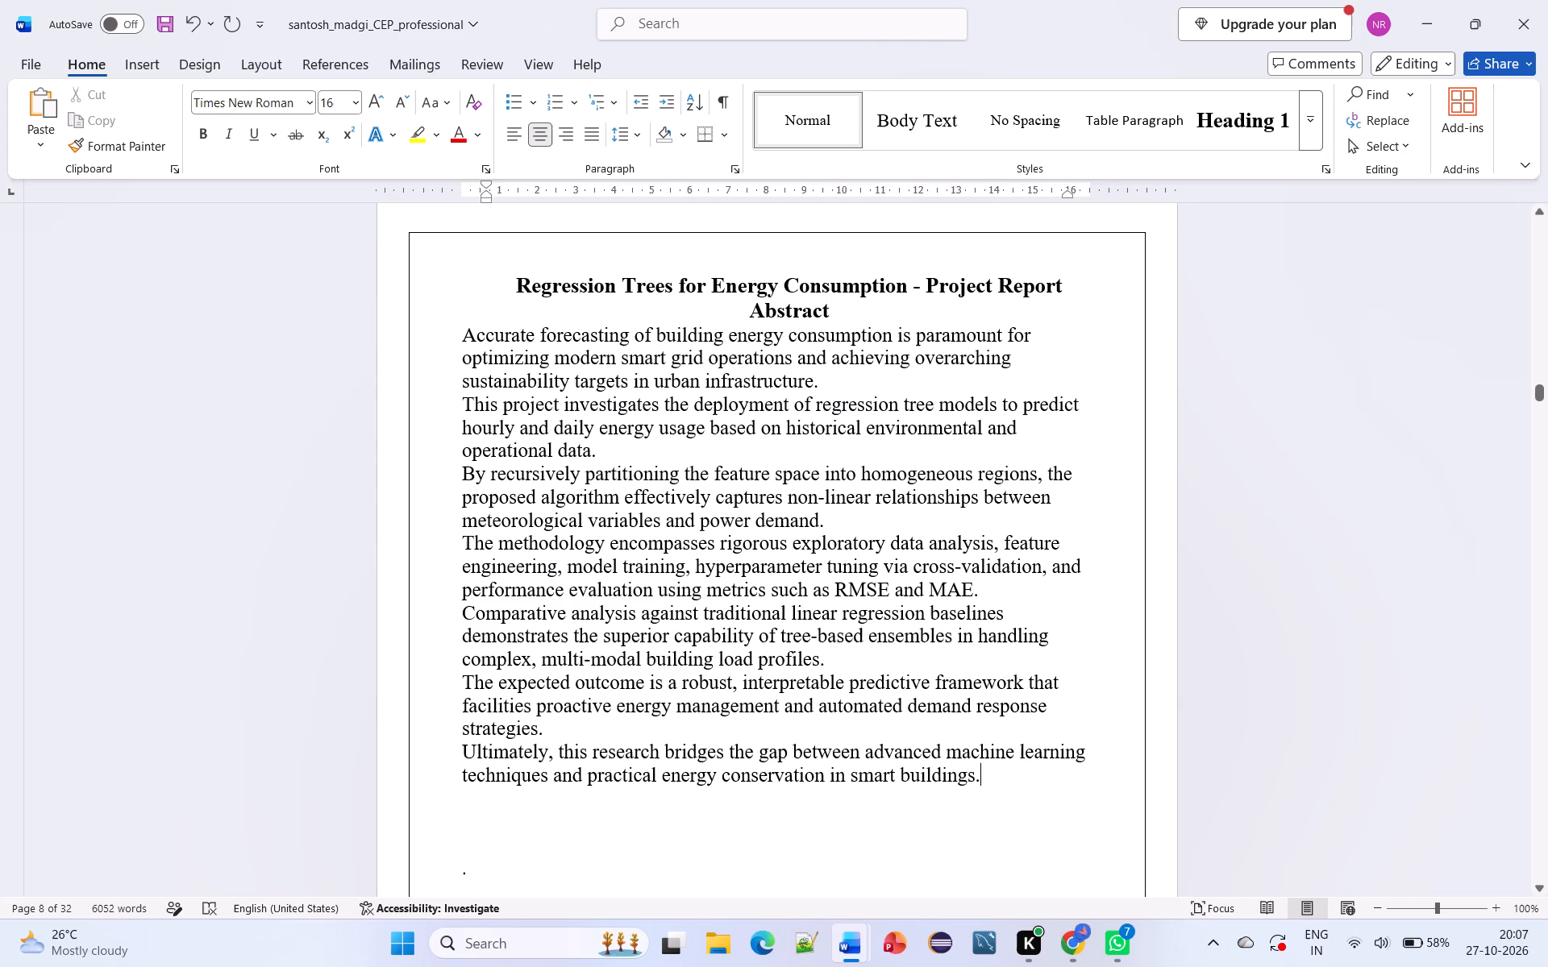
drag(992, 765, 493, 327)
key(ctrl+c)
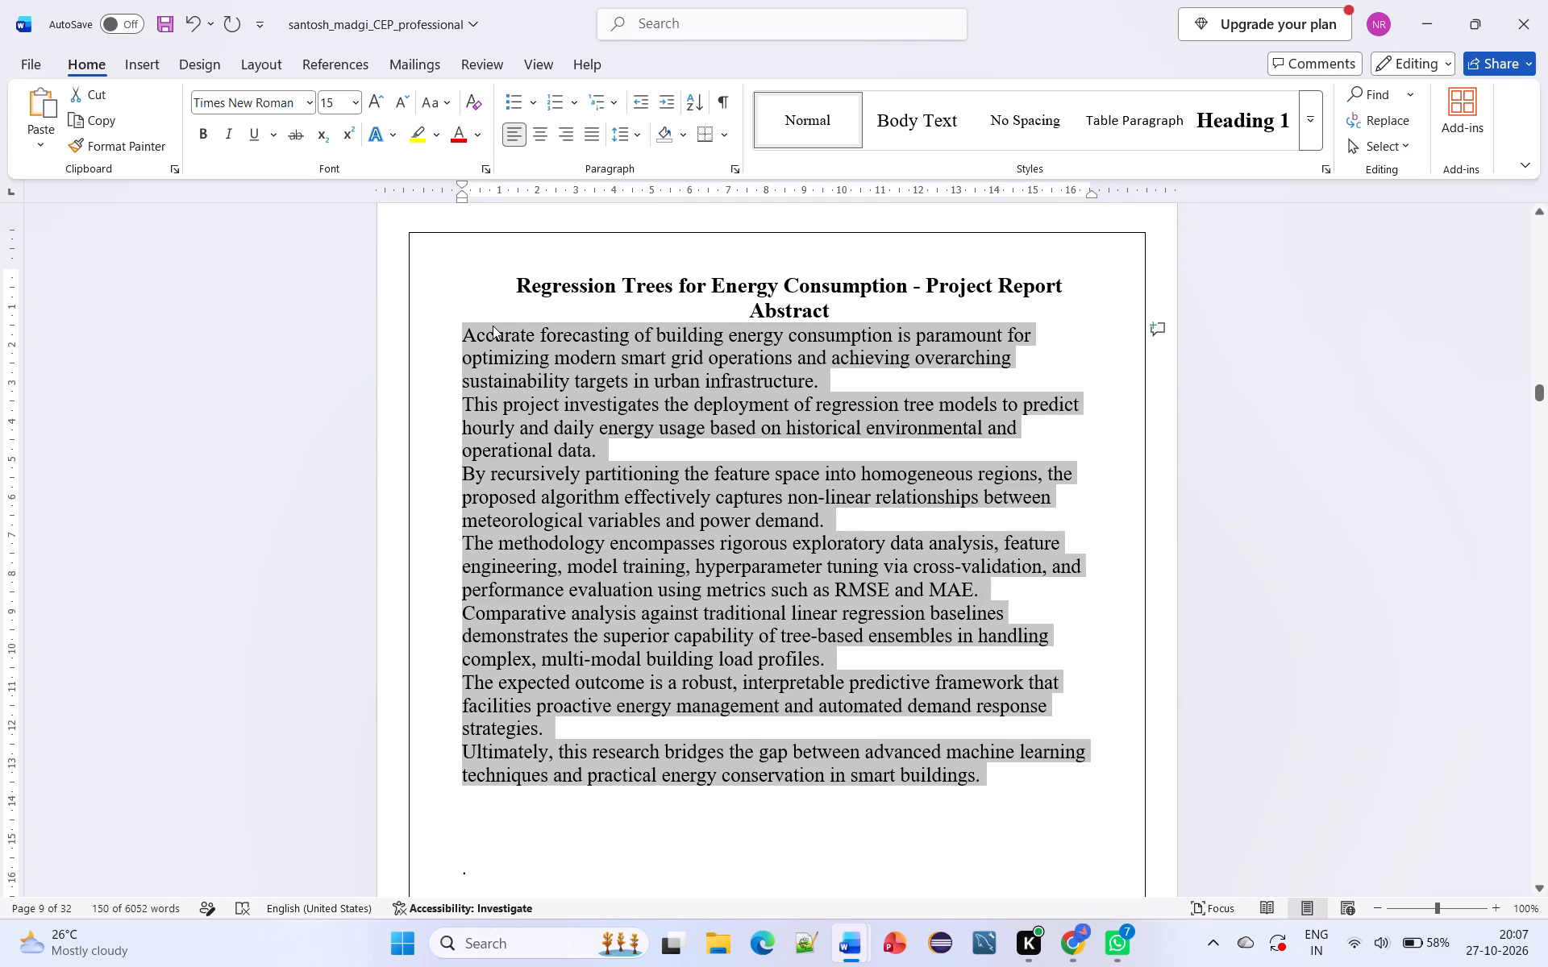
Replace the Turing Machine abstract paragraphs in the TOC CEP report with the copied energy consumption abstract, leaving the Keywords paragraph.
key(alt+Tab)
drag(447, 323, 829, 959)
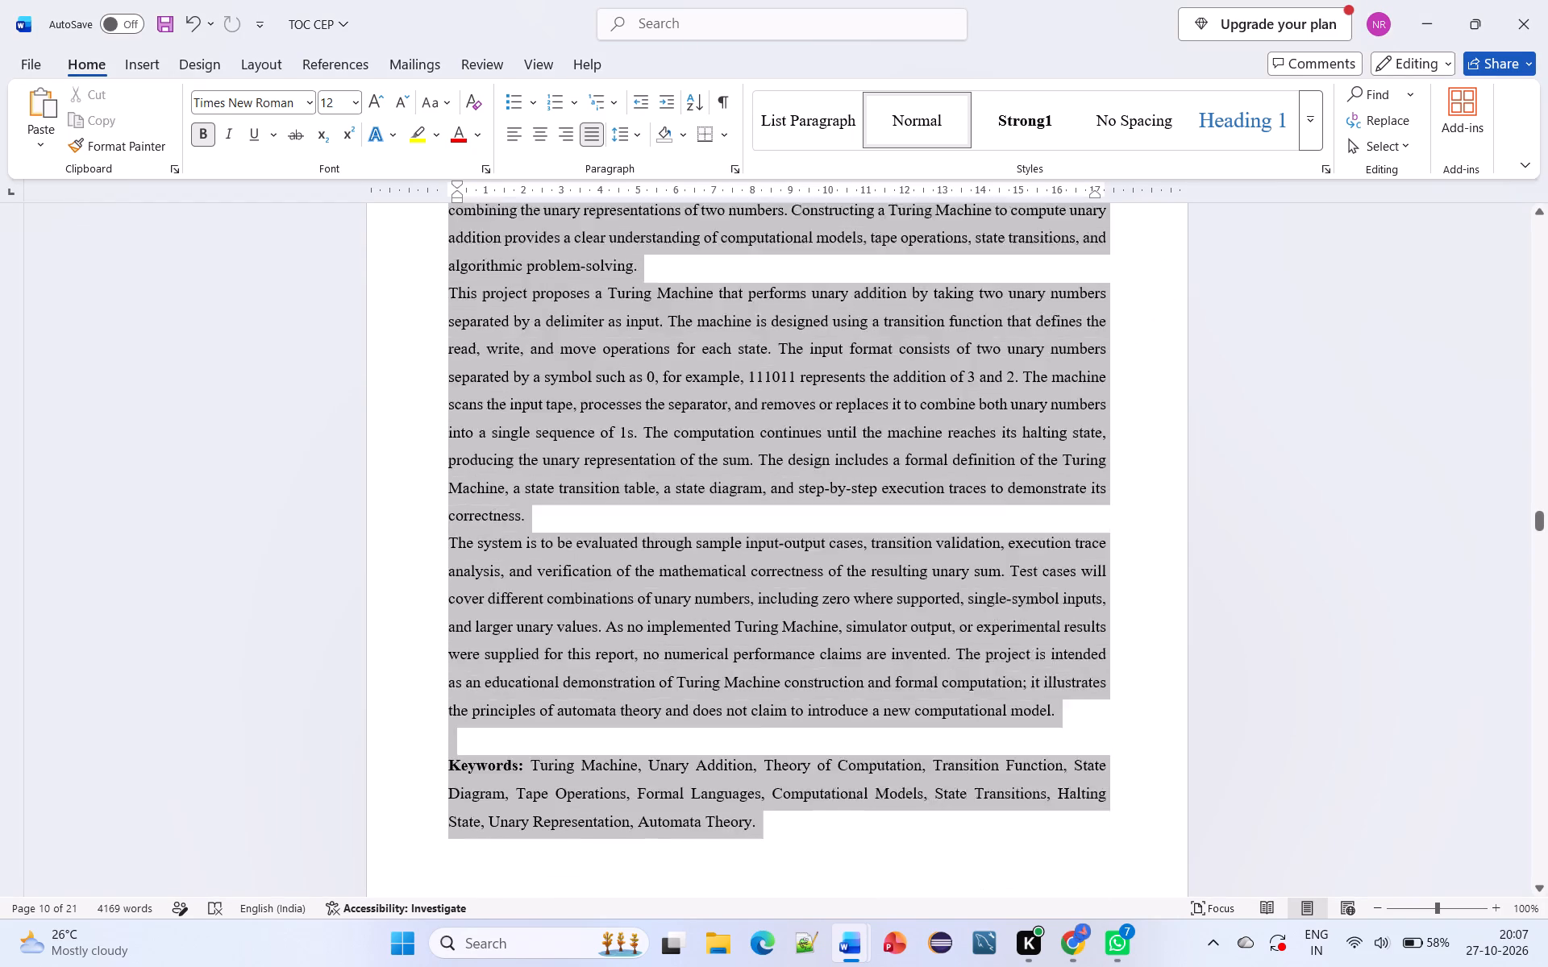
drag(829, 959, 655, 484)
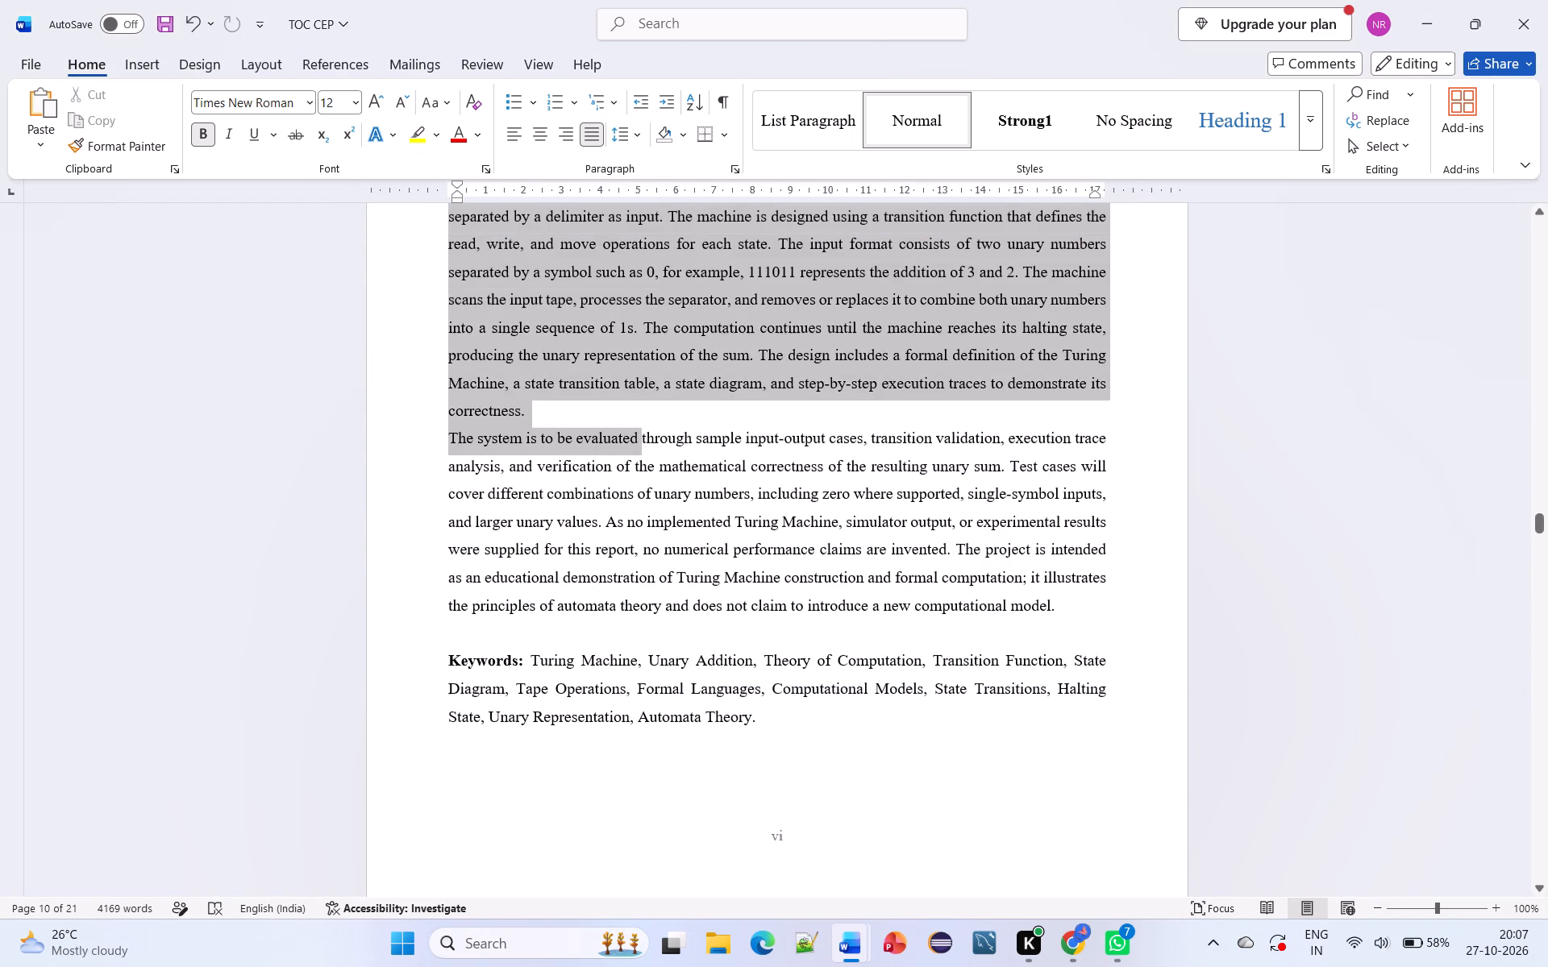
drag(655, 484, 1059, 602)
key(ctrl+v)
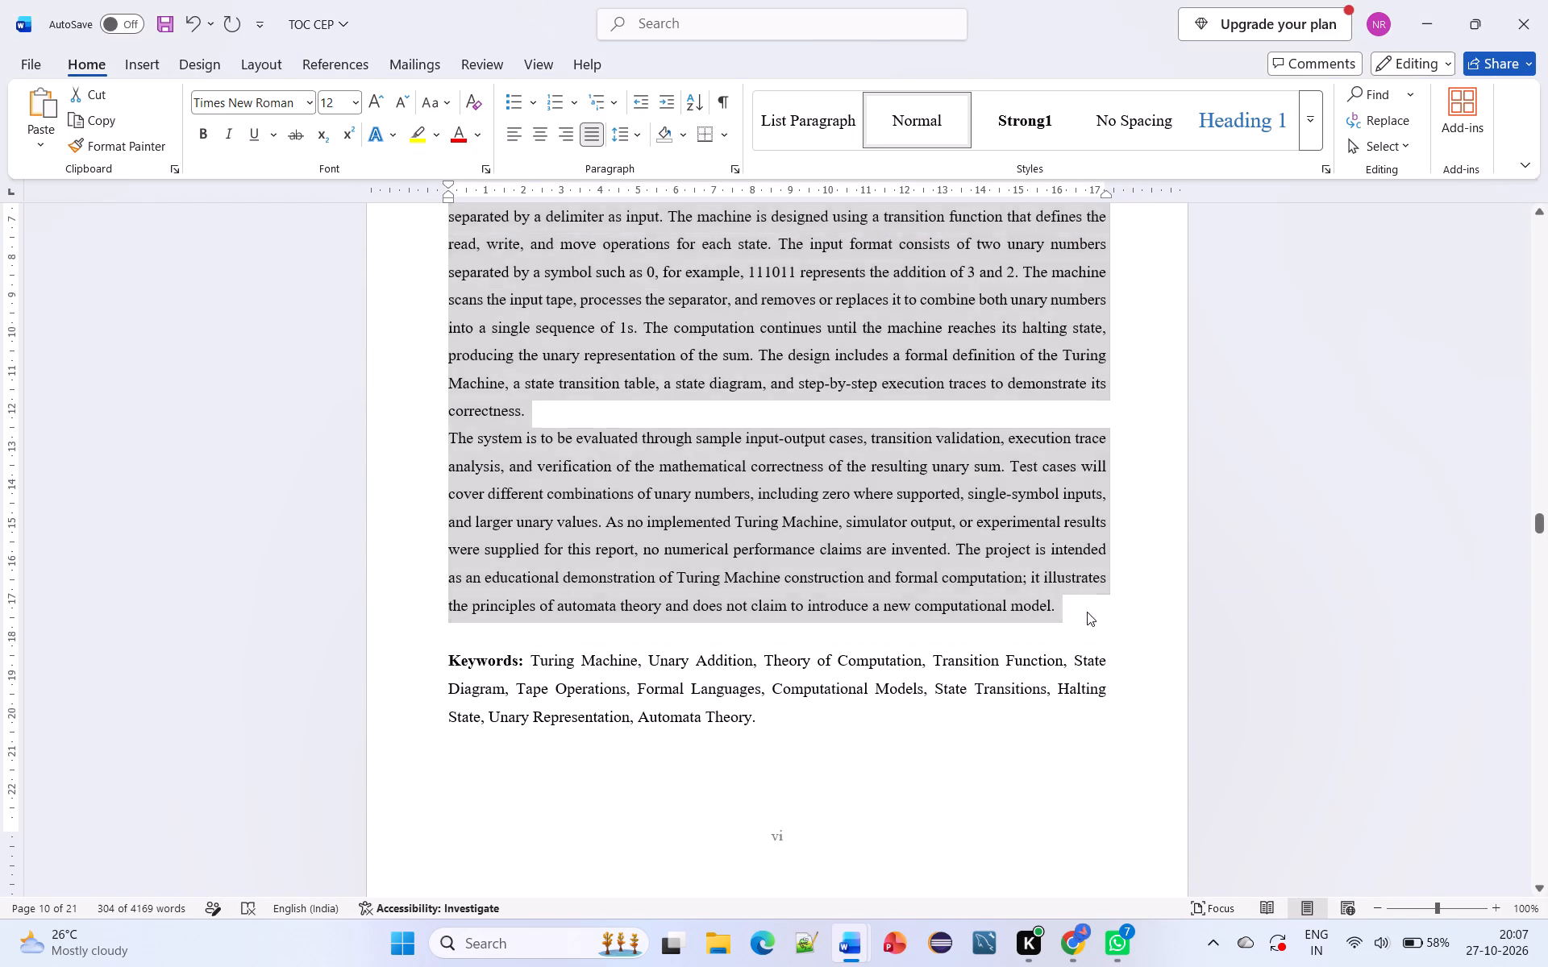
ctrl+click(1087, 612)
scroll(847, 545, up, 1)
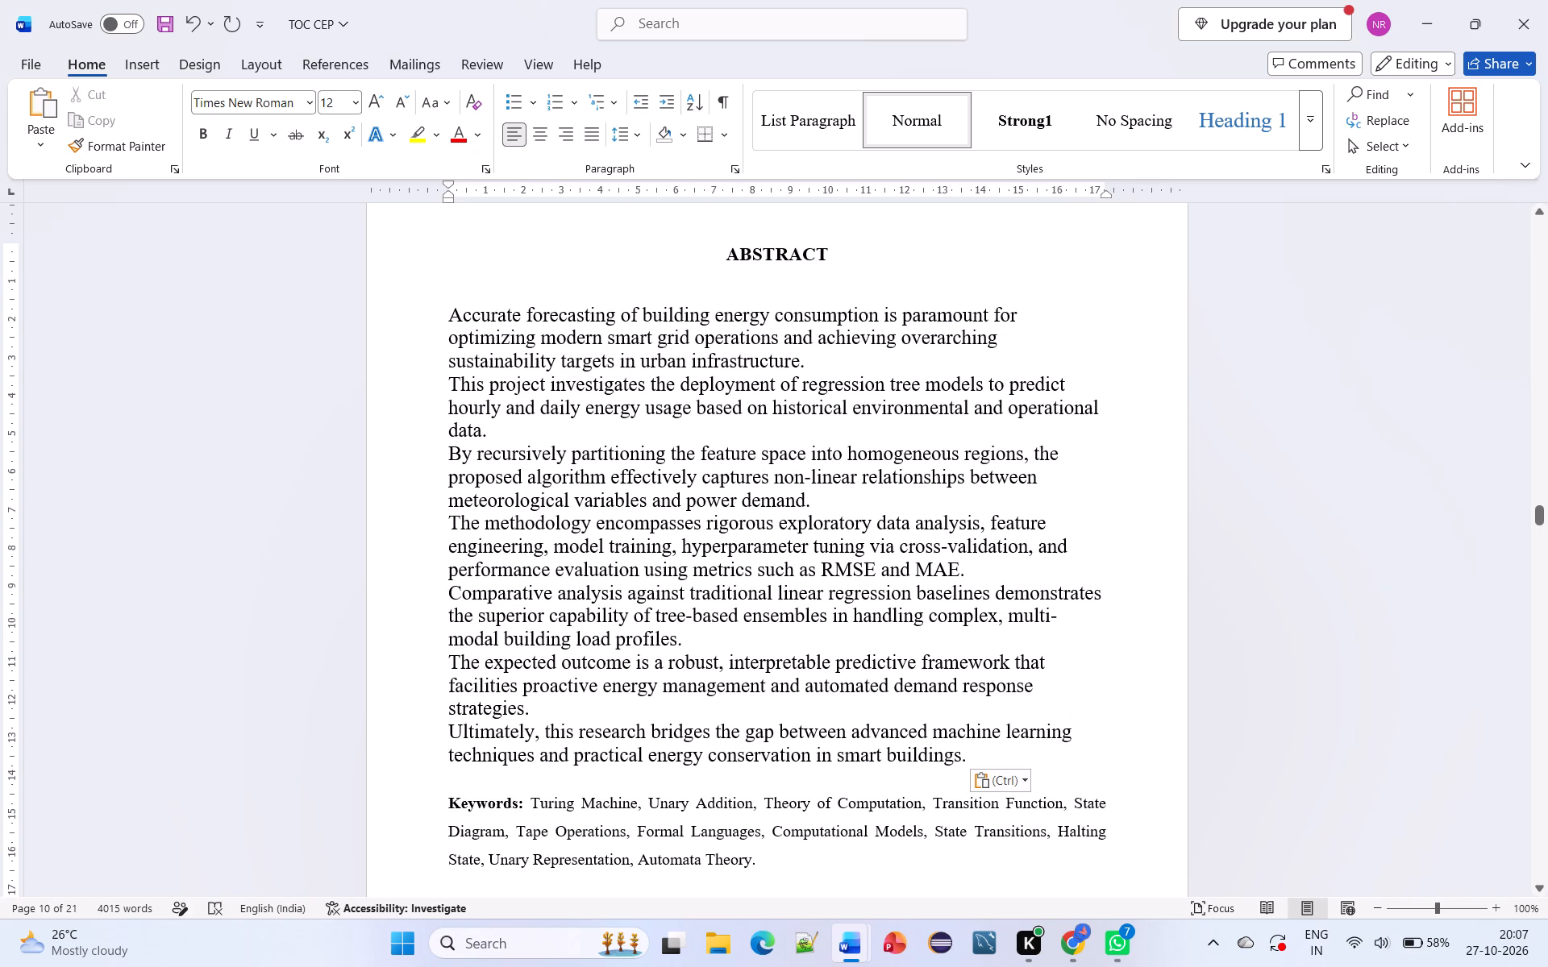
Set the pasted abstract paragraphs to 12 pt and justify them.
drag(988, 748, 504, 321)
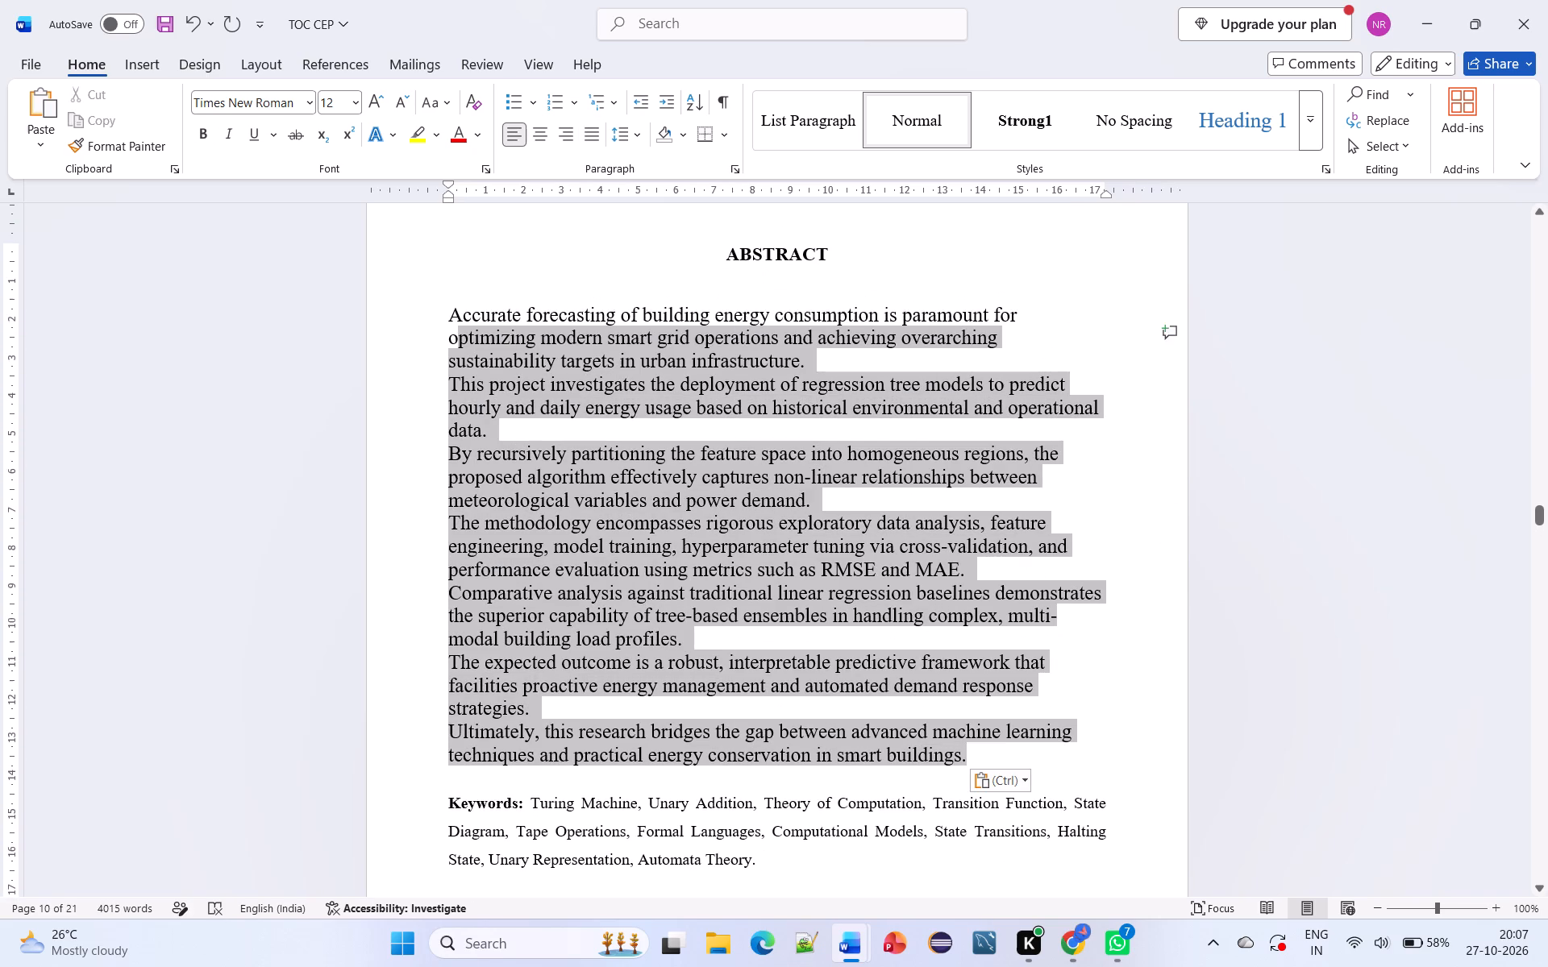
drag(504, 321, 482, 319)
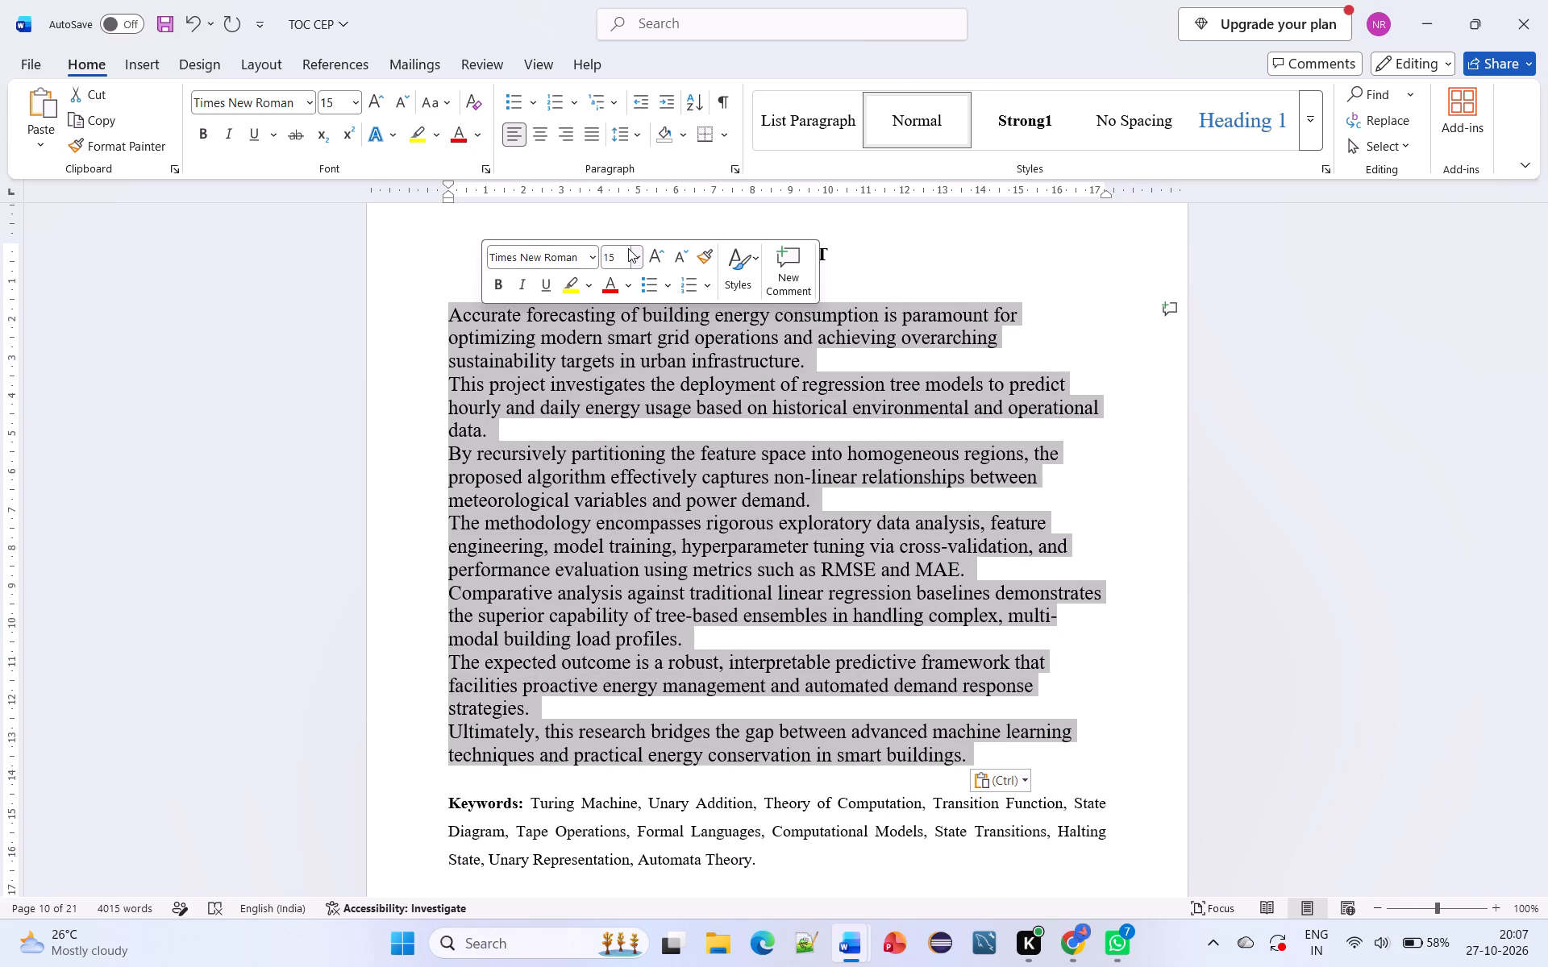
click(628, 248)
click(610, 254)
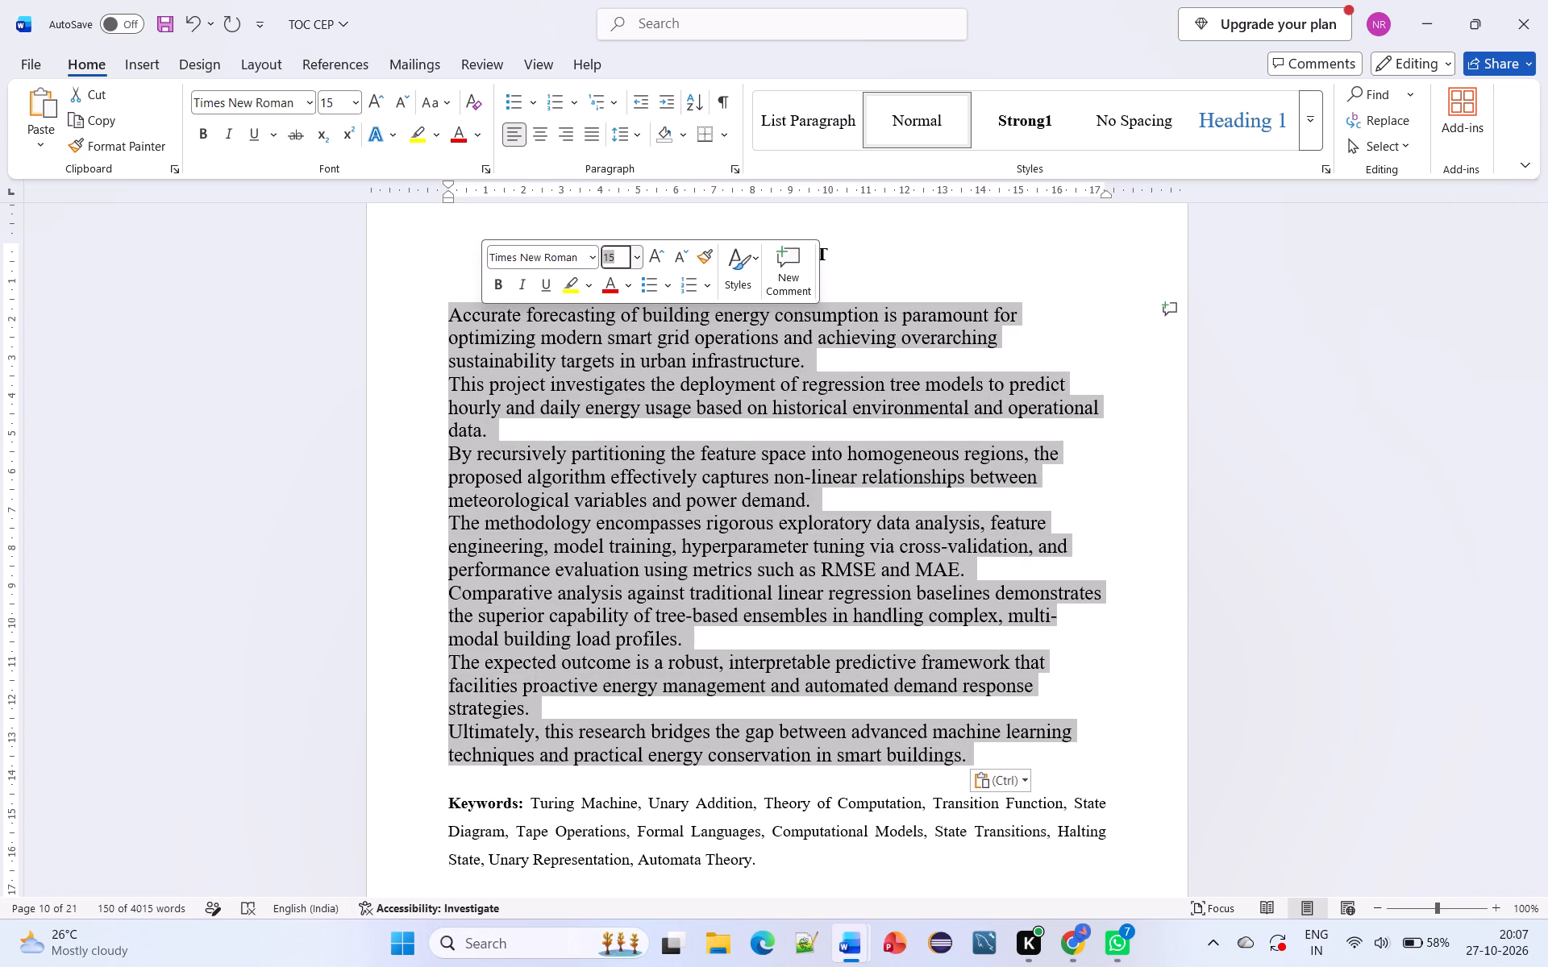
text(12)
key(Return)
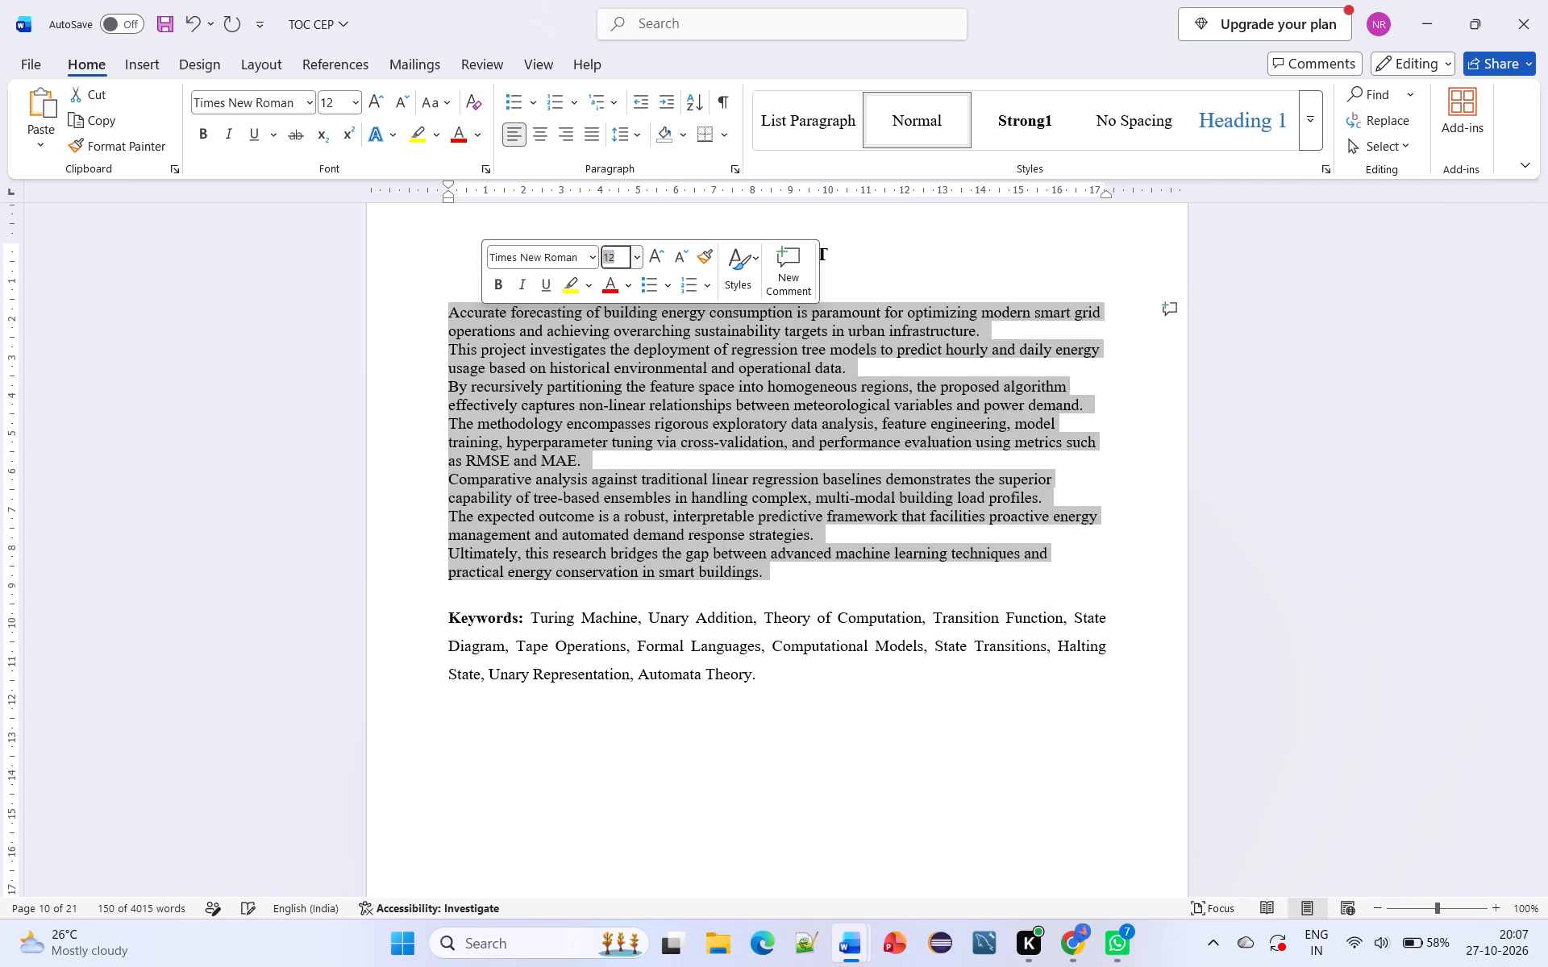
click(593, 138)
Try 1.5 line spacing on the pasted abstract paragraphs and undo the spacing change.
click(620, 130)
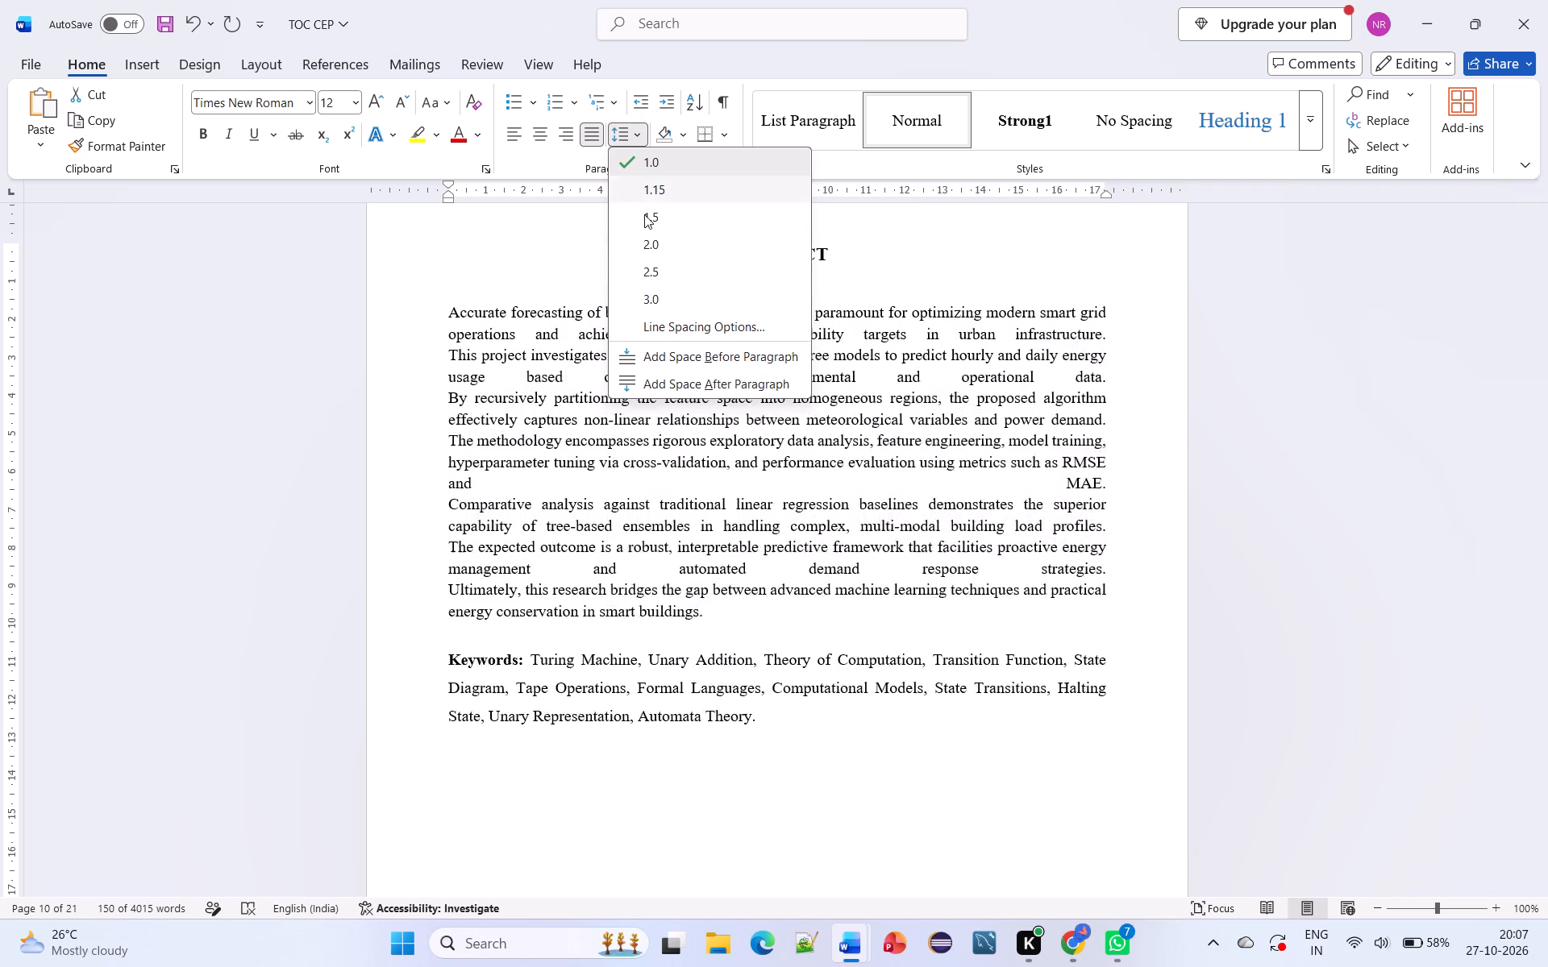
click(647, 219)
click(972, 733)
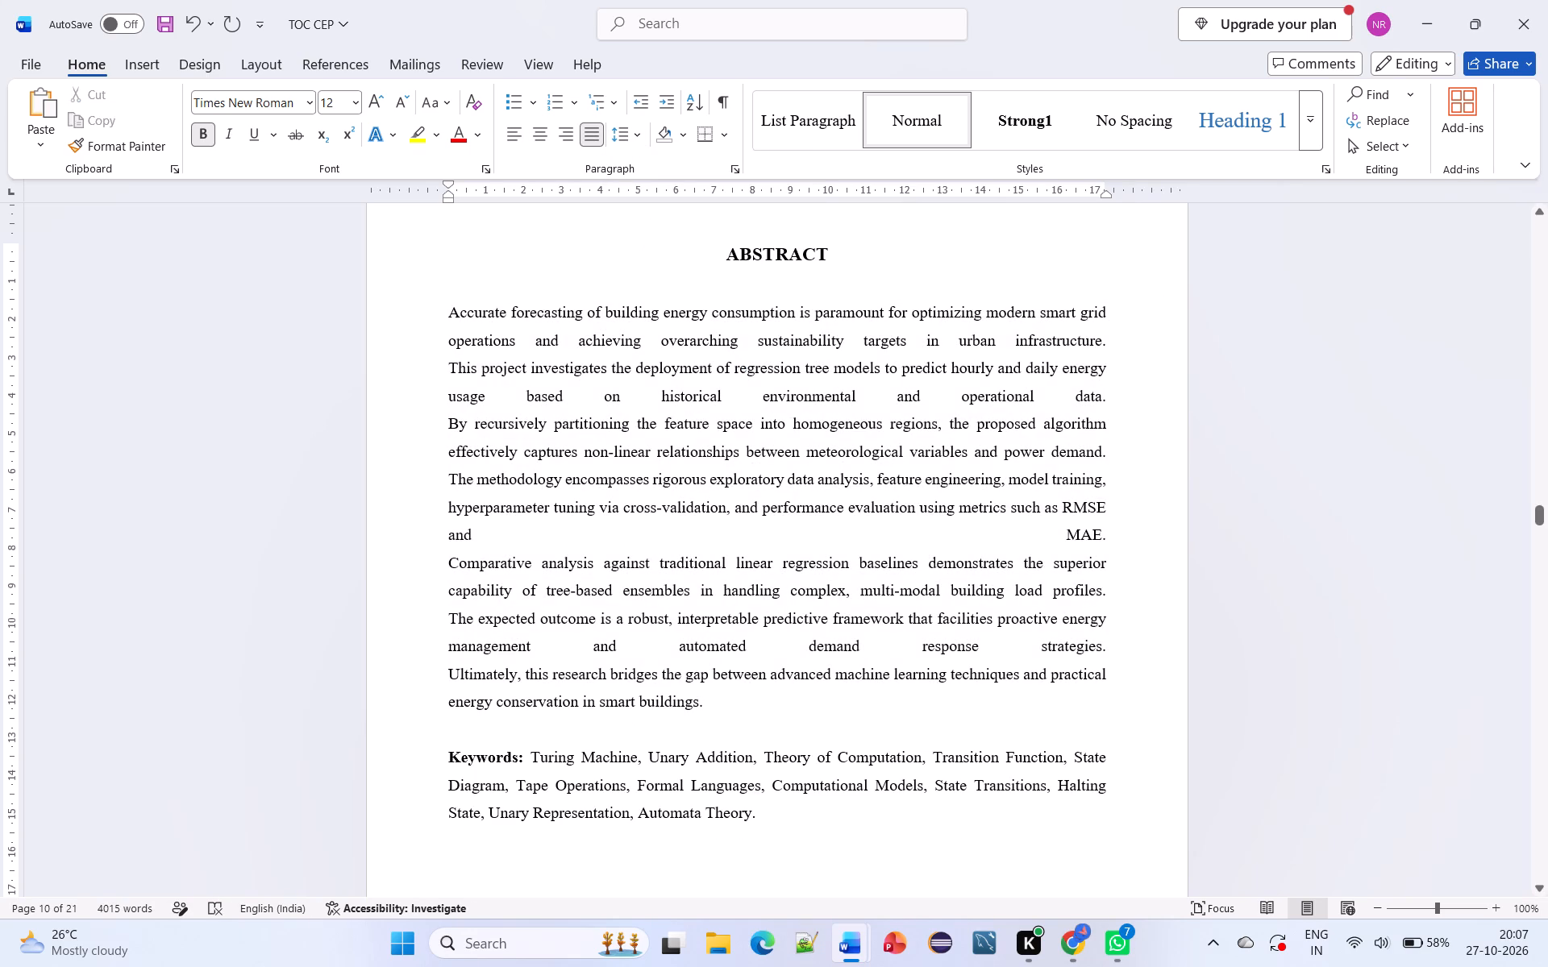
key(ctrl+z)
Look through the source CEP report from its abstract and list of figures through to Chapter 3 – Methodology.
key(alt+Tab)
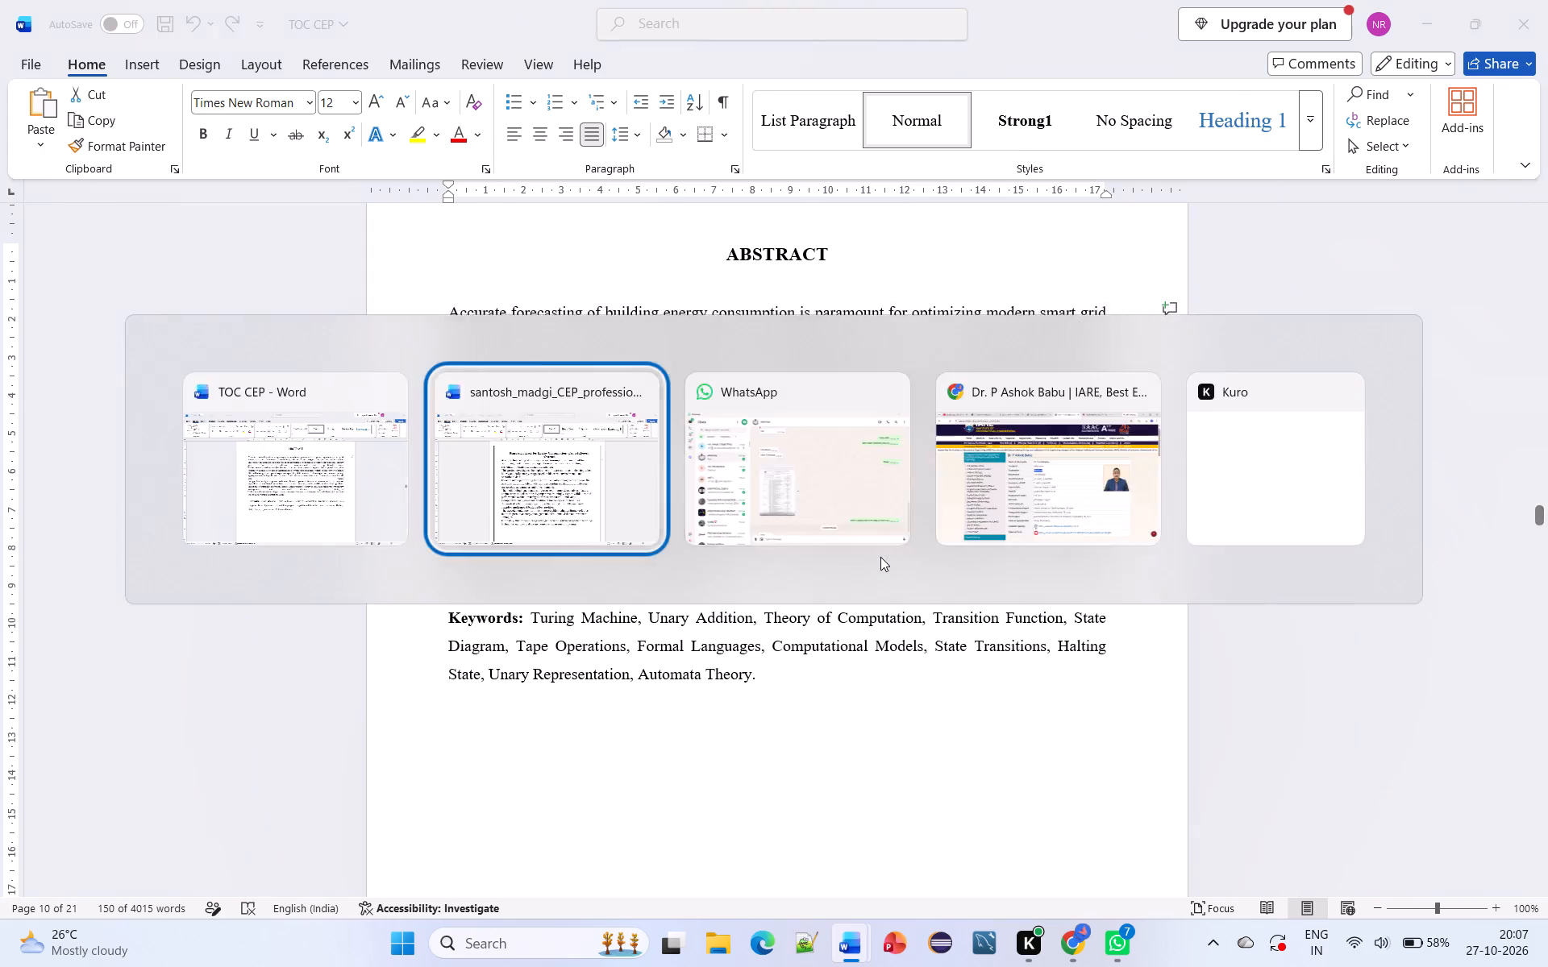
click(772, 612)
scroll(772, 612, down, 2)
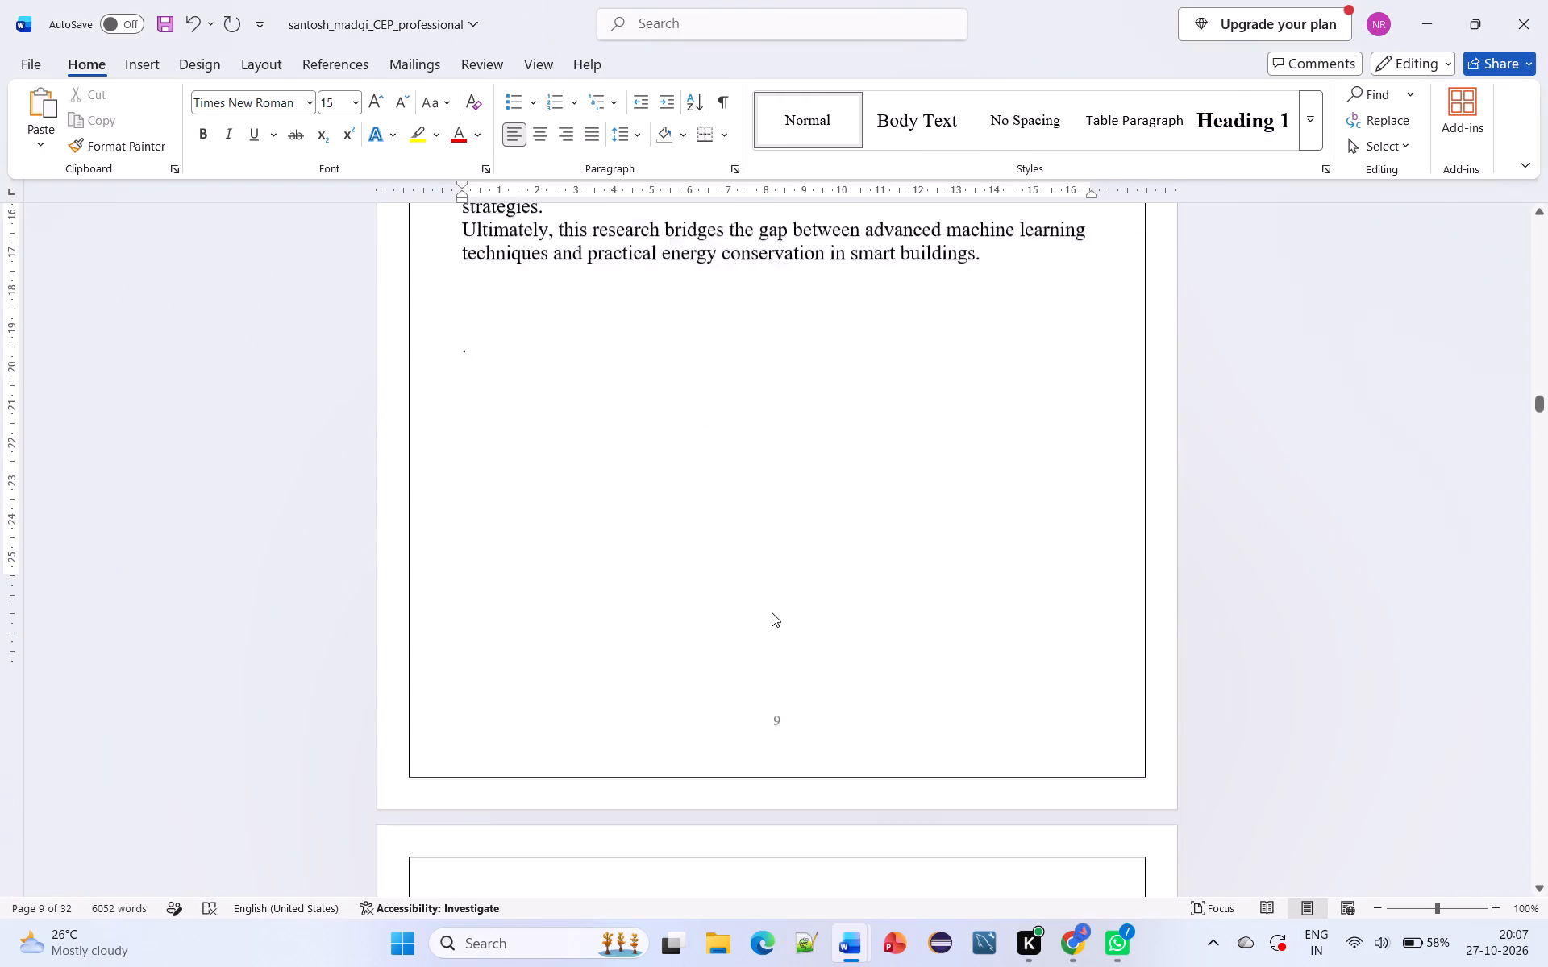
scroll(772, 612, down, 6)
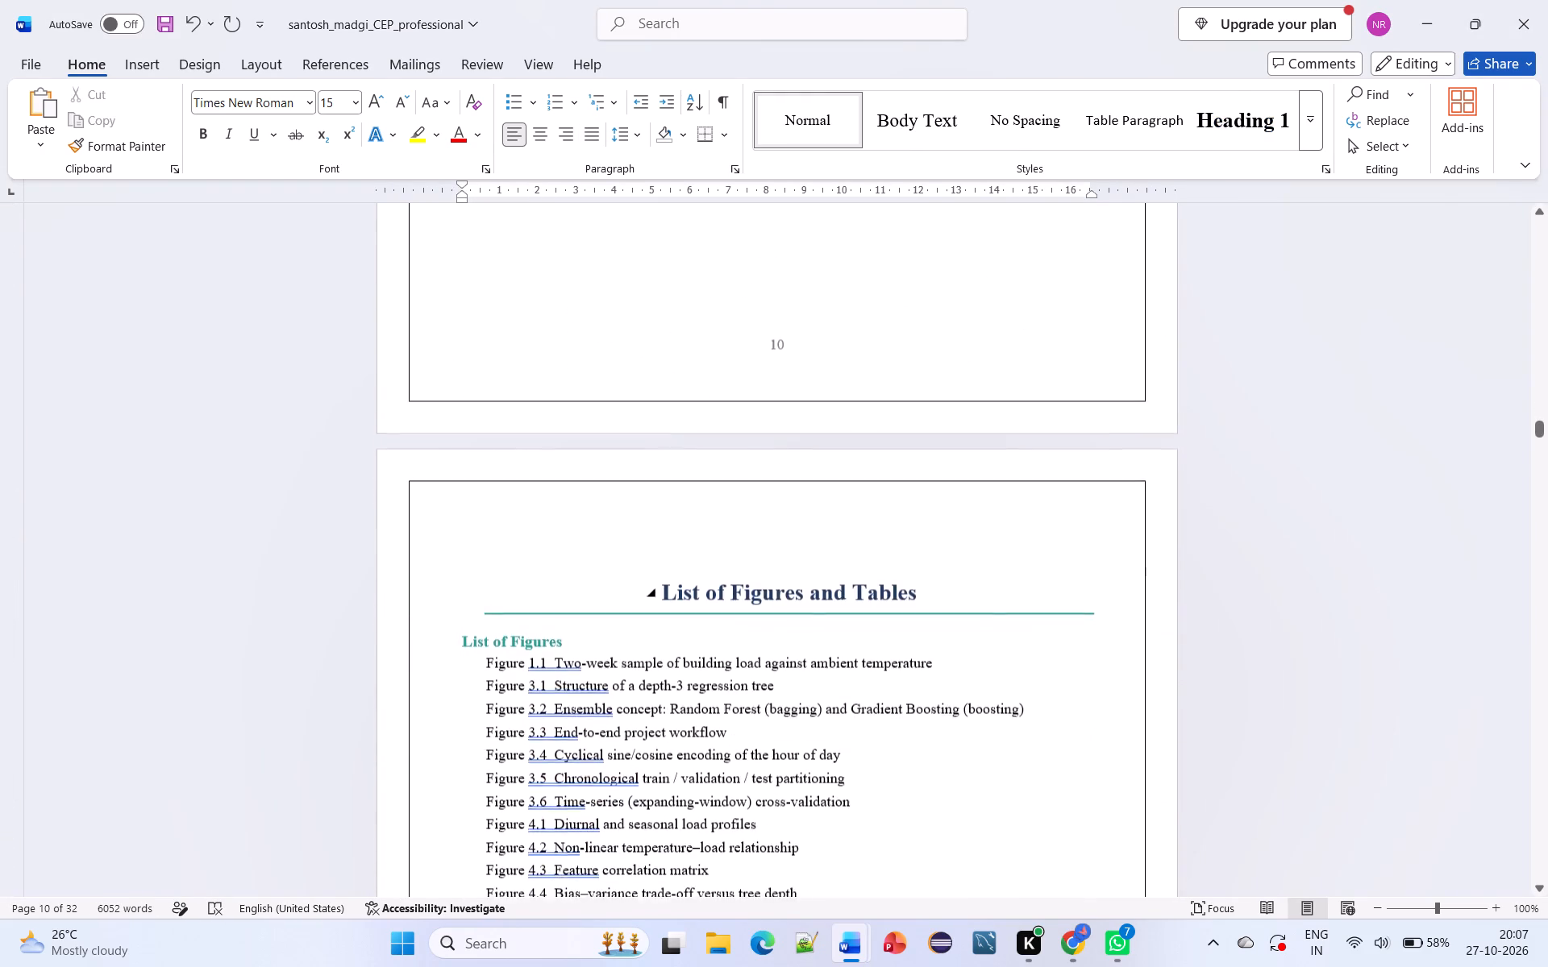
scroll(772, 612, down, 4)
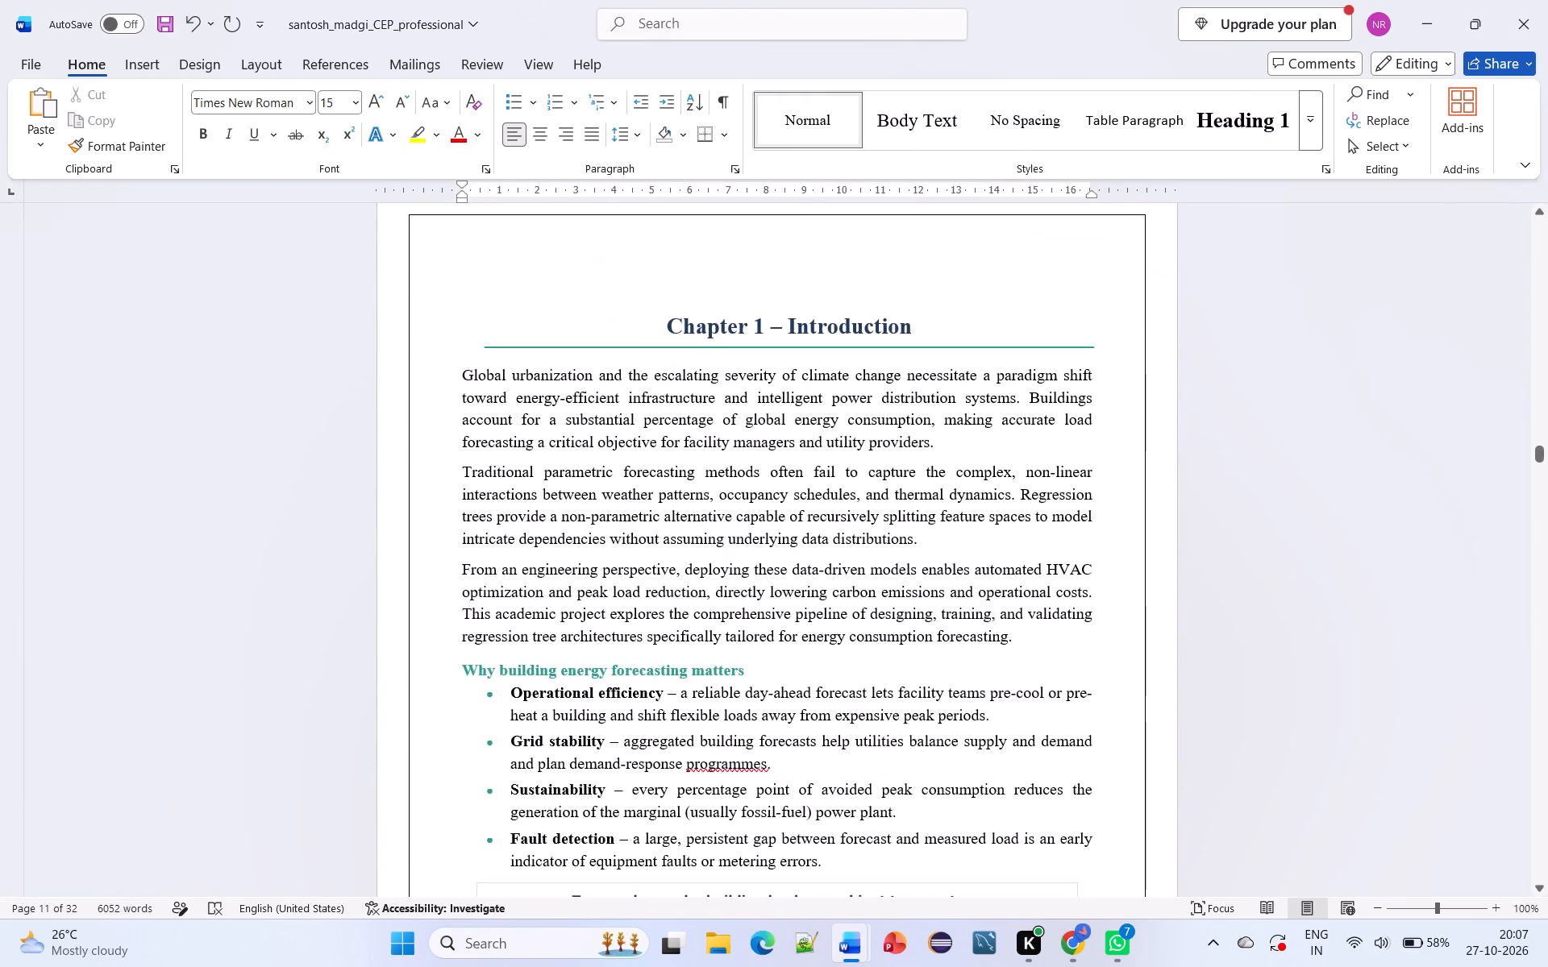
scroll(772, 612, down, 4)
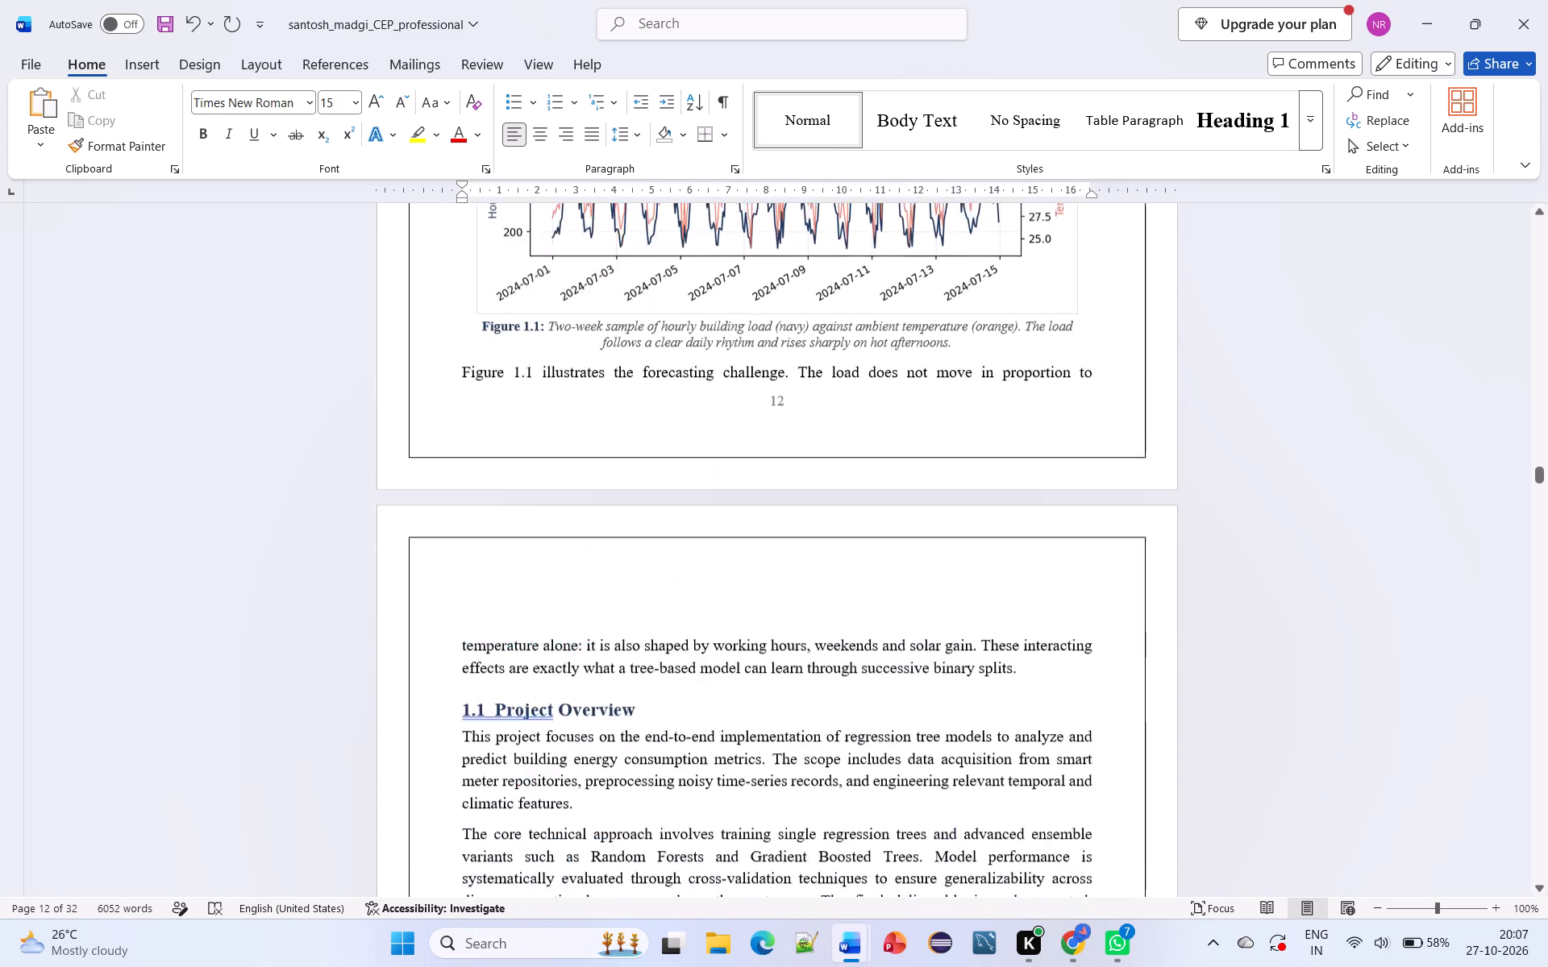
scroll(772, 612, down, 7)
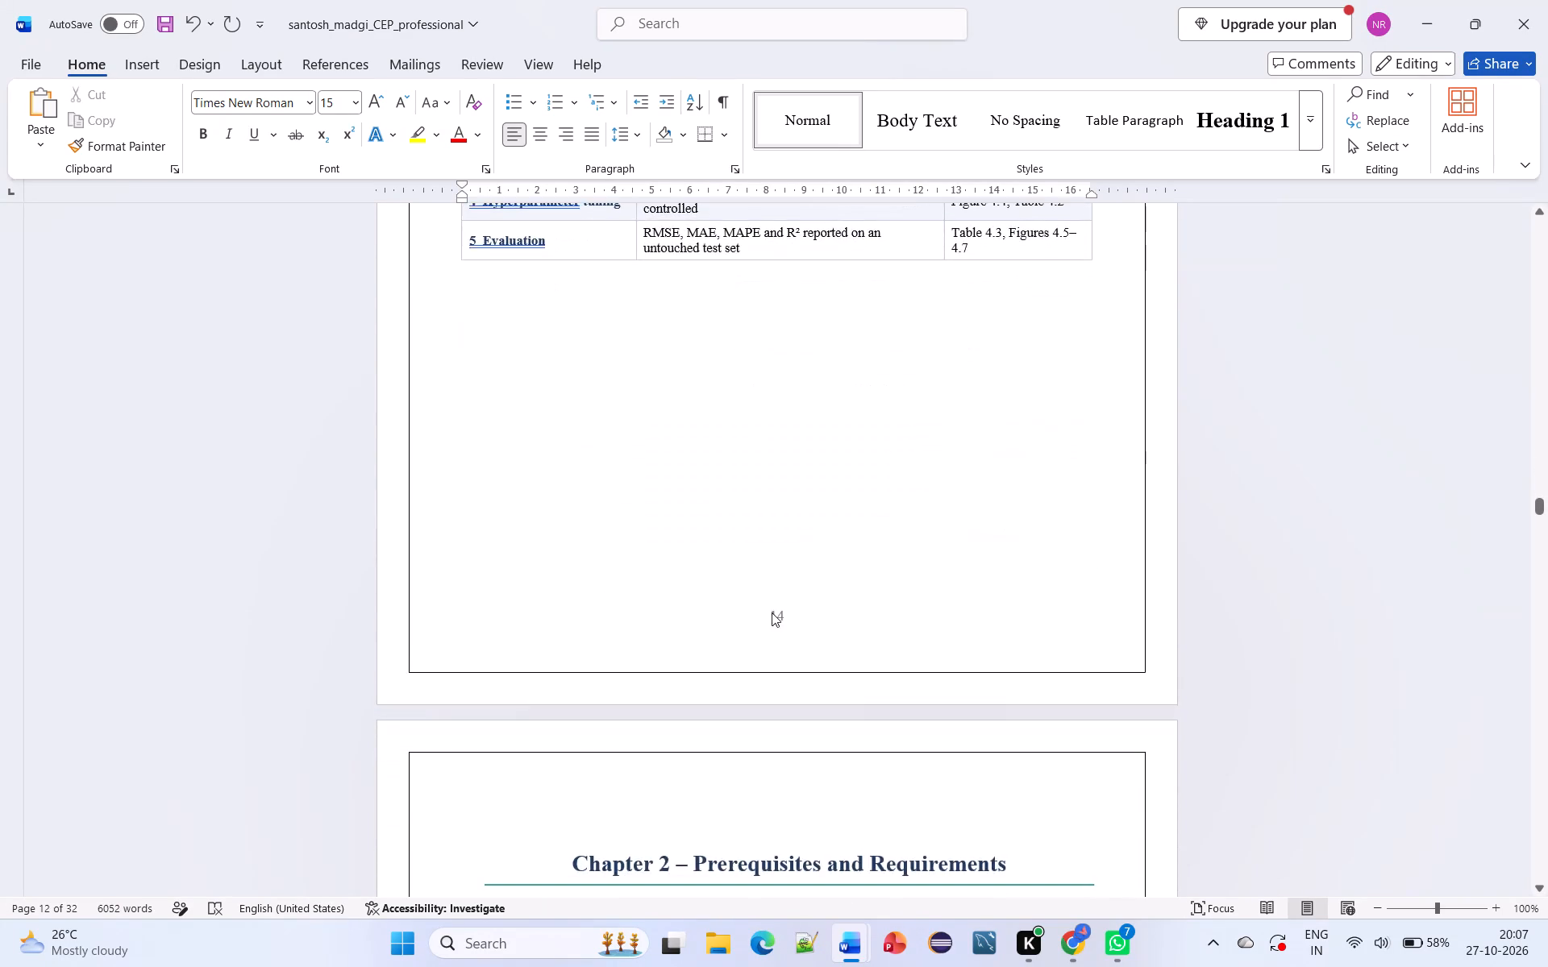
scroll(772, 612, down, 9)
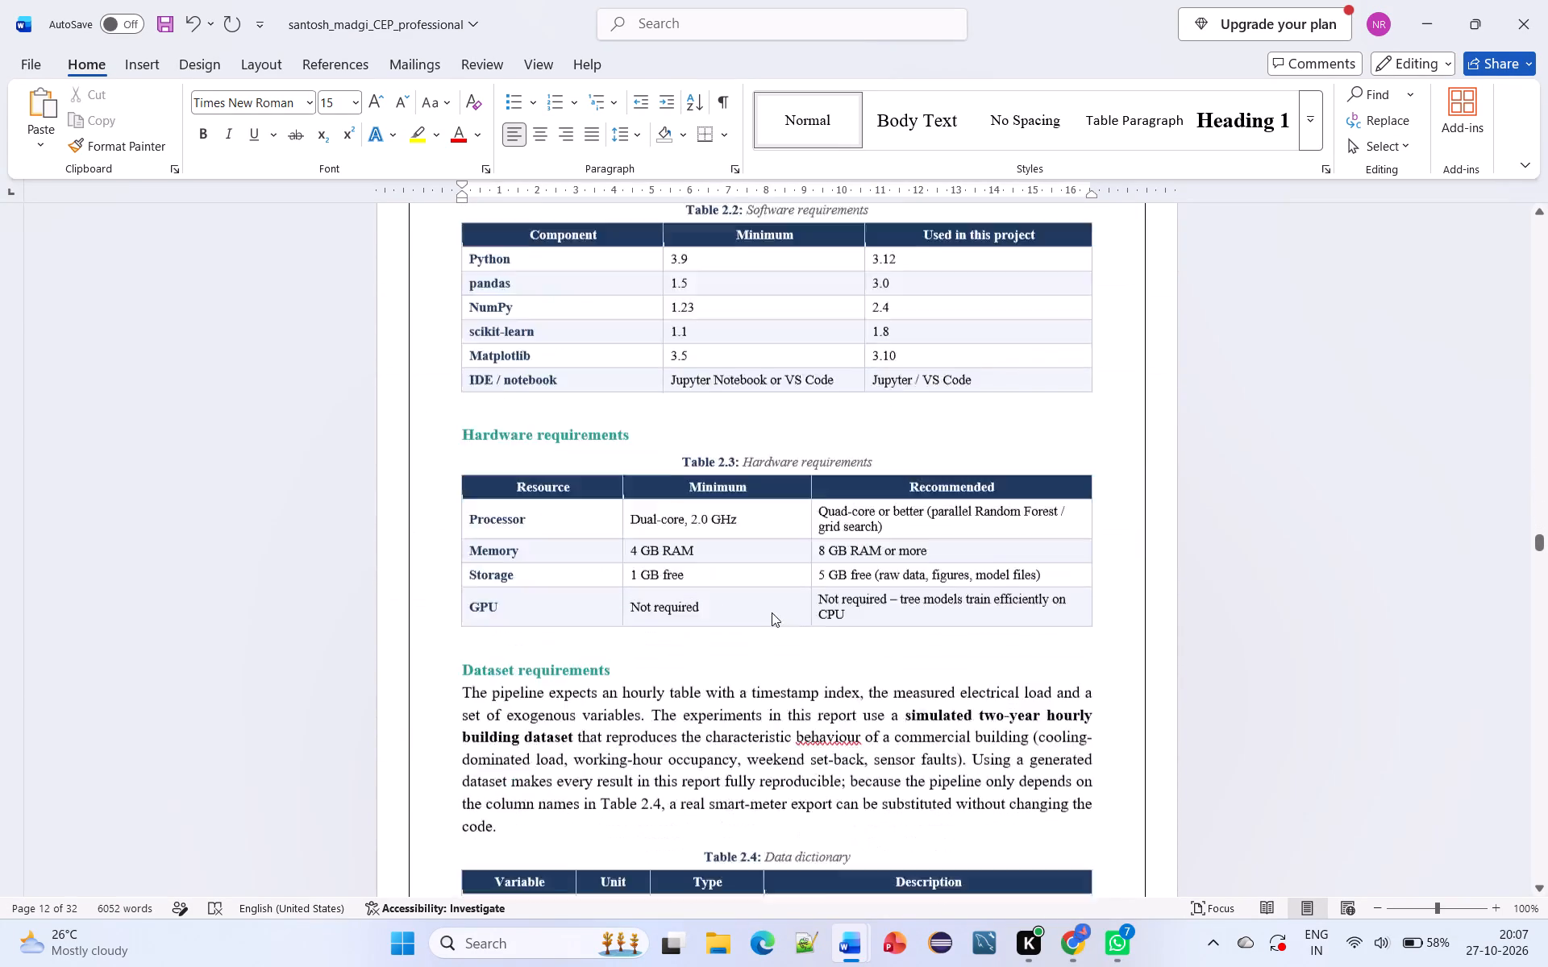
scroll(772, 612, down, 3)
click(857, 682)
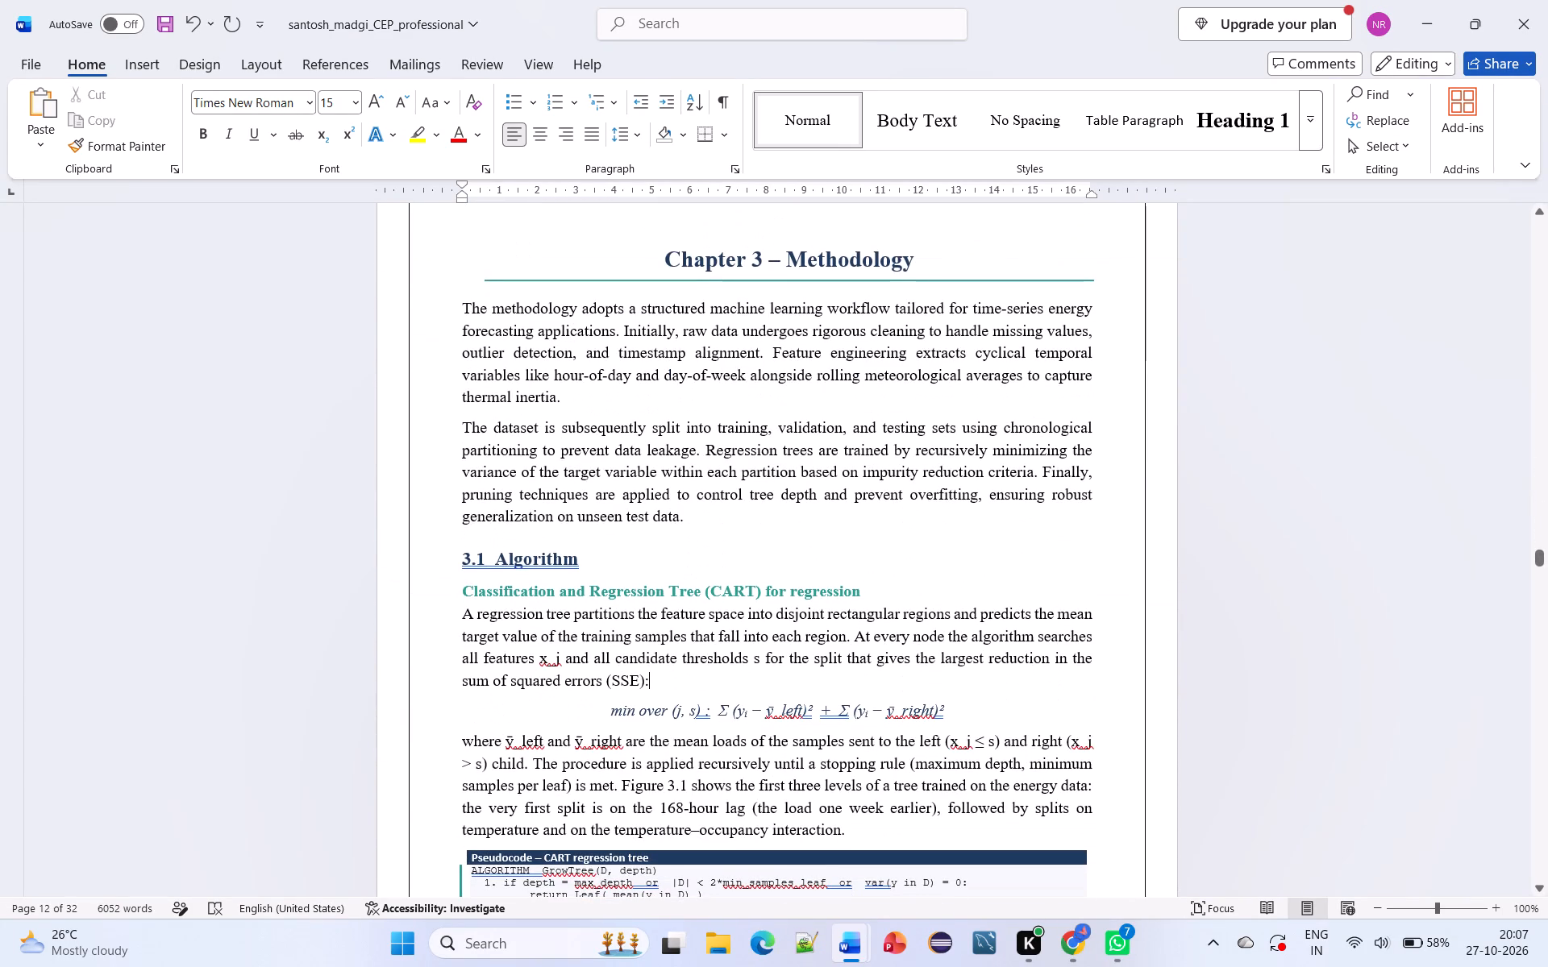
Review the source report backwards from Chapter 2 and the Objectives section to its Abstract page.
scroll(857, 682, up, 3)
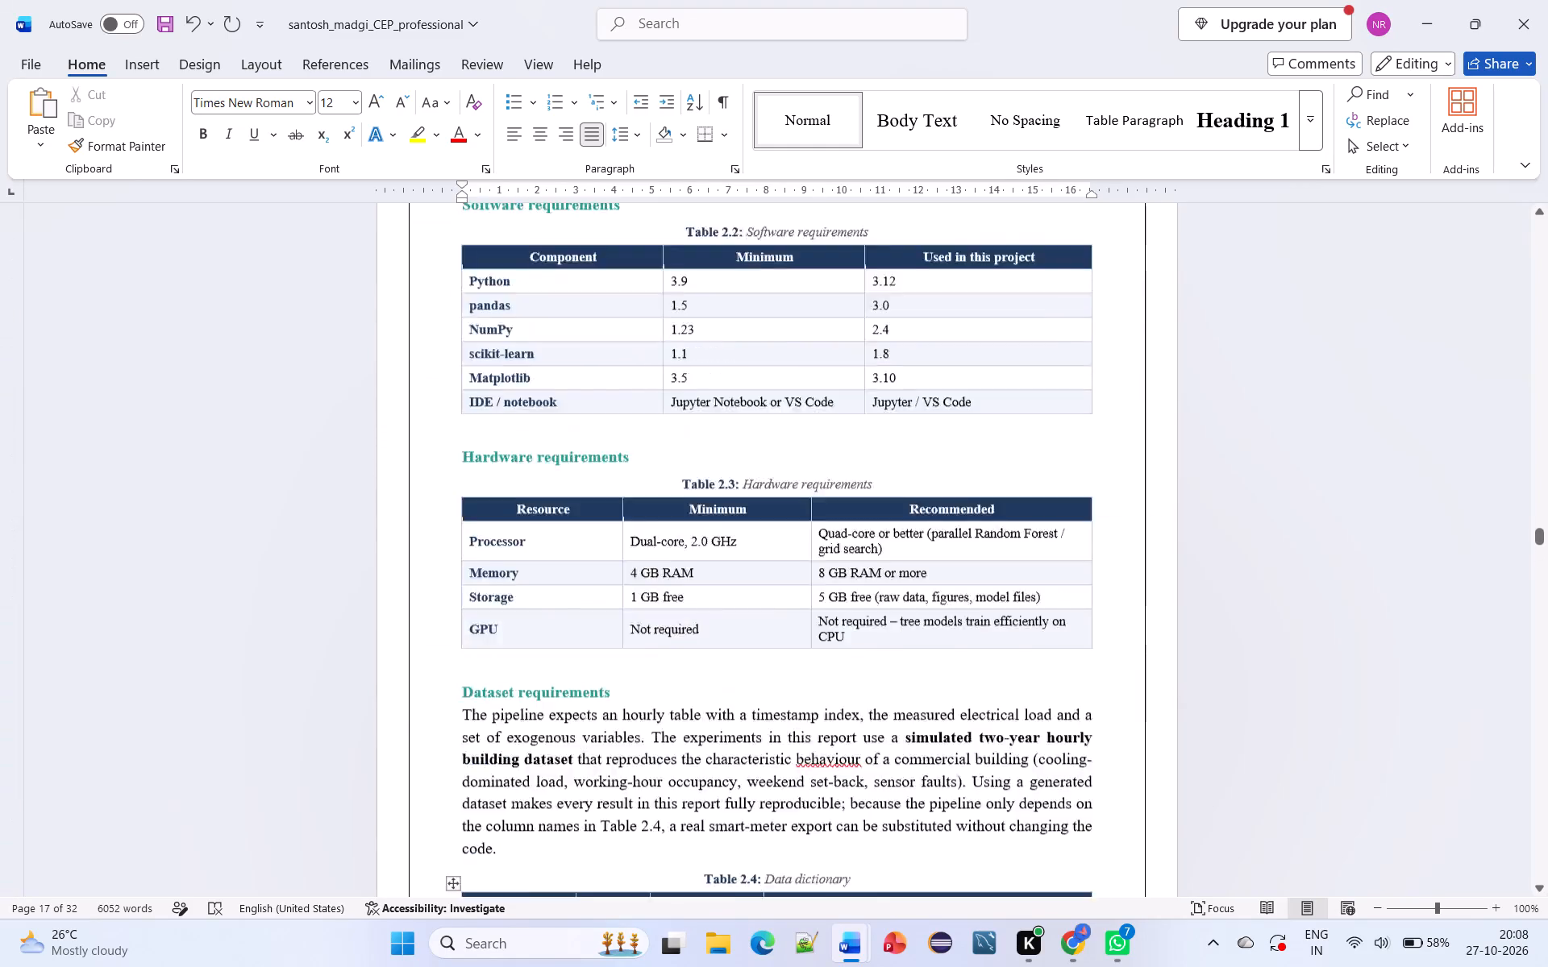
scroll(857, 682, up, 1)
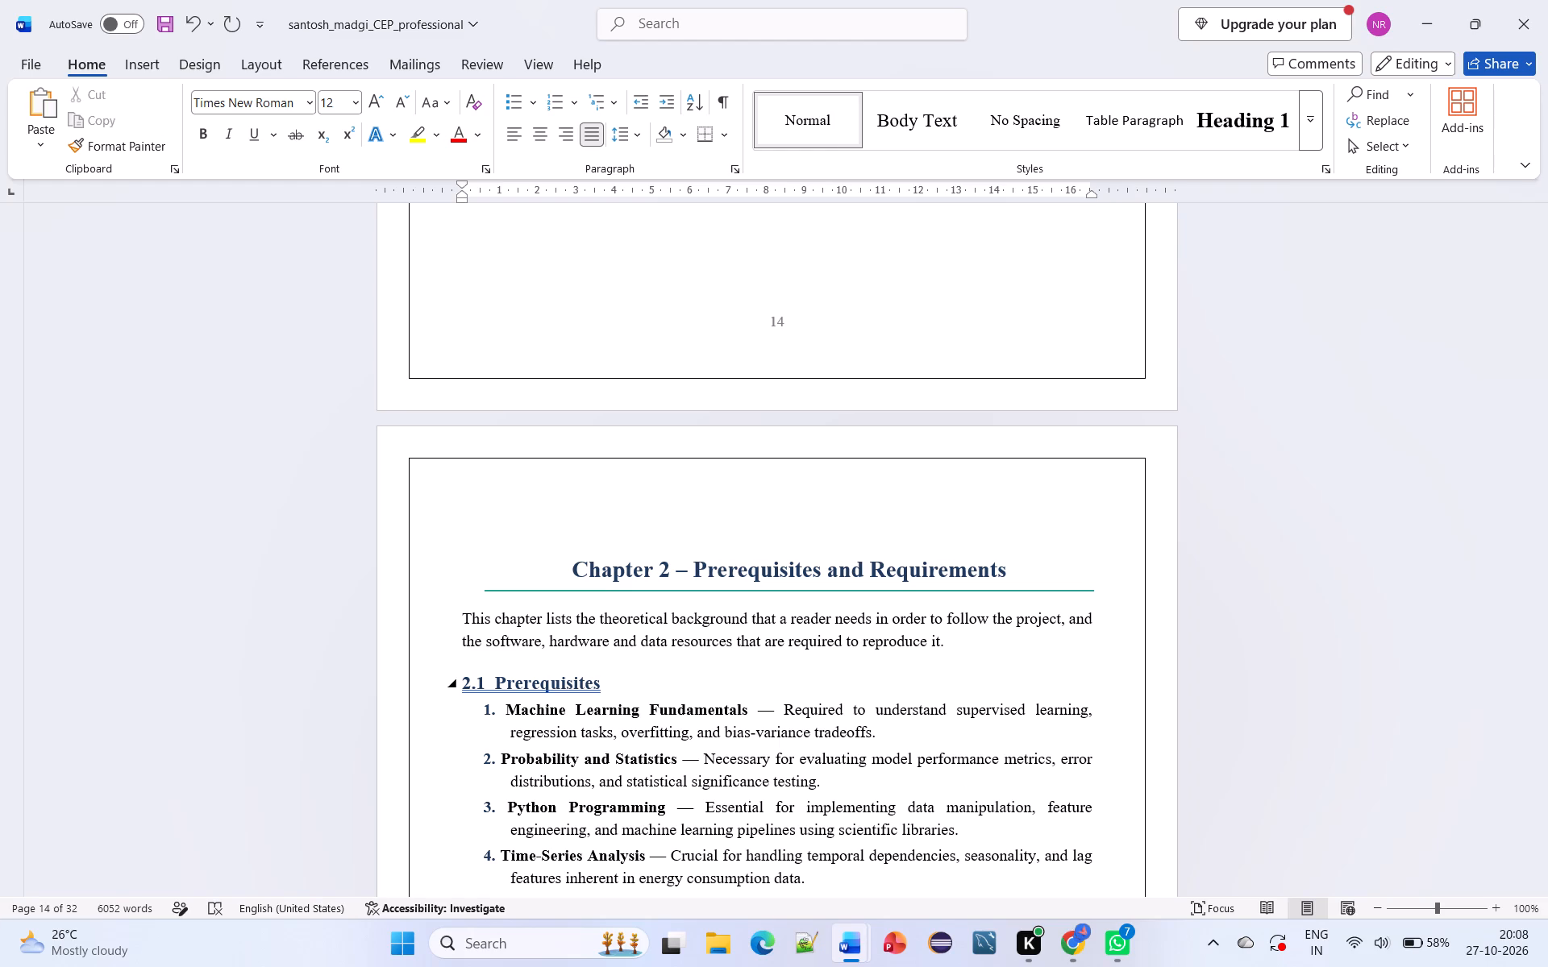
click(857, 682)
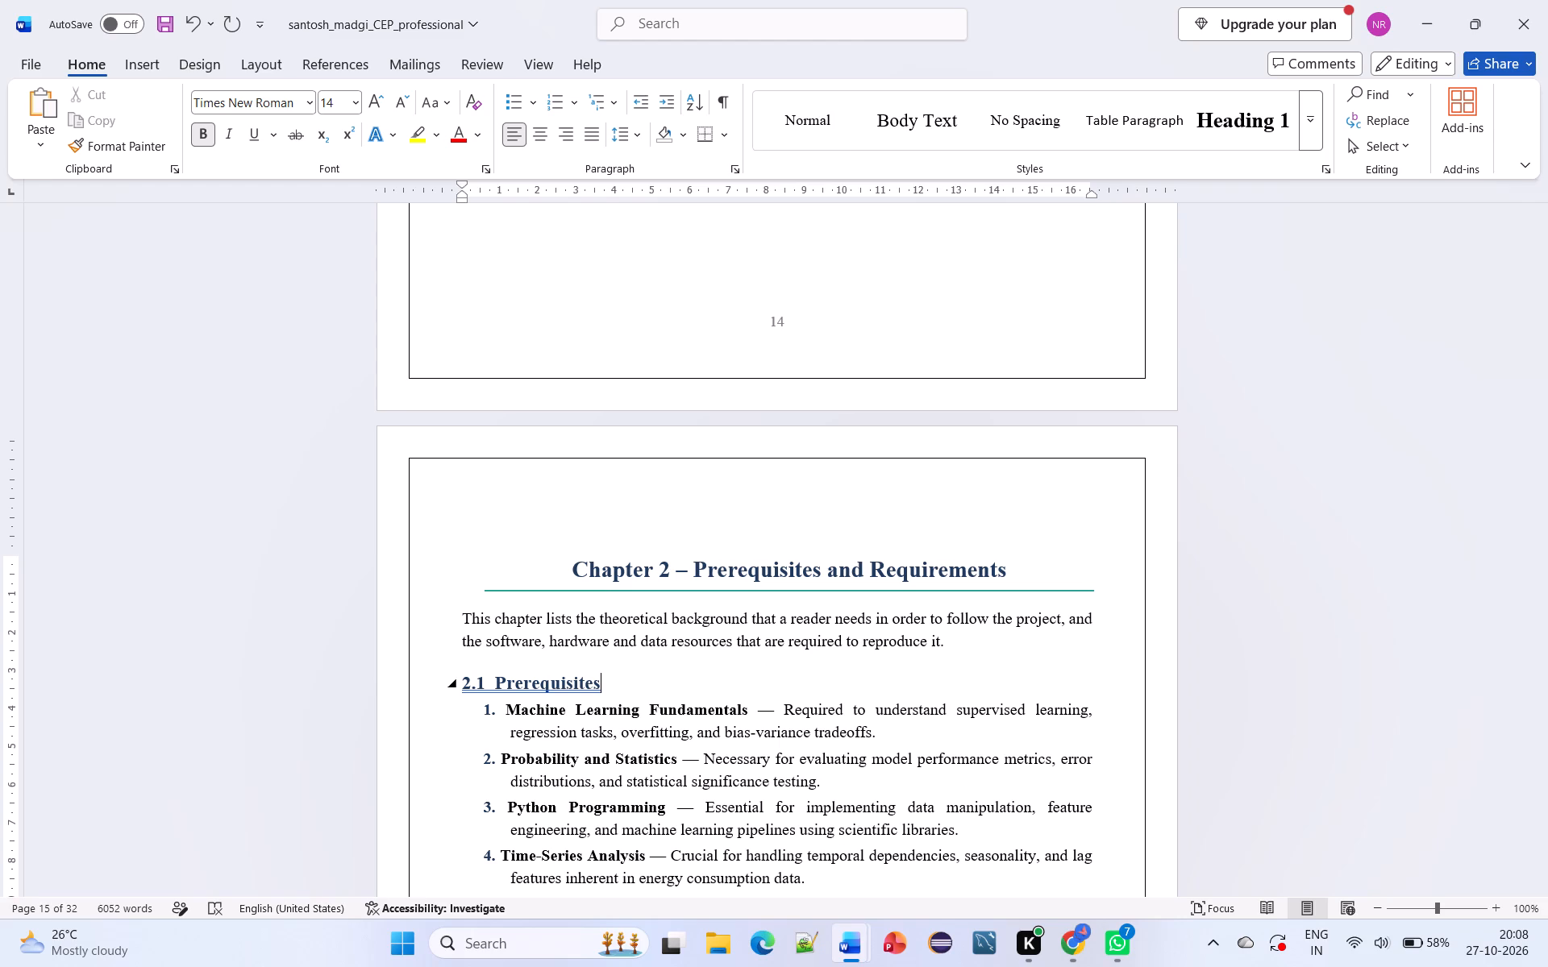
scroll(801, 701, up, 2)
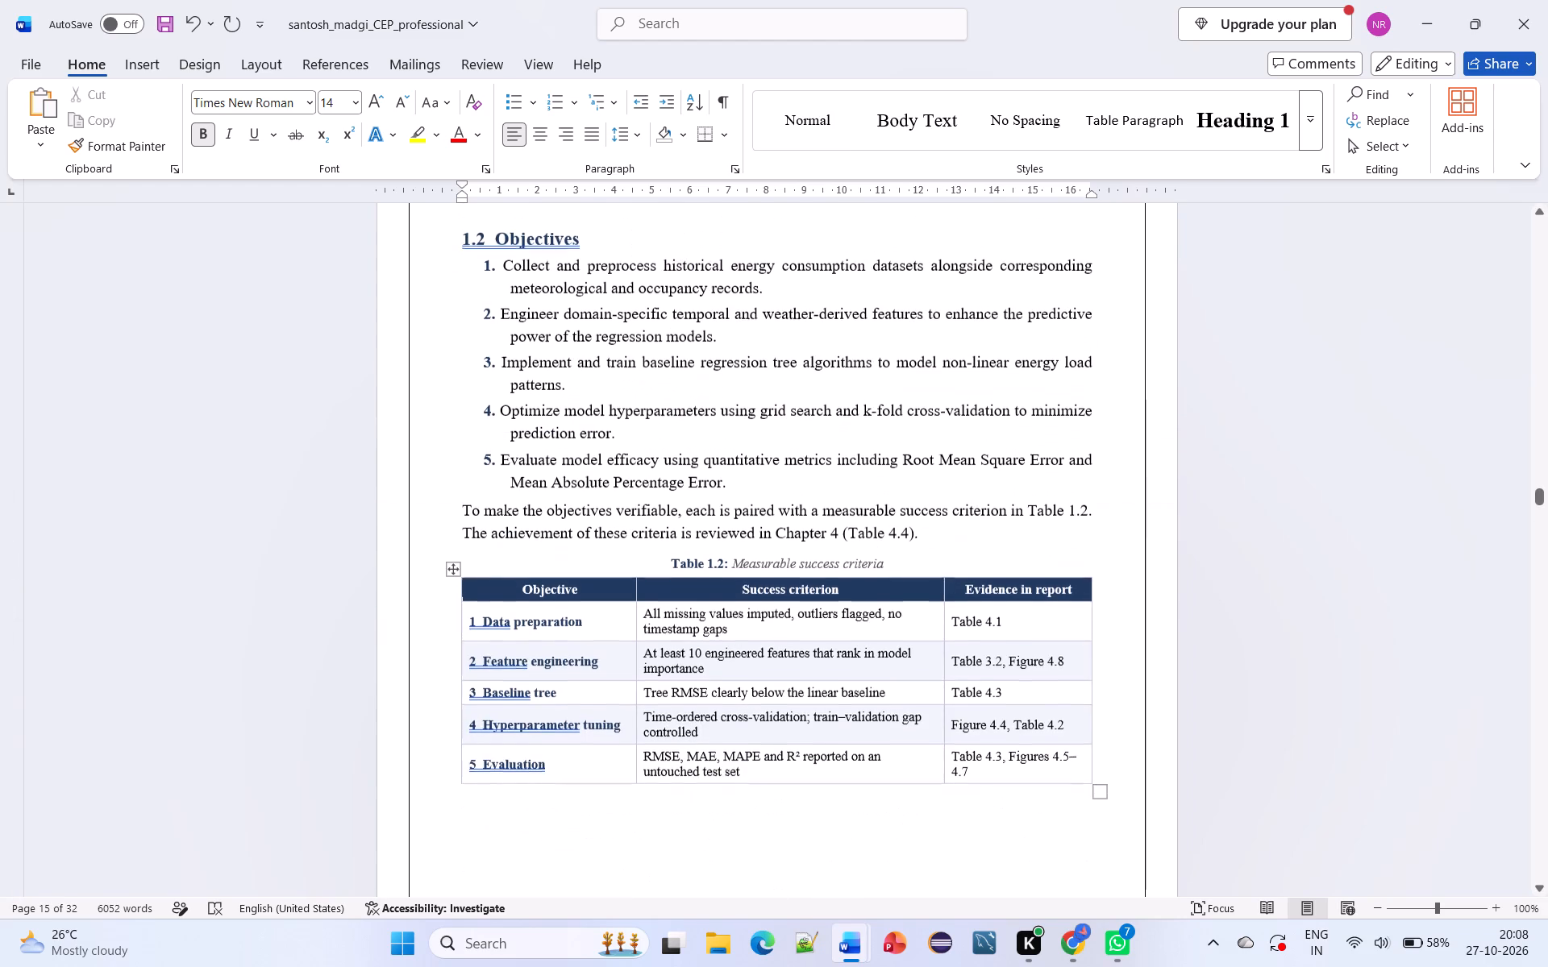
scroll(801, 701, up, 3)
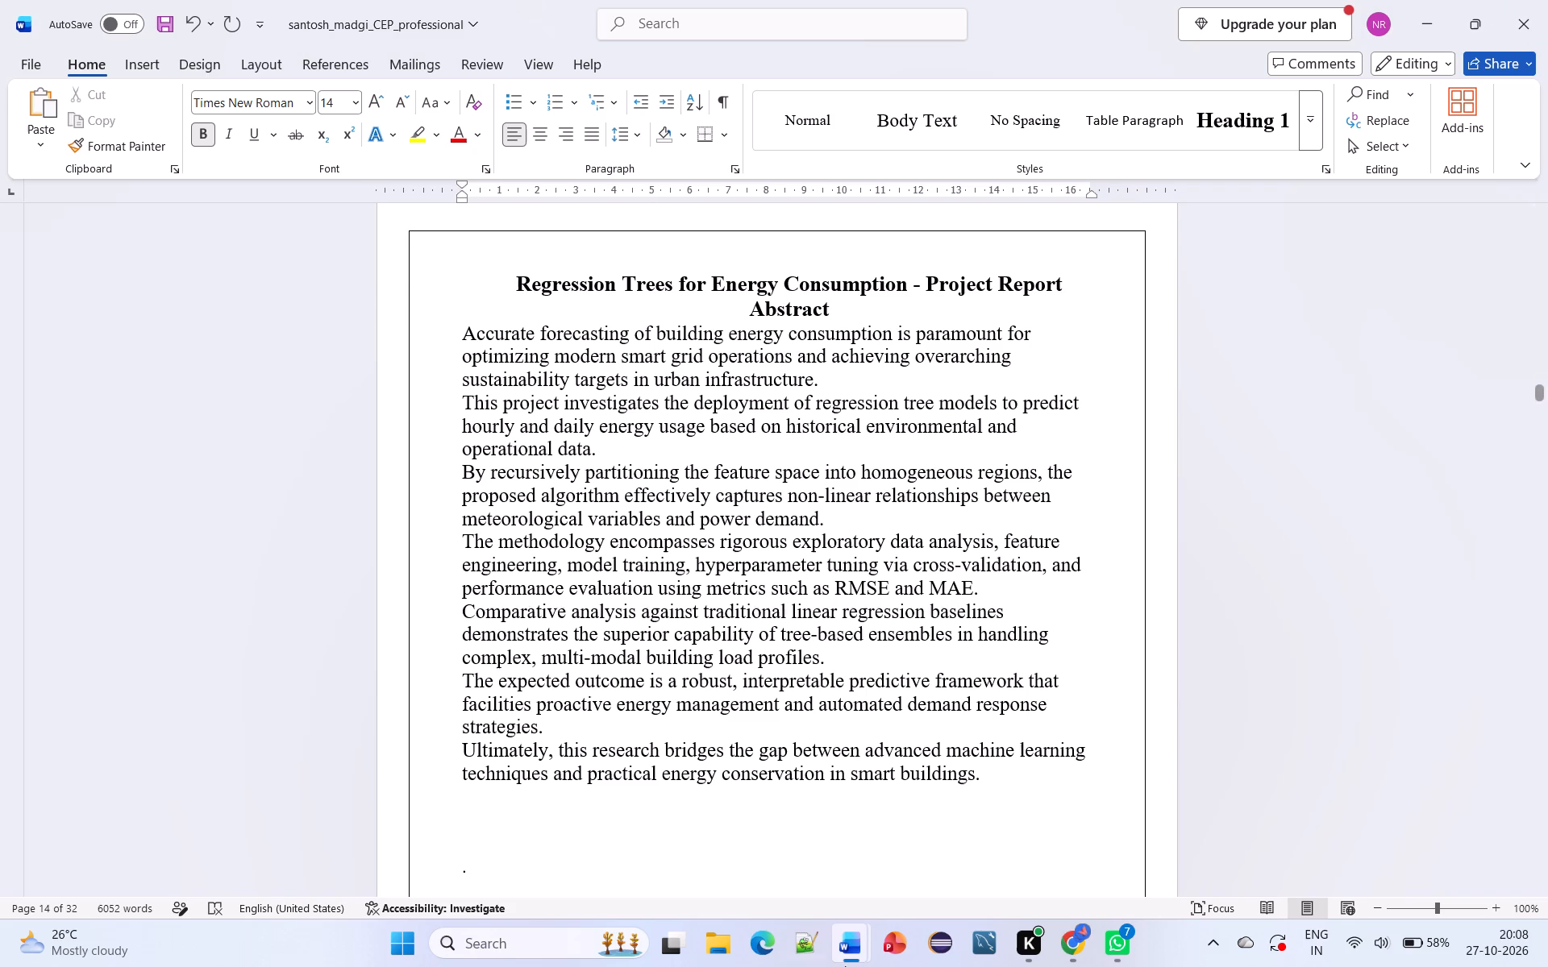
In the TOC CEP report, delete the pasted abstract text after its first line, up to the Keywords paragraph.
click(782, 816)
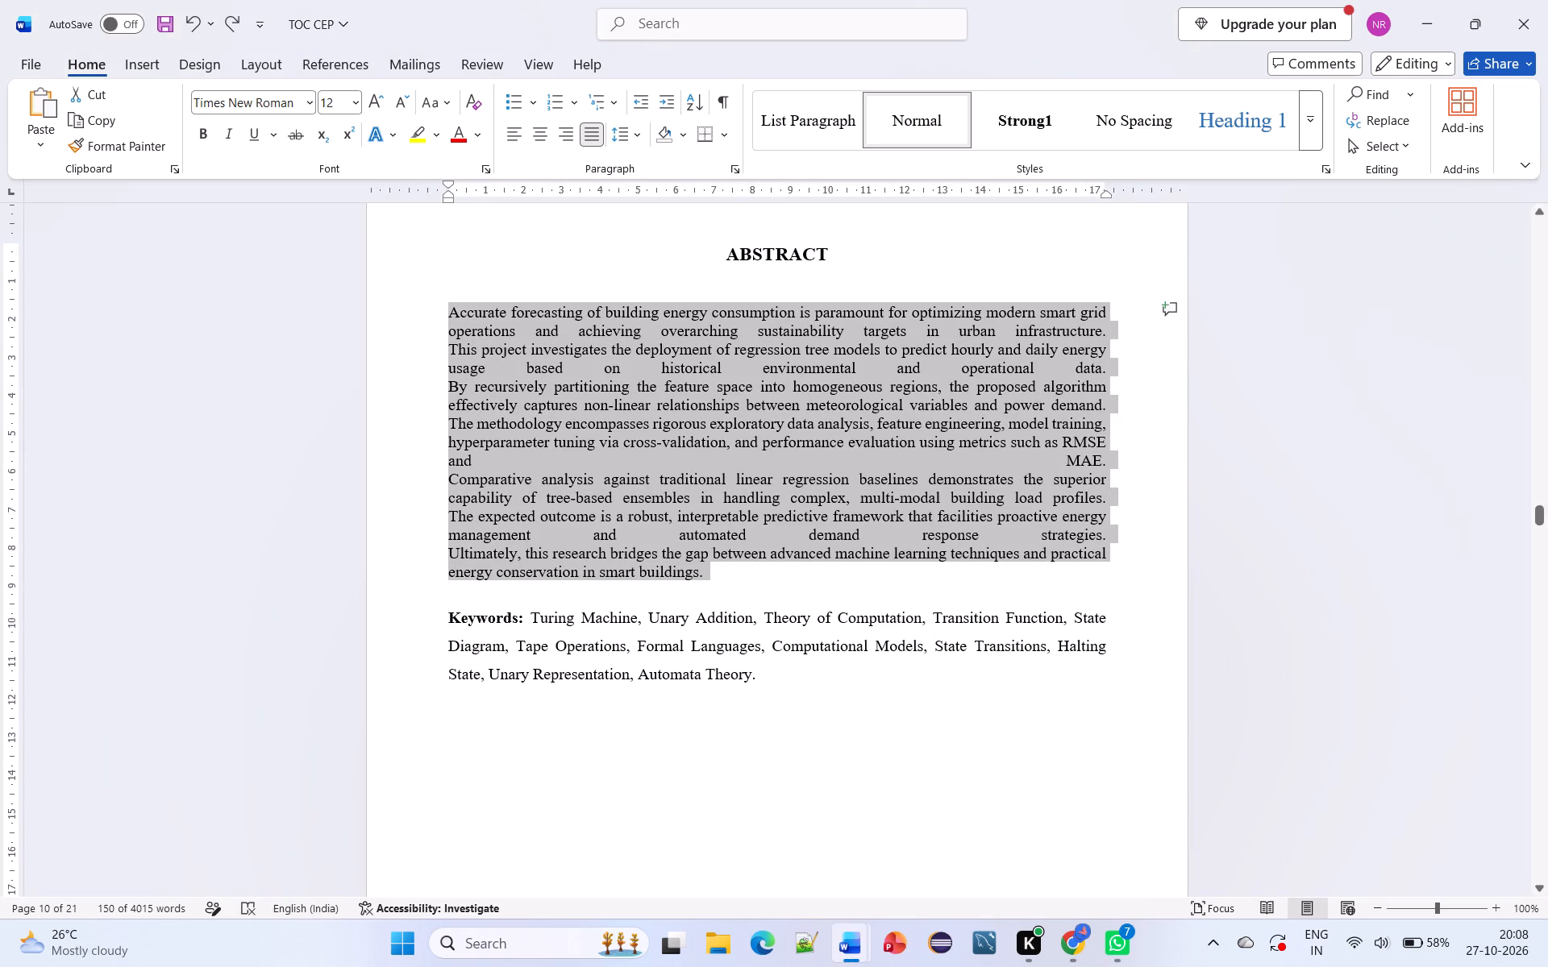
click(797, 528)
drag(720, 580, 702, 561)
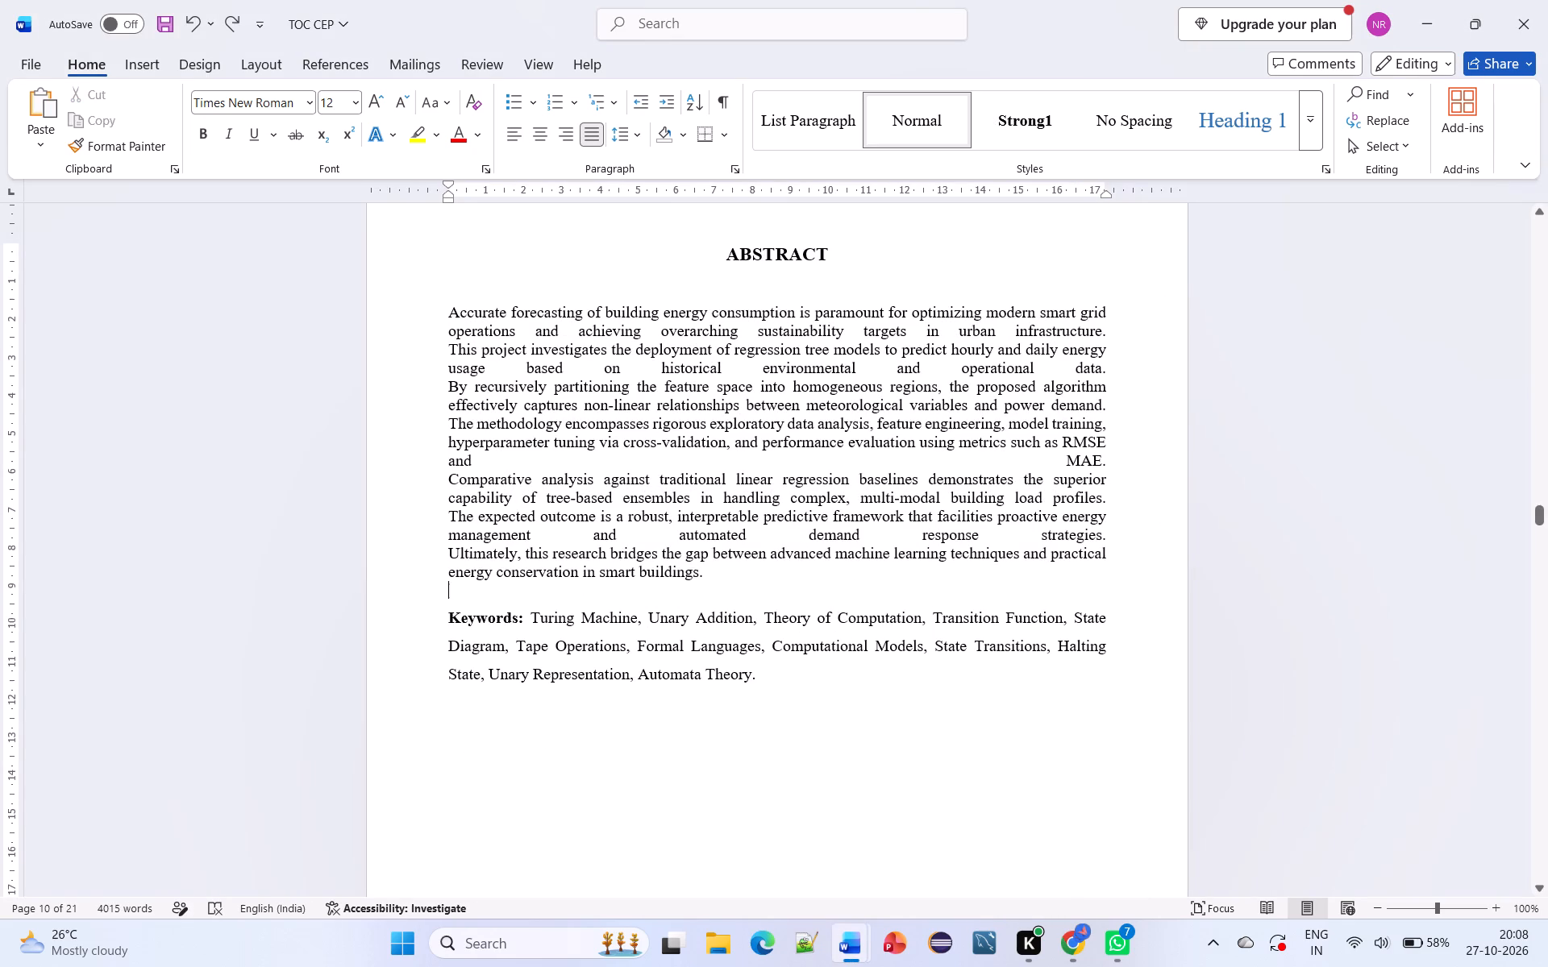
drag(702, 561, 525, 334)
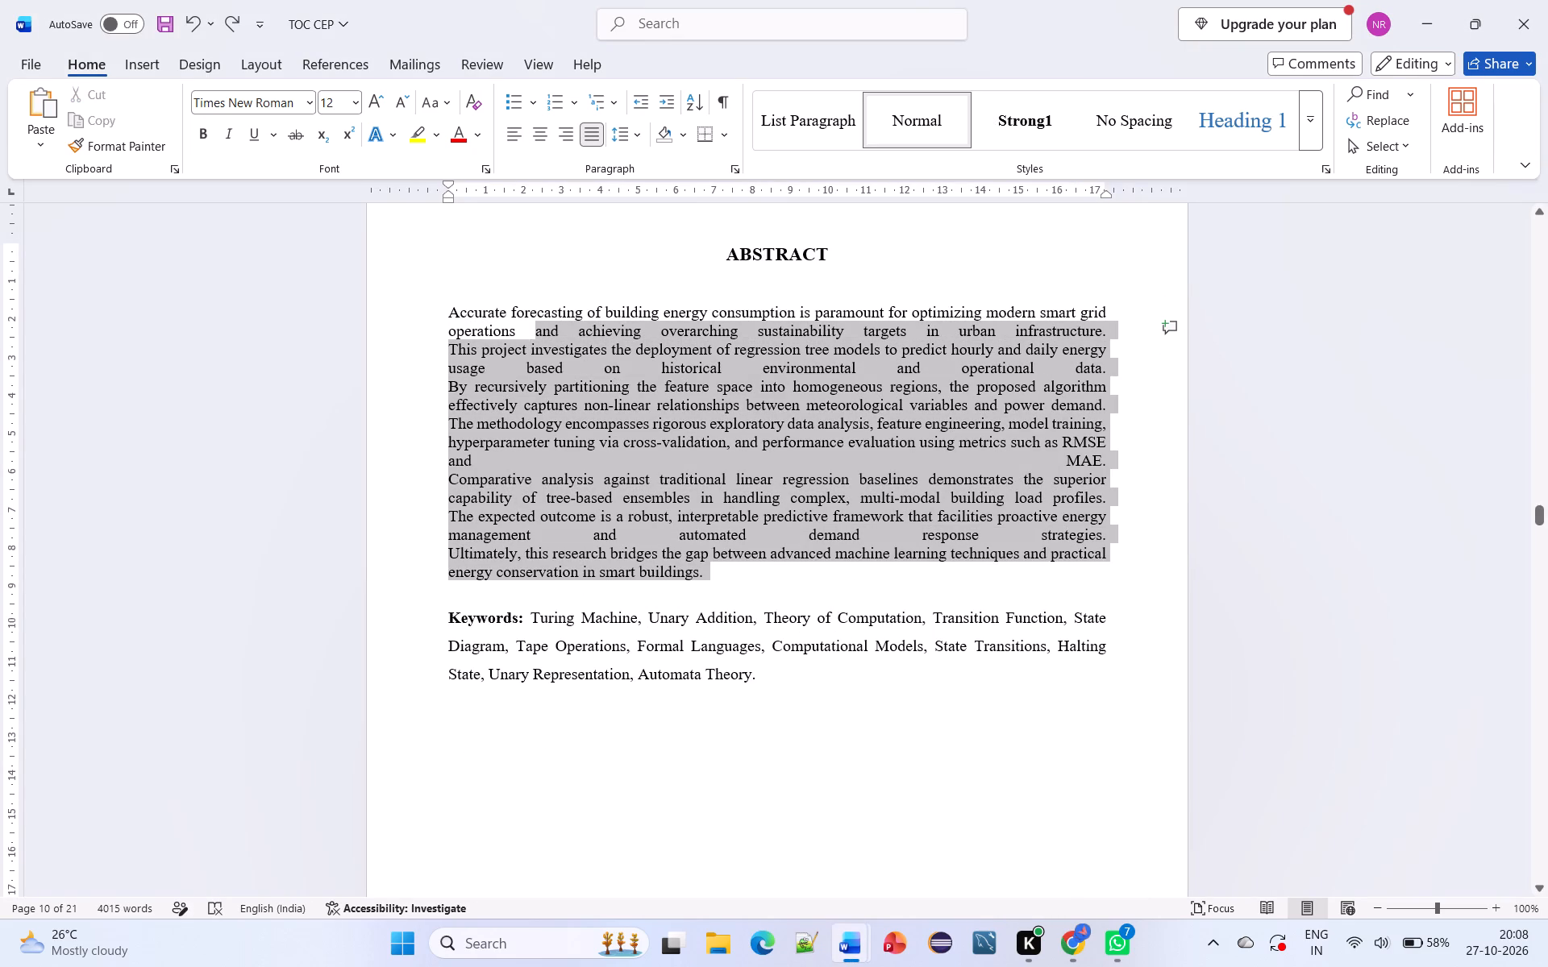
drag(525, 334, 523, 331)
key(BackSpace)
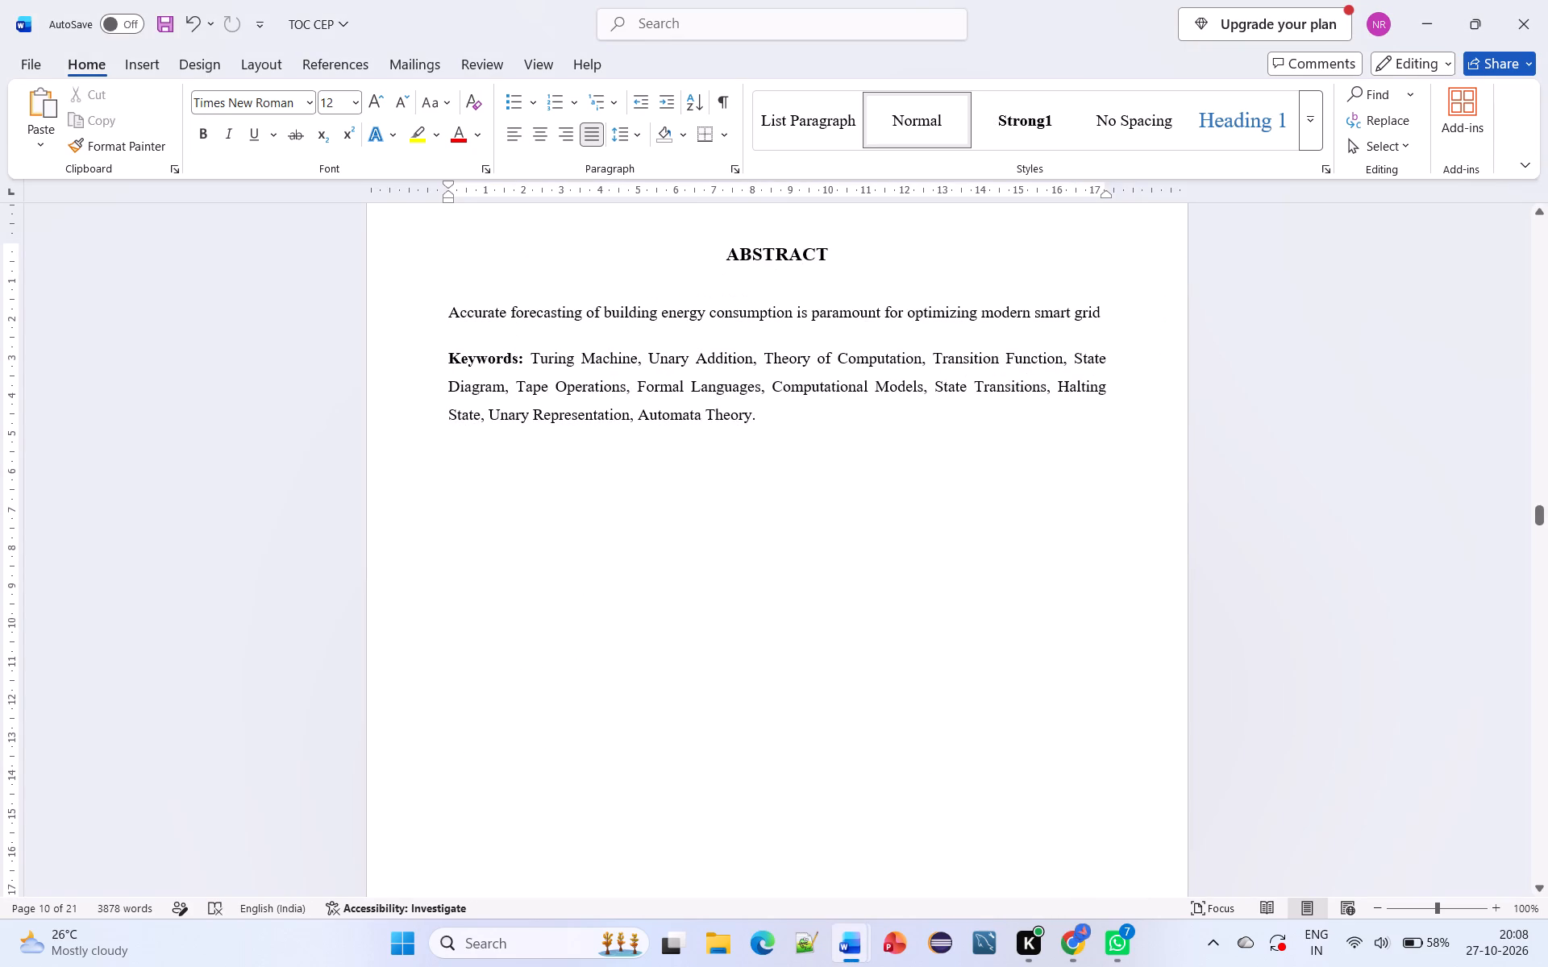
Switch back to the source CEP report's Abstract page.
key(alt+Tab)
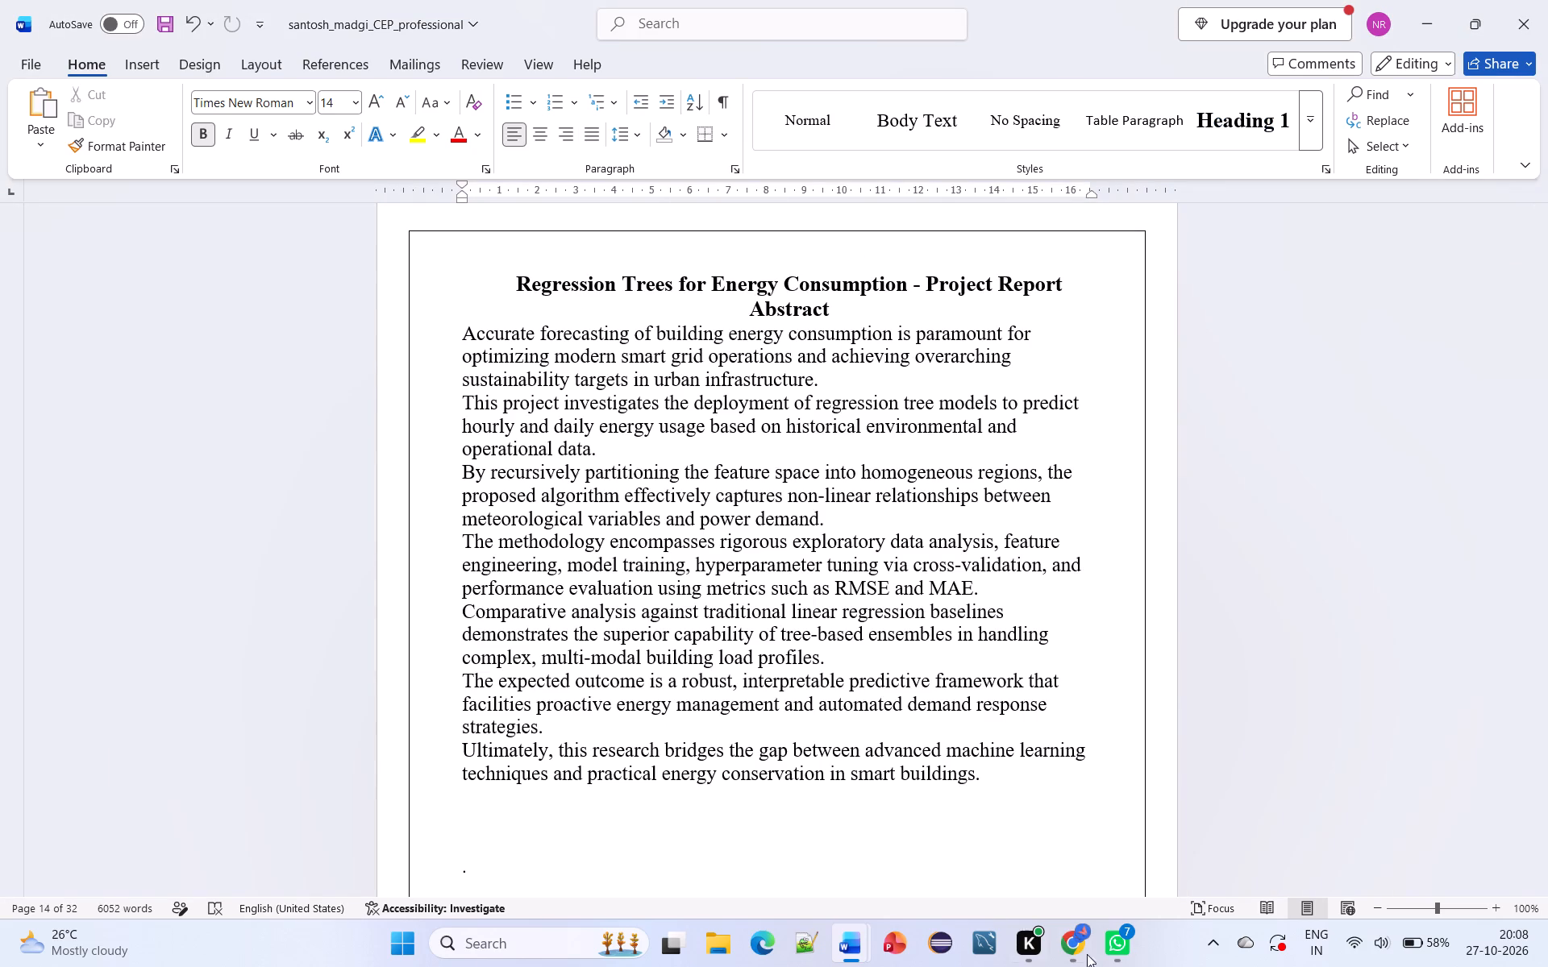
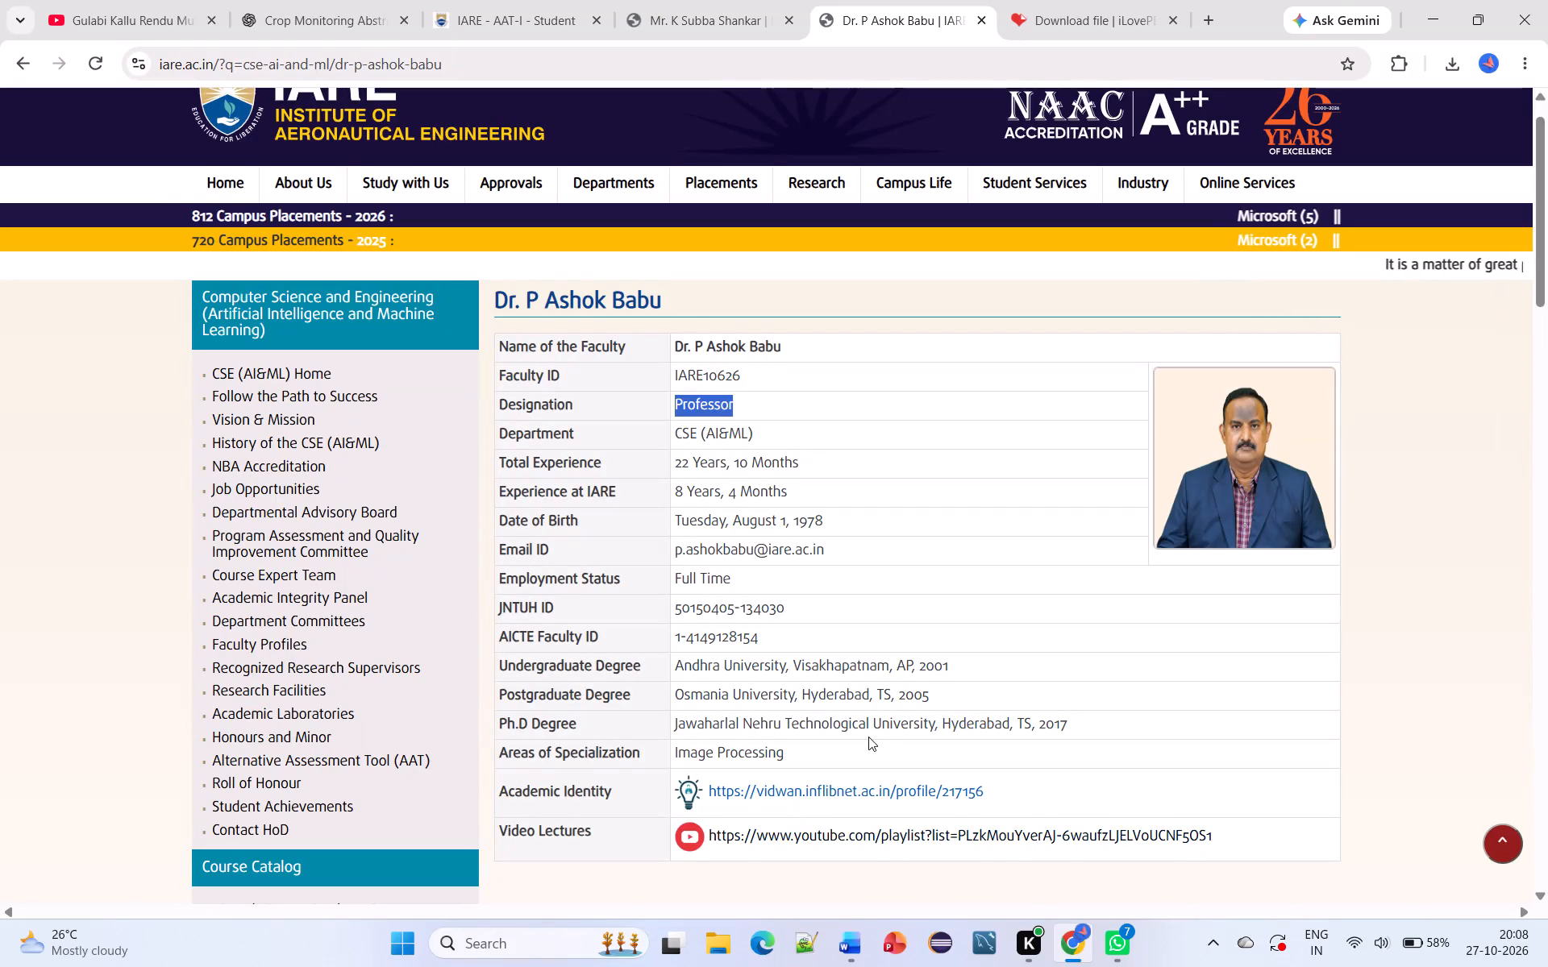
click(305, 0)
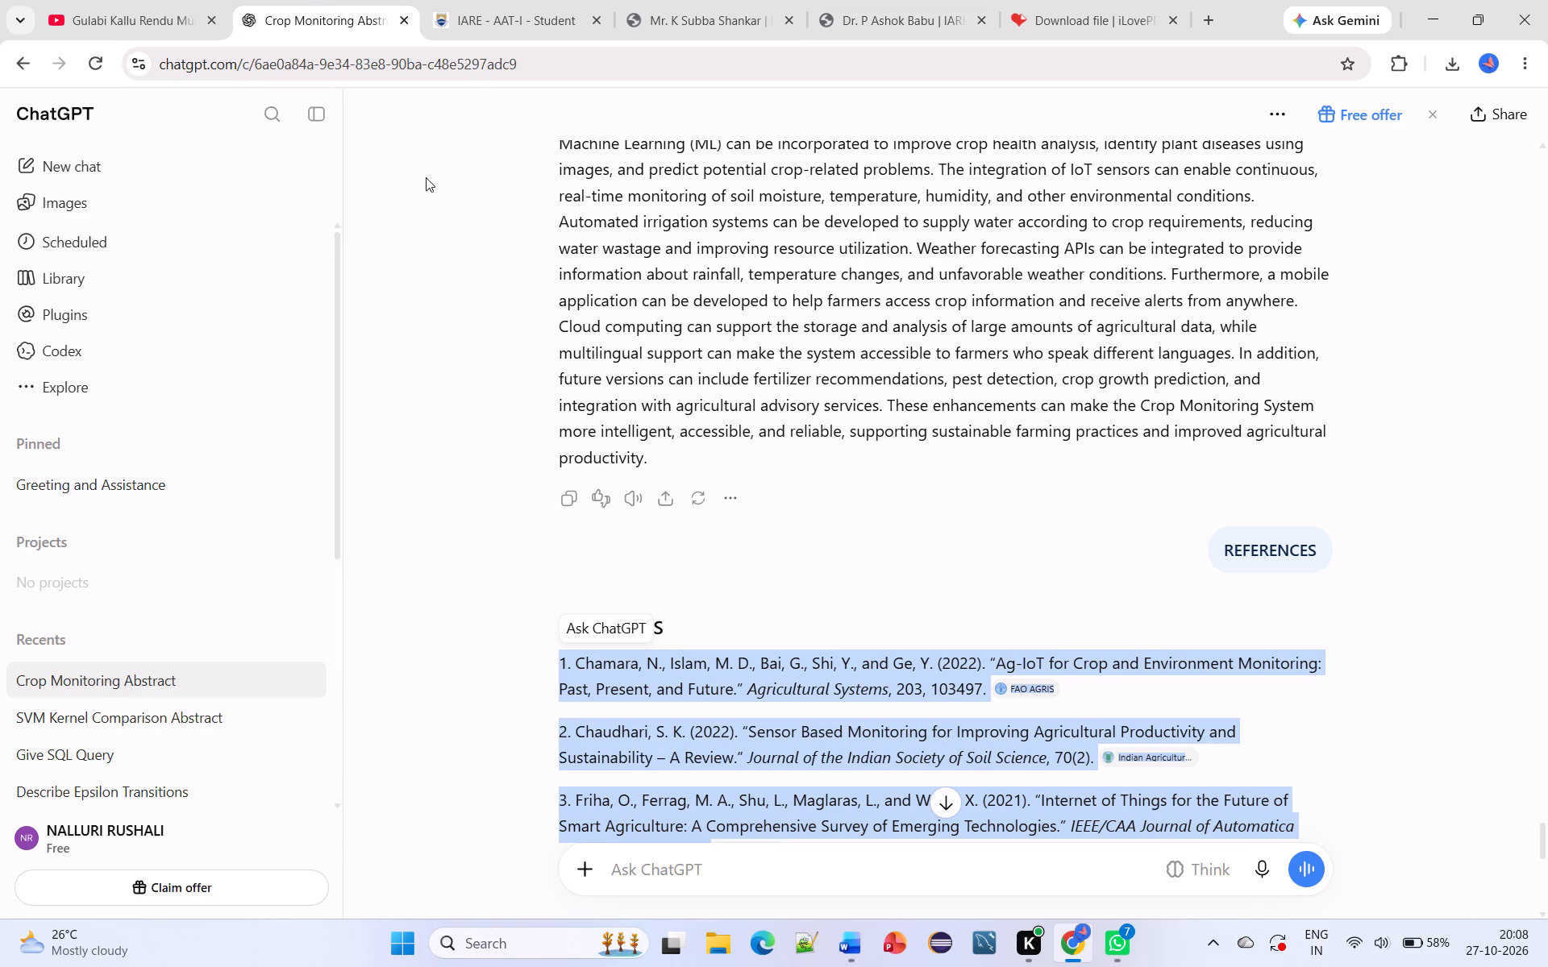
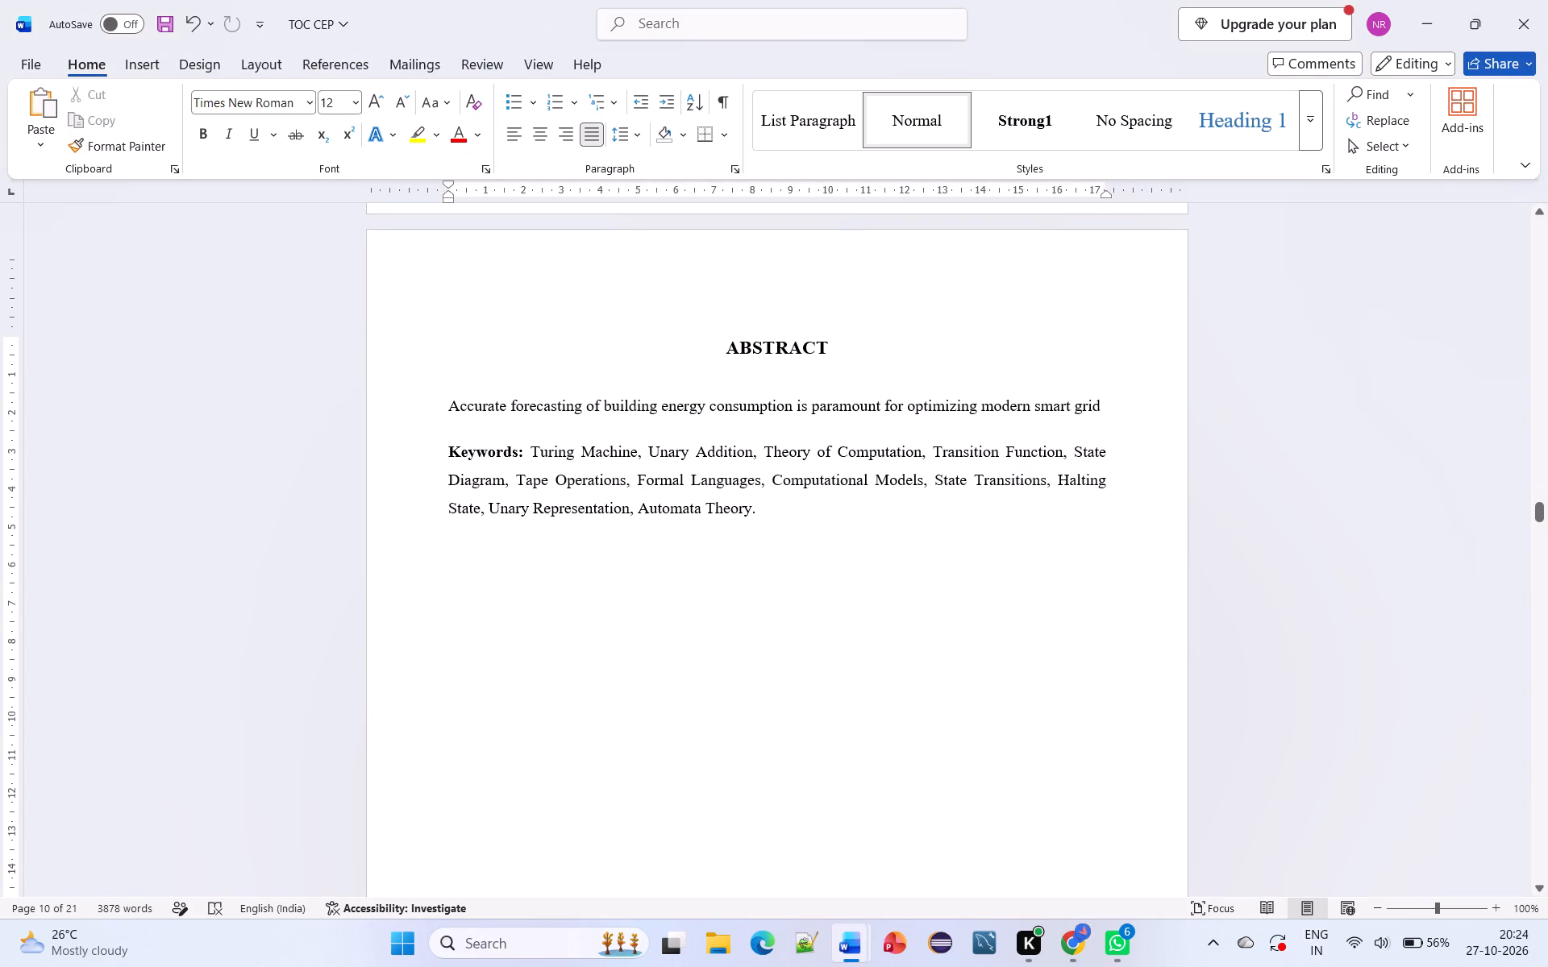
drag(1099, 411, 556, 411)
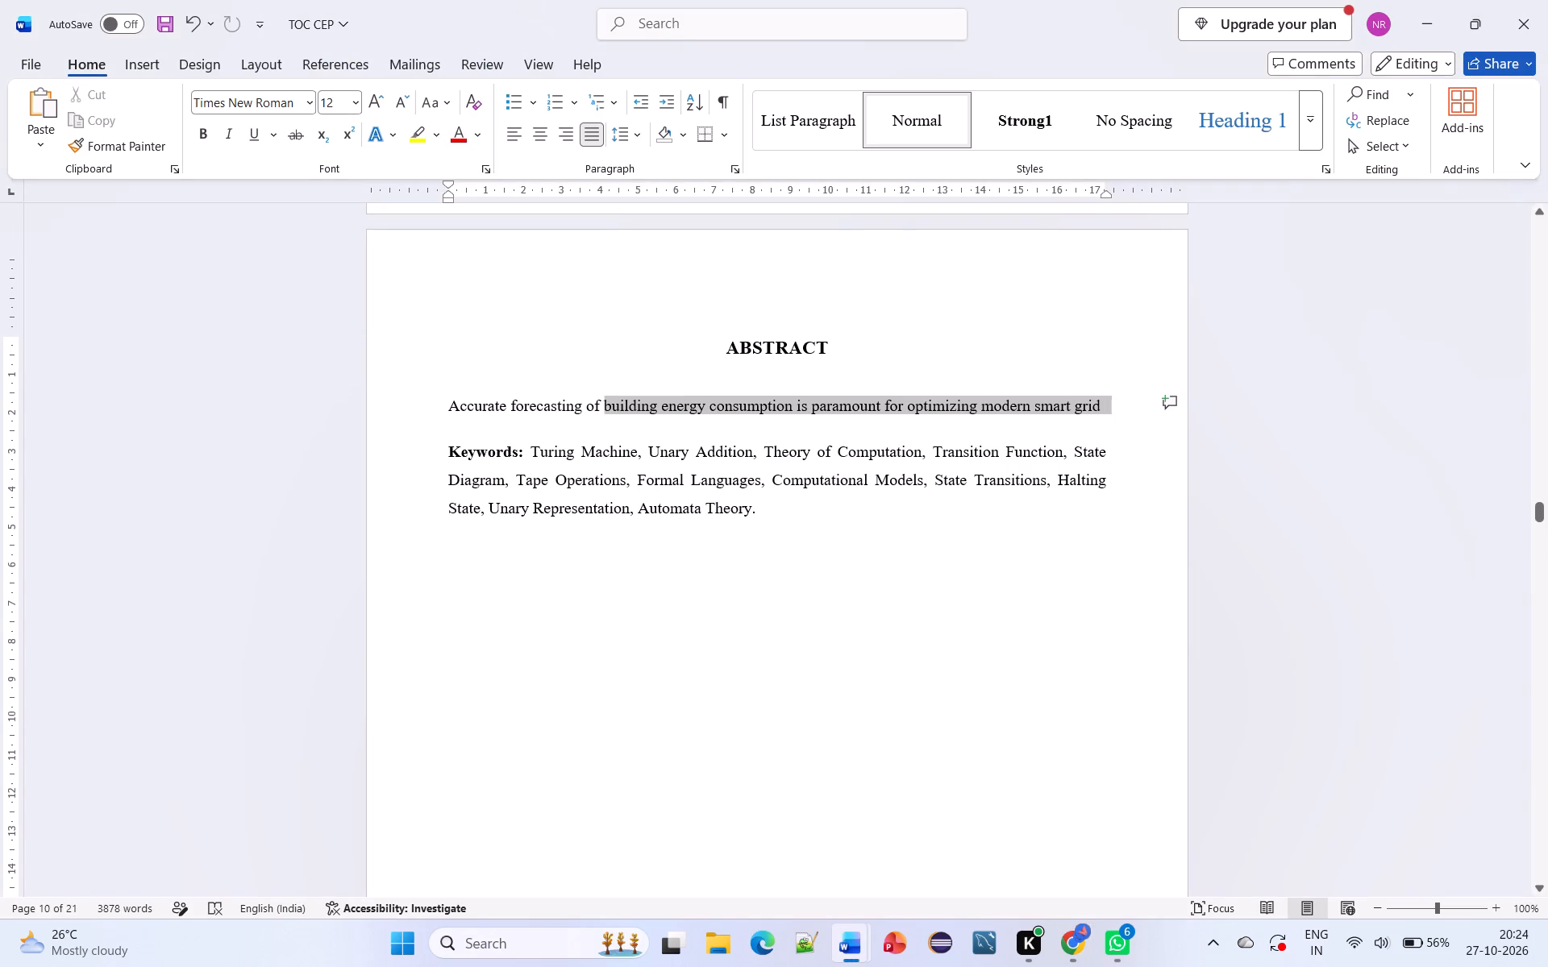
drag(556, 411, 462, 405)
key(ctrl+v)
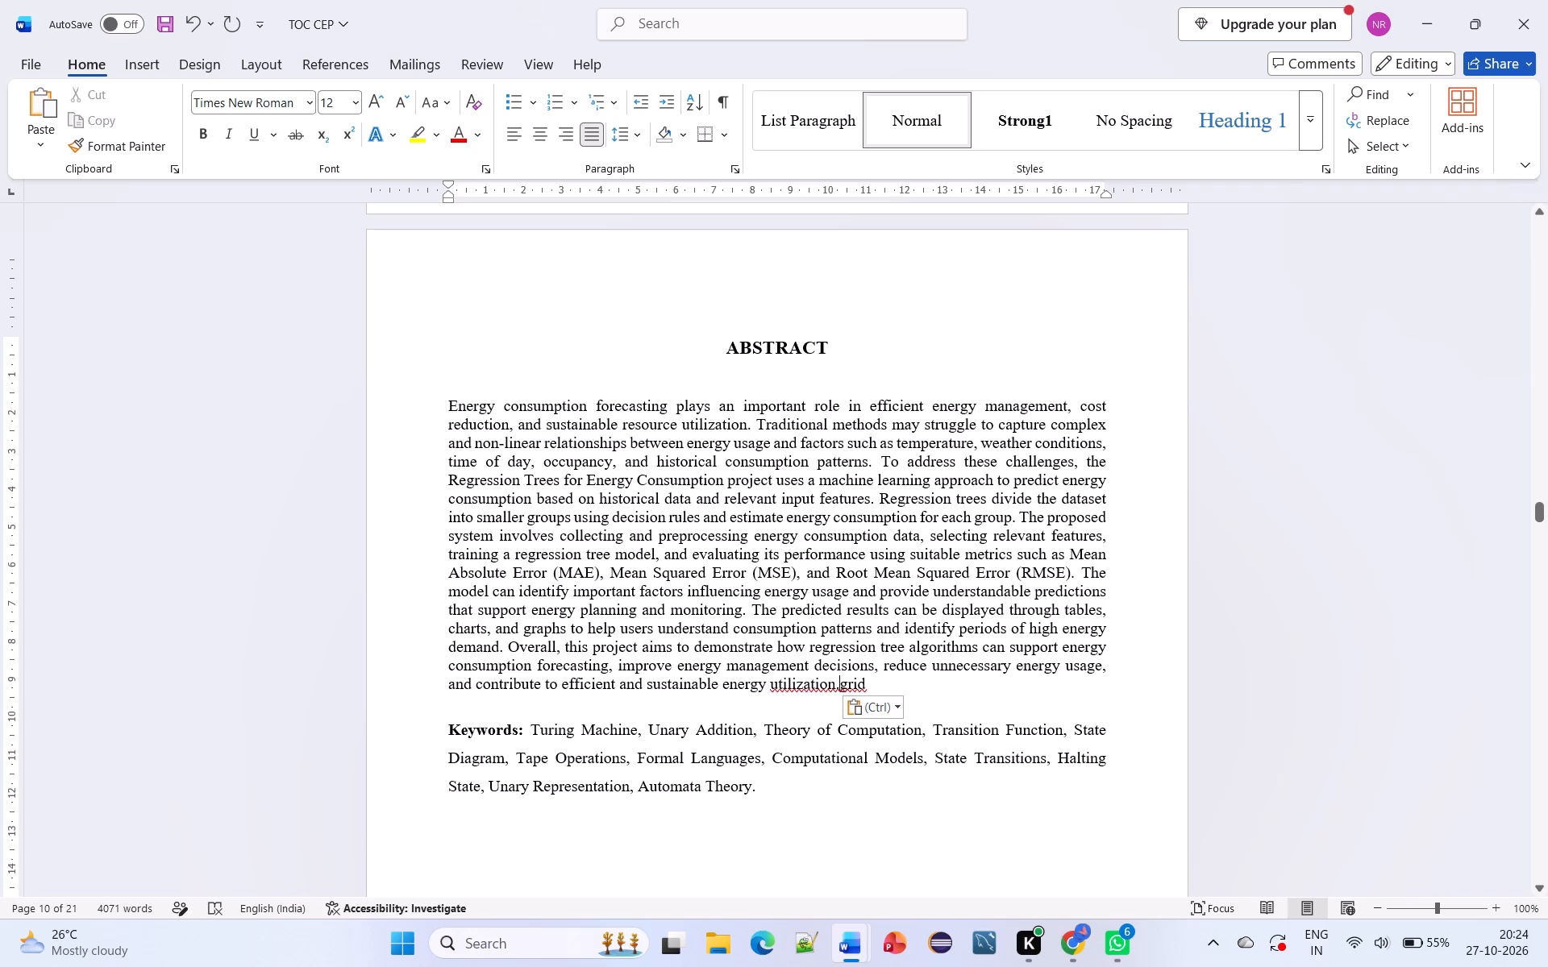
Delete the leftover word "grid" and the full stop before it at the end of the pasted abstract.
key(BackSpace)
key(period)
key(Right)
key(Right)
key(Right)
key(Right)
key(BackSpace)
key(BackSpace)
key(BackSpace)
key(BackSpace)
key(BackSpace)
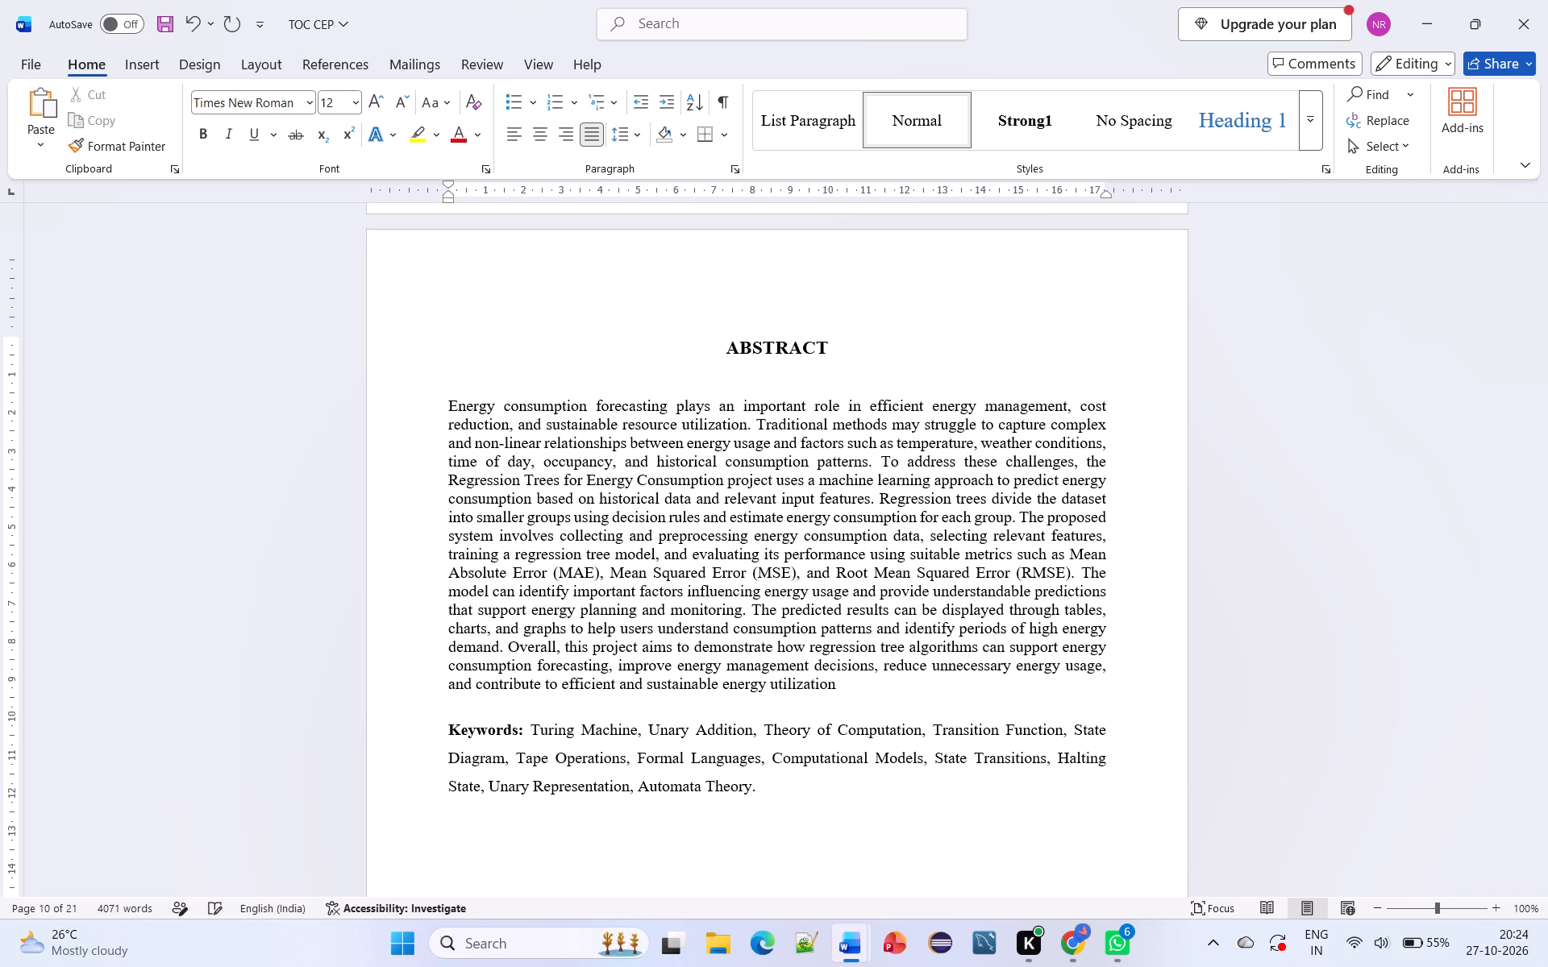
Add a full stop after "utilization" at the end of the abstract paragraph.
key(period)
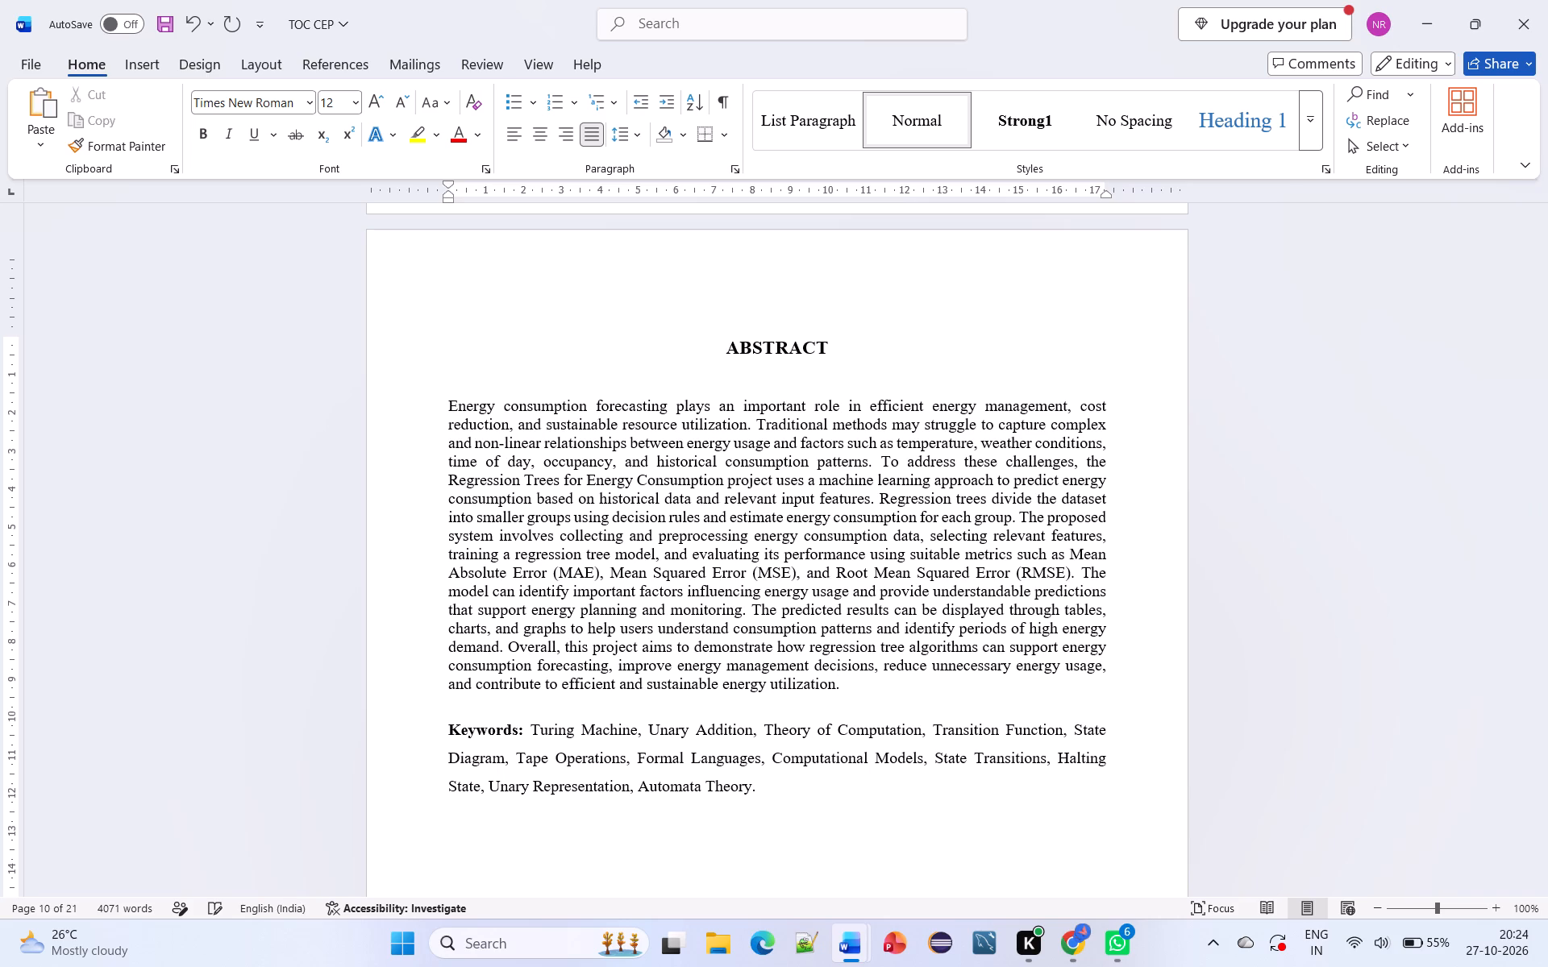
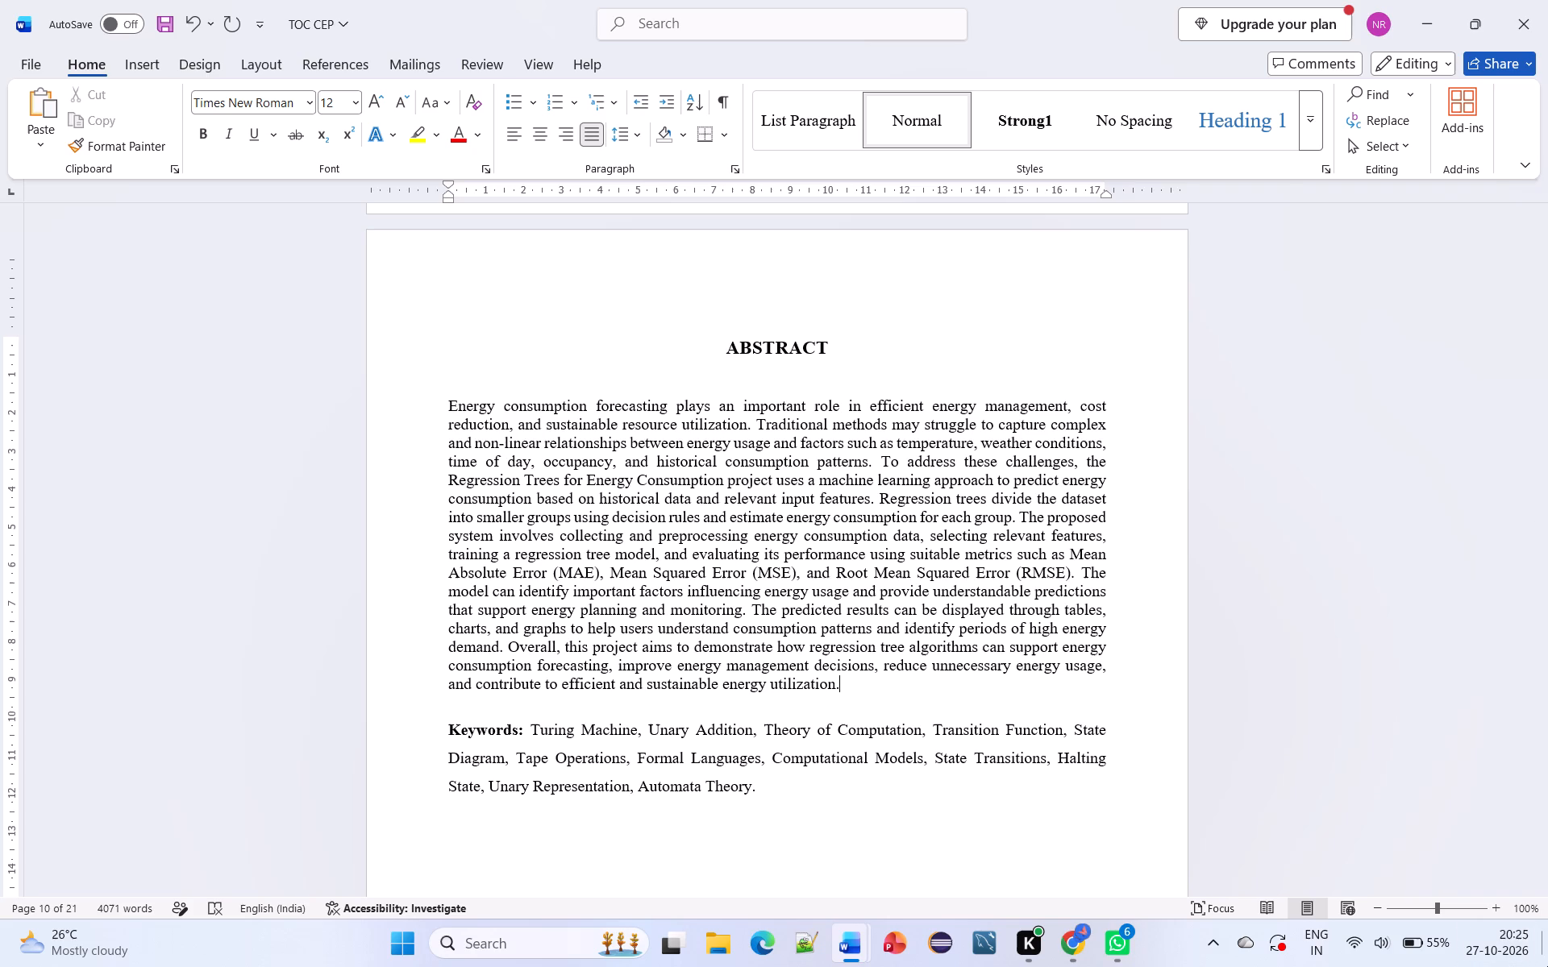
Turn on Bluetooth in the Windows quick settings and return to the Word report.
drag(1370, 919, 1373, 953)
click(1373, 953)
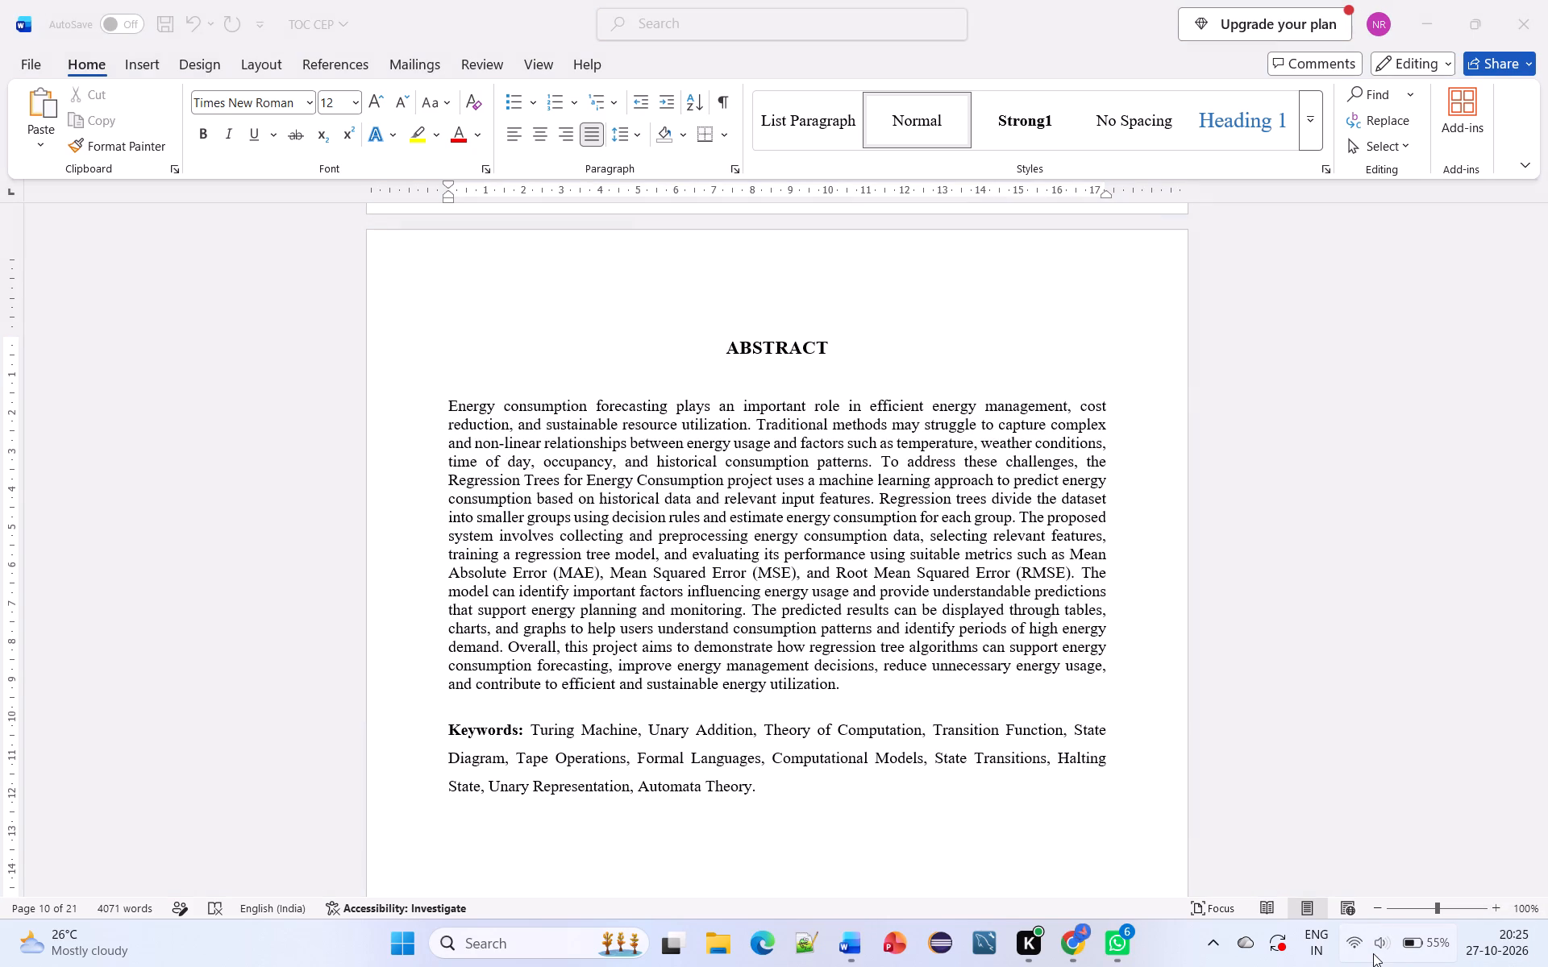
click(1337, 566)
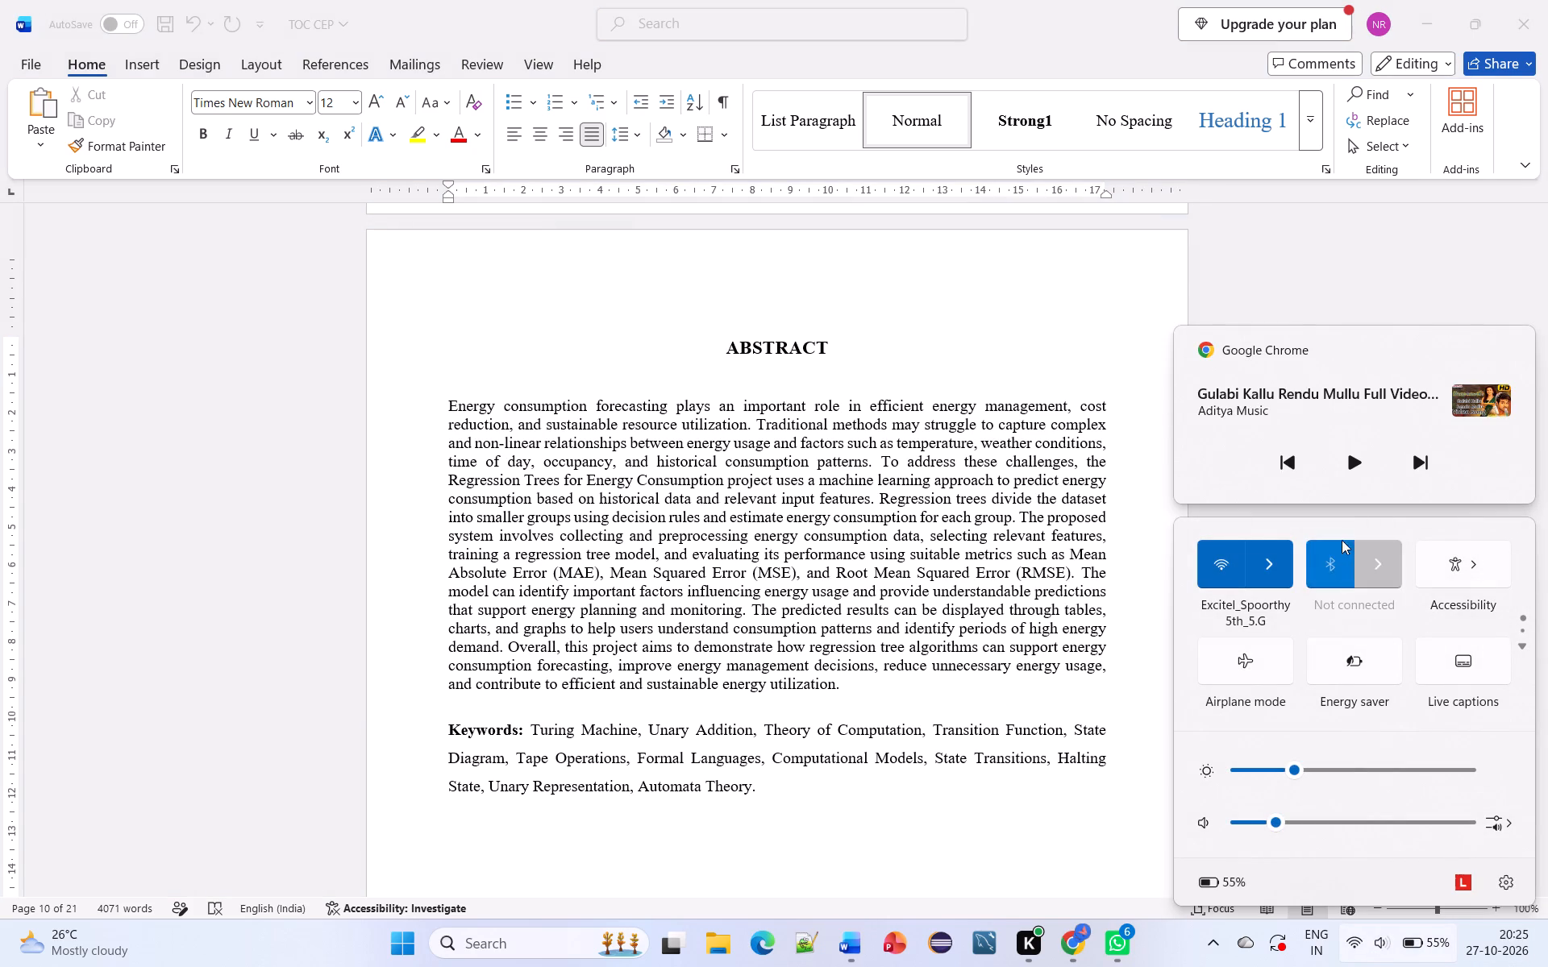
click(1396, 249)
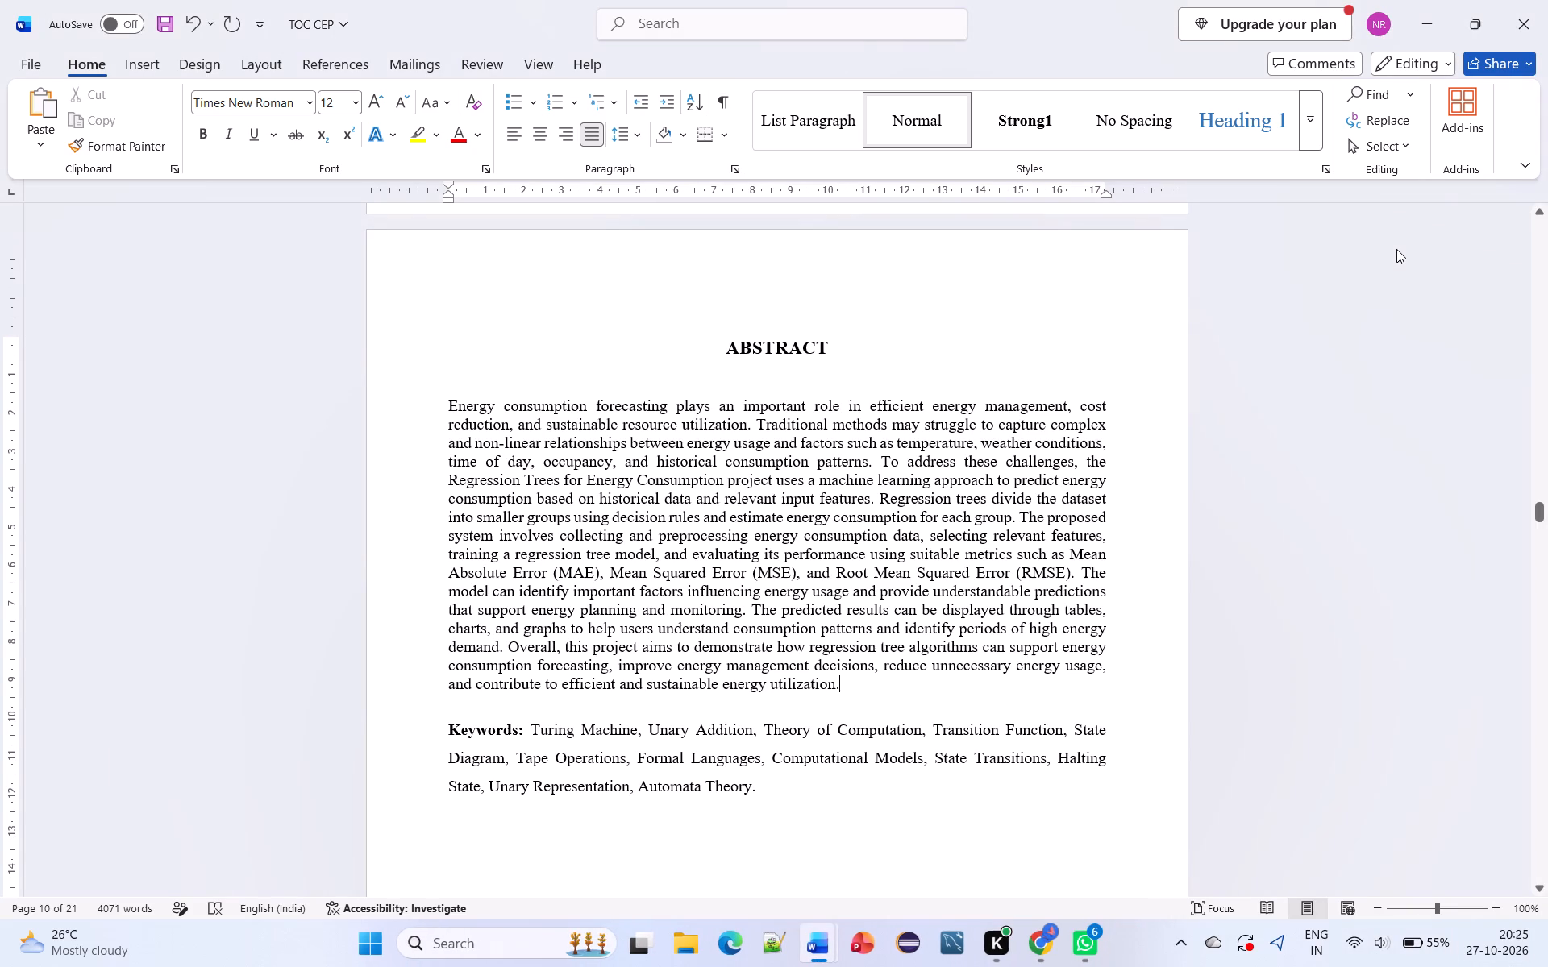
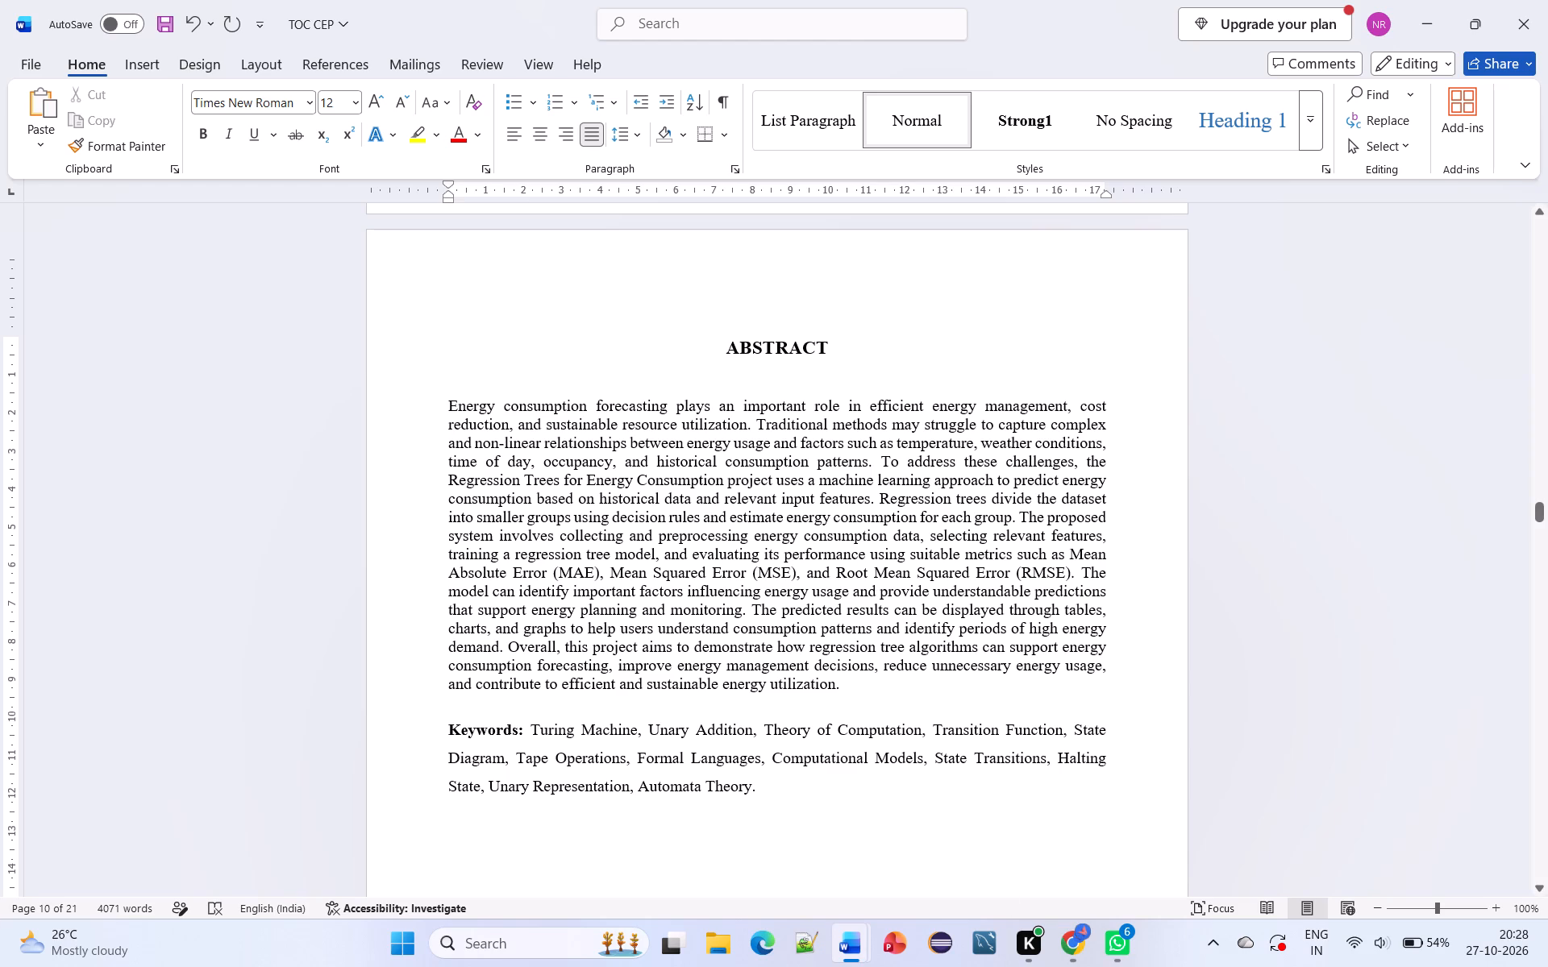
Set the line spacing of the new abstract paragraph to 1.5.
drag(857, 699, 447, 413)
click(639, 132)
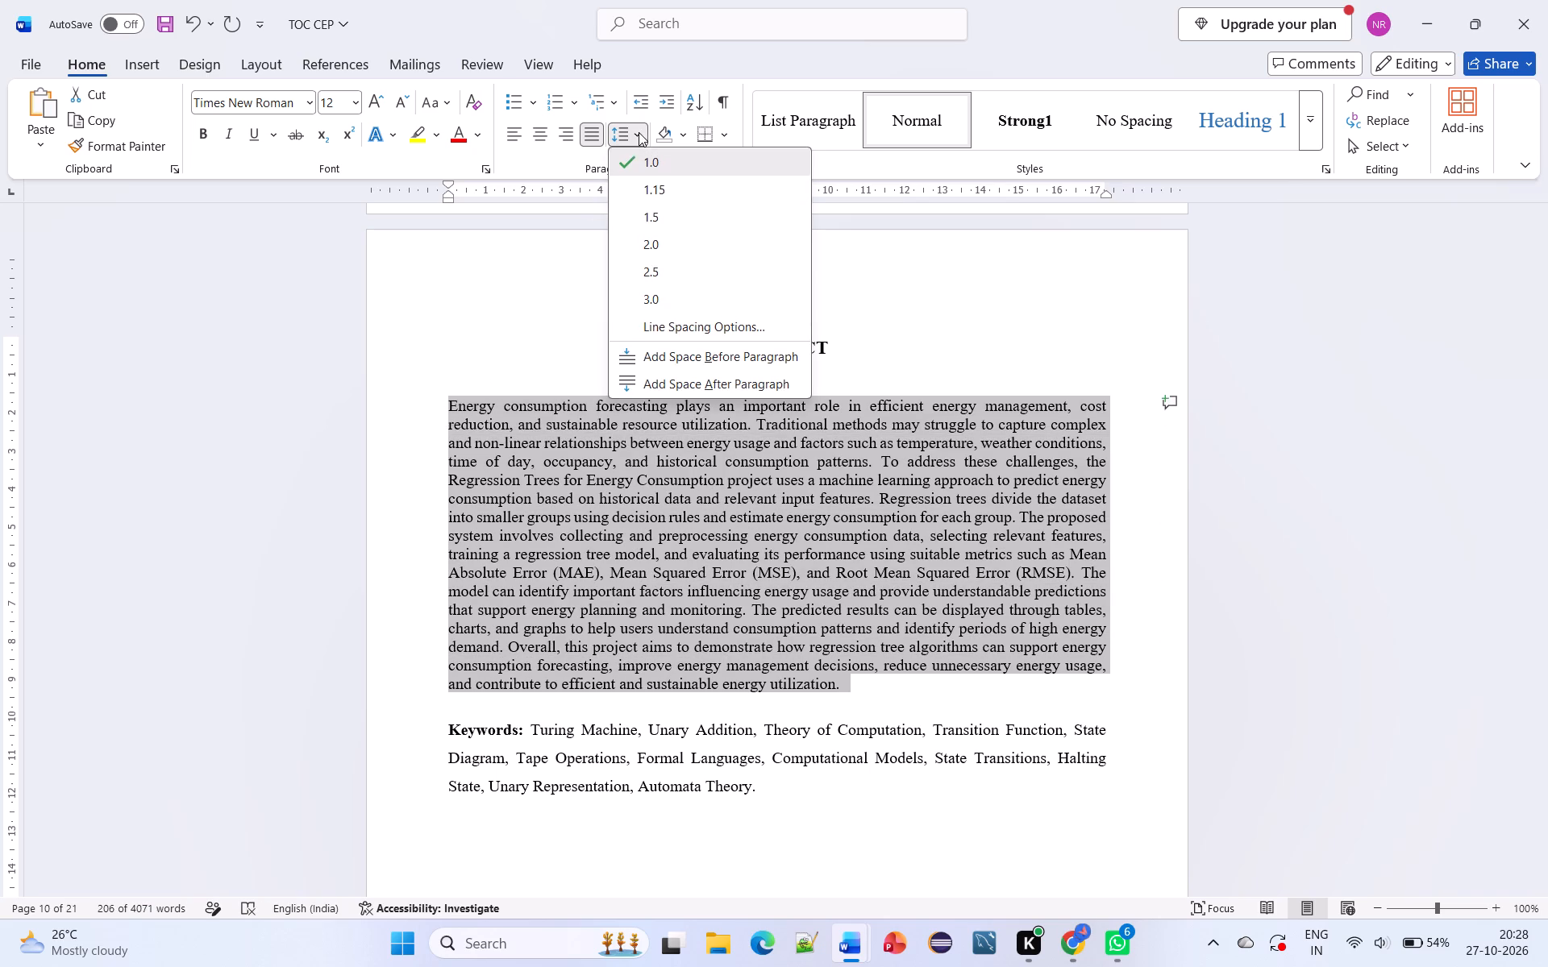
click(645, 213)
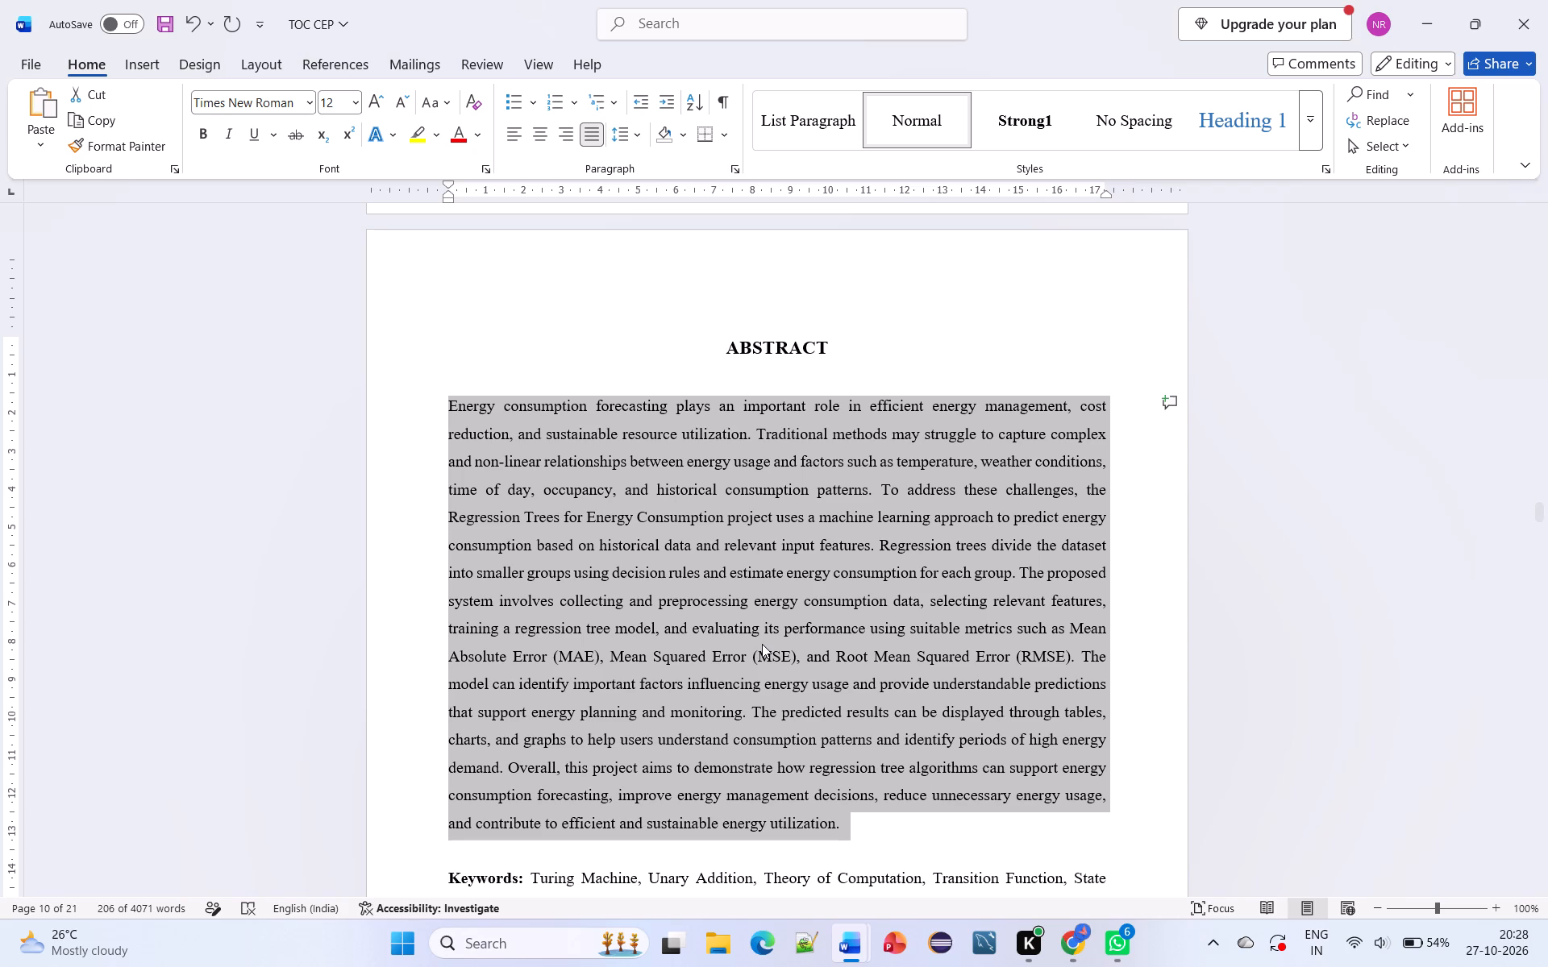
click(855, 346)
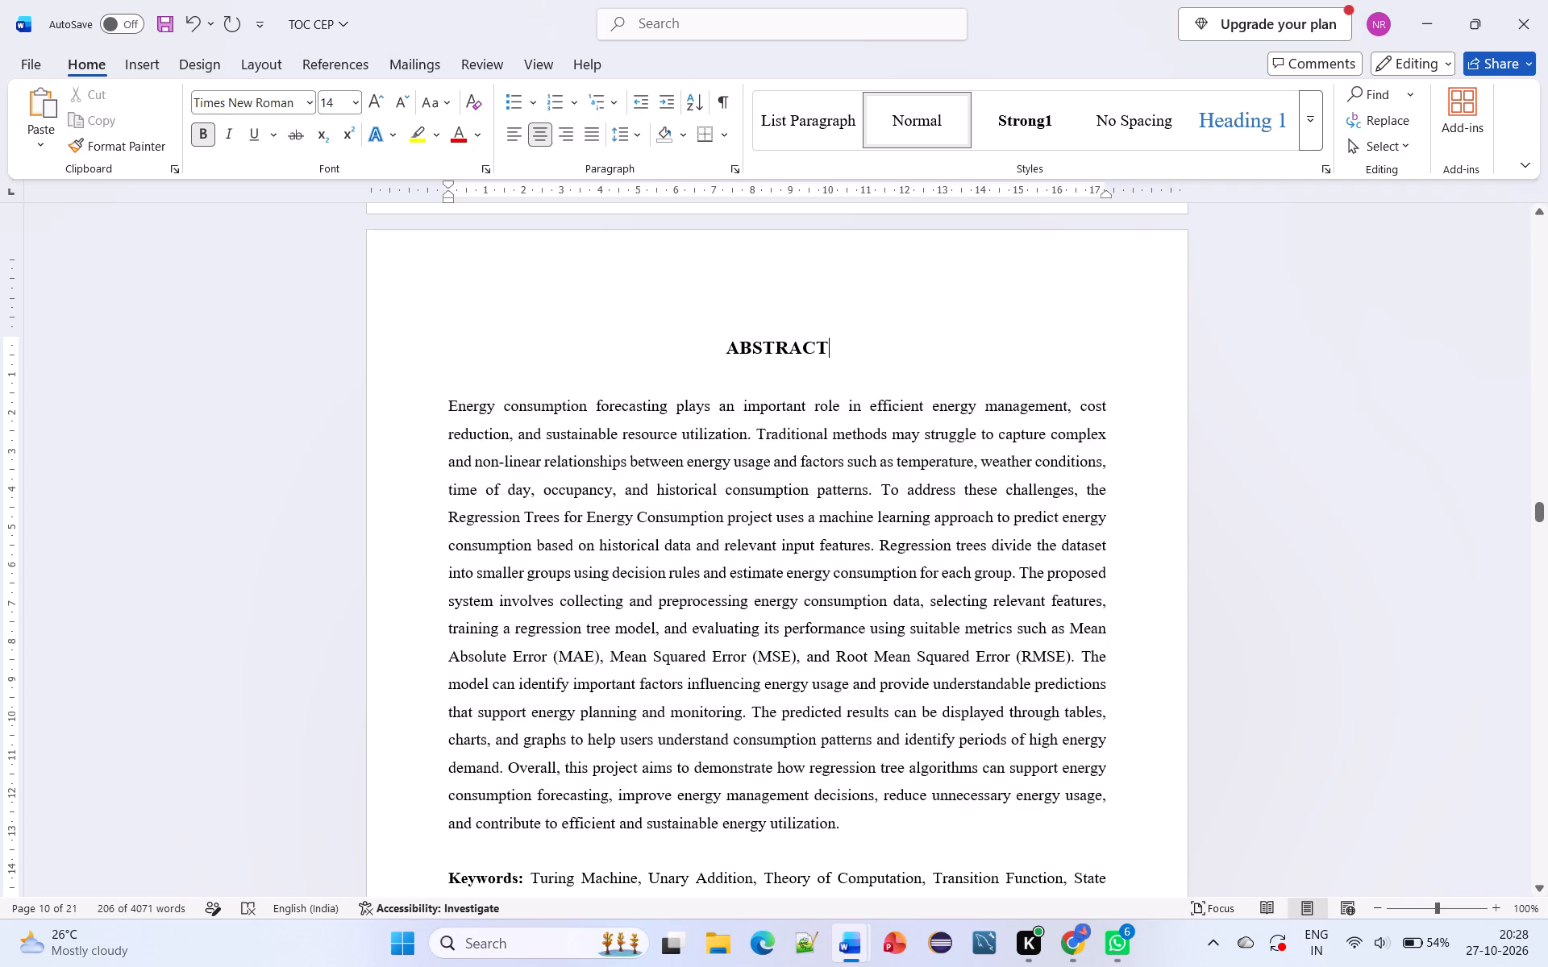
scroll(855, 346, down, 2)
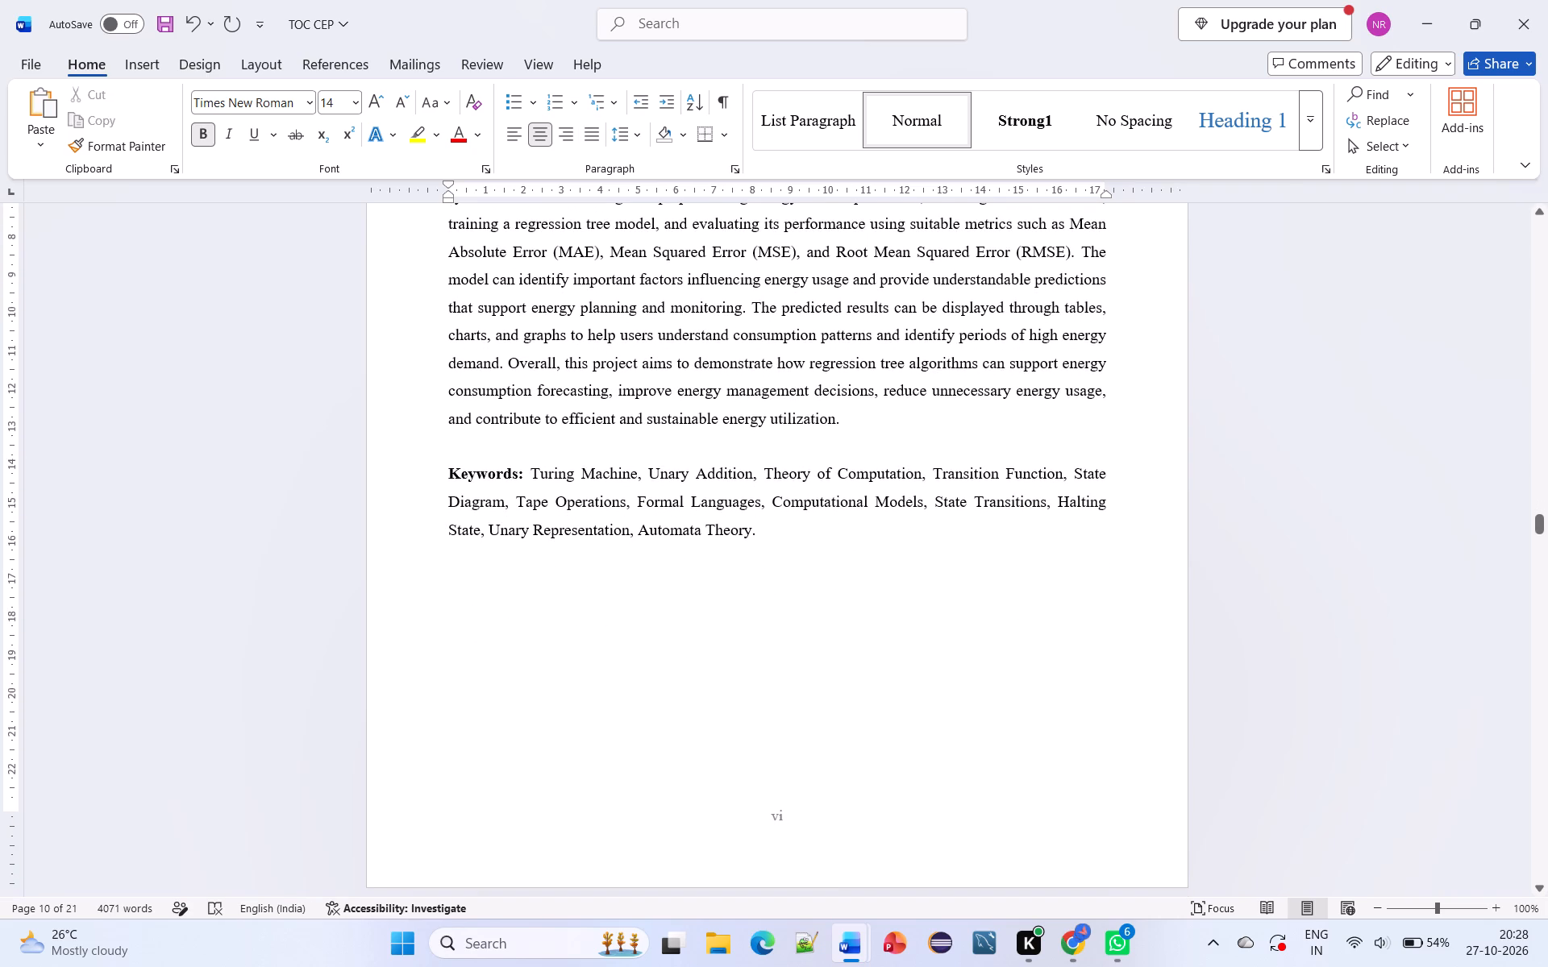
drag(777, 521, 567, 478)
key(alt+Tab)
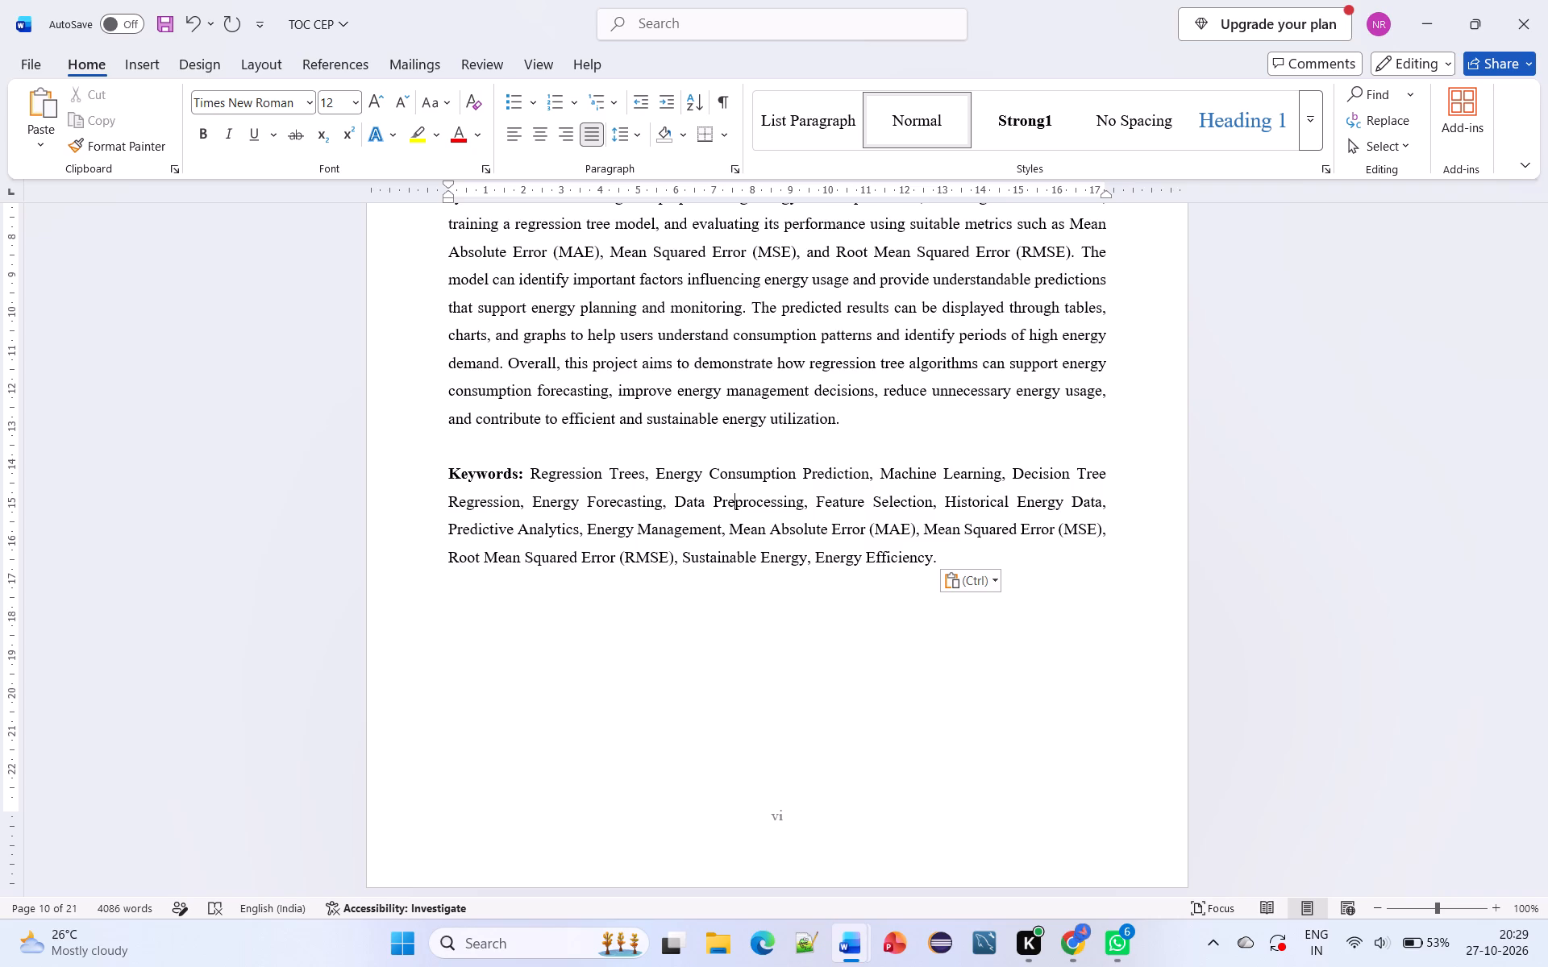
click(860, 731)
Examine the Problem Statement and Introduction sections of Chapter 1 in the report.
scroll(860, 731, down, 1)
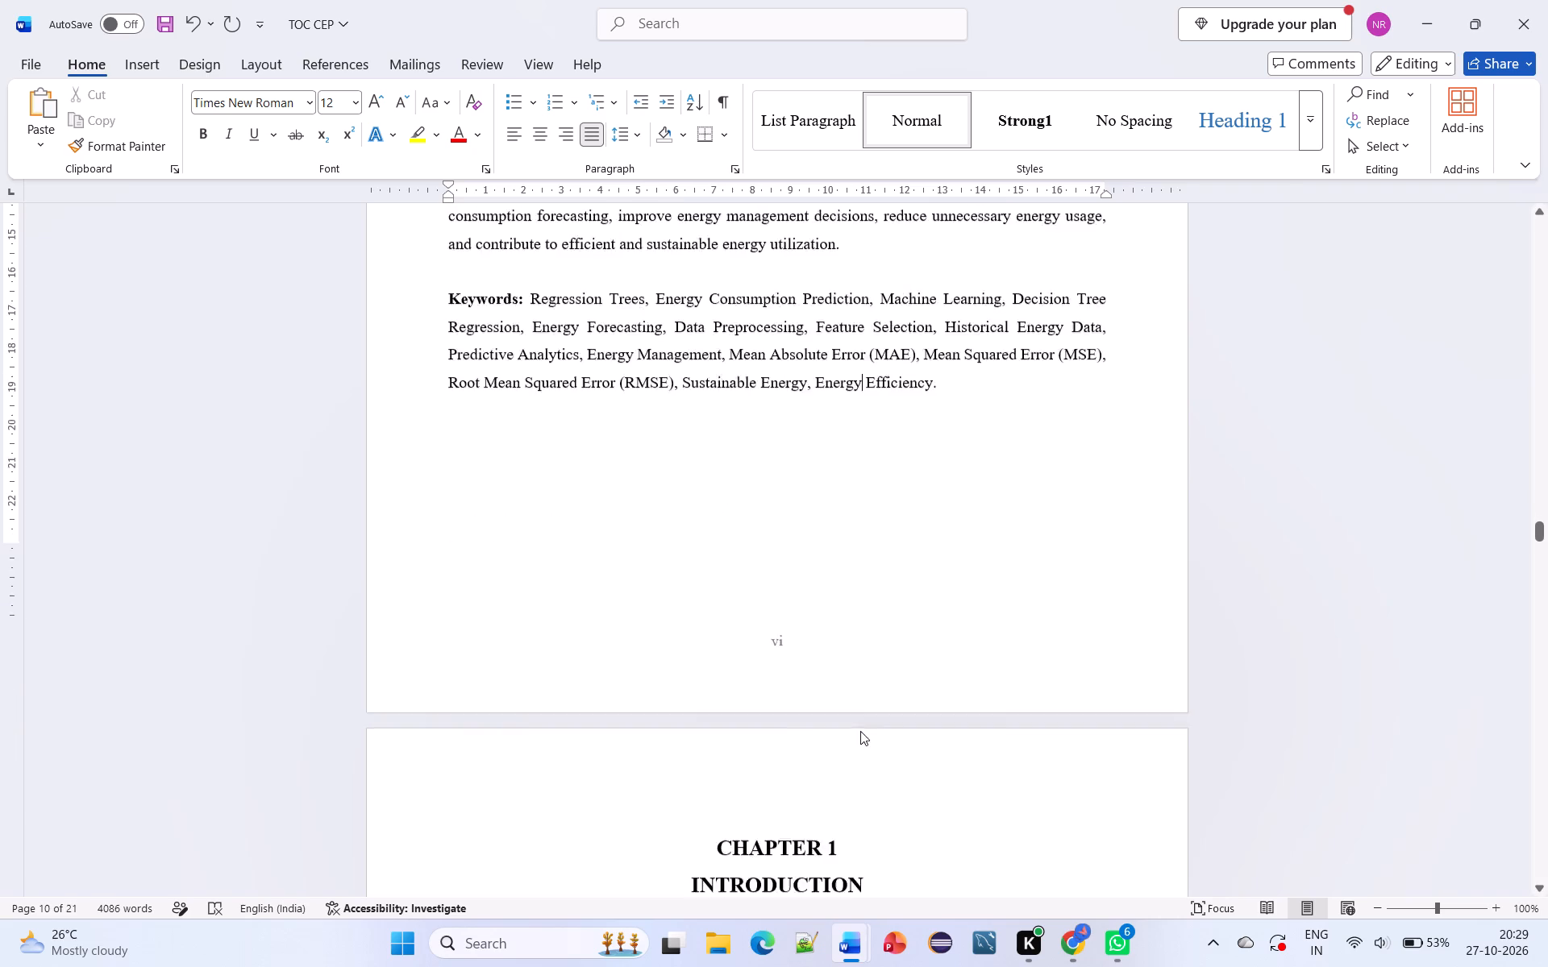
scroll(860, 731, down, 3)
scroll(825, 600, up, 2)
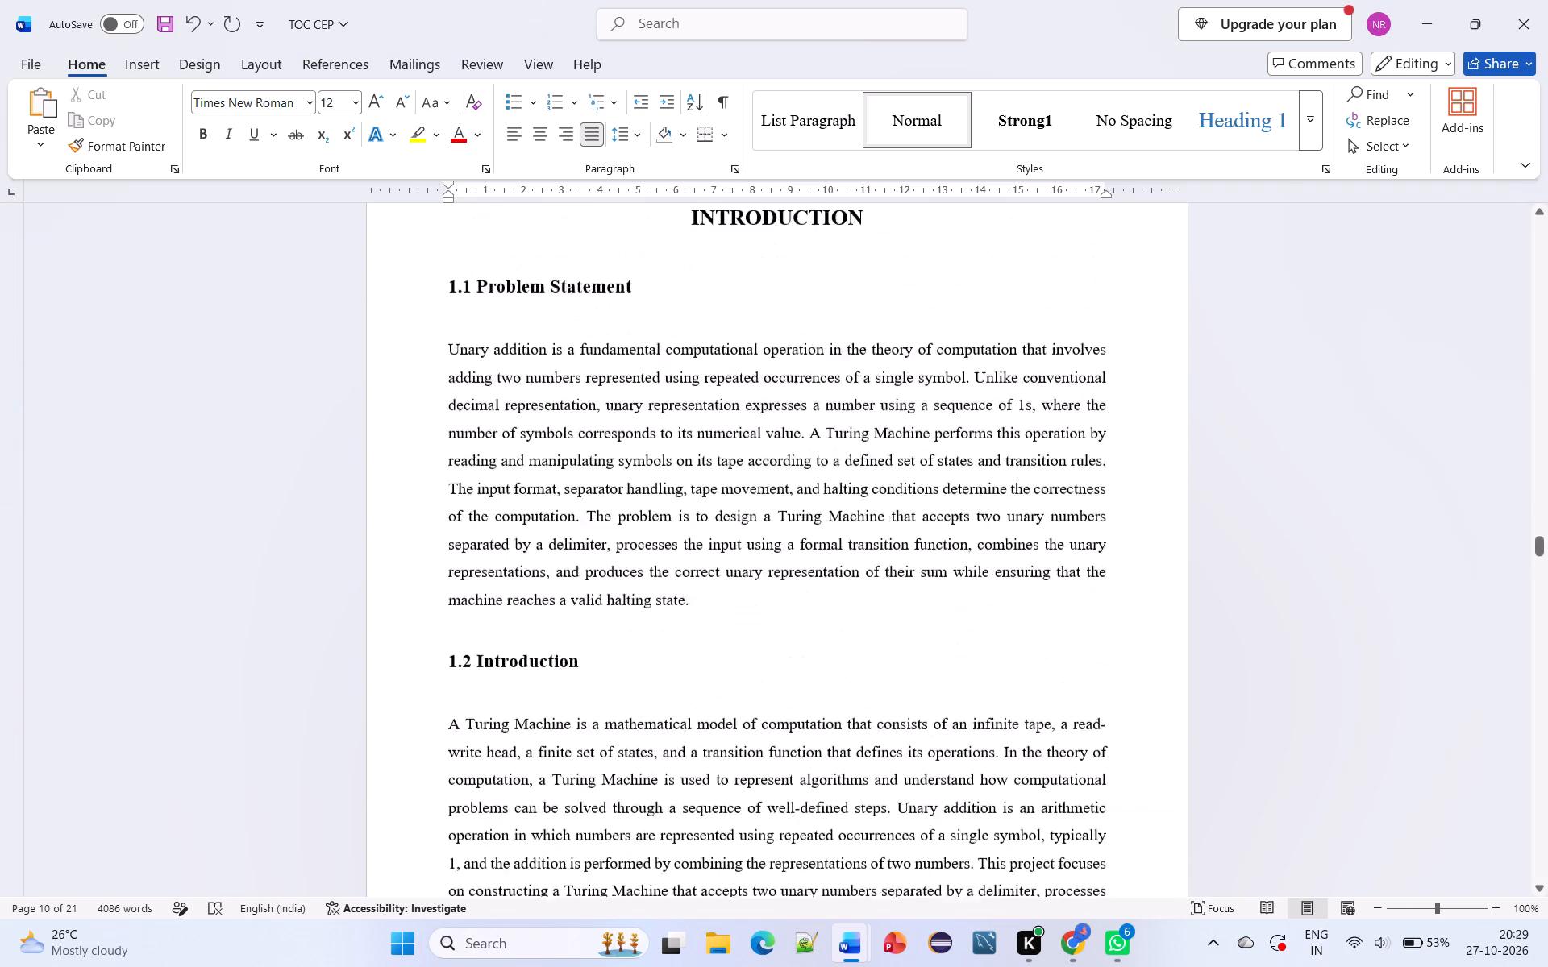